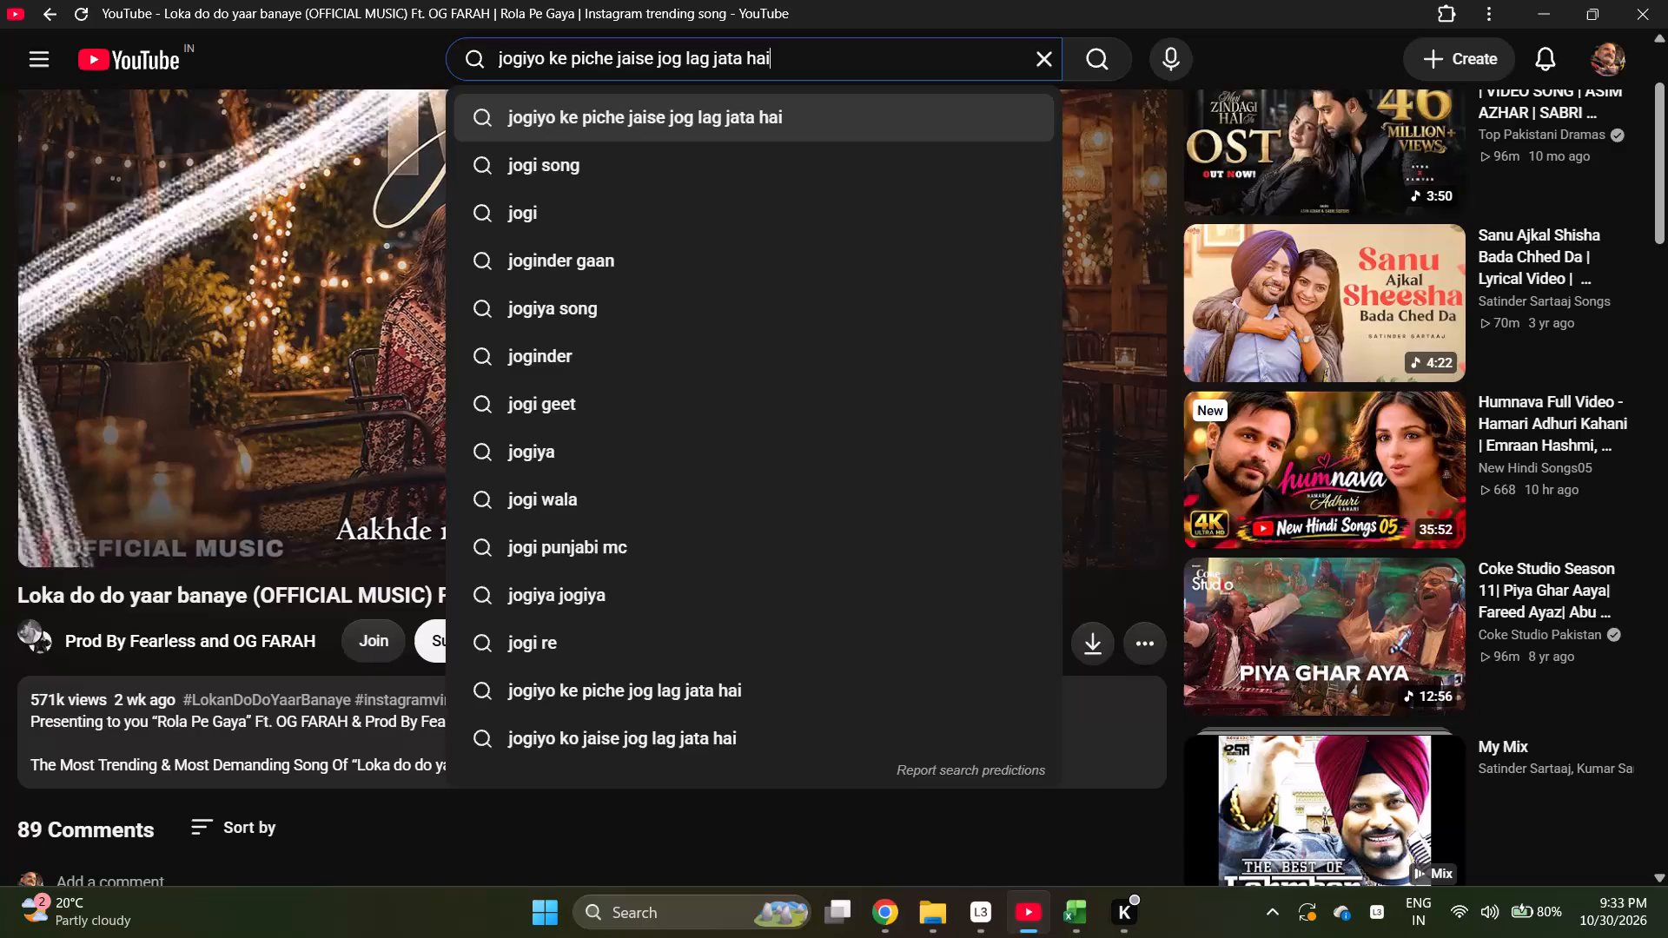
Search YouTube for "jogiyo ke piche jaise jog lag jata hai" and play the New Song mix from the results.
{"action": "key", "text": "Return"}
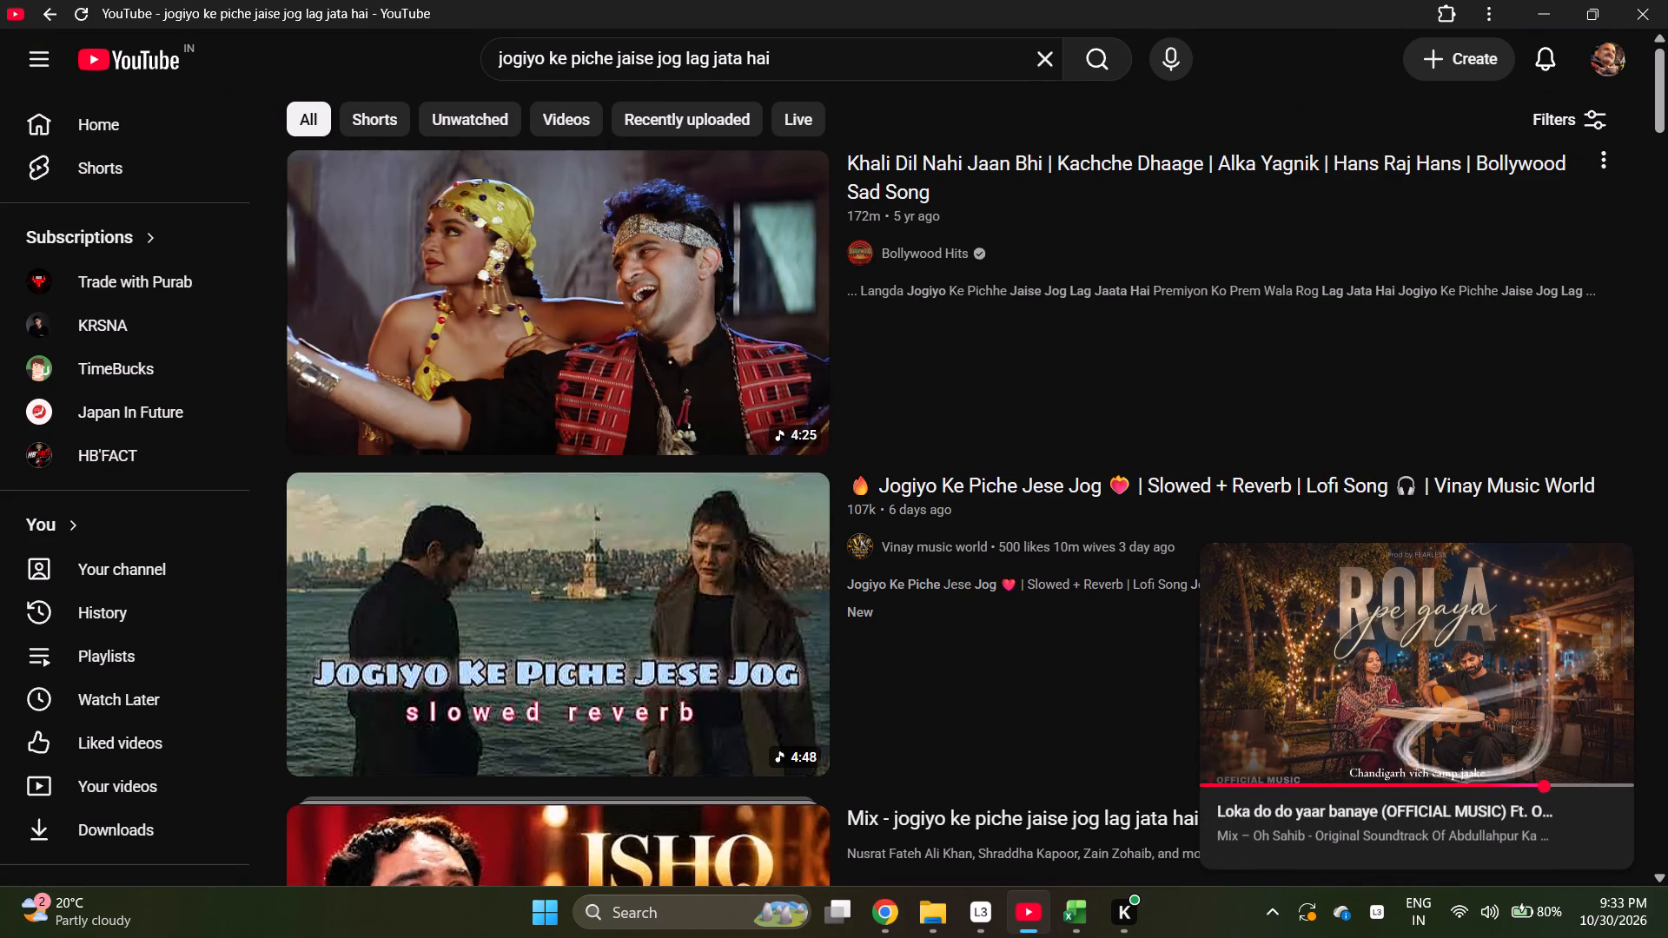
{"action": "scroll", "coordinate": [663, 530], "scroll_direction": "down", "scroll_amount": 3}
{"action": "left_click", "coordinate": [663, 530]}
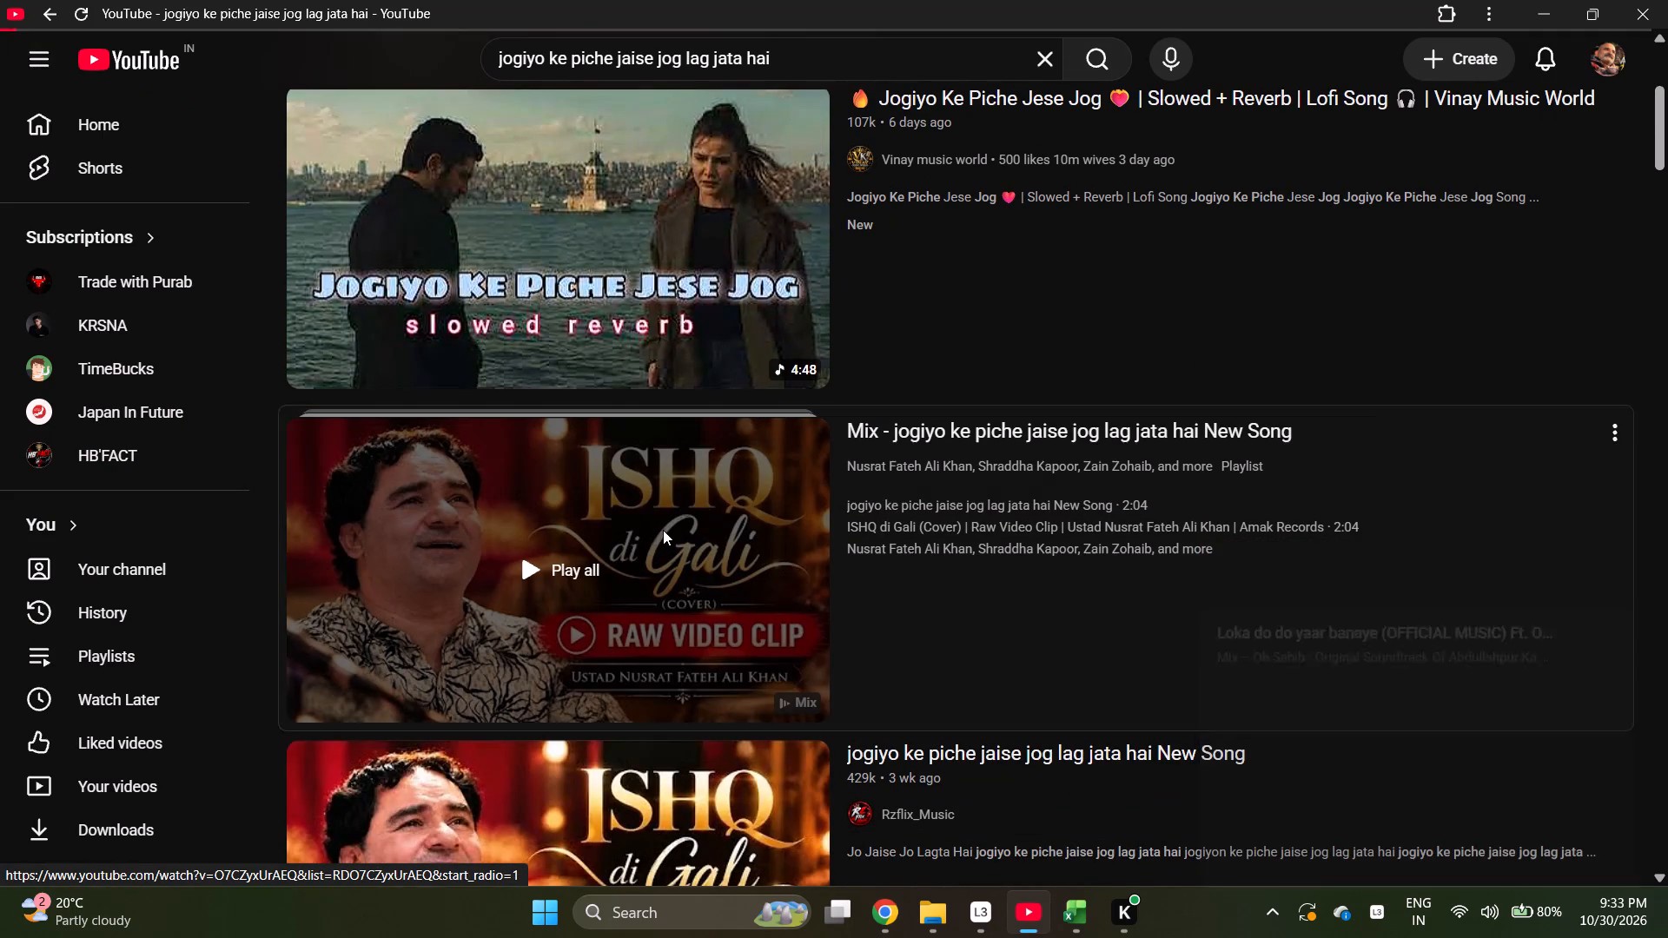
{"action": "scroll", "coordinate": [663, 530], "scroll_direction": "down", "scroll_amount": 2}
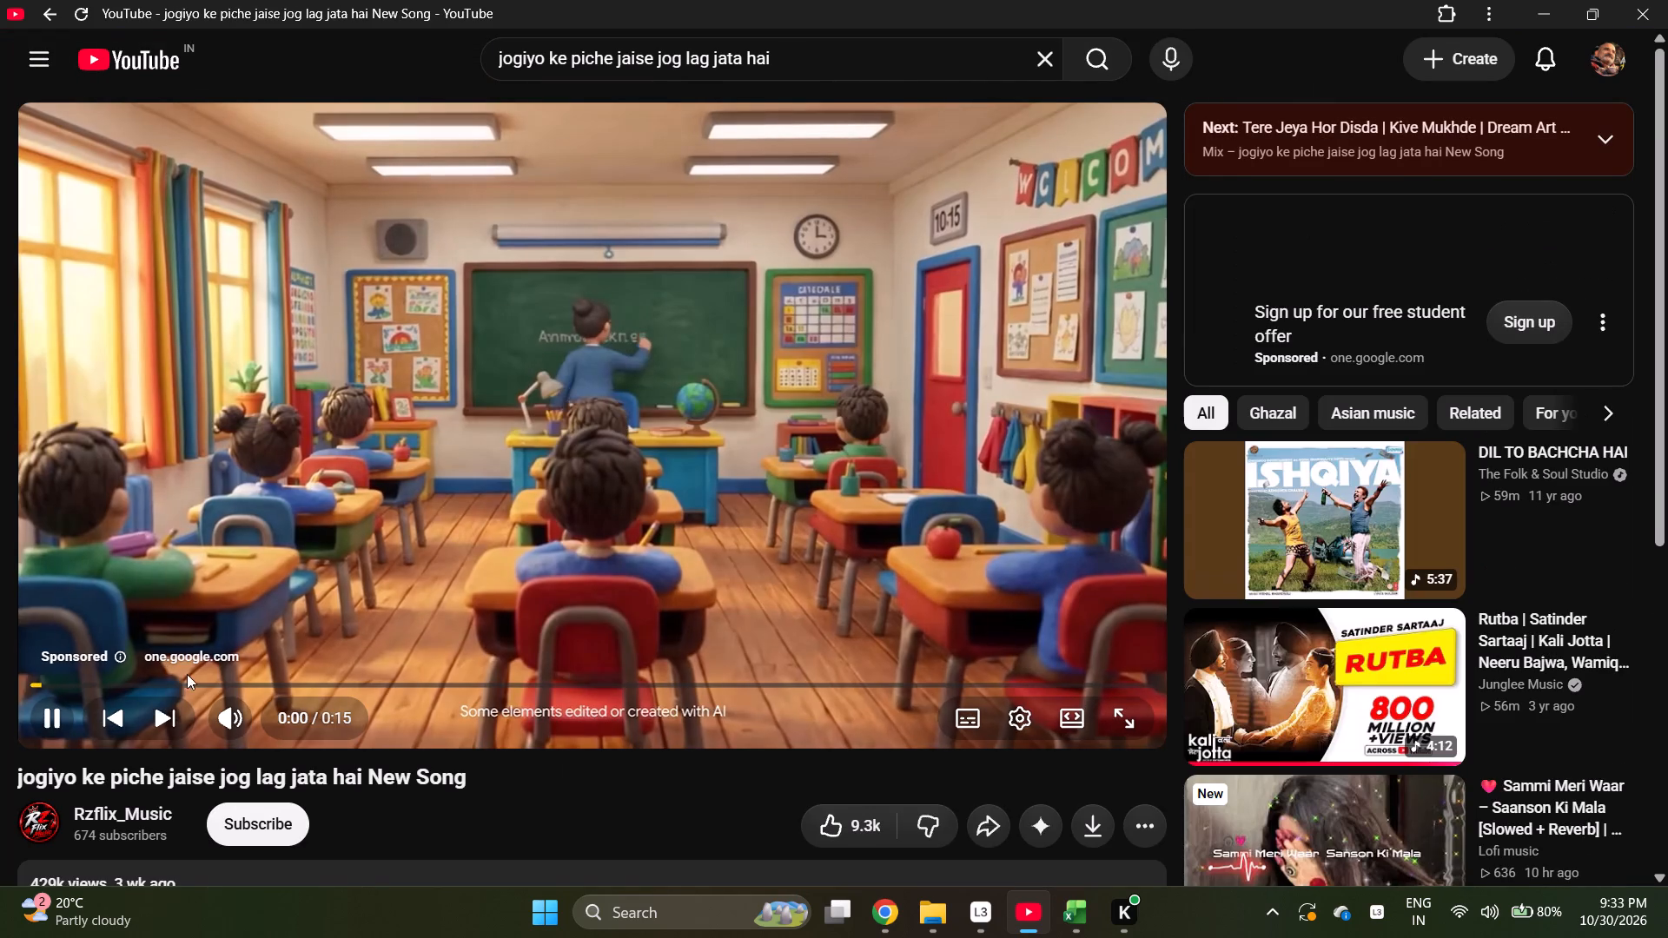
Switch to the RICOS OCT 2026 workbook and select the first empty date cell below the last PURCHASE DRY STORE entry.
{"action": "key", "text": "alt+Tab"}
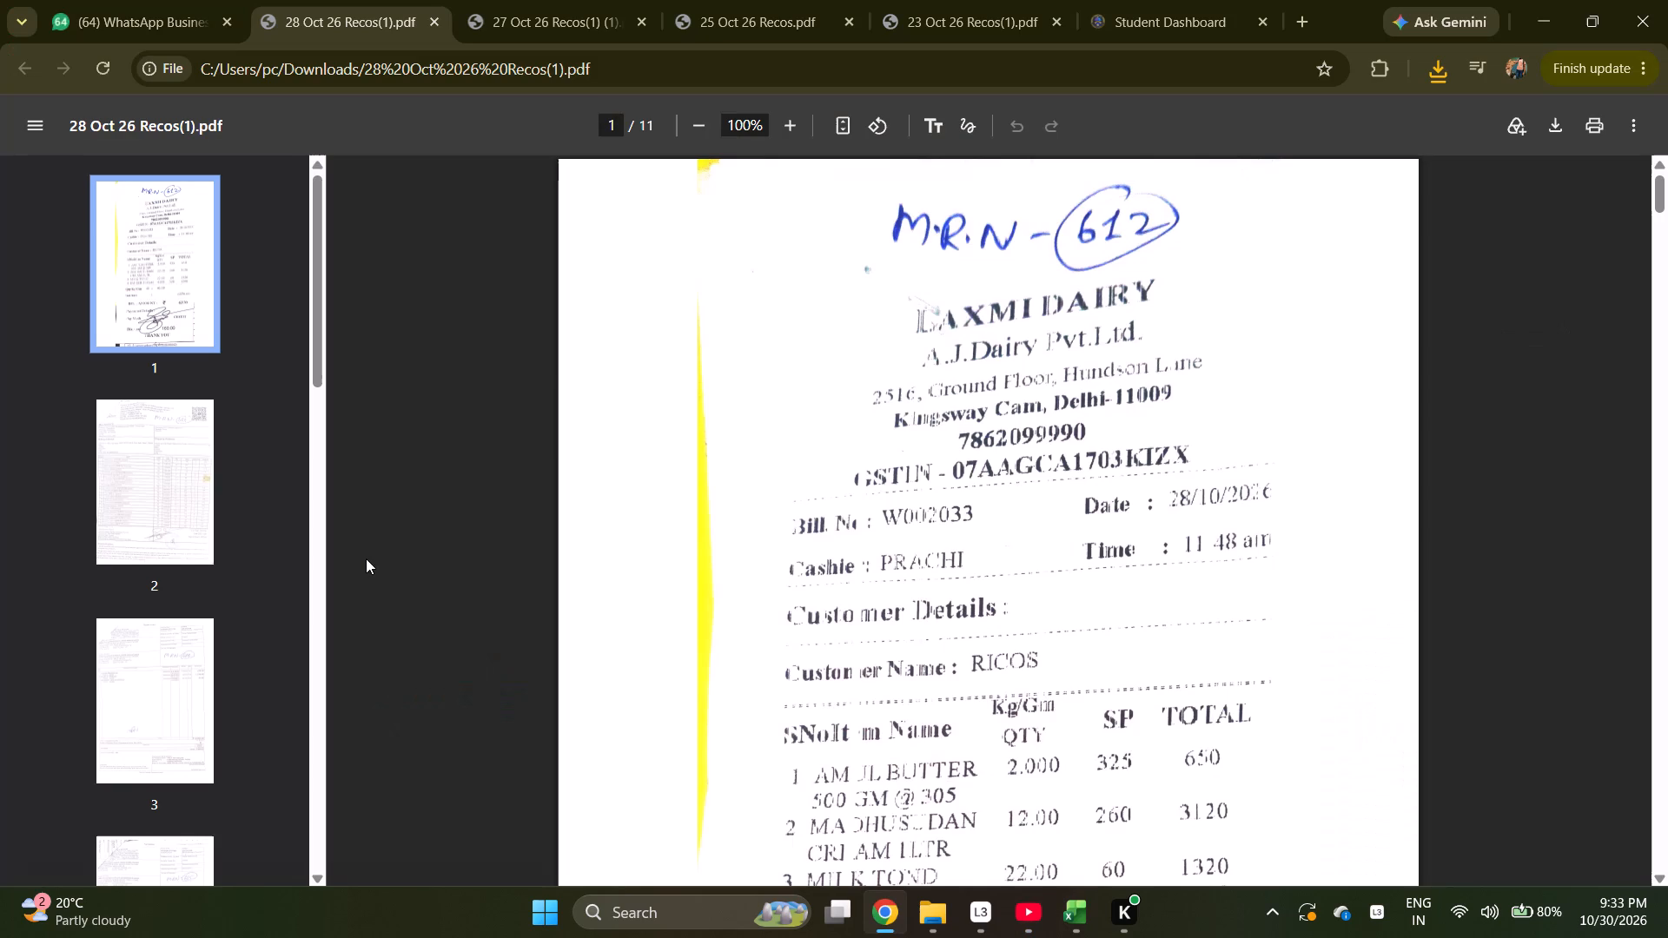
{"action": "key", "text": "alt+Tab"}
{"action": "key", "text": "alt+Tab"}
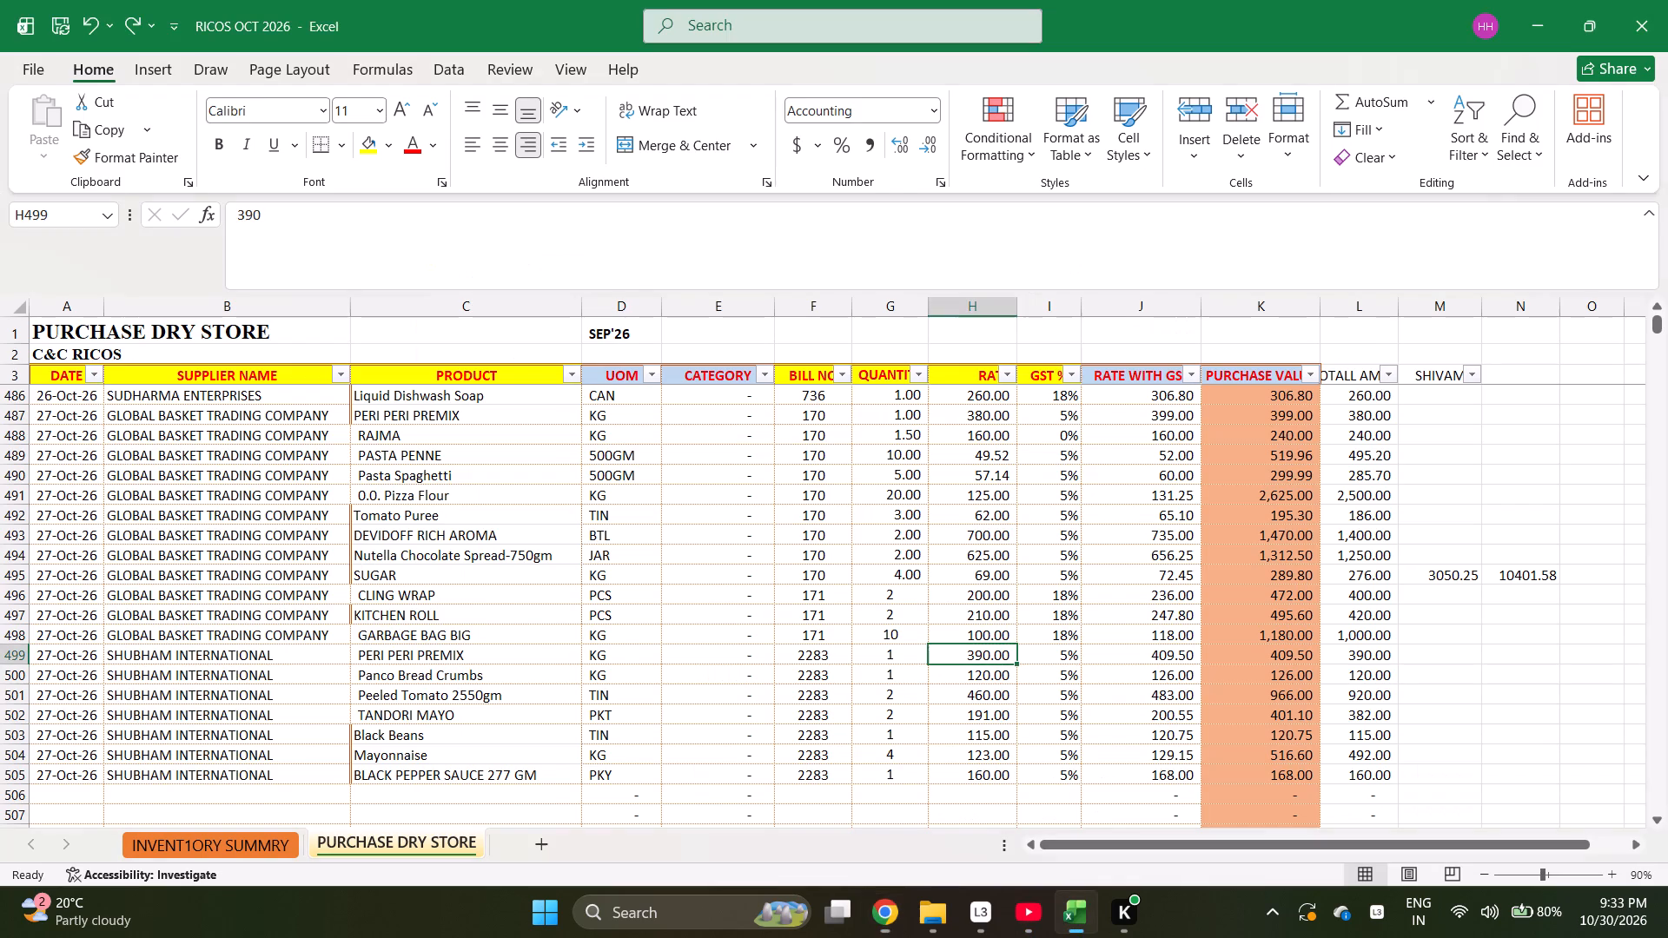
{"action": "key", "text": "alt+Tab"}
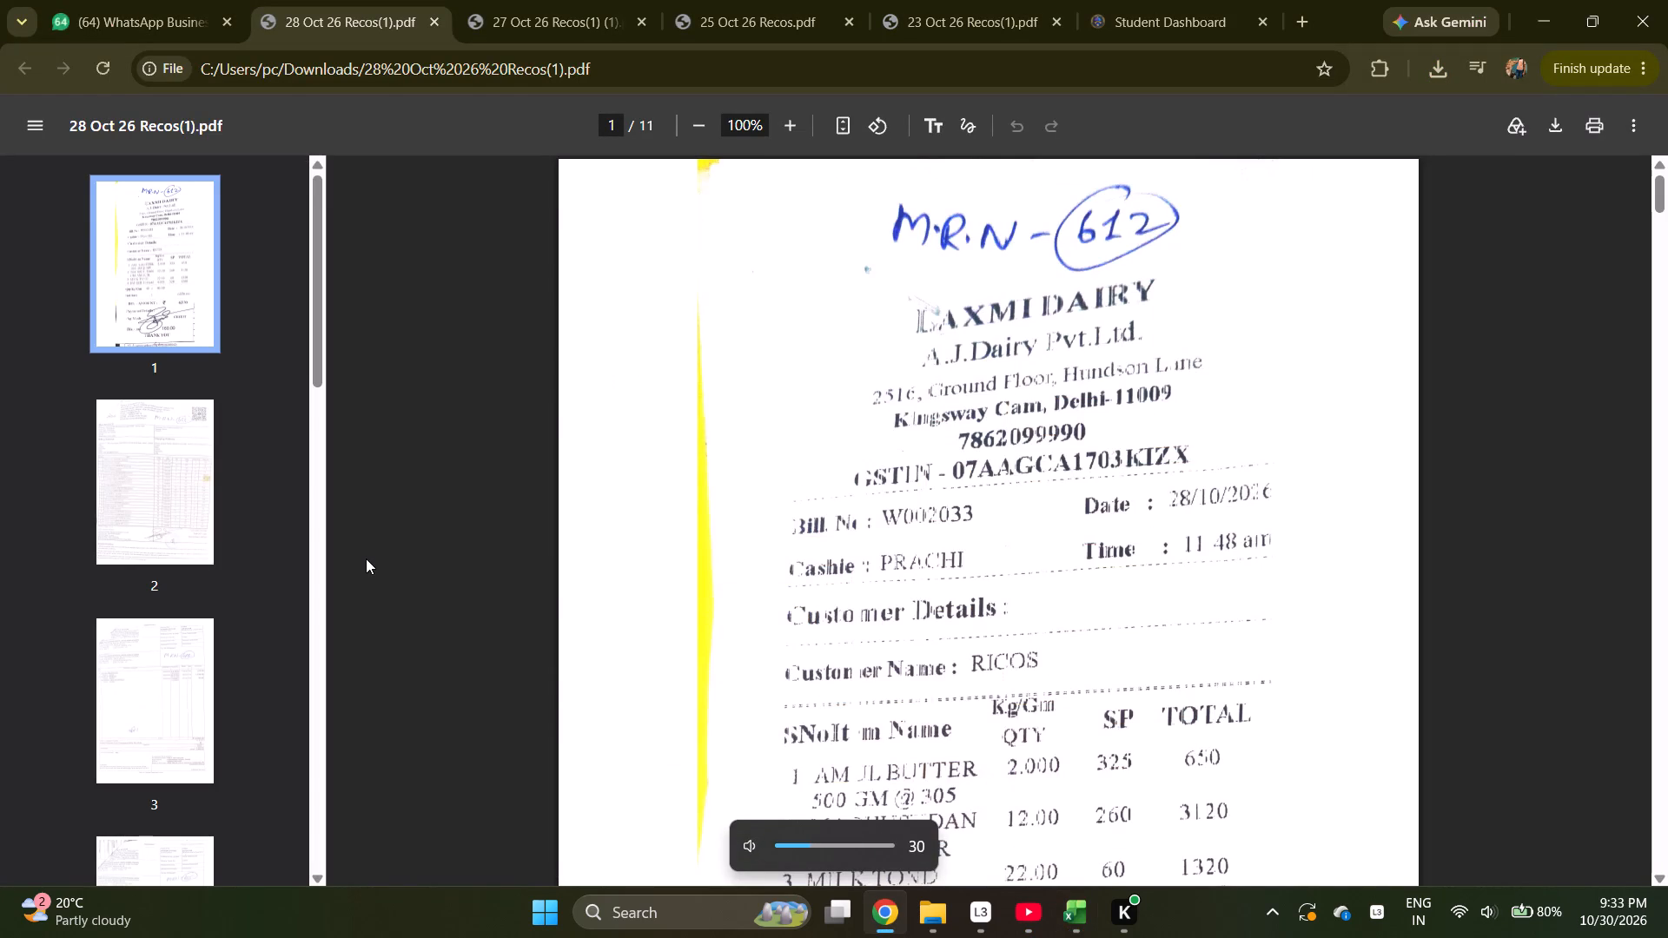
{"action": "key", "text": "alt+Tab"}
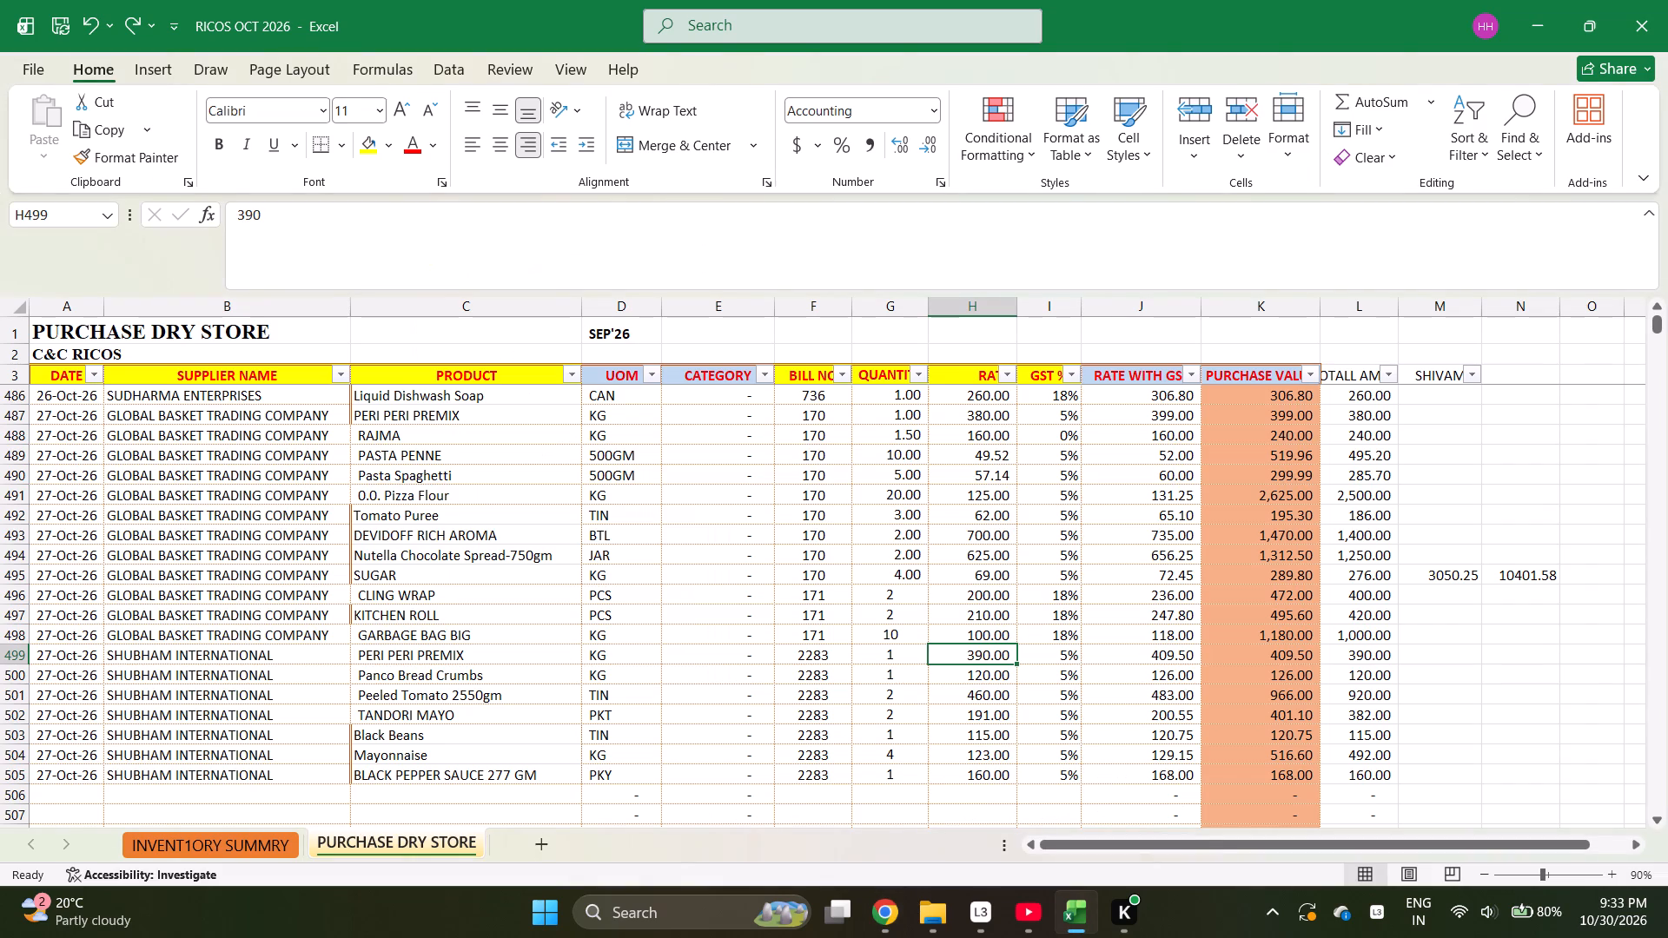
{"action": "key", "text": "ctrl+Left"}
{"action": "key", "text": "ctrl+Down"}
{"action": "key", "text": "Down"}
Return to the YouTube song, skip the advertisement and jump slightly ahead in the video.
{"action": "key", "text": "alt+Tab"}
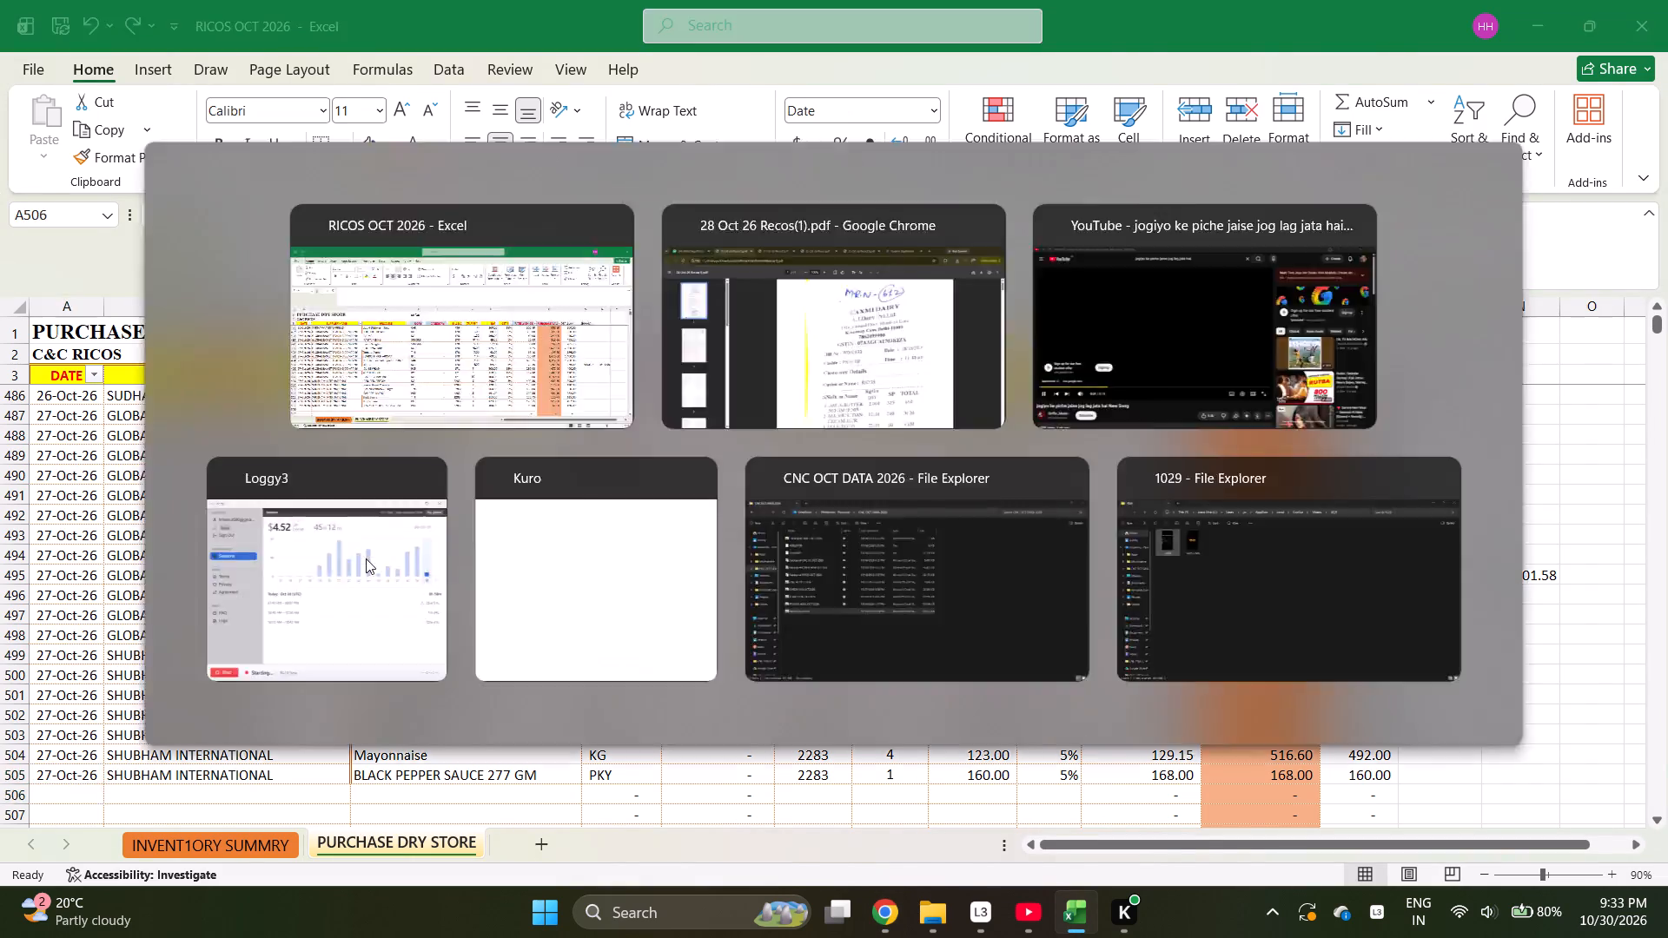
{"action": "key", "text": "alt+Tab"}
{"action": "key", "text": "alt+Tab"}
{"action": "key", "text": "alt+Tab"}
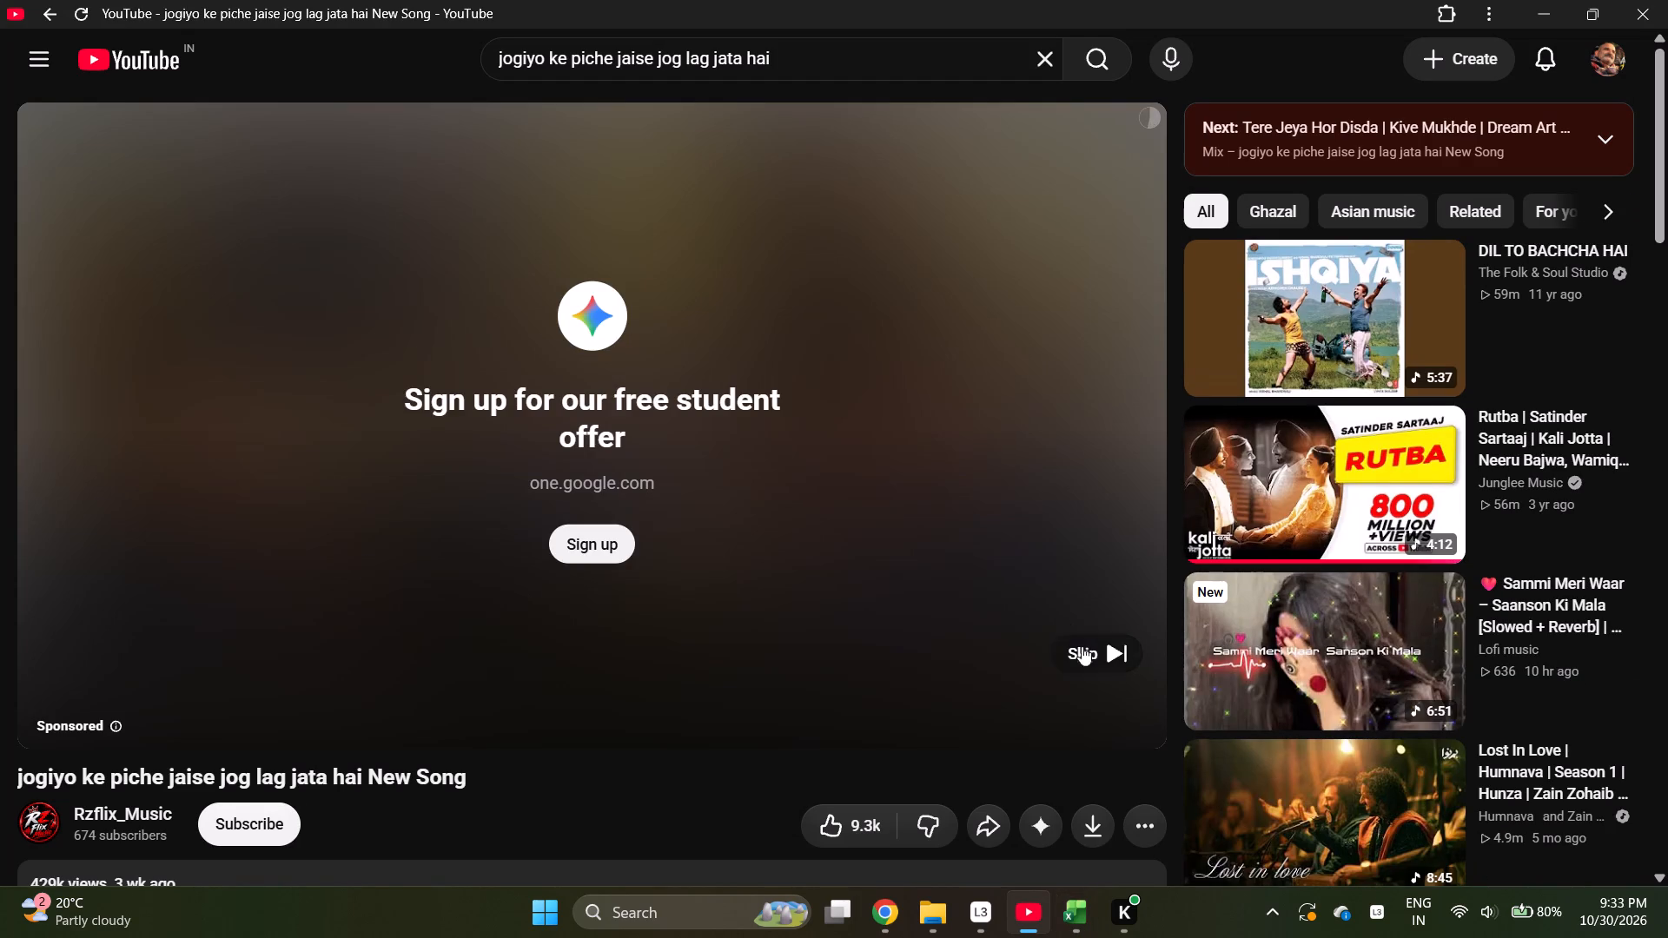
{"action": "left_click", "coordinate": [1083, 652]}
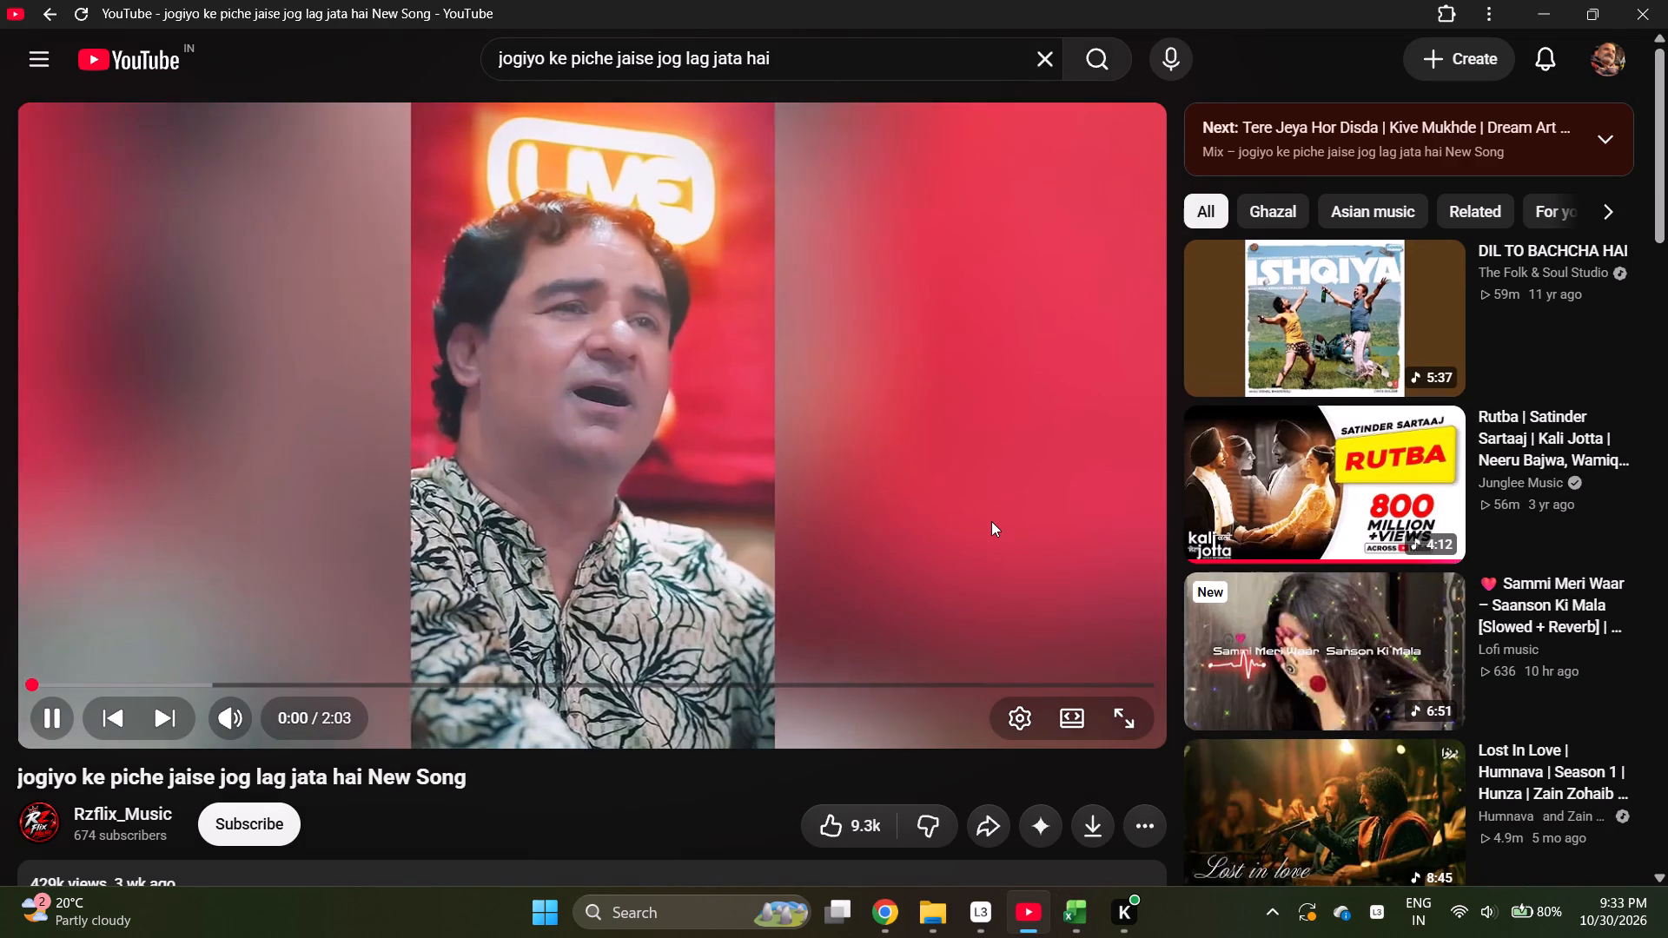
{"action": "key", "text": "Right"}
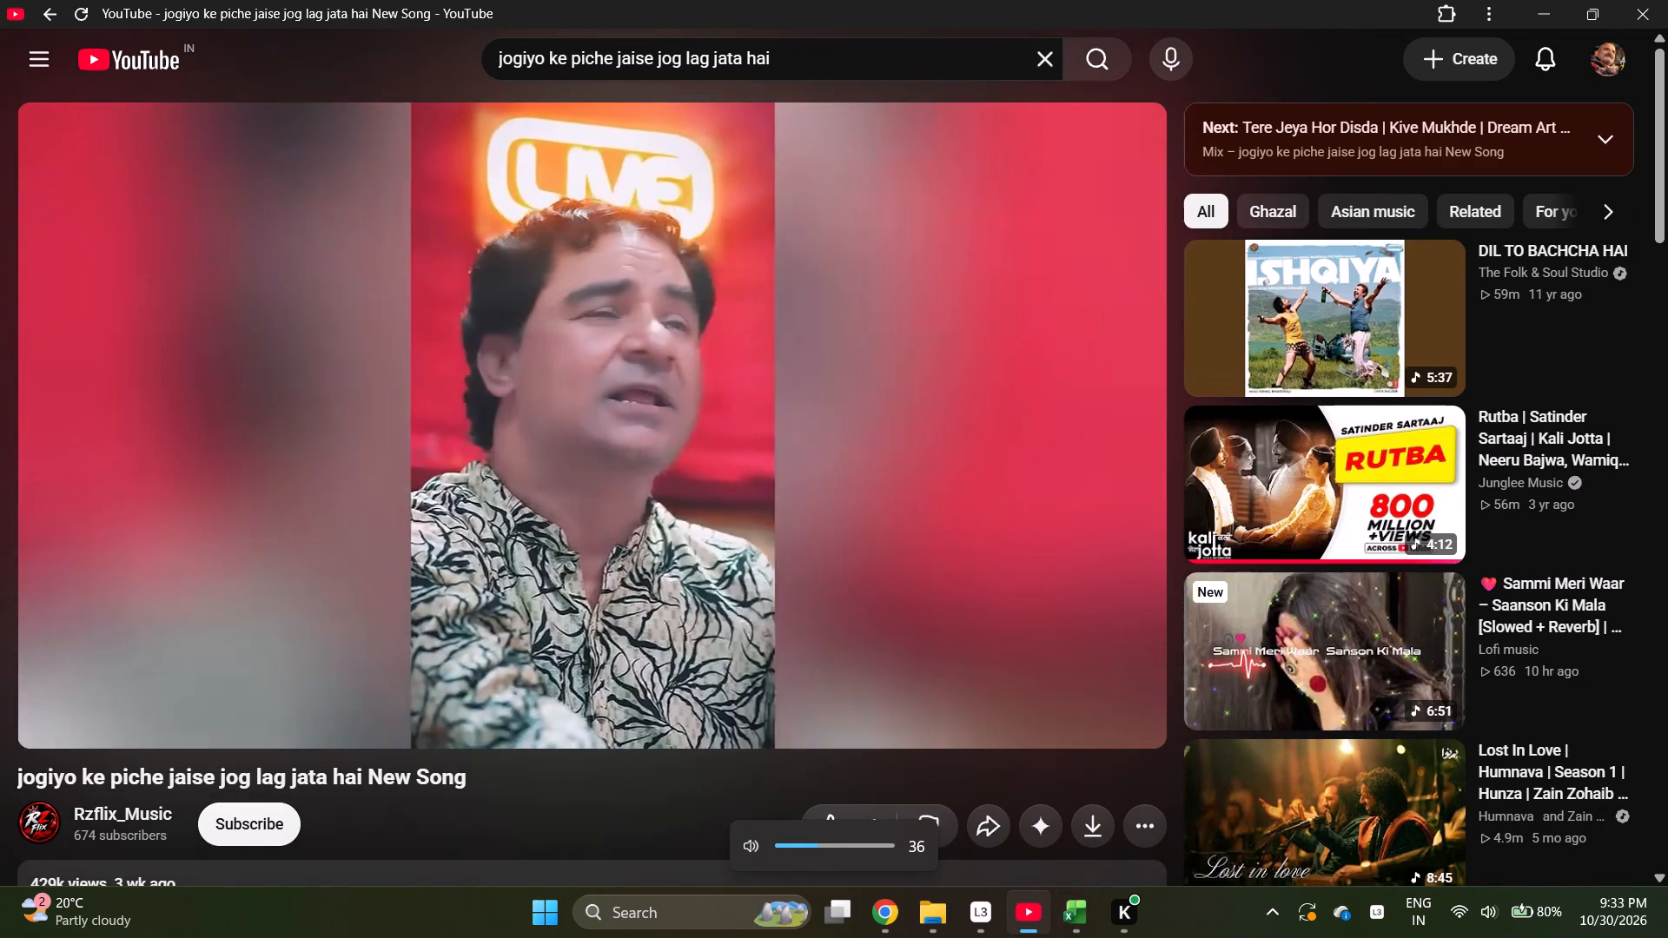
Switch to the 28 Oct 26 Recos PDF in Chrome and review the supplier bills from page 1 through the Jagdamba Soft Drink bill on page 6.
{"action": "key", "text": "alt+Tab"}
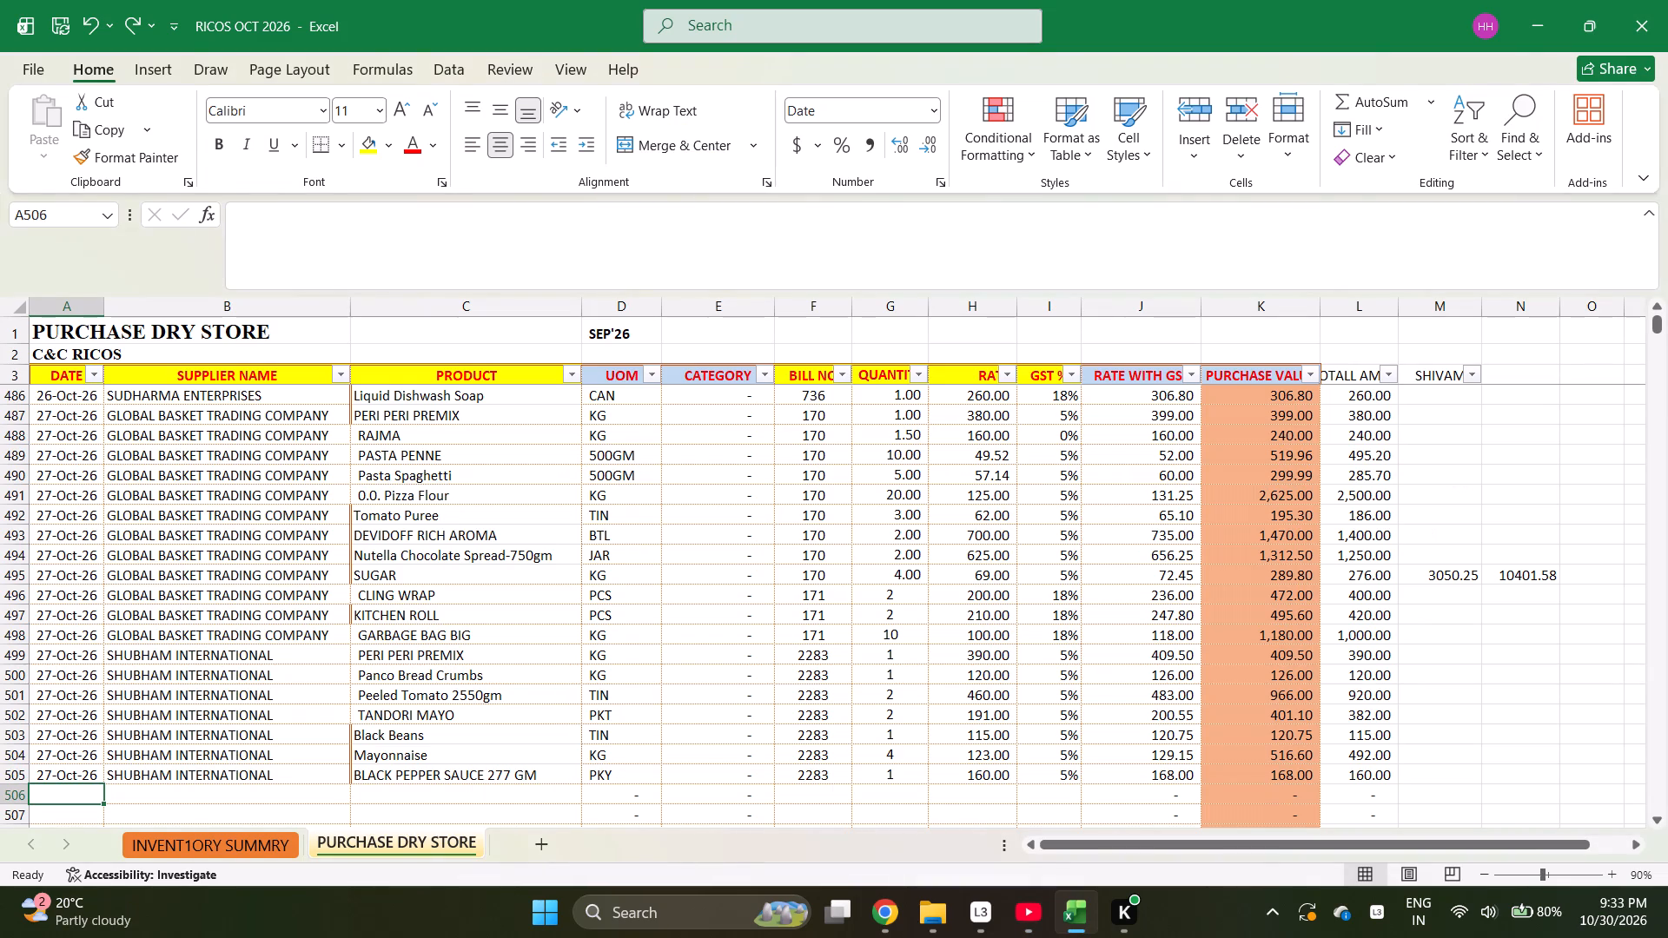
{"action": "key", "text": "alt+Tab"}
{"action": "key", "text": "alt+Tab"}
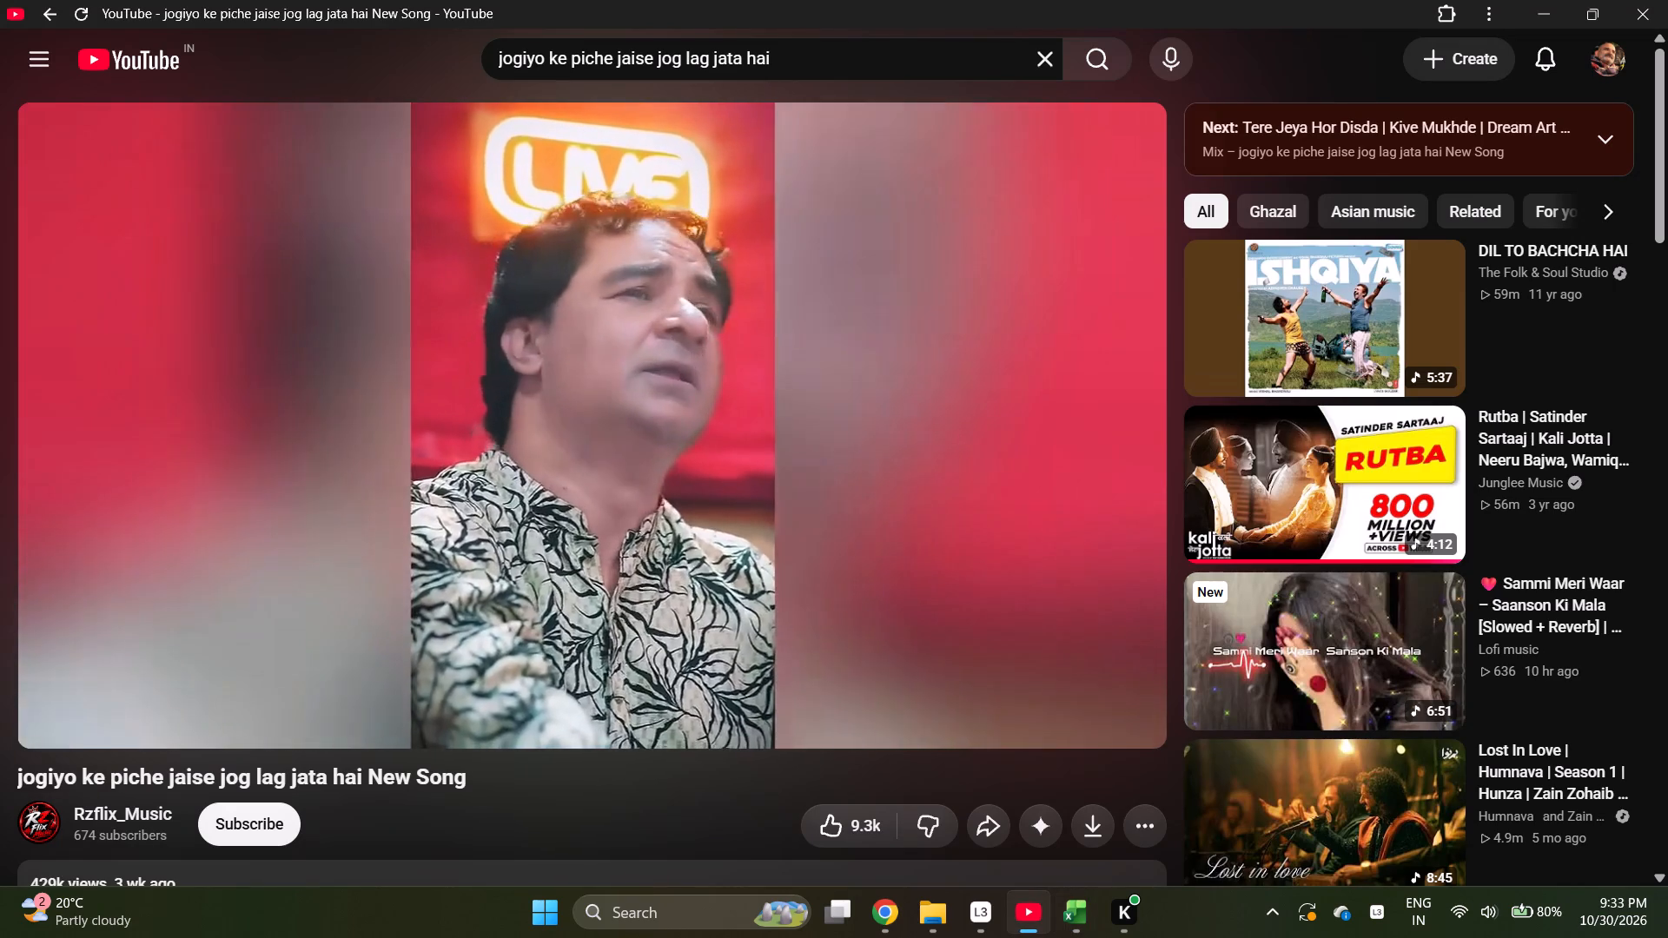
{"action": "key", "text": "alt+Tab"}
{"action": "key", "text": "alt+Tab"}
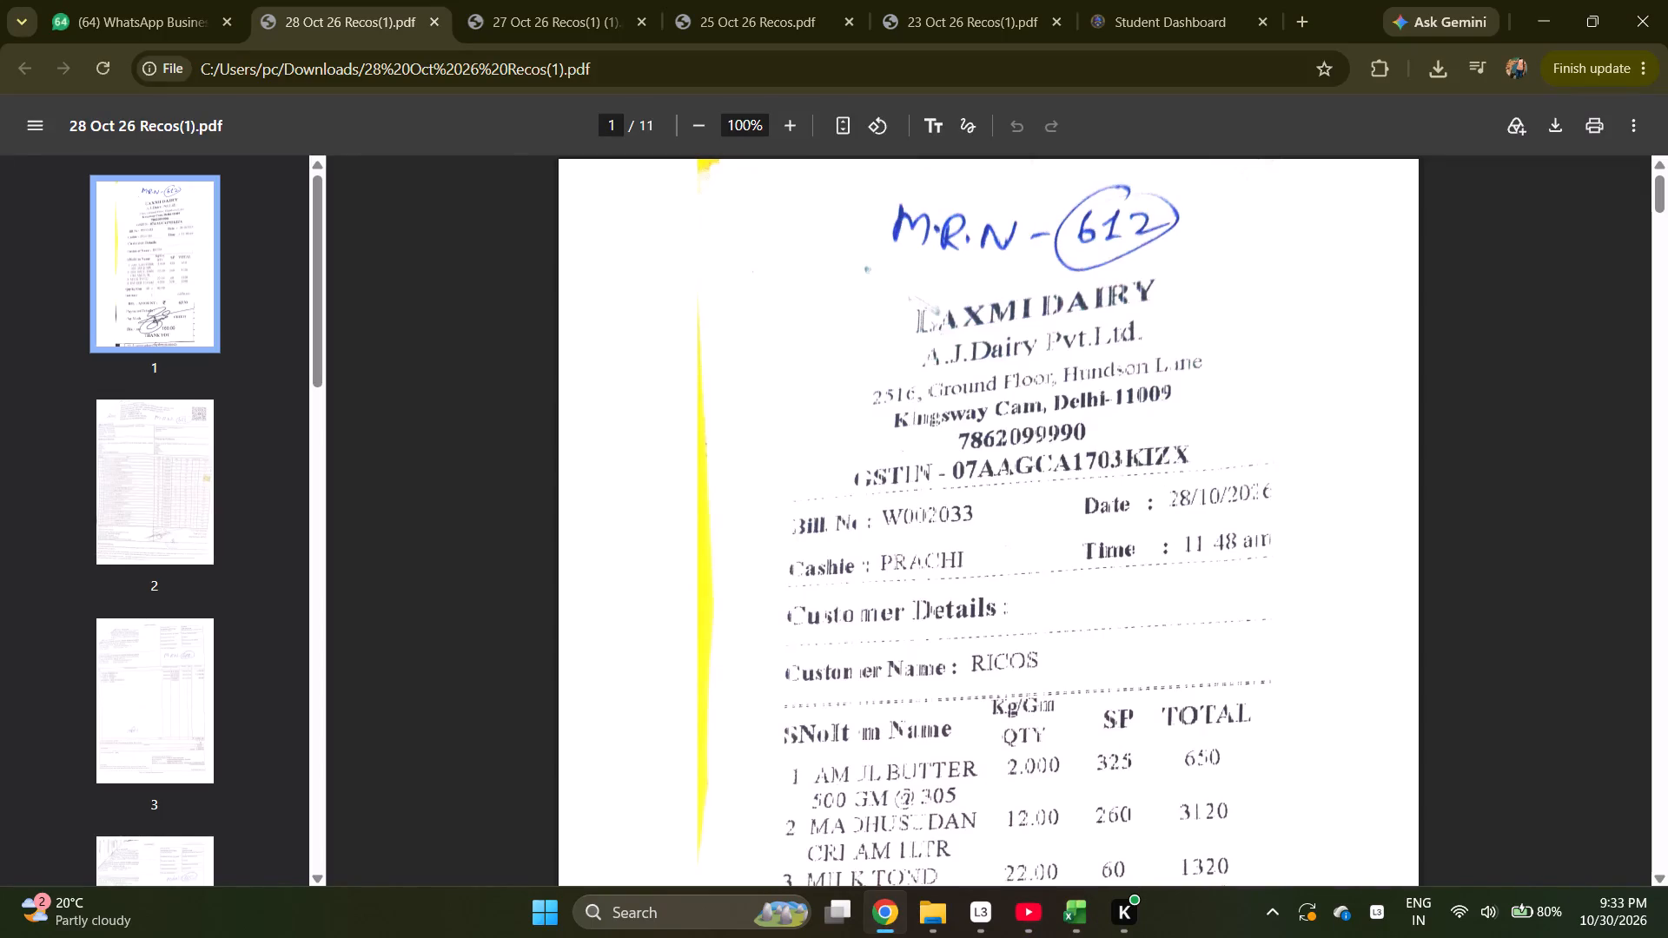
{"action": "key", "text": "Down"}
{"action": "key", "text": "Down"}
{"action": "key", "text": "Down"}
{"action": "left_click", "coordinate": [991, 521]}
{"action": "key", "text": "Down"}
{"action": "key", "text": "Down"}
{"action": "key", "text": "Down"}
{"action": "key", "text": "Down"}
{"action": "key", "text": "Down"}
{"action": "key", "text": "Down"}
{"action": "key", "text": "Down"}
{"action": "key", "text": "Down"}
{"action": "key", "text": "Down"}
{"action": "key", "text": "Down"}
{"action": "key", "text": "Down"}
{"action": "key", "text": "Down"}
{"action": "key", "text": "Down"}
{"action": "key", "text": "Down"}
{"action": "key", "text": "Down"}
{"action": "key", "text": "Down"}
{"action": "key", "text": "Down"}
{"action": "key", "text": "Down"}
{"action": "key", "text": "Down"}
{"action": "key", "text": "Down"}
{"action": "key", "text": "Down"}
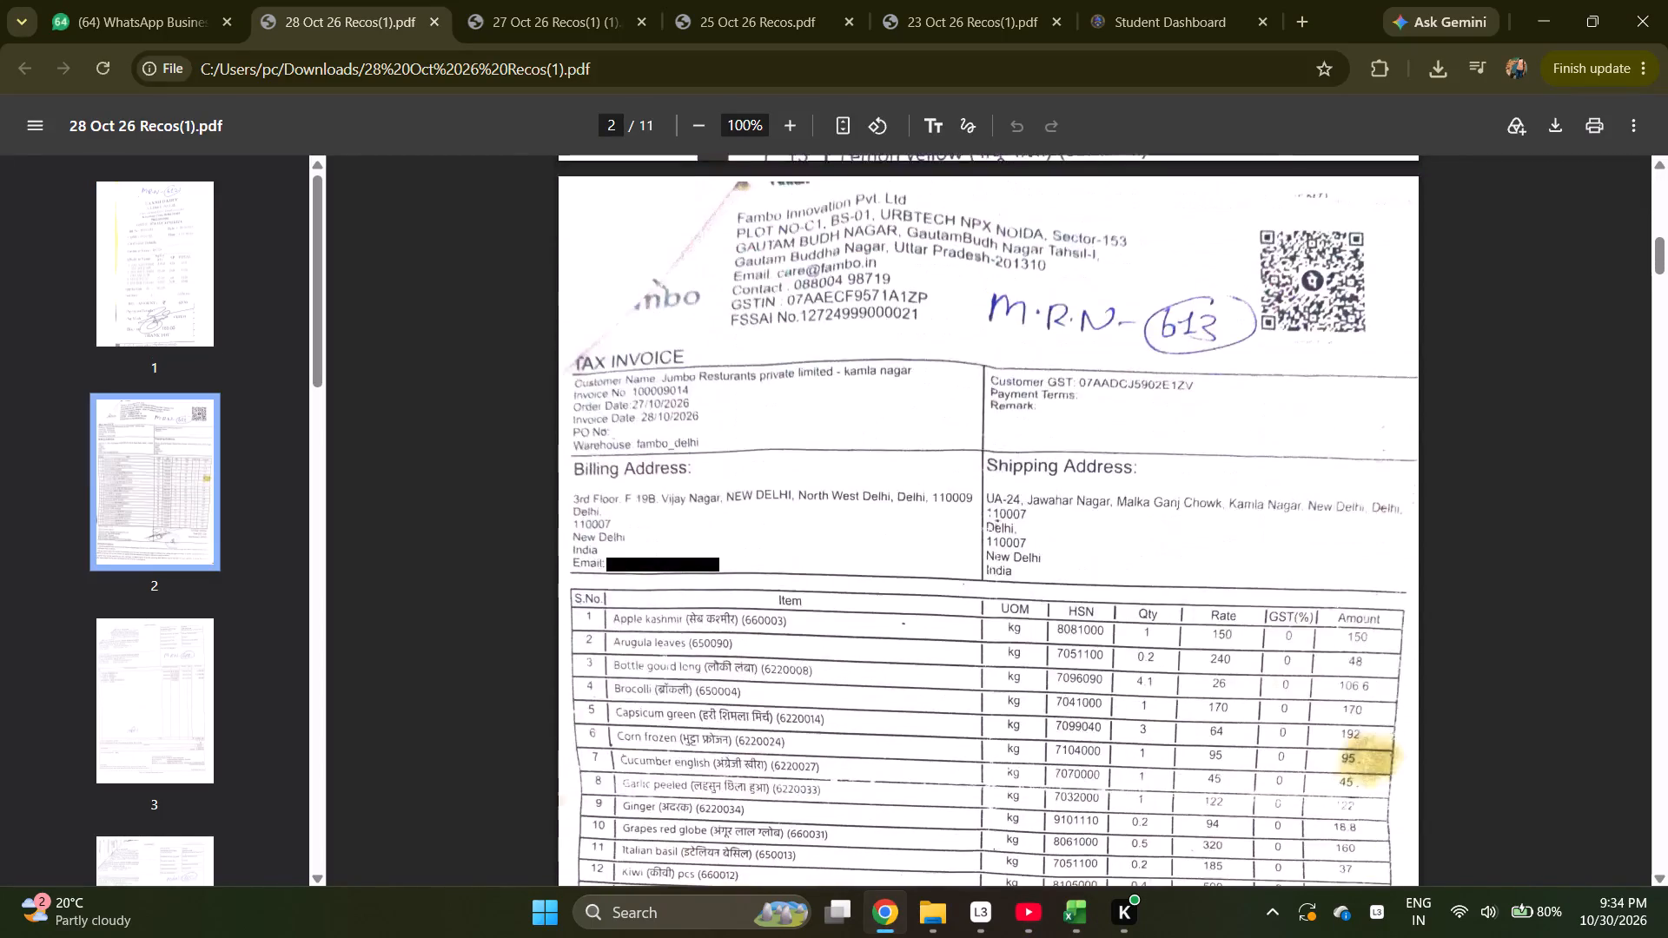
{"action": "key", "text": "Down"}
{"action": "key", "text": "Down"}
{"action": "key", "text": "Down"}
{"action": "key", "text": "Down"}
{"action": "key", "text": "Down"}
{"action": "key", "text": "Down"}
{"action": "key", "text": "Down"}
{"action": "key", "text": "Down"}
{"action": "key", "text": "Down"}
{"action": "key", "text": "Down"}
{"action": "key", "text": "Down"}
{"action": "key", "text": "Down"}
{"action": "key", "text": "Down"}
{"action": "key", "text": "Down"}
{"action": "key", "text": "Down"}
{"action": "key", "text": "Down"}
{"action": "key", "text": "Down"}
{"action": "key", "text": "Down"}
{"action": "key", "text": "Down"}
{"action": "key", "text": "Down"}
{"action": "key", "text": "Down"}
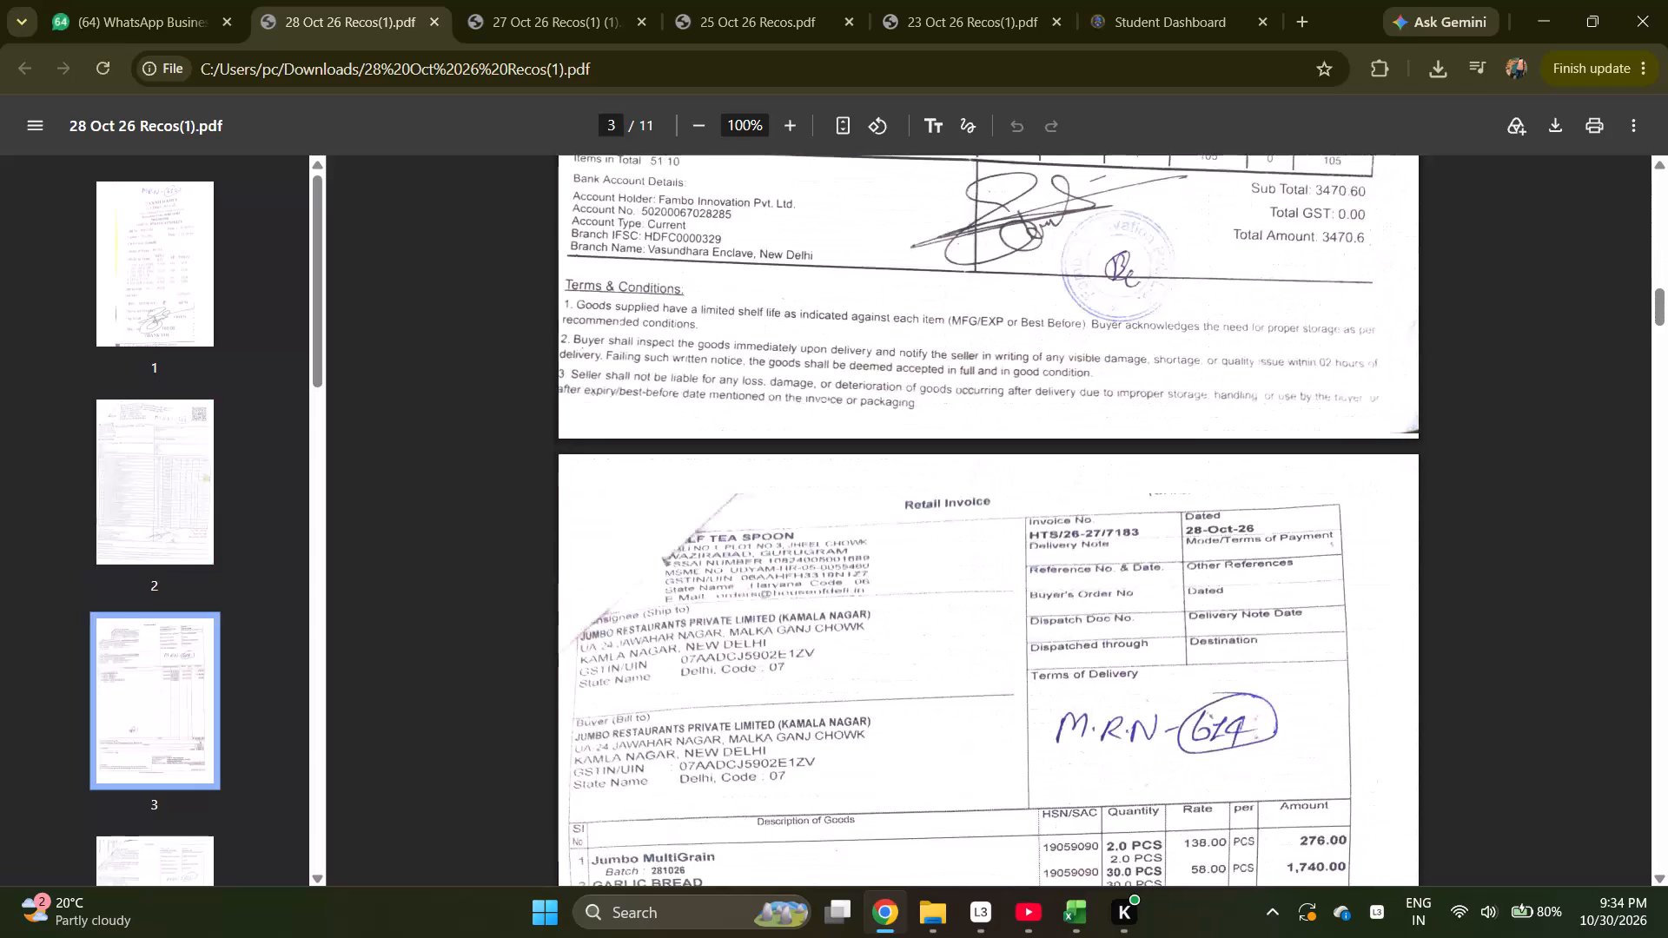
{"action": "key", "text": "Down"}
{"action": "key", "text": "Down"}
{"action": "key", "text": "Down"}
{"action": "key", "text": "Down"}
{"action": "key", "text": "Down"}
{"action": "key", "text": "Down"}
{"action": "key", "text": "Down"}
{"action": "key", "text": "Down"}
{"action": "key", "text": "Down"}
{"action": "key", "text": "Down"}
{"action": "key", "text": "Down"}
{"action": "key", "text": "Down"}
{"action": "key", "text": "Down"}
{"action": "key", "text": "Down"}
{"action": "key", "text": "Down"}
{"action": "key", "text": "Down"}
{"action": "key", "text": "Down"}
{"action": "key", "text": "Down"}
{"action": "key", "text": "Down"}
{"action": "key", "text": "Down"}
{"action": "key", "text": "Down"}
{"action": "key", "text": "Down"}
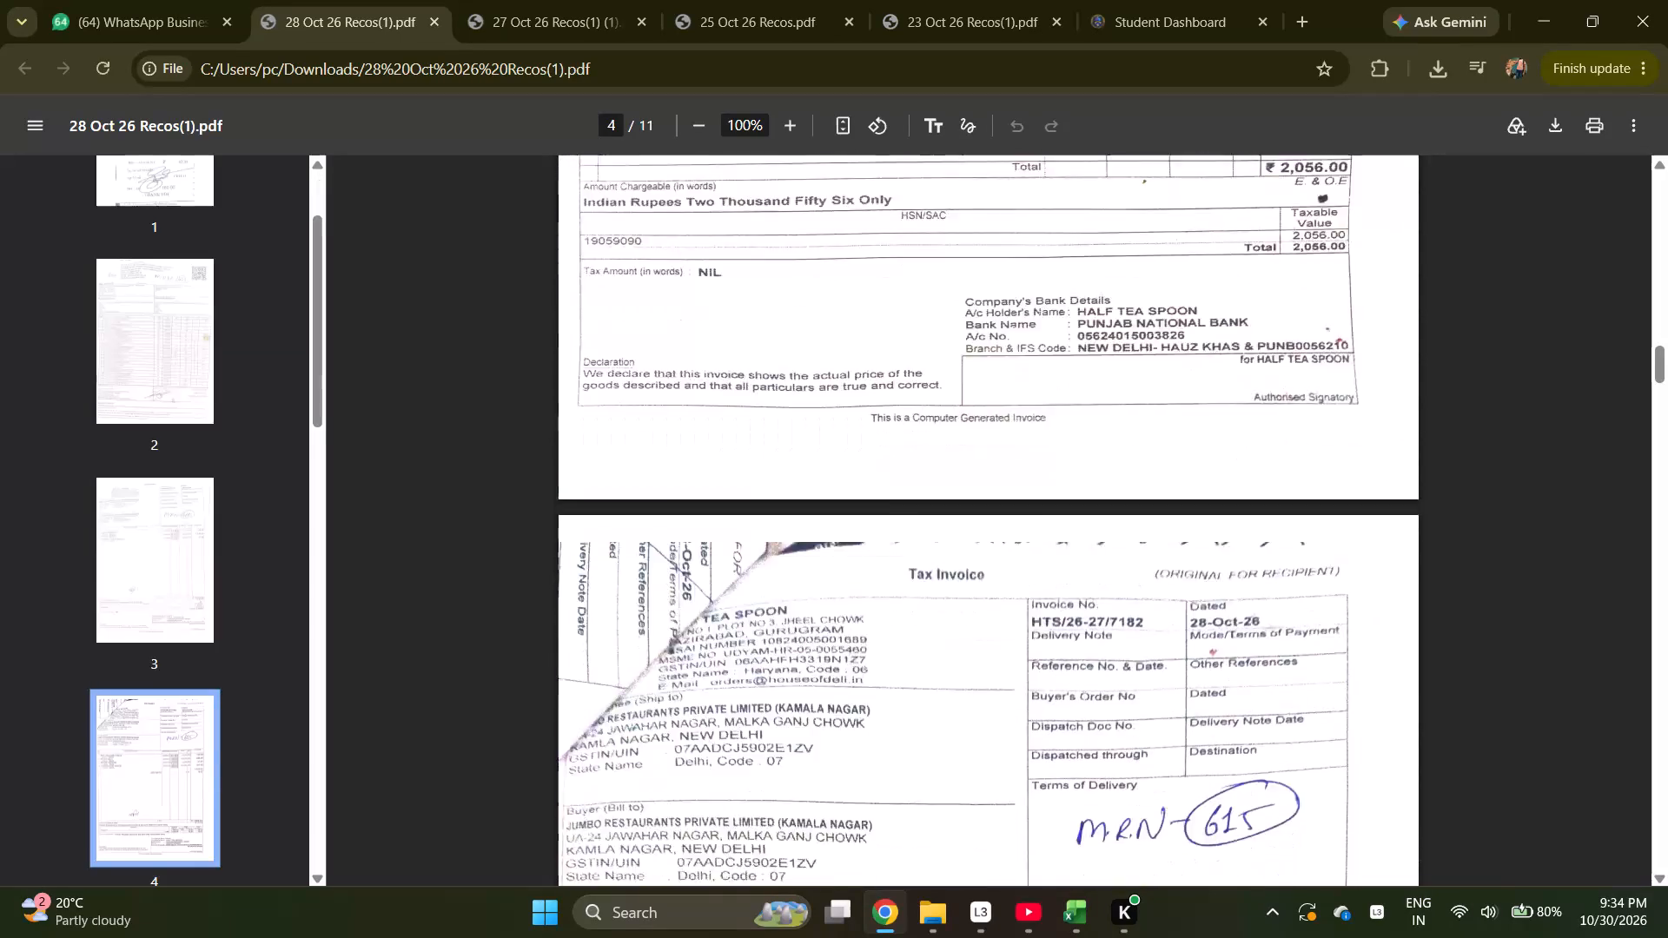
{"action": "key", "text": "Down"}
{"action": "key", "text": "Down"}
{"action": "key", "text": "Down"}
{"action": "key", "text": "Down"}
{"action": "key", "text": "Down"}
{"action": "key", "text": "Down"}
{"action": "key", "text": "Down"}
{"action": "key", "text": "Down"}
{"action": "key", "text": "Down"}
{"action": "key", "text": "Down"}
{"action": "key", "text": "Down"}
{"action": "key", "text": "Down"}
{"action": "key", "text": "Down"}
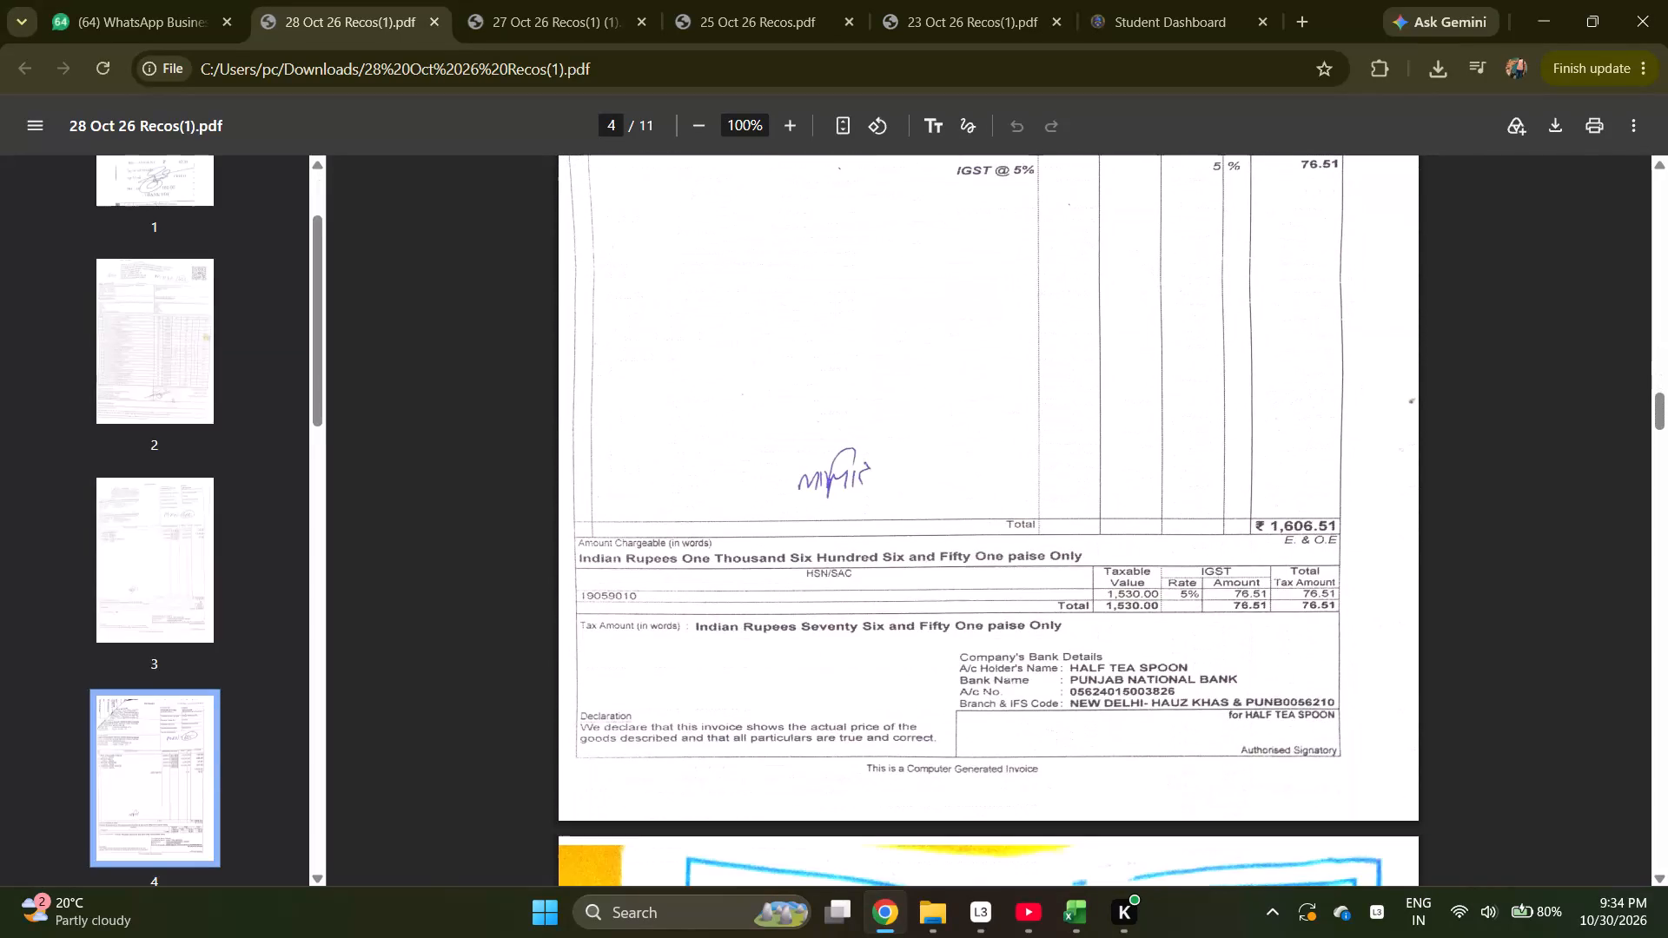
{"action": "key", "text": "Down"}
{"action": "key", "text": "Down"}
{"action": "key", "text": "Down"}
{"action": "key", "text": "Down"}
{"action": "key", "text": "Down"}
{"action": "key", "text": "Down"}
{"action": "key", "text": "Down"}
{"action": "key", "text": "Down"}
{"action": "key", "text": "Down"}
{"action": "key", "text": "Down"}
{"action": "key", "text": "Down"}
{"action": "key", "text": "Down"}
{"action": "key", "text": "Down"}
{"action": "key", "text": "Down"}
{"action": "key", "text": "Down"}
{"action": "key", "text": "Down"}
{"action": "key", "text": "Down"}
{"action": "key", "text": "Down"}
{"action": "key", "text": "Down"}
{"action": "key", "text": "Down"}
{"action": "key", "text": "Down"}
{"action": "key", "text": "Down"}
{"action": "key", "text": "Down"}
{"action": "key", "text": "Down"}
{"action": "key", "text": "Down"}
{"action": "key", "text": "Down"}
{"action": "key", "text": "Down"}
{"action": "key", "text": "Down"}
{"action": "key", "text": "Down"}
{"action": "key", "text": "Down"}
{"action": "key", "text": "Down"}
{"action": "key", "text": "Down"}
{"action": "key", "text": "Down"}
{"action": "key", "text": "Down"}
{"action": "key", "text": "Down"}
{"action": "key", "text": "Down"}
{"action": "key", "text": "Down"}
{"action": "key", "text": "Down"}
{"action": "key", "text": "Down"}
{"action": "key", "text": "Down"}
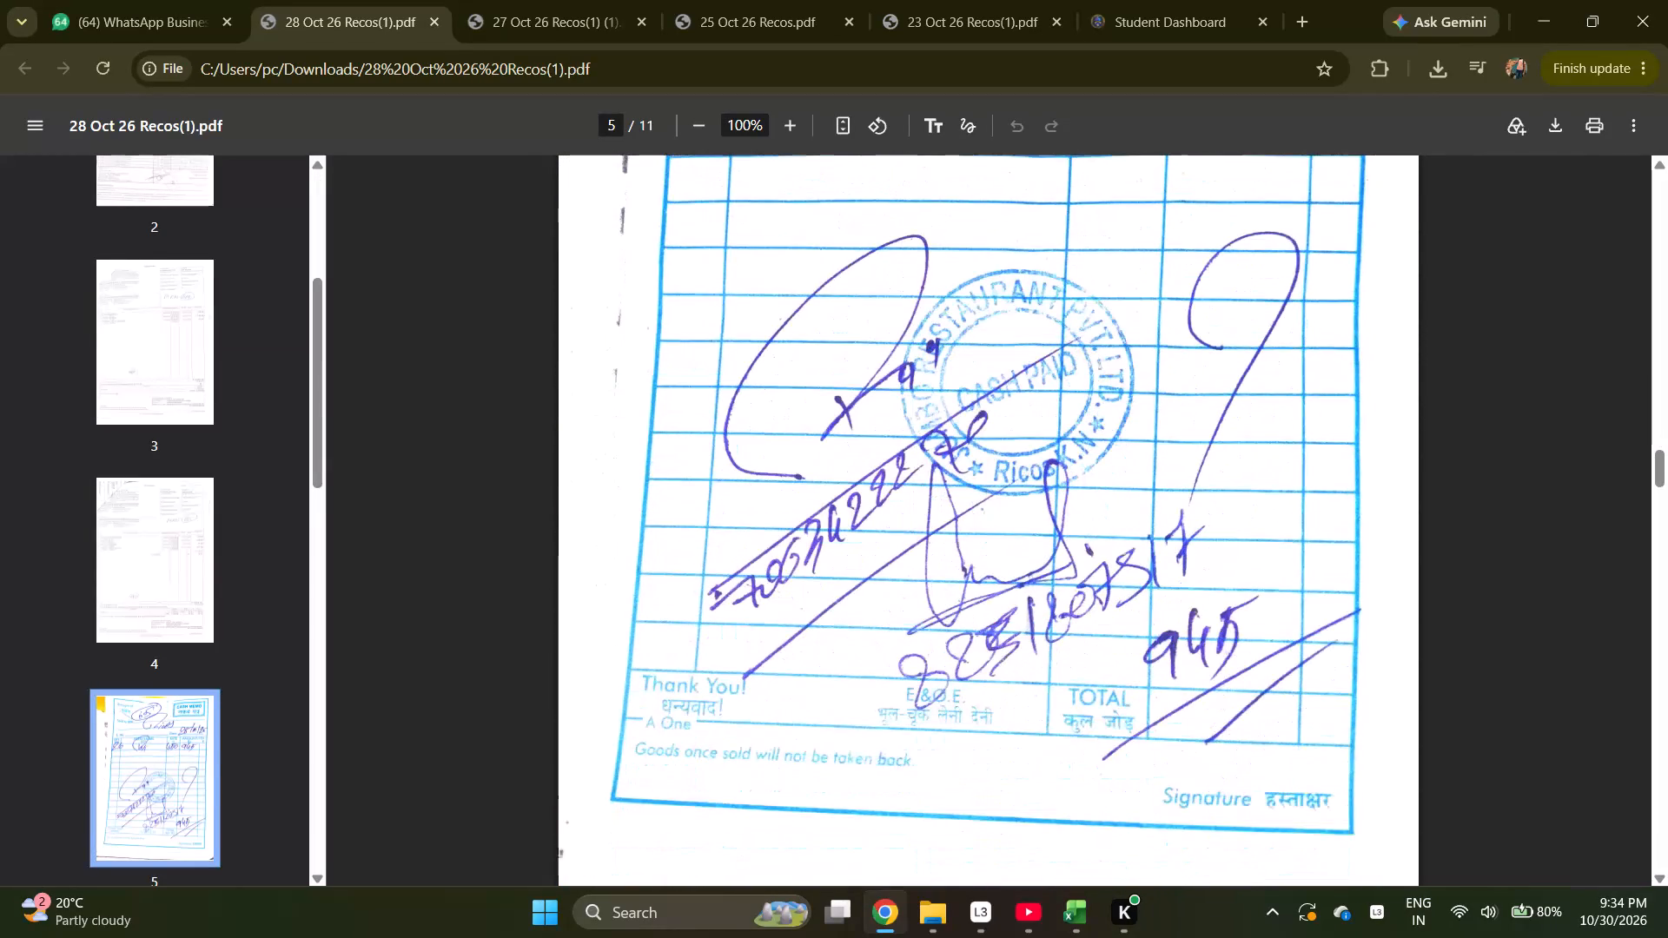
{"action": "key", "text": "Up"}
{"action": "key", "text": "Up"}
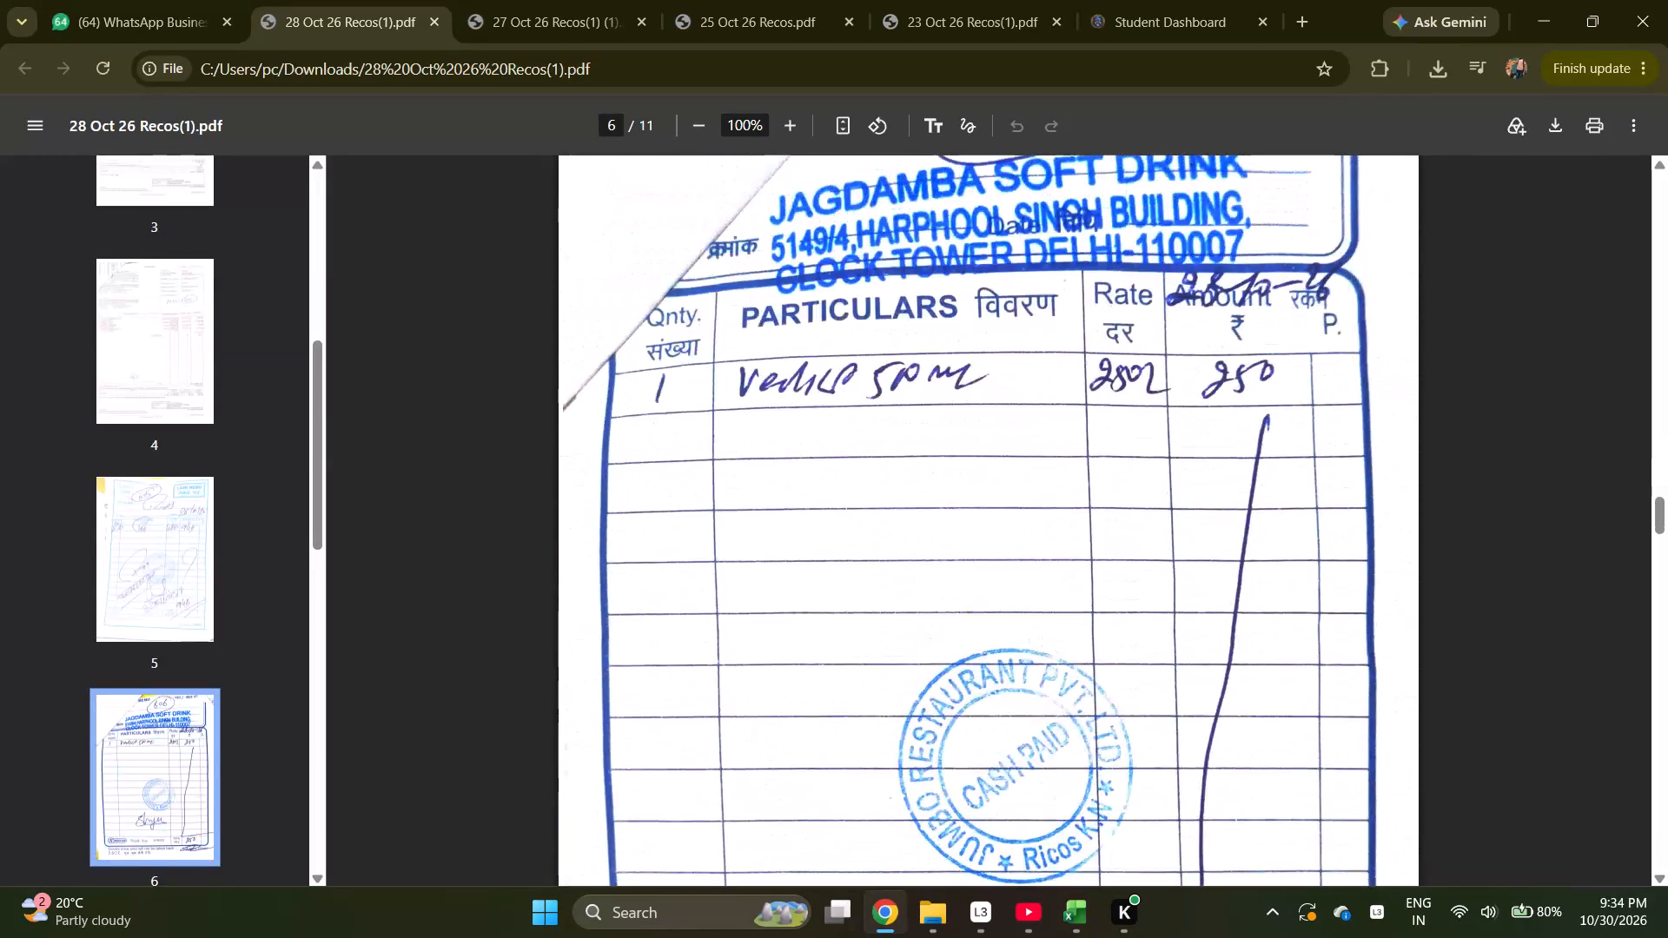
{"action": "key", "text": "Up"}
{"action": "key", "text": "Up"}
{"action": "key", "text": "Up"}
{"action": "key", "text": "Up"}
{"action": "key", "text": "Up"}
{"action": "key", "text": "Up"}
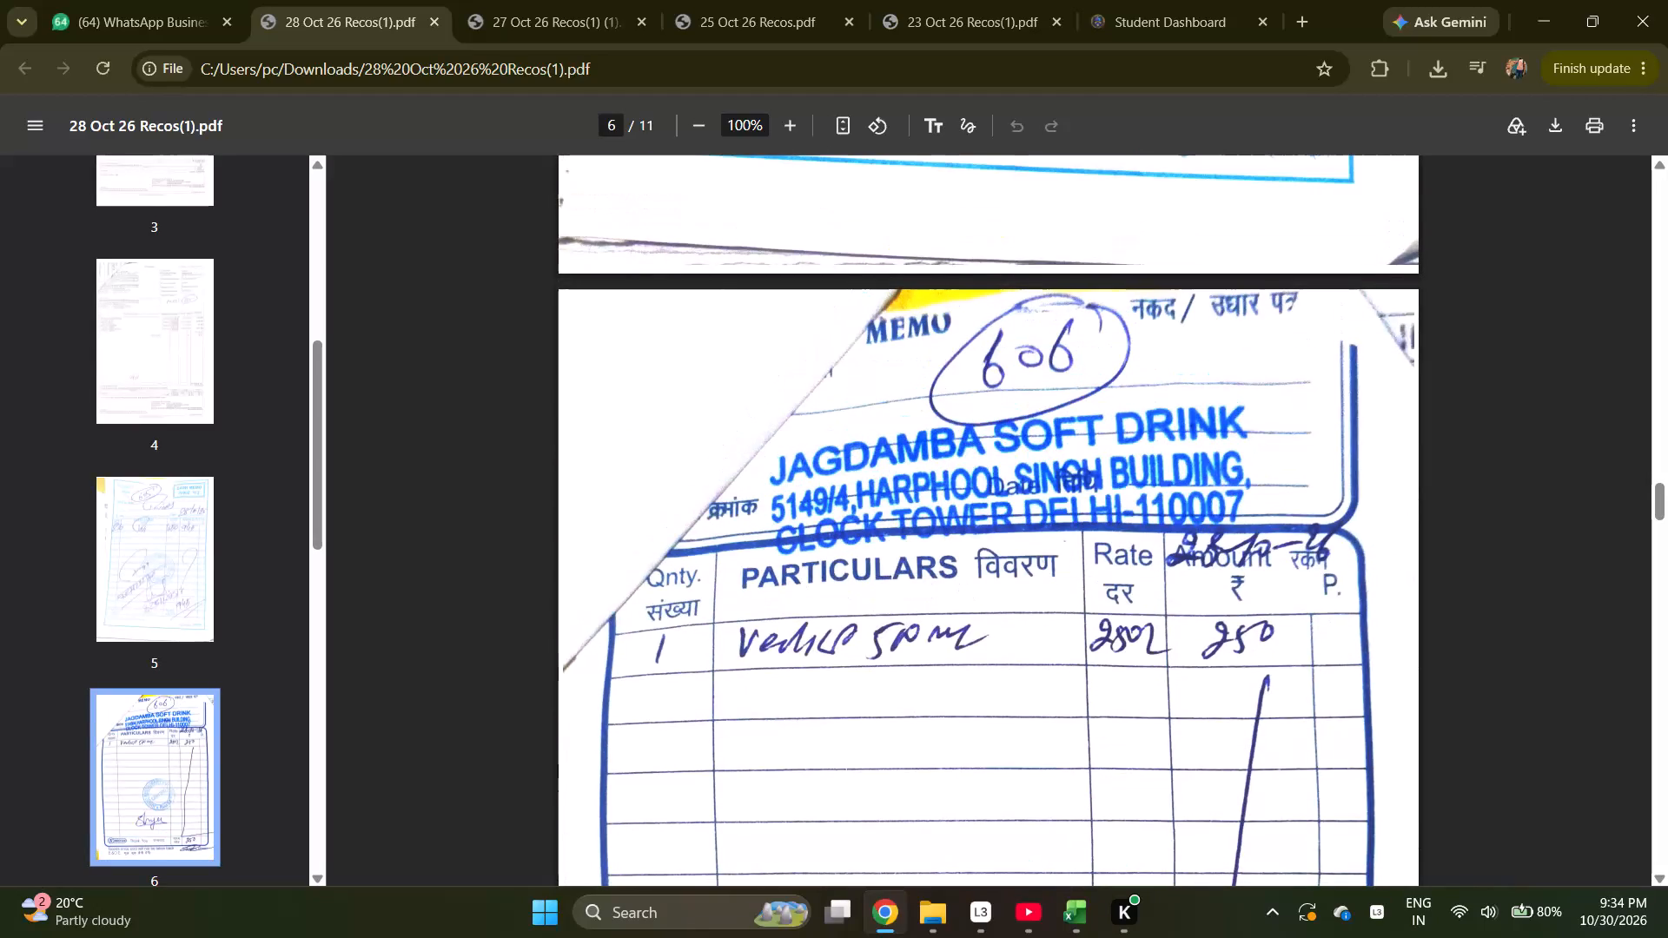
Review the remaining supplier bills from page 6 through the Yaduvanshi Enterprises bill to the Shubham International invoice on page 8.
{"action": "key", "text": "Down"}
{"action": "key", "text": "Down"}
{"action": "key", "text": "Down"}
{"action": "key", "text": "Down"}
{"action": "key", "text": "Down"}
{"action": "key", "text": "Down"}
{"action": "key", "text": "Down"}
{"action": "key", "text": "Down"}
{"action": "key", "text": "Down"}
{"action": "key", "text": "Down"}
{"action": "key", "text": "Down"}
{"action": "key", "text": "Down"}
{"action": "key", "text": "Down"}
{"action": "key", "text": "Down"}
{"action": "key", "text": "Down"}
{"action": "key", "text": "Down"}
{"action": "key", "text": "Down"}
{"action": "key", "text": "Down"}
{"action": "key", "text": "Down"}
{"action": "key", "text": "Down"}
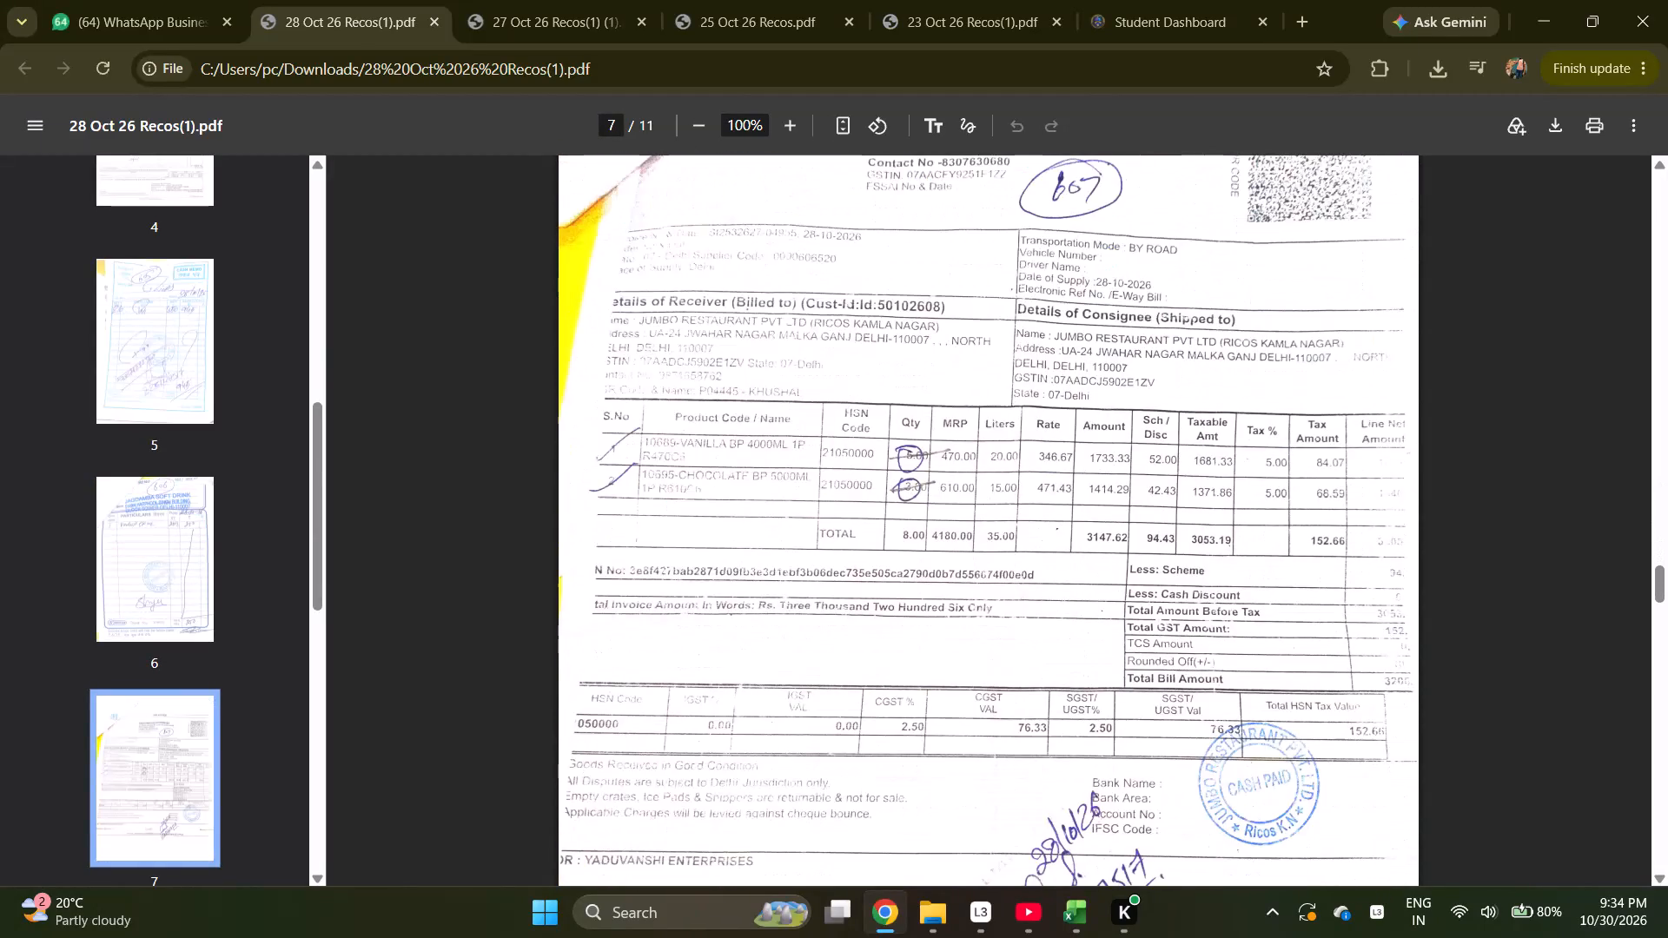
{"action": "key", "text": "Down"}
{"action": "key", "text": "Down"}
{"action": "key", "text": "Down"}
{"action": "key", "text": "Down"}
{"action": "key", "text": "Down"}
{"action": "key", "text": "Down"}
{"action": "key", "text": "Down"}
{"action": "key", "text": "Down"}
{"action": "key", "text": "Down"}
{"action": "key", "text": "Down"}
{"action": "key", "text": "Down"}
{"action": "key", "text": "Down"}
{"action": "key", "text": "Down"}
{"action": "key", "text": "Down"}
{"action": "key", "text": "Down"}
{"action": "key", "text": "Down"}
{"action": "key", "text": "Down"}
{"action": "key", "text": "Down"}
{"action": "key", "text": "Down"}
{"action": "key", "text": "Down"}
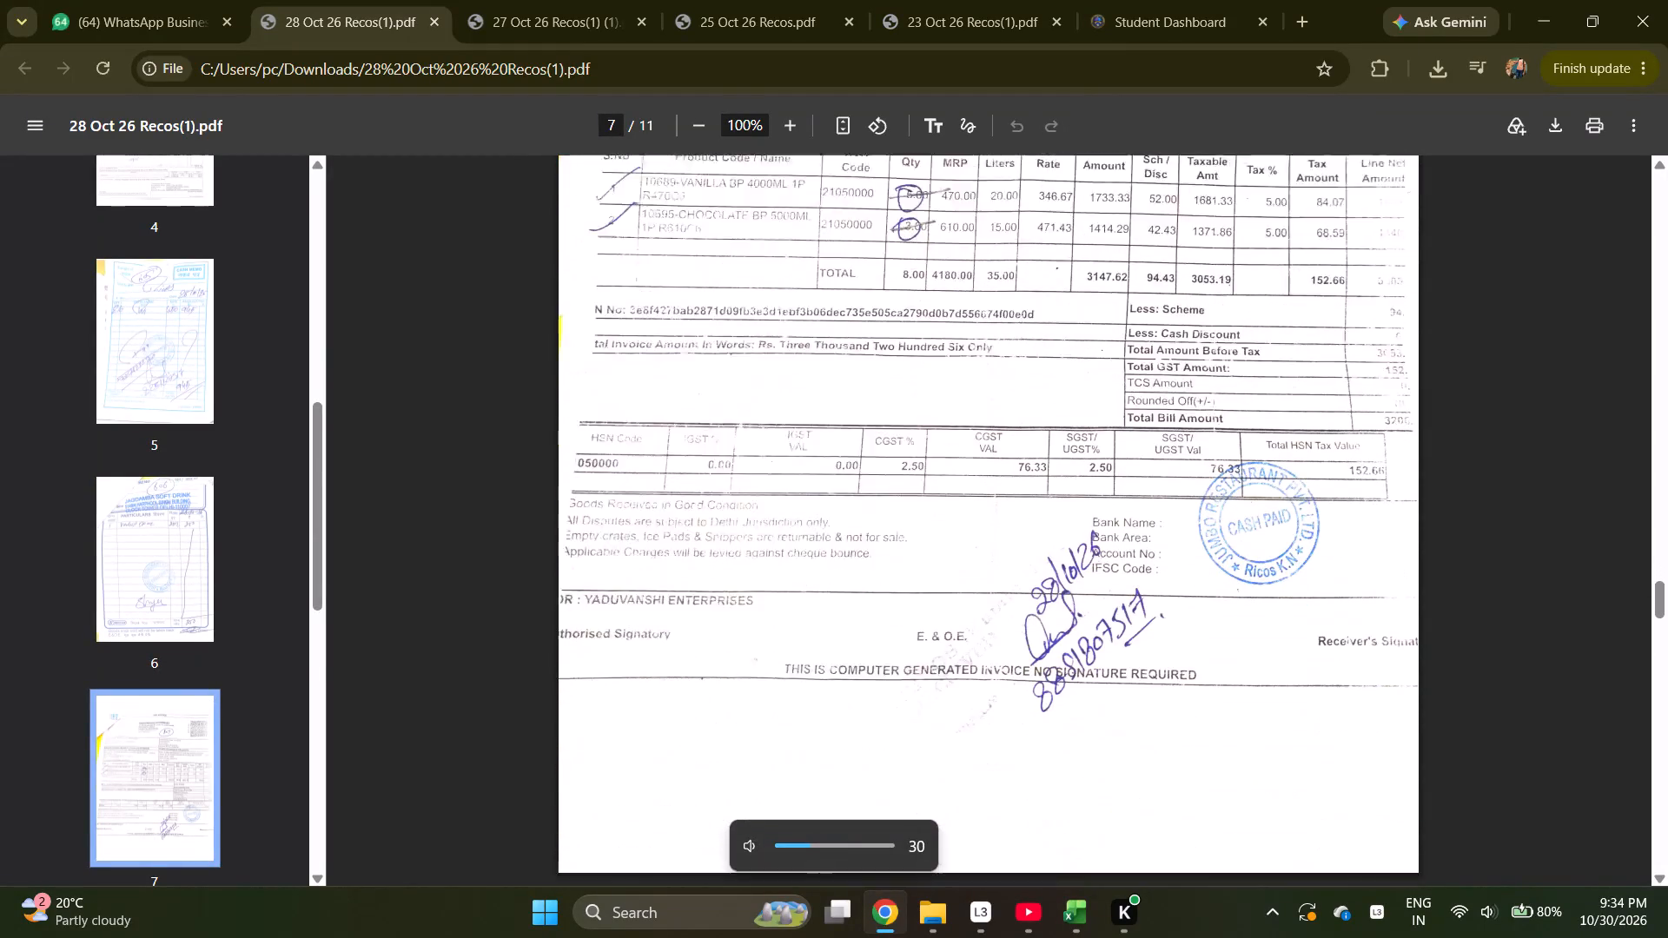
{"action": "key", "text": "Up"}
{"action": "key", "text": "Up"}
{"action": "key", "text": "Up"}
{"action": "key", "text": "Up"}
{"action": "key", "text": "Up"}
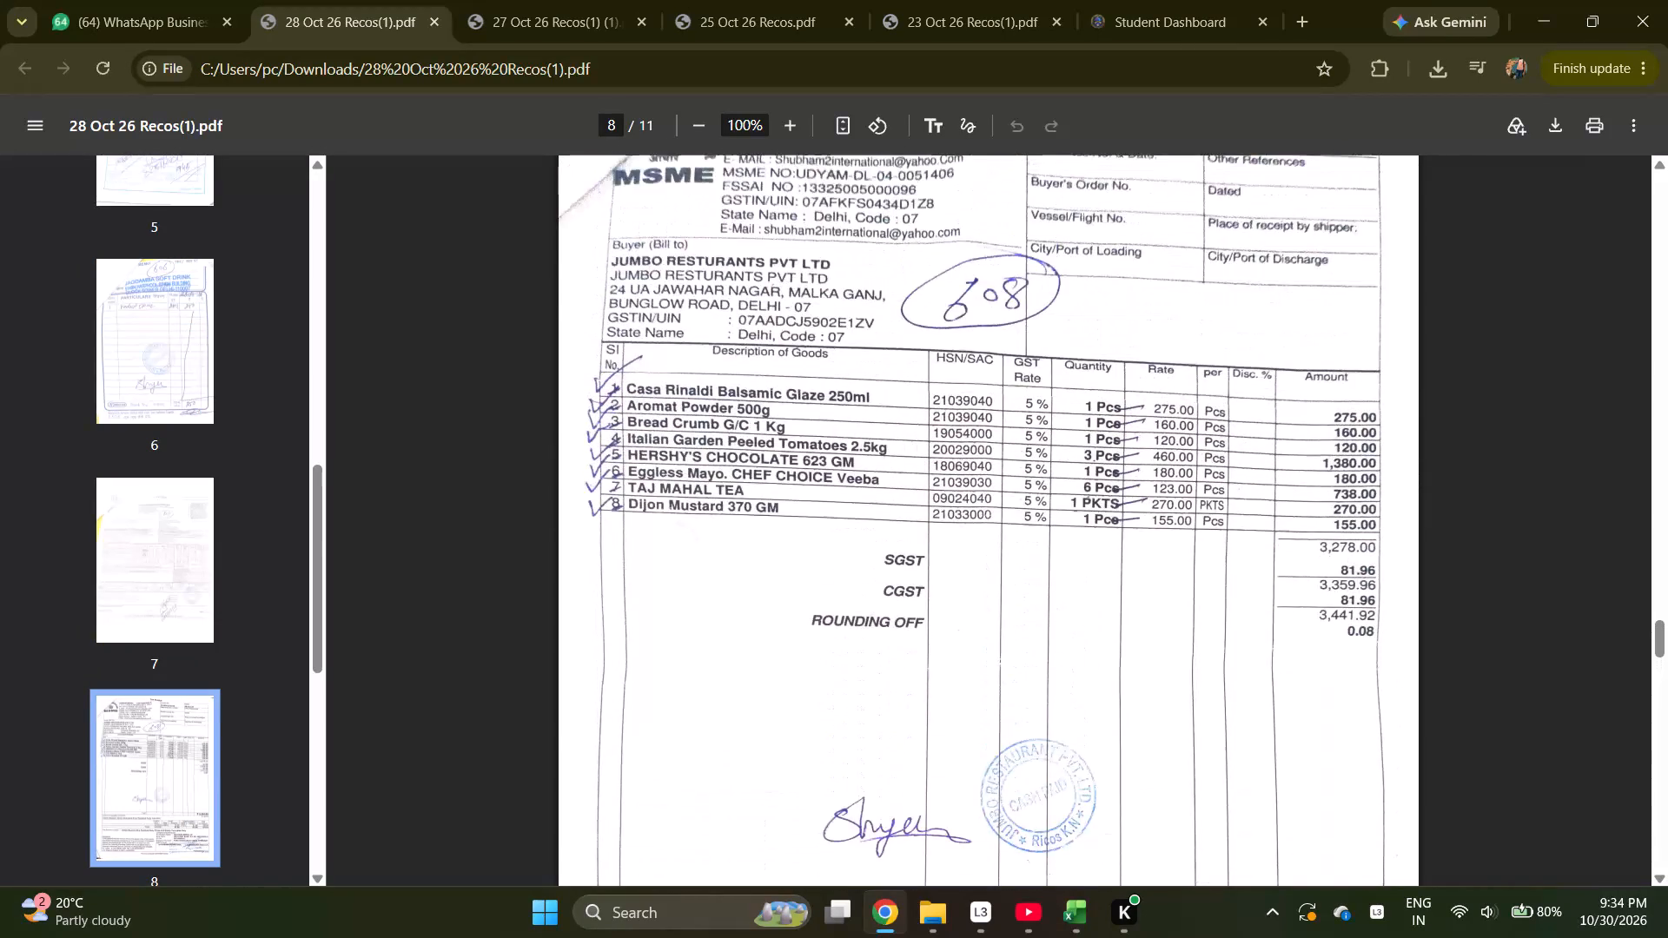
{"action": "key", "text": "Up"}
{"action": "key", "text": "Up"}
Switch to the RICOS OCT 2026 workbook and start a purchase row dated 28-Oct-26 for supplier SHUBHAM INTERNATIONAL.
{"action": "key", "text": "alt+Tab"}
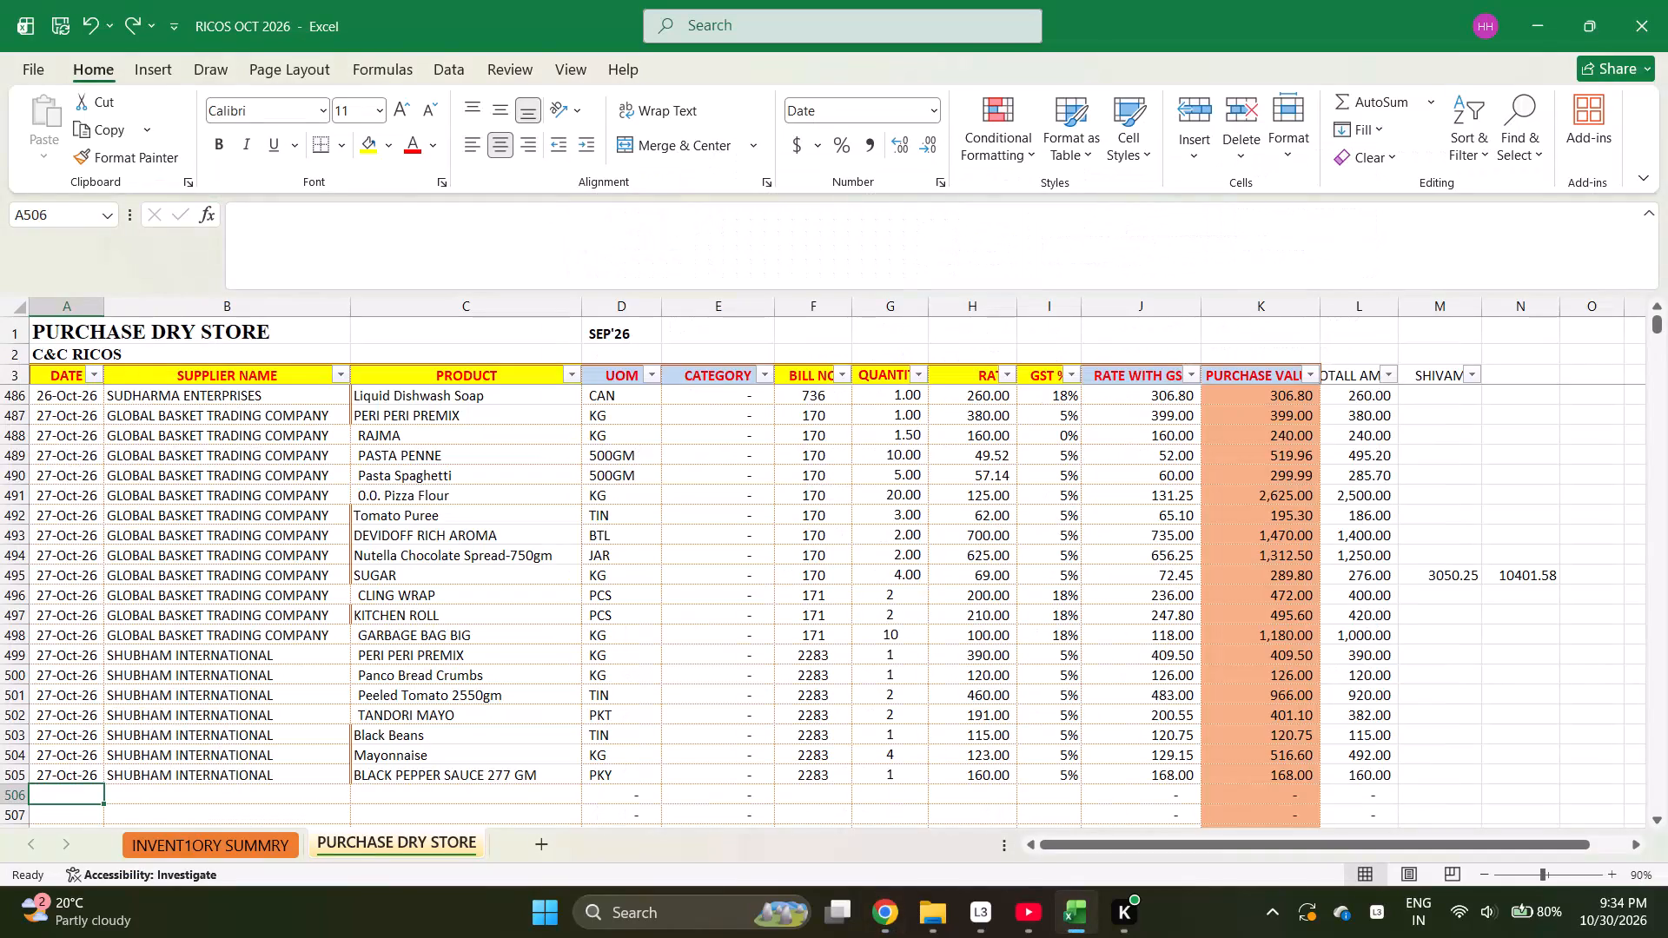
{"action": "type", "text": "10-28-2026"}
{"action": "key", "text": "Right"}
{"action": "key", "text": "alt+Tab"}
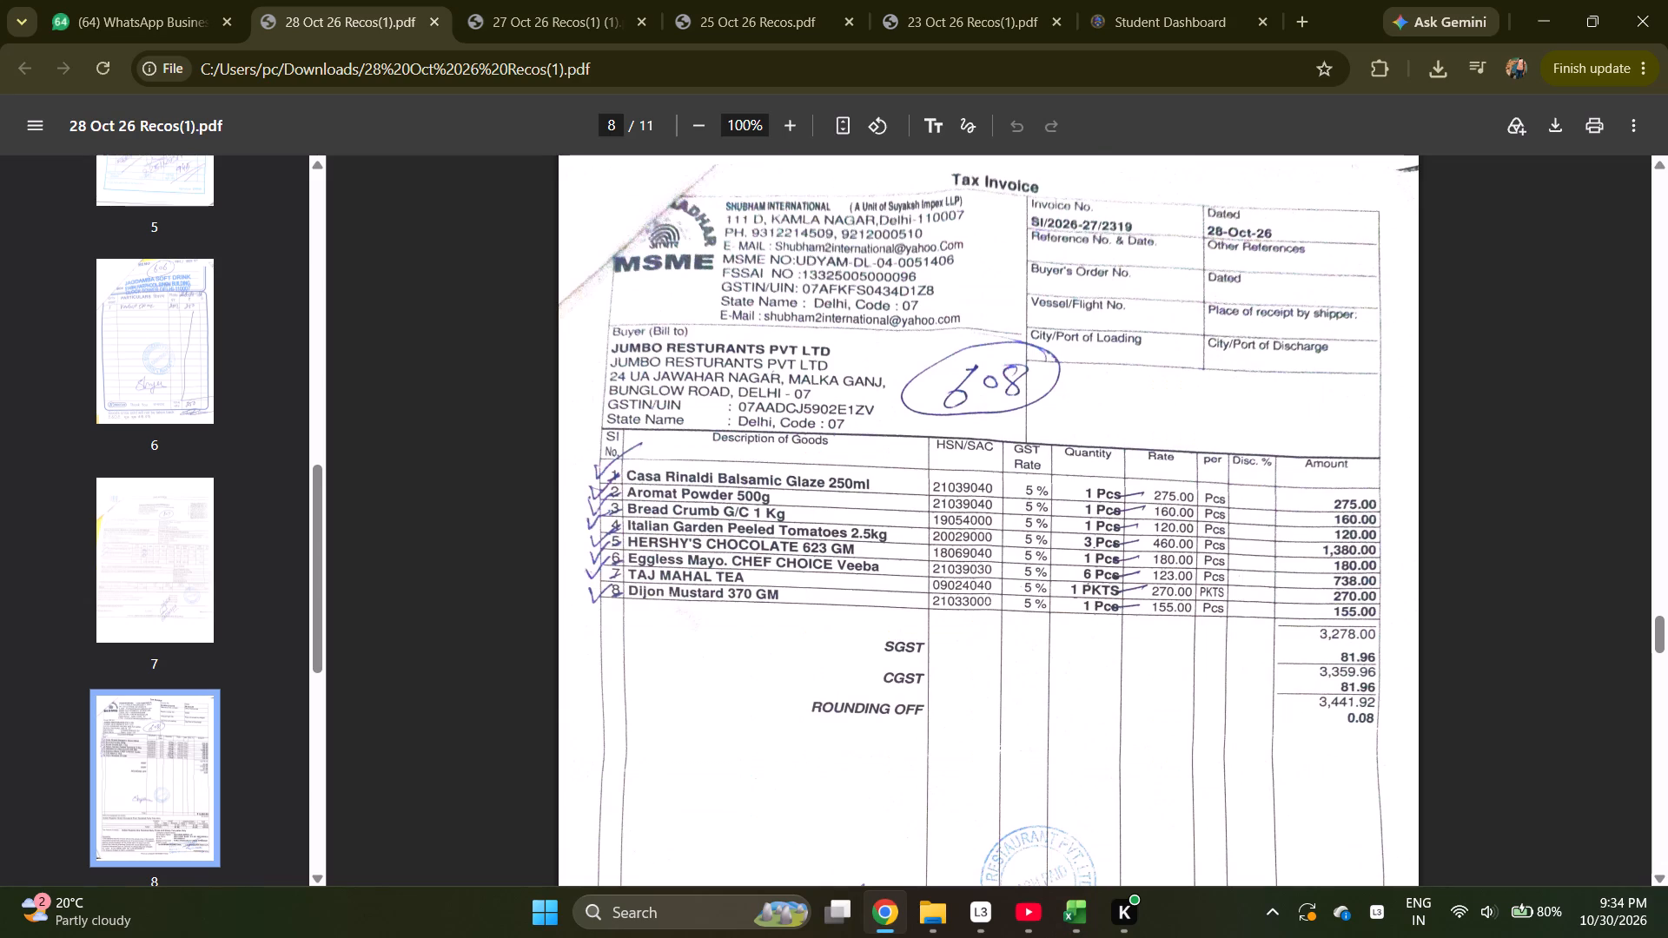
{"action": "key", "text": "alt+Tab"}
{"action": "type", "text": "SHU"}
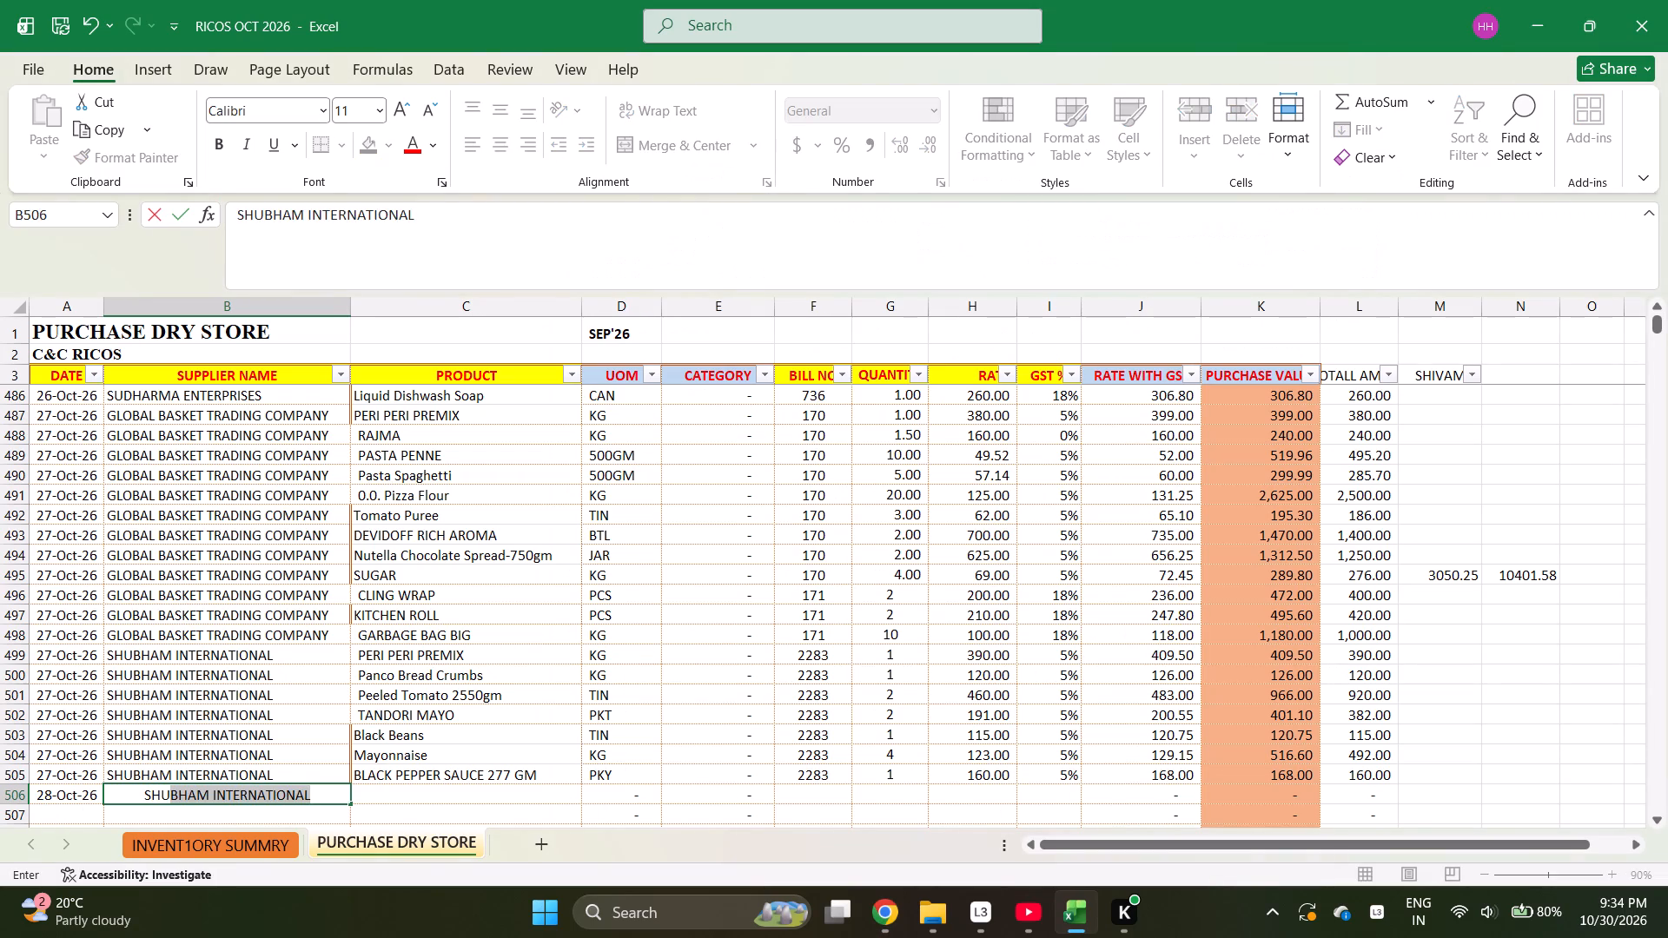
{"action": "key", "text": "Right"}
Find BALASMIC GLAZE in the inventory summary by searching for GLA and copy it into the new row's PRODUCT cell in PURCHASE DRY STORE.
{"action": "key", "text": "alt+Tab"}
{"action": "key", "text": "alt+Tab"}
{"action": "key", "text": "alt+Tab"}
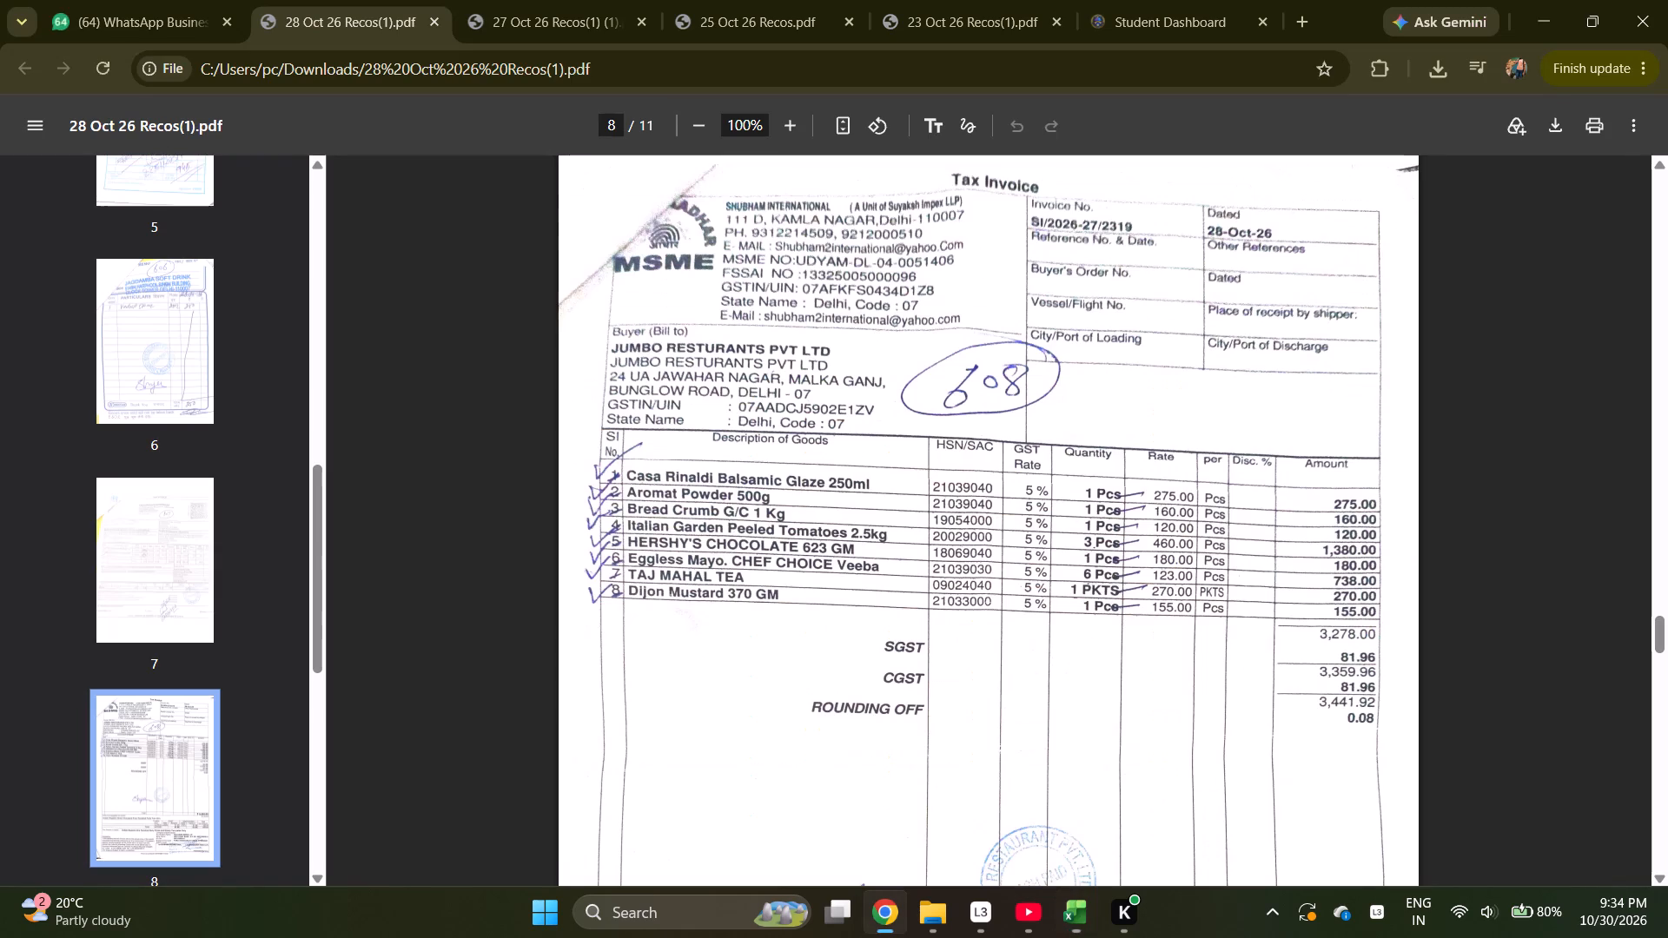
{"action": "key", "text": "alt+Tab"}
{"action": "key", "text": "ctrl+Page_Up"}
{"action": "key", "text": "ctrl+f"}
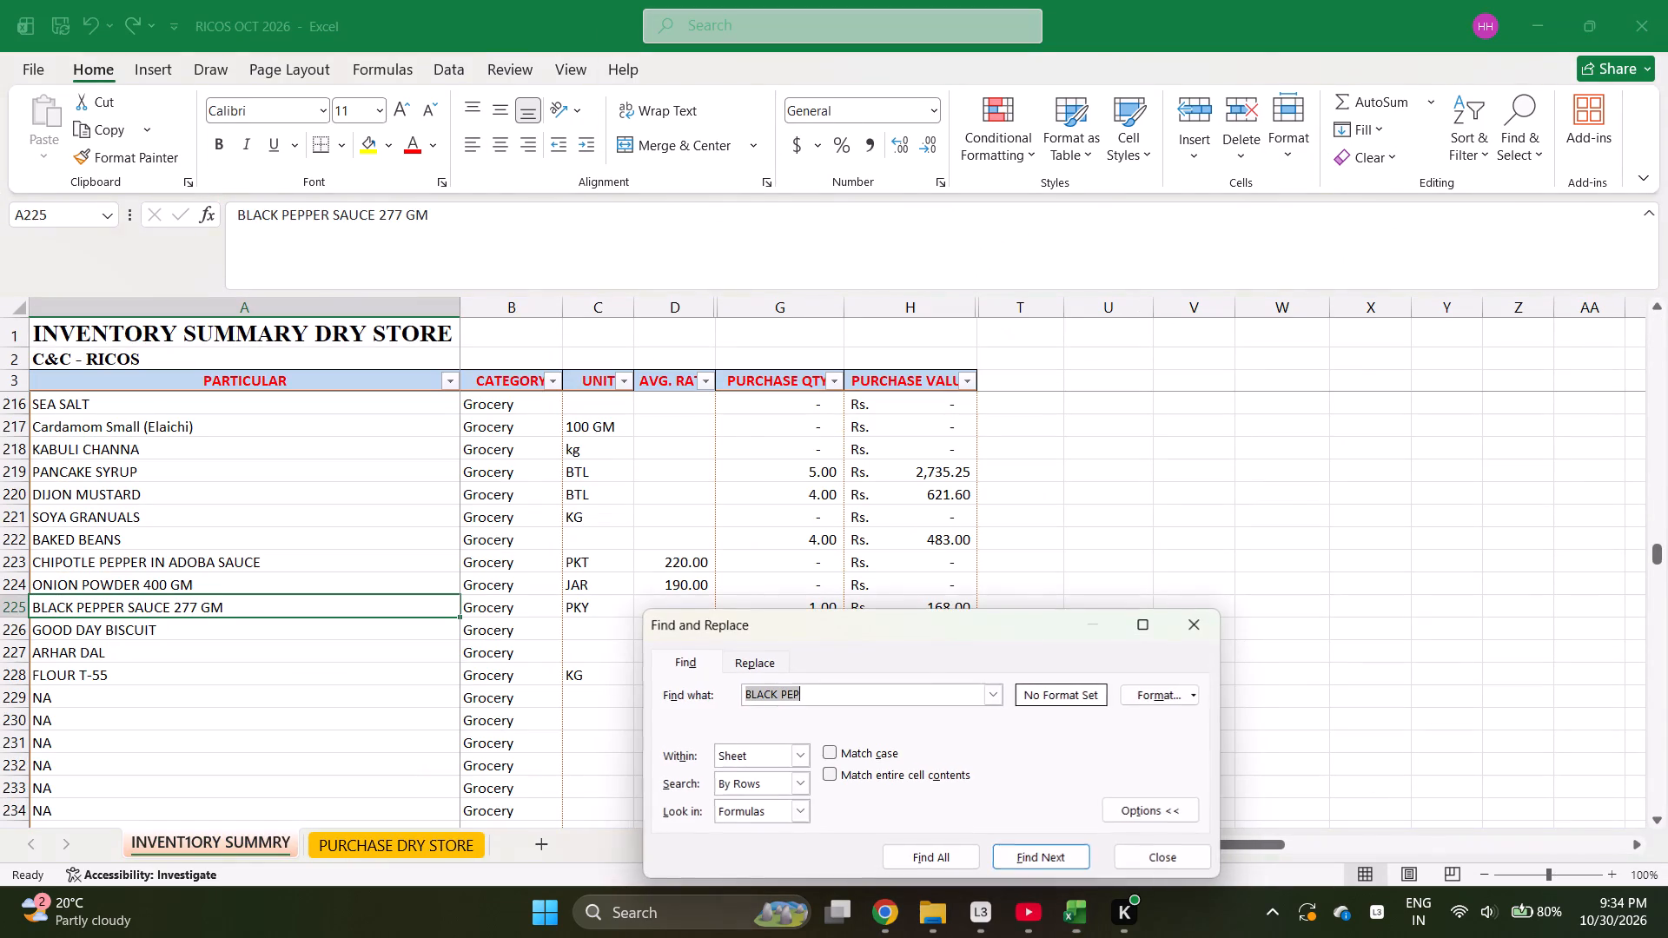
{"action": "type", "text": "GL"}
{"action": "key", "text": "Return"}
{"action": "key", "text": "Return"}
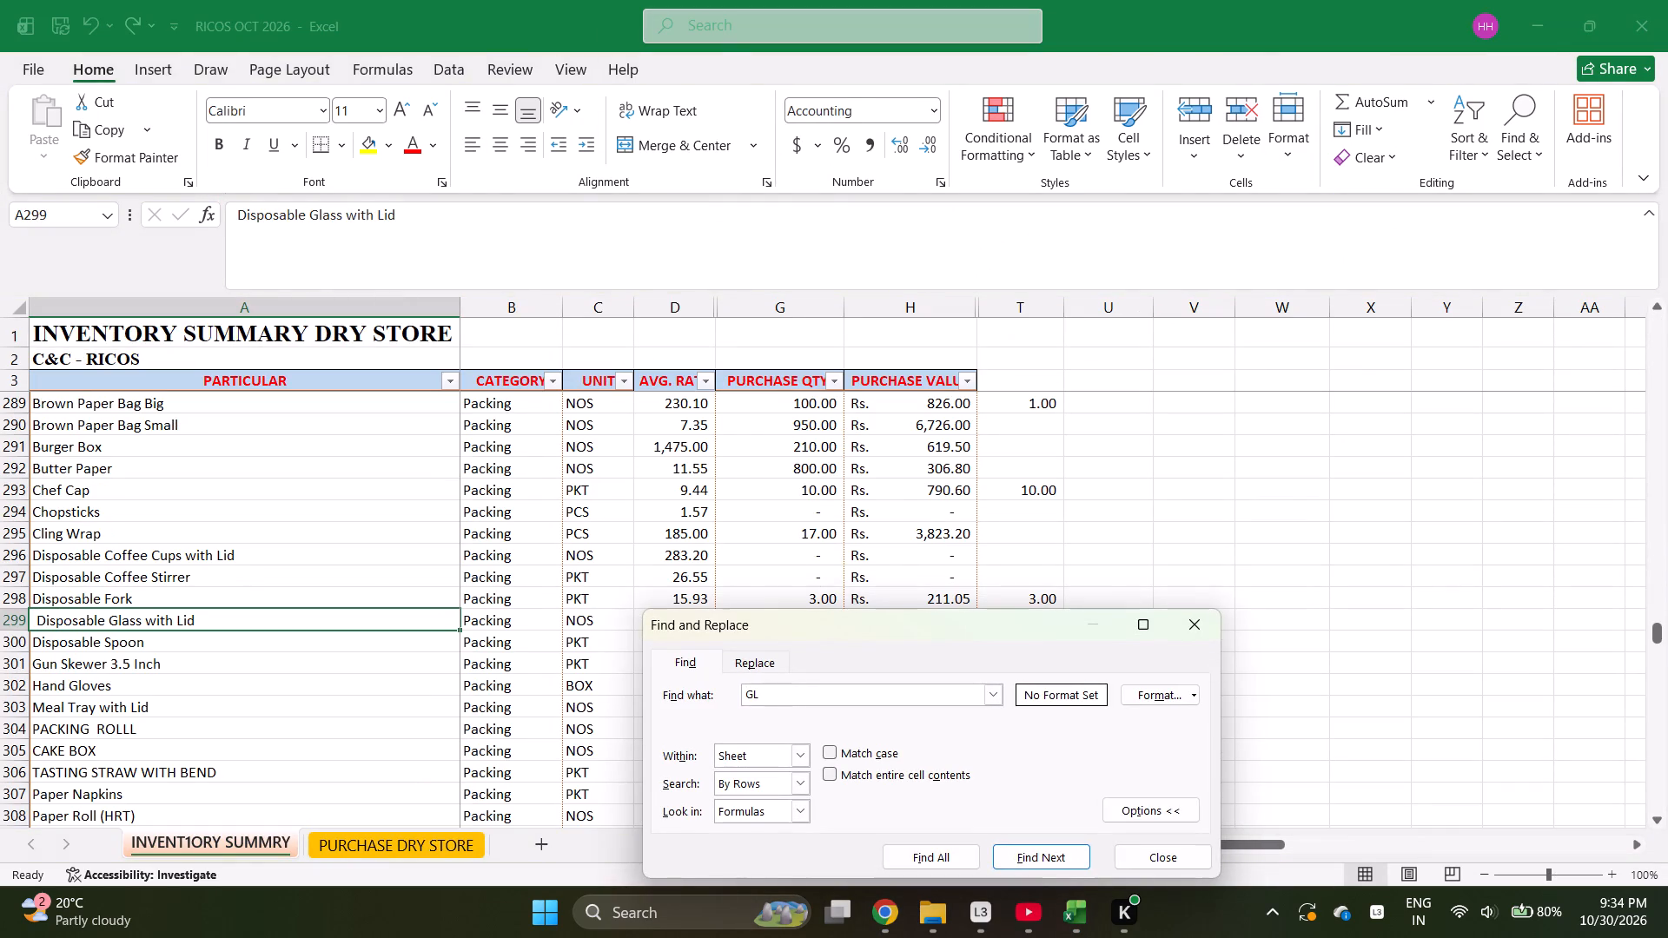
{"action": "key", "text": "a"}
{"action": "key", "text": "Return"}
{"action": "key", "text": "Return"}
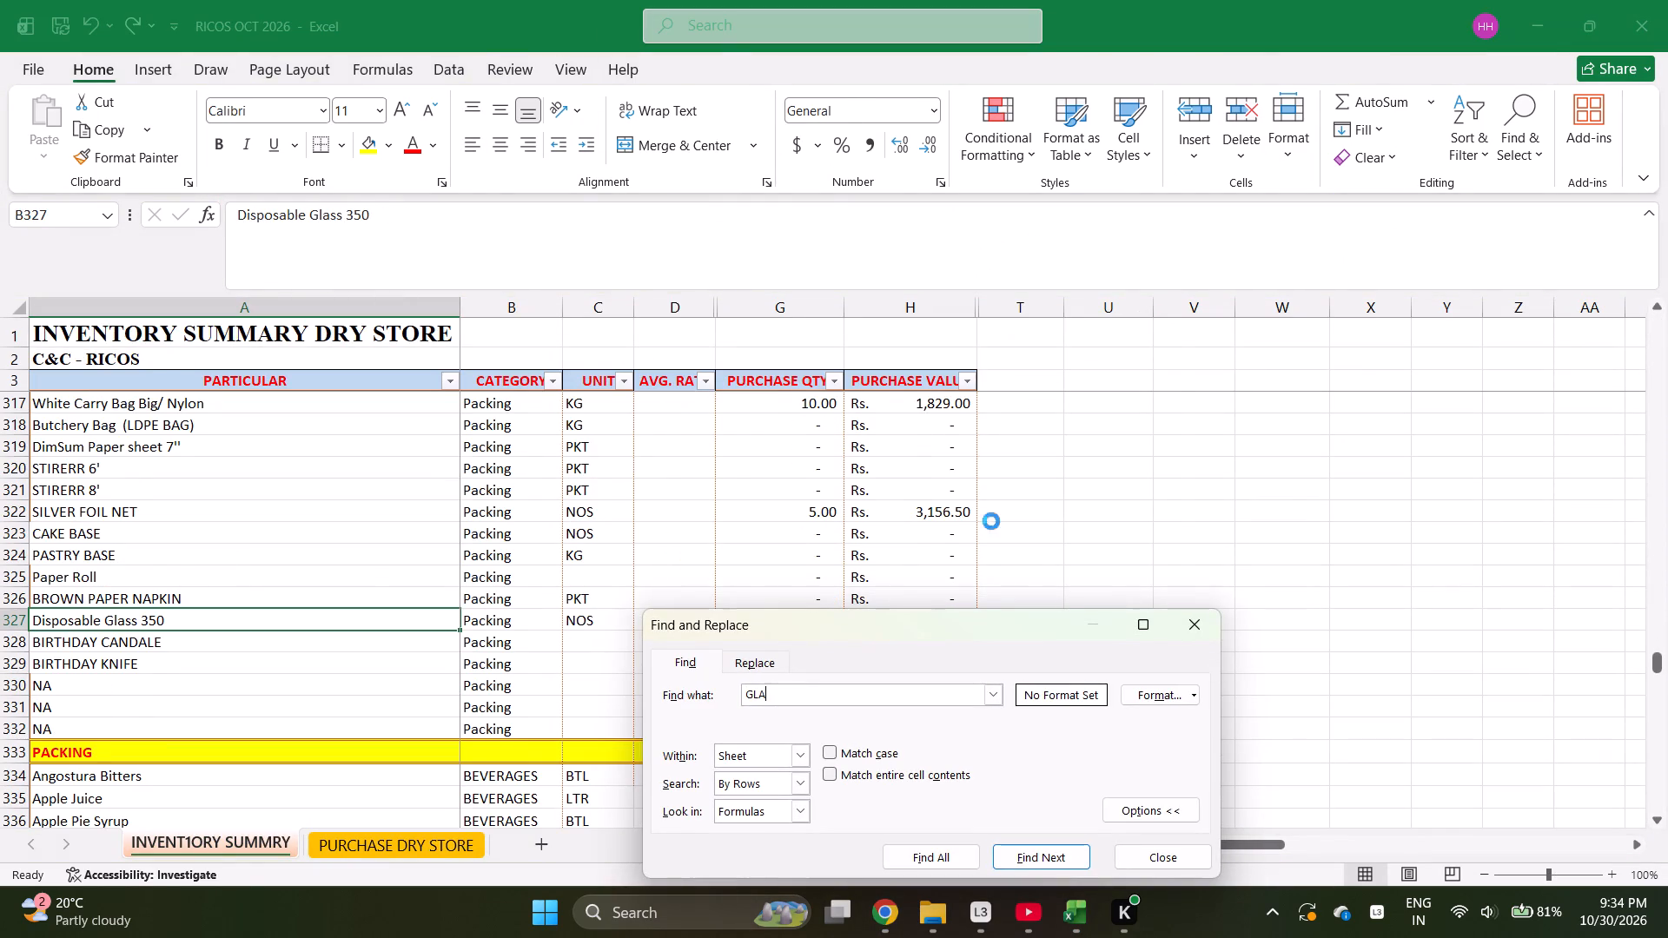
{"action": "key", "text": "Escape"}
{"action": "key", "text": "ctrl+c"}
{"action": "key", "text": "ctrl+Page_Down"}
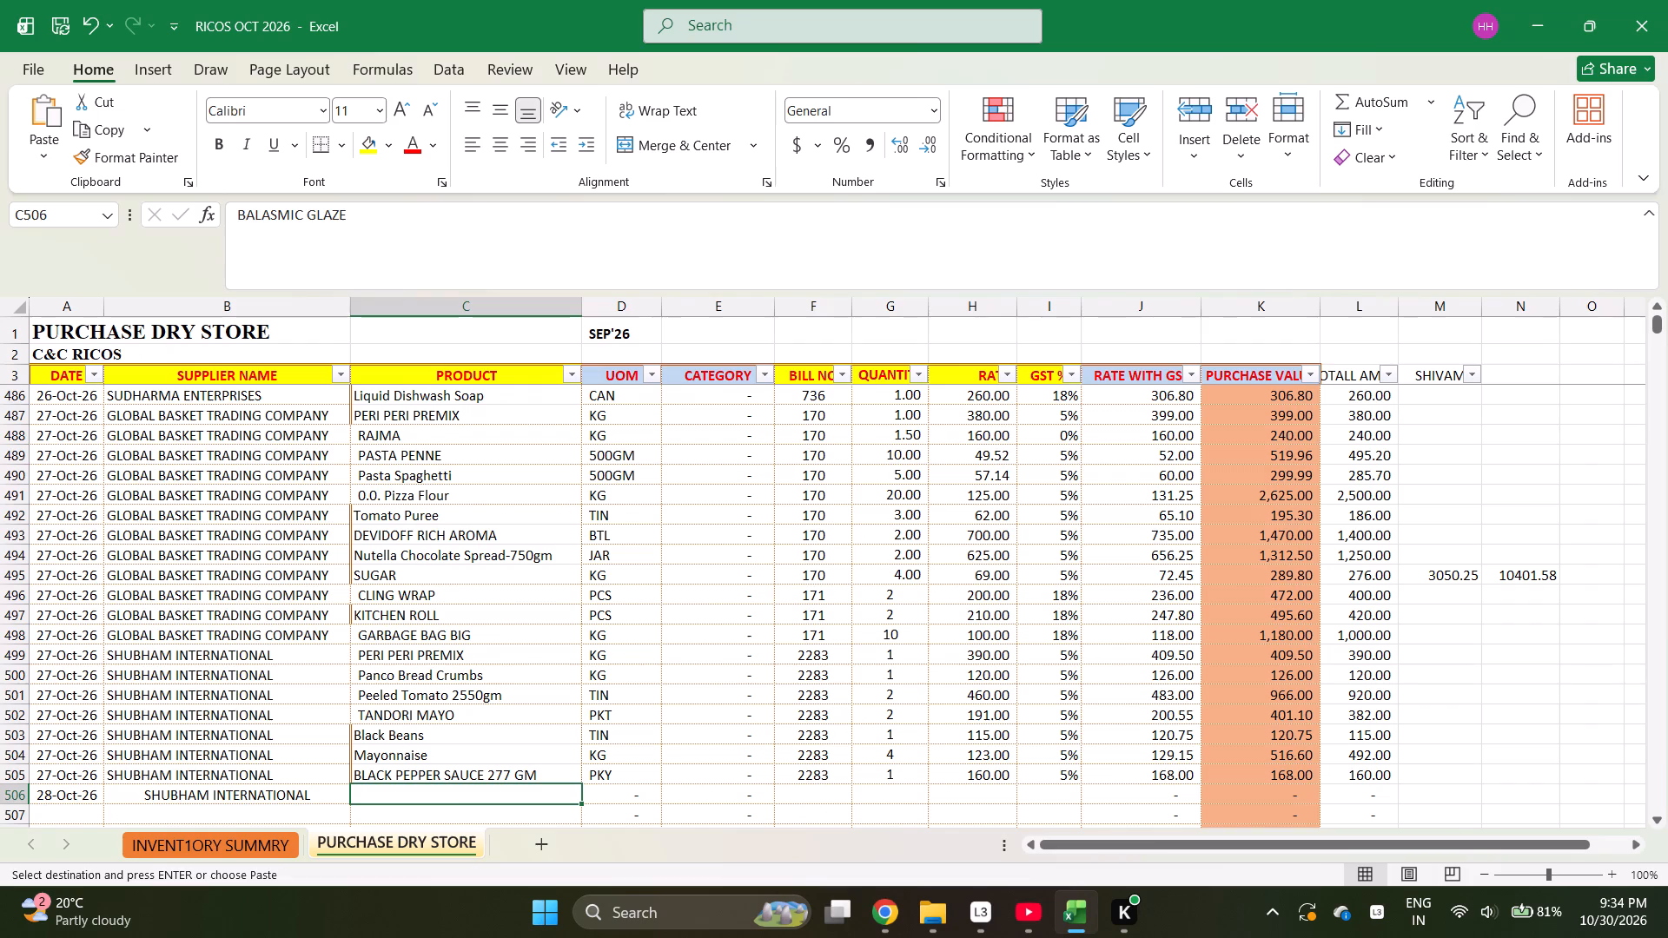
{"action": "key", "text": "Return"}
{"action": "key", "text": "Return"}
Enter the invoice's second product as AROMATE POWDER 500 GM in the PRODUCT cell below BALASMIC GLAZE.
{"action": "key", "text": "alt+Tab"}
{"action": "key", "text": "alt+Tab"}
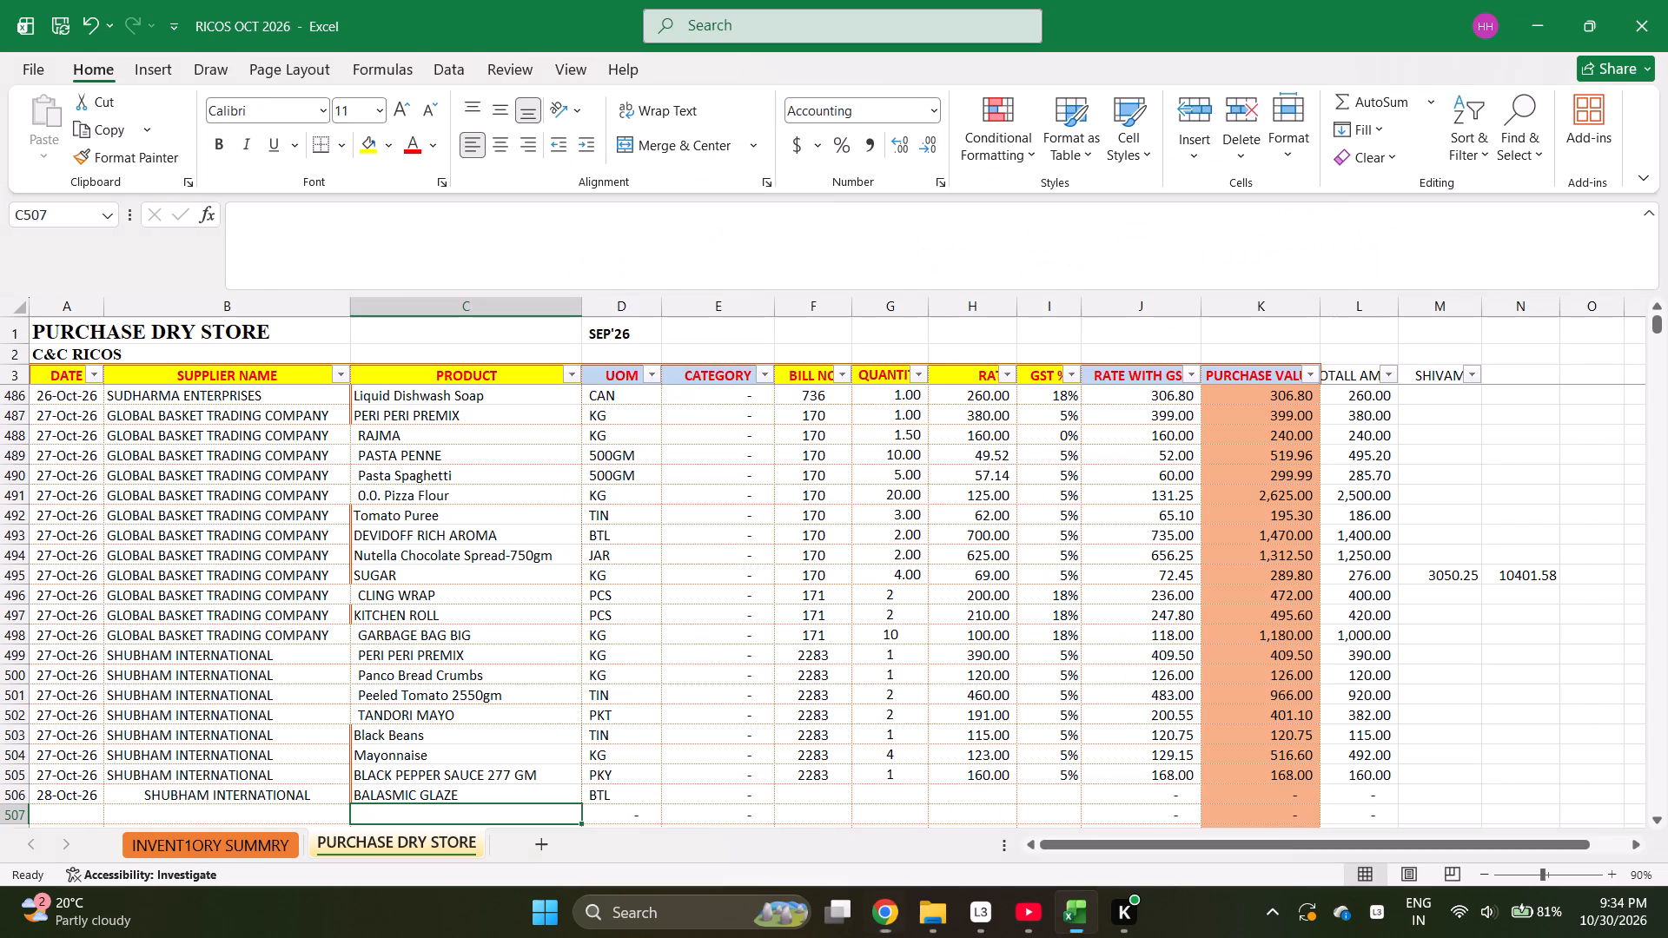
{"action": "type", "text": "AROM"}
{"action": "key", "text": "Return"}
{"action": "key", "text": "alt+Tab"}
{"action": "key", "text": "alt+Tab"}
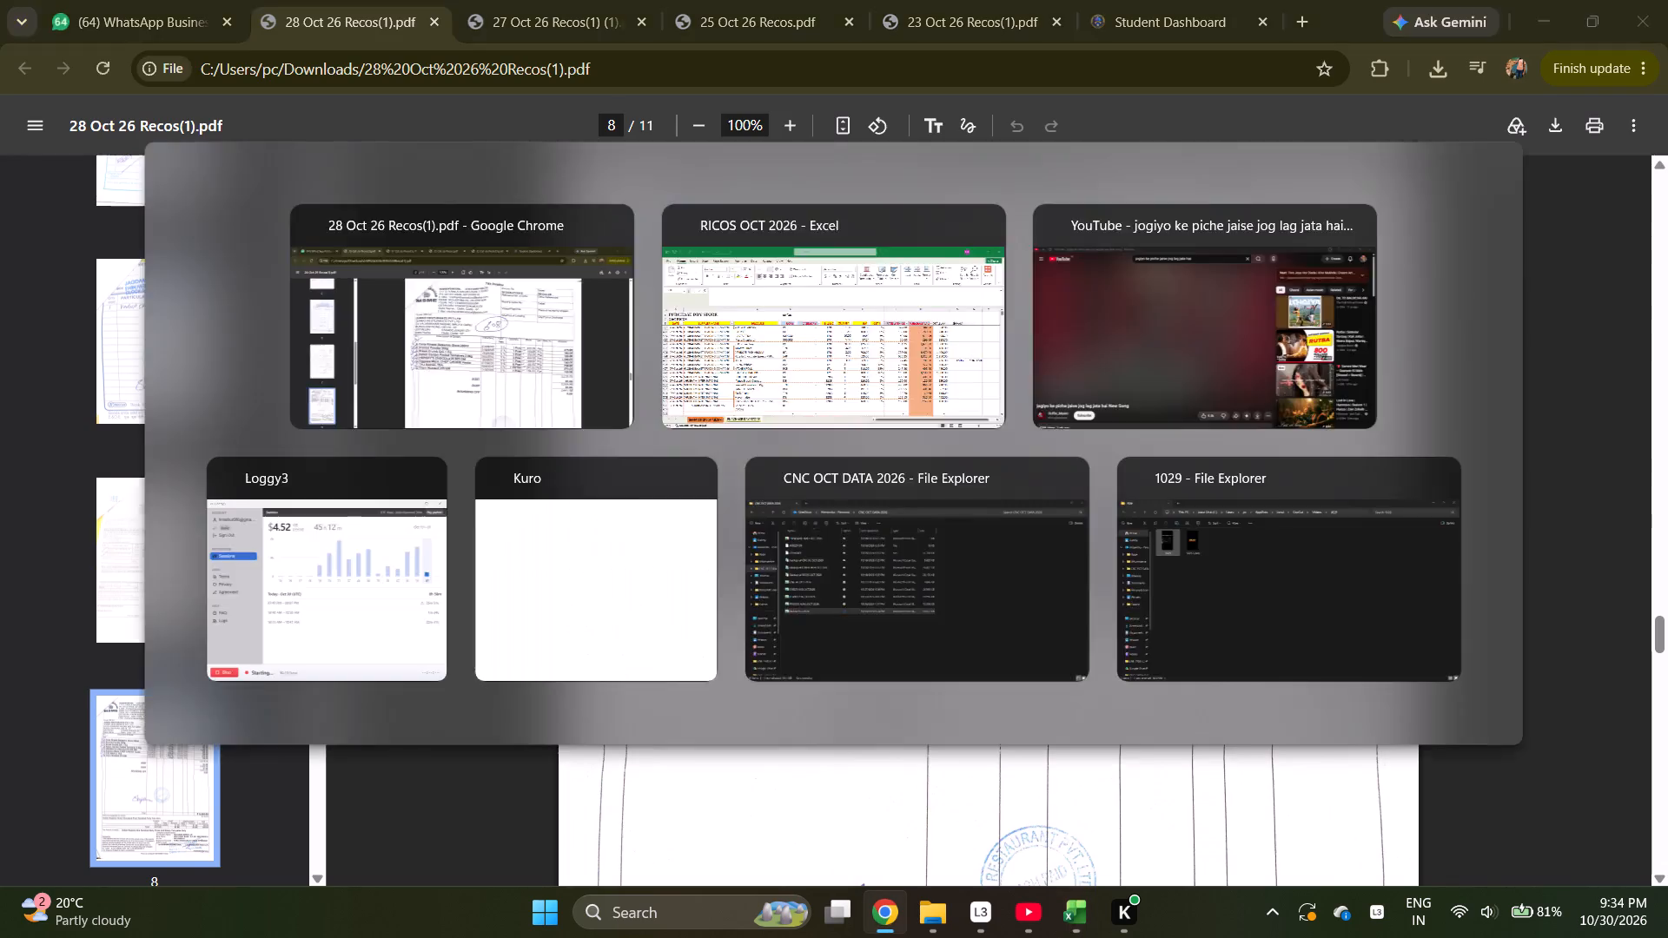
{"action": "key", "text": "Up"}
{"action": "type", "text": "AROMA"}
{"action": "key", "text": "Return"}
Enter Panco Bread Crumbs and Peeled Tomato 2550gm as the following two products from the Shubham International invoice.
{"action": "key", "text": "alt+Tab"}
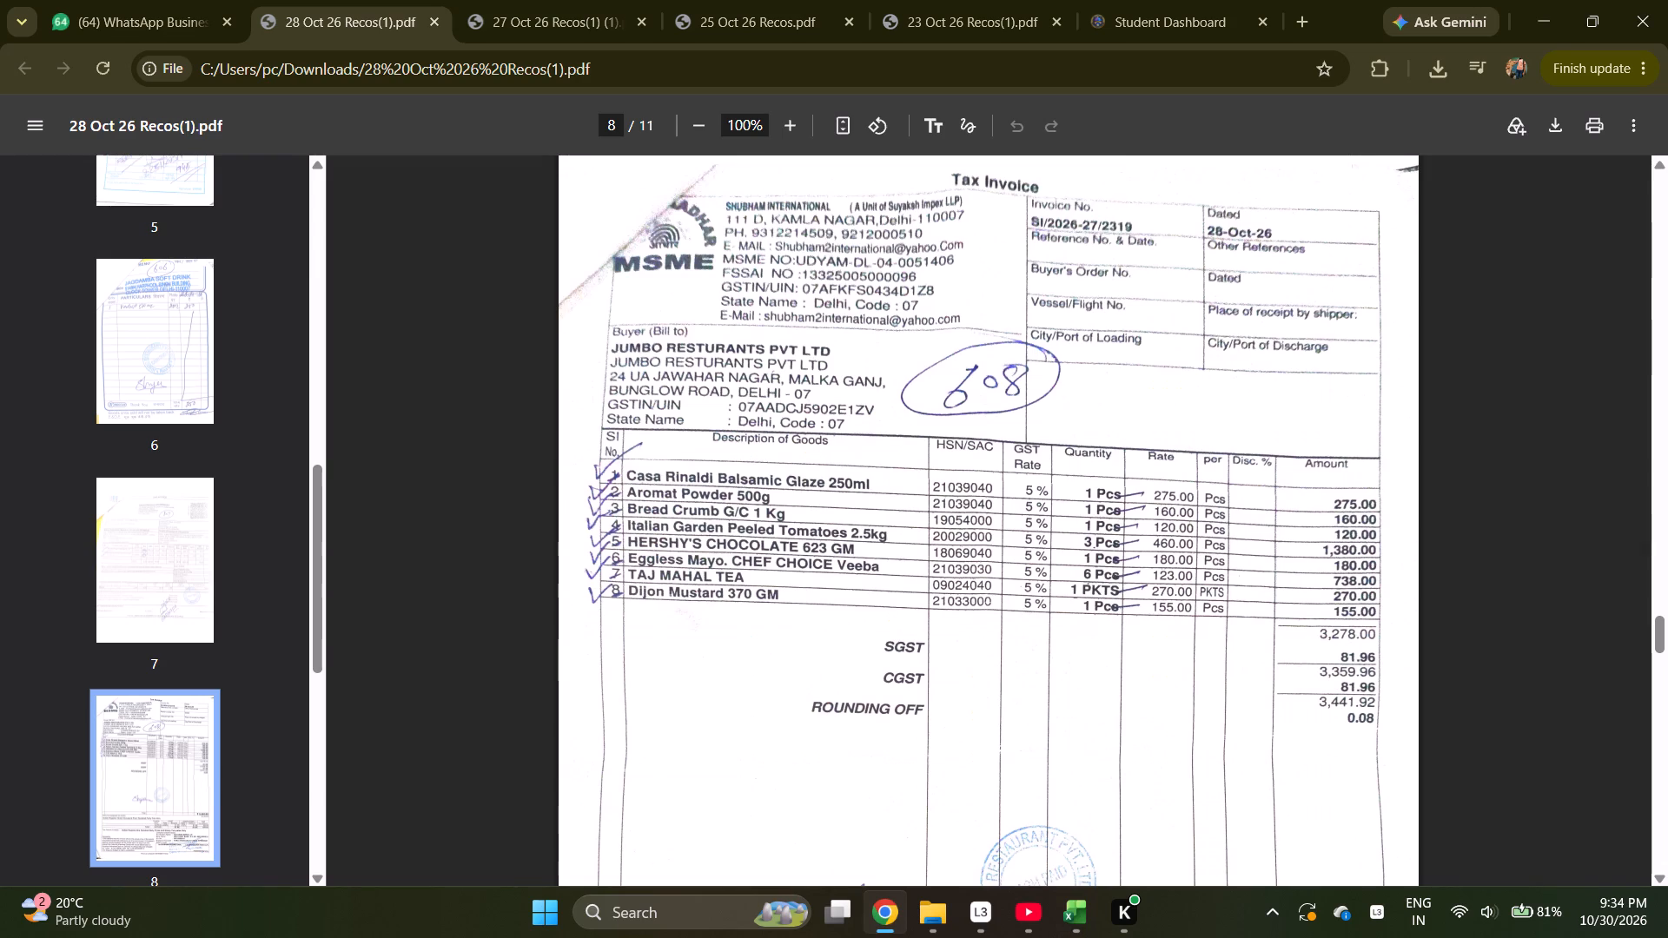
{"action": "key", "text": "alt+Tab"}
{"action": "type", "text": "PANCO"}
{"action": "key", "text": "Return"}
{"action": "key", "text": "alt+Tab"}
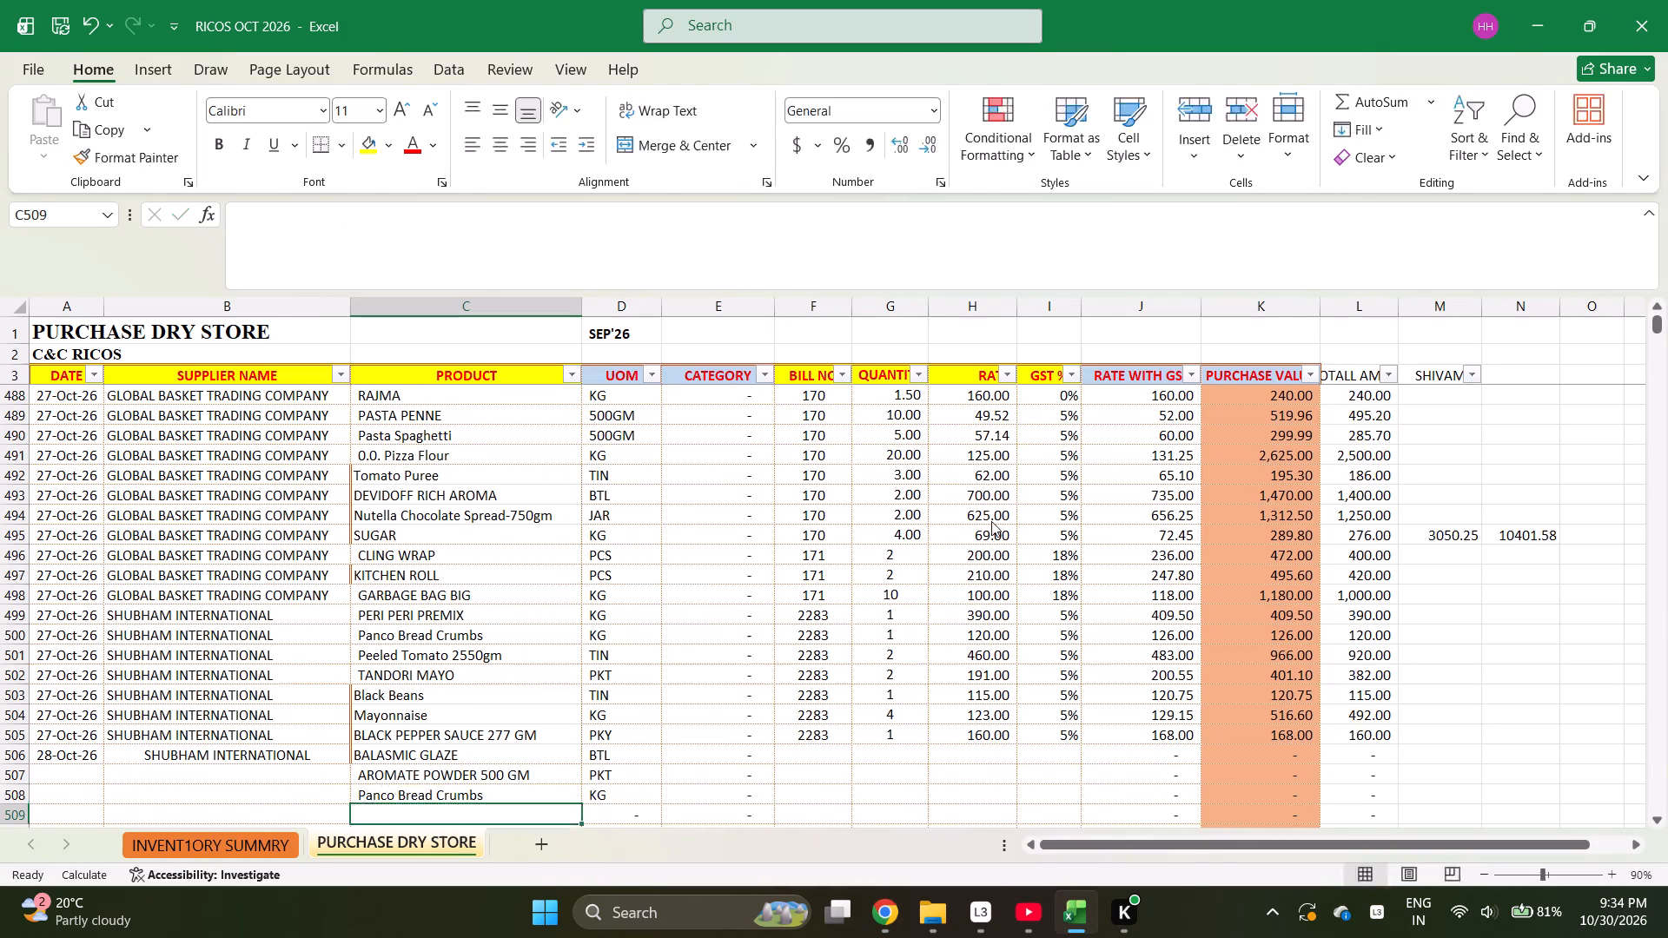
{"action": "key", "text": "alt+Tab"}
{"action": "type", "text": "PEEL"}
{"action": "key", "text": "Return"}
Find HERSHY'S Chocolate Sauce in the inventory summary by searching for HERS and copy it into the PRODUCT cell below Peeled Tomato 2550gm.
{"action": "key", "text": "alt+Tab"}
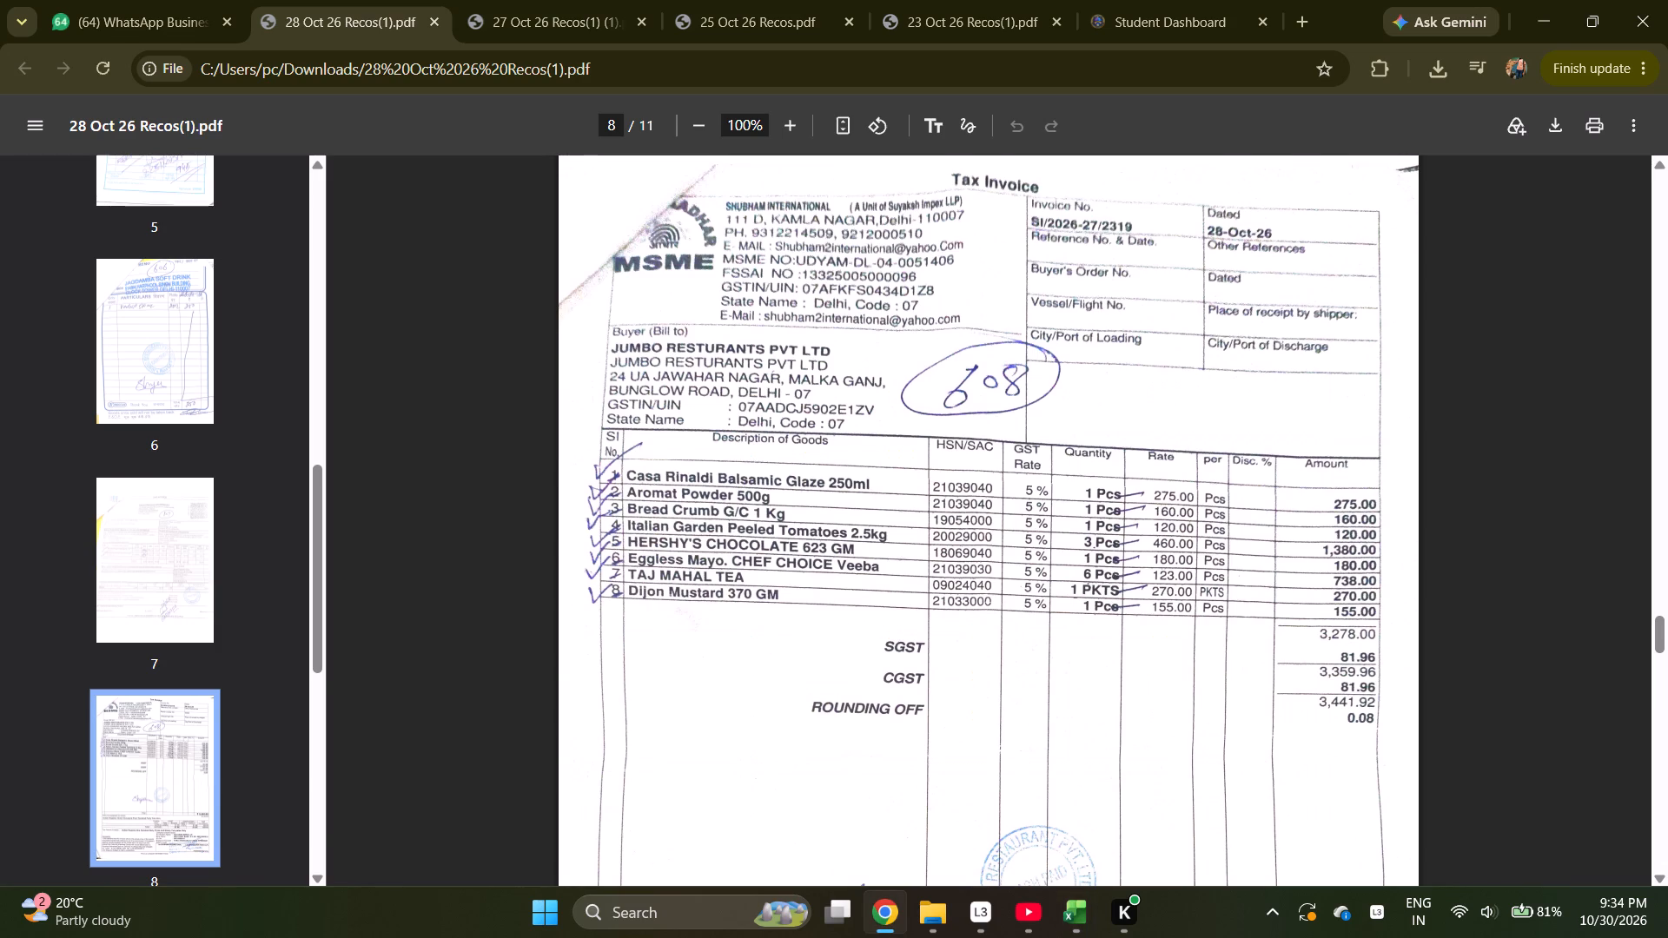
{"action": "key", "text": "alt+Tab"}
{"action": "key", "text": "alt+Tab"}
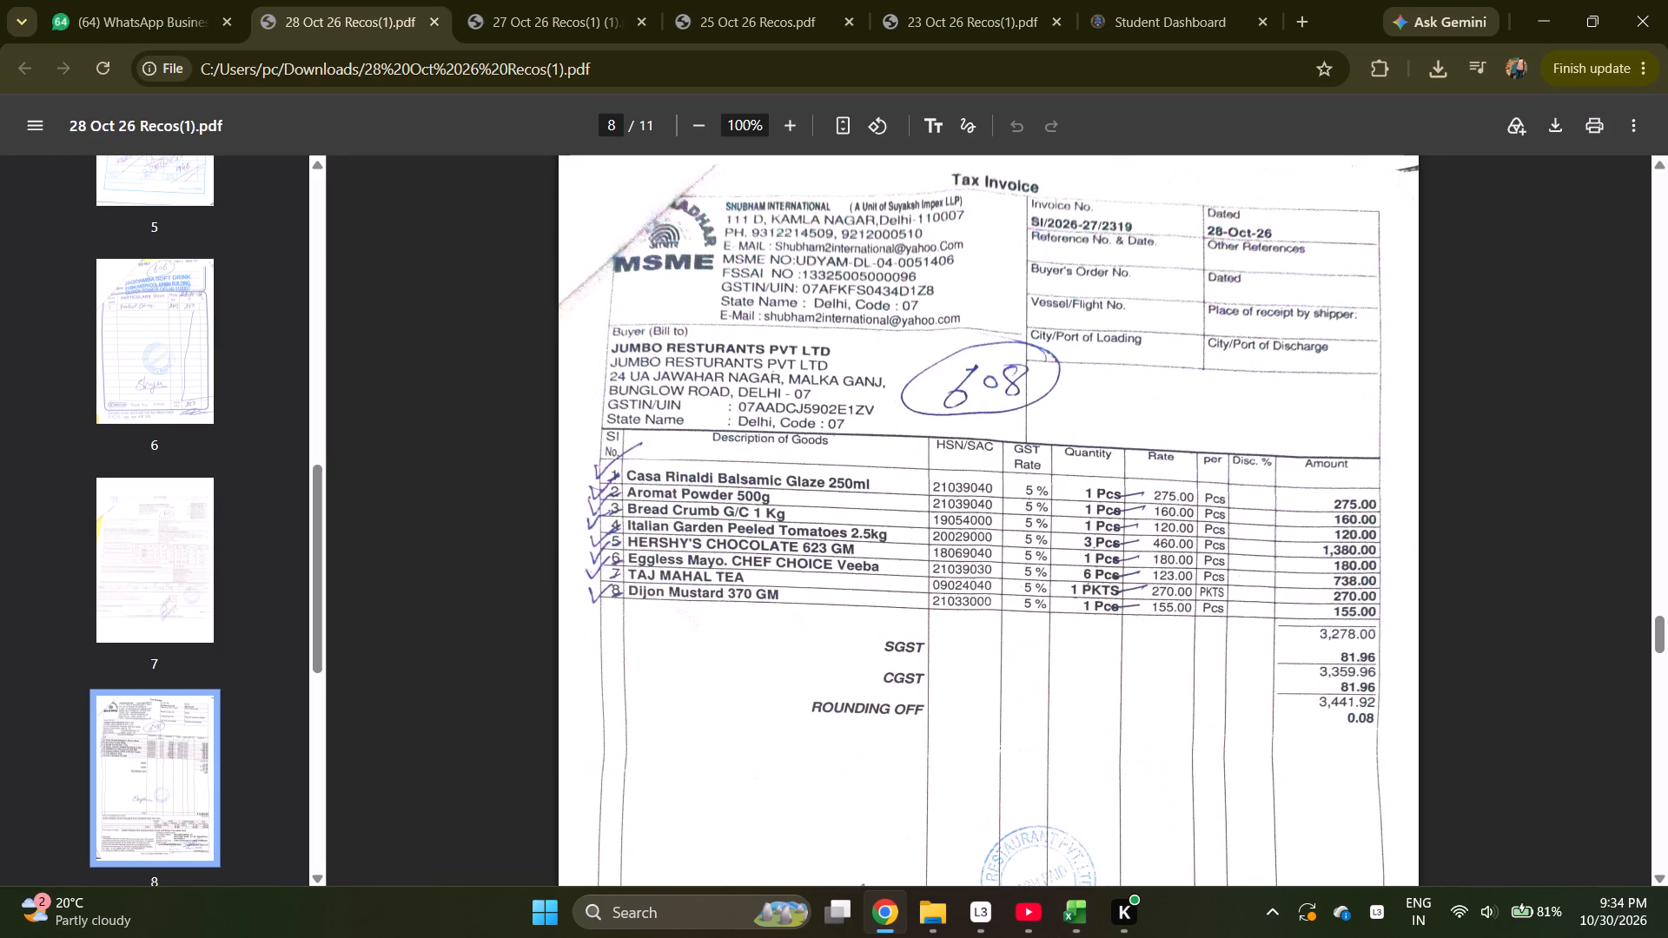
{"action": "key", "text": "alt+Tab"}
{"action": "key", "text": "alt+Tab"}
{"action": "key", "text": "alt+Tab"}
{"action": "key", "text": "alt+Tab"}
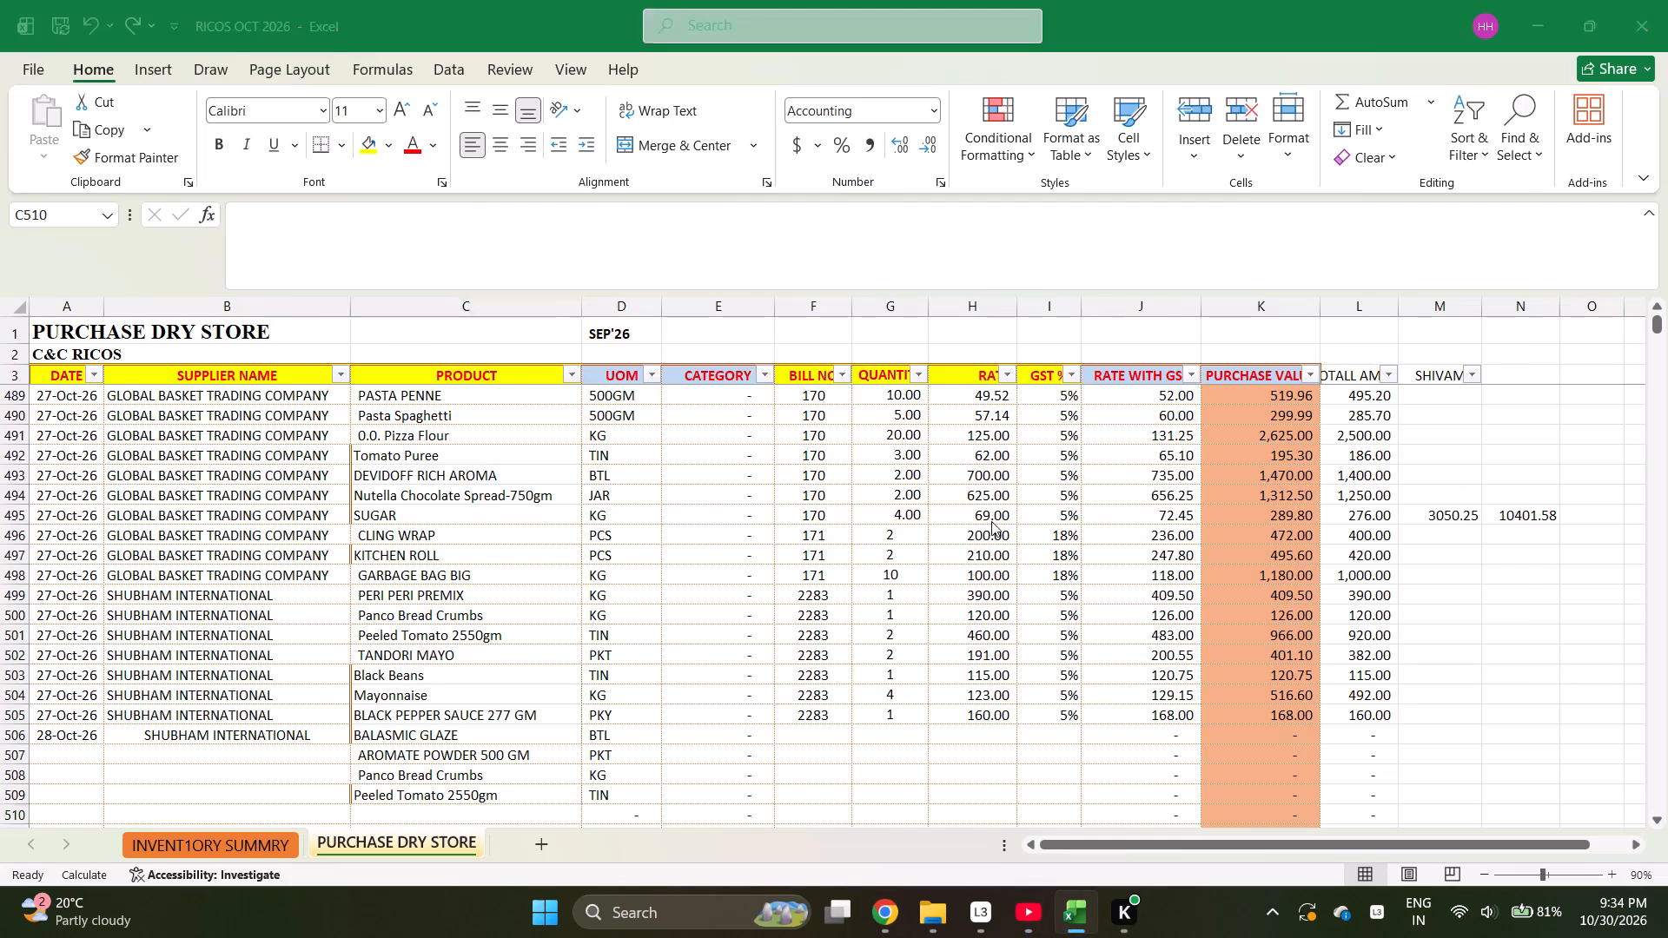
{"action": "key", "text": "alt+Tab"}
{"action": "key", "text": "alt+Tab"}
{"action": "key", "text": "alt+Tab"}
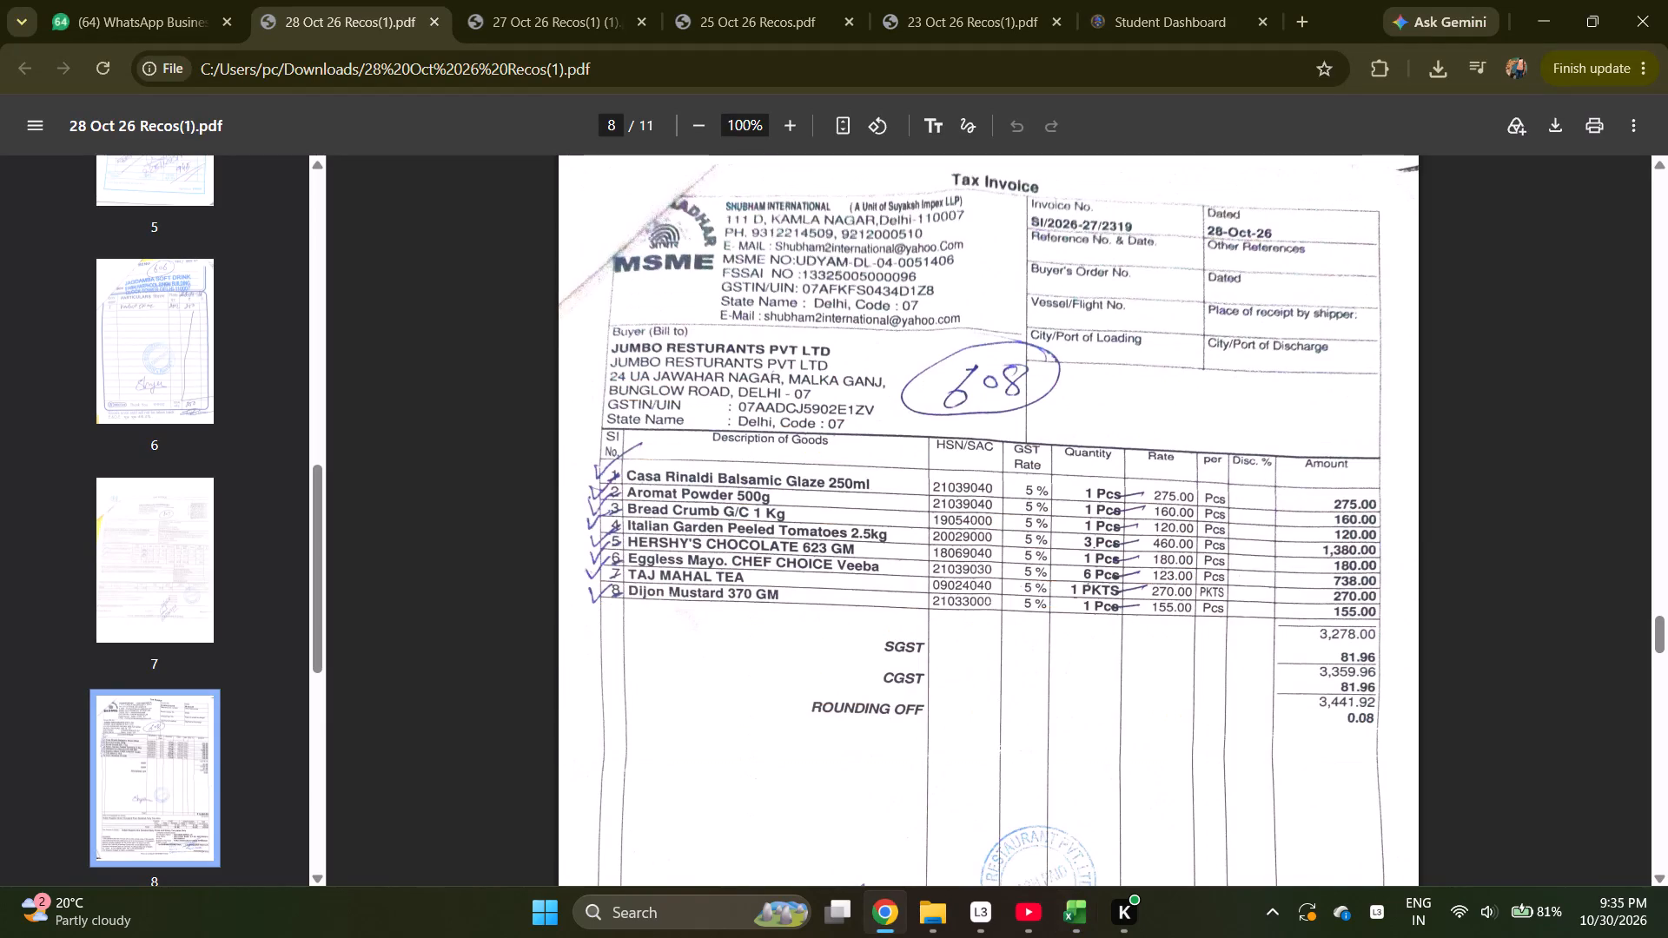
{"action": "key", "text": "alt+Tab"}
{"action": "key", "text": "ctrl+Page_Up"}
{"action": "key", "text": "ctrl+f"}
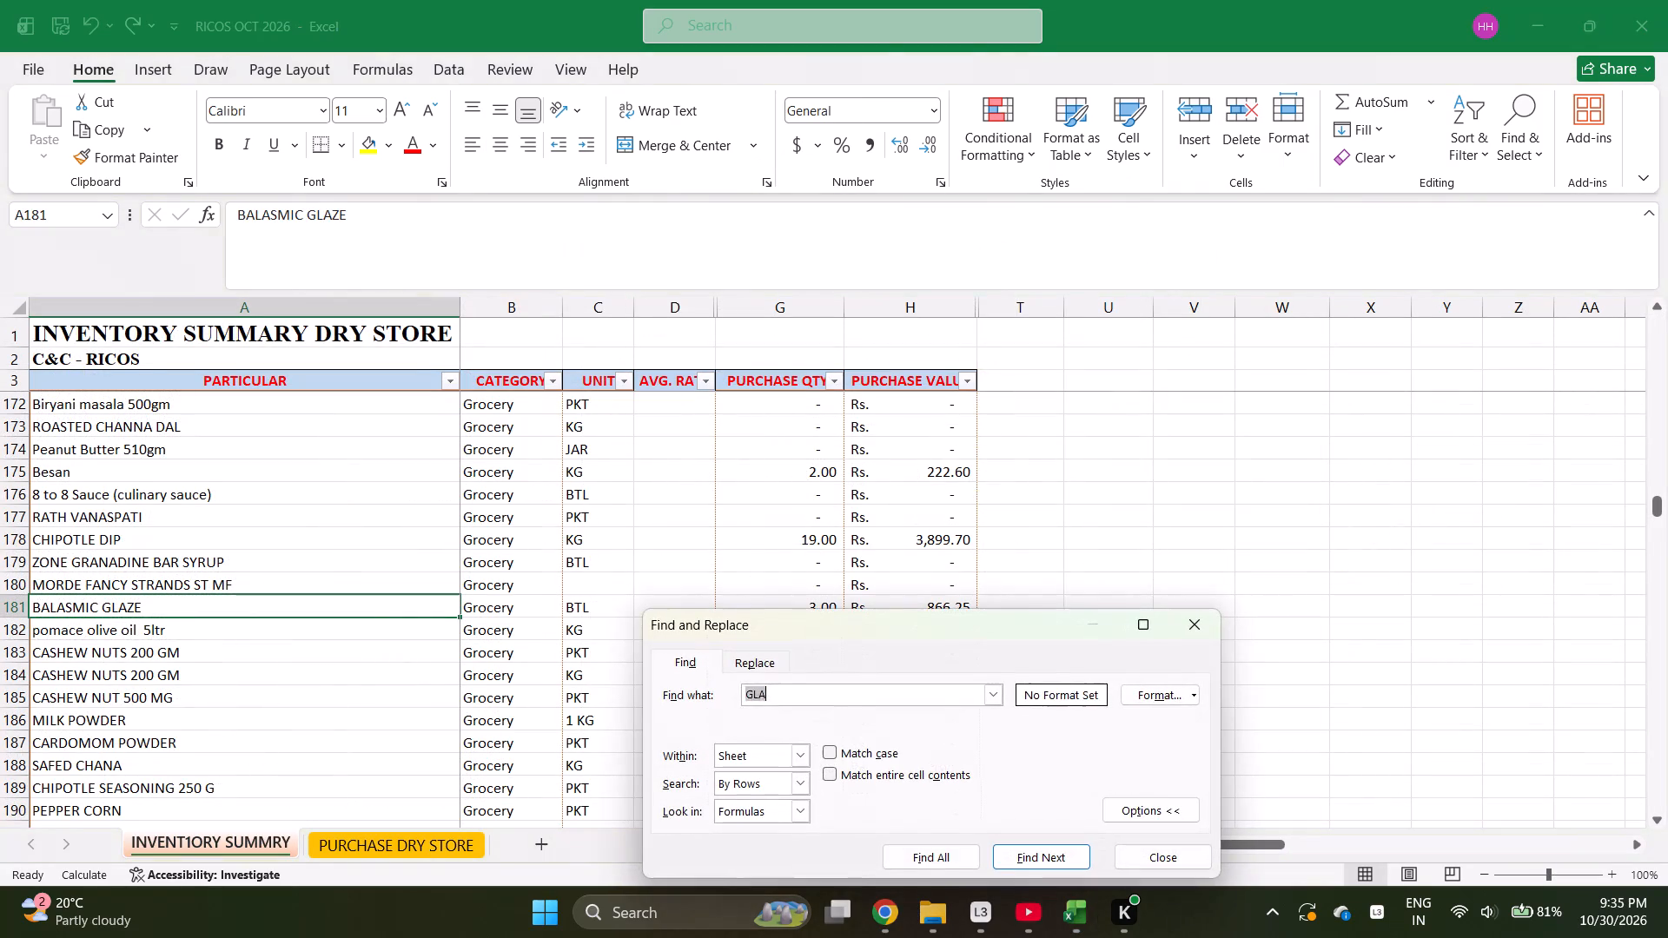
{"action": "type", "text": "HERS"}
{"action": "key", "text": "Return"}
{"action": "key", "text": "Return"}
{"action": "key", "text": "Escape"}
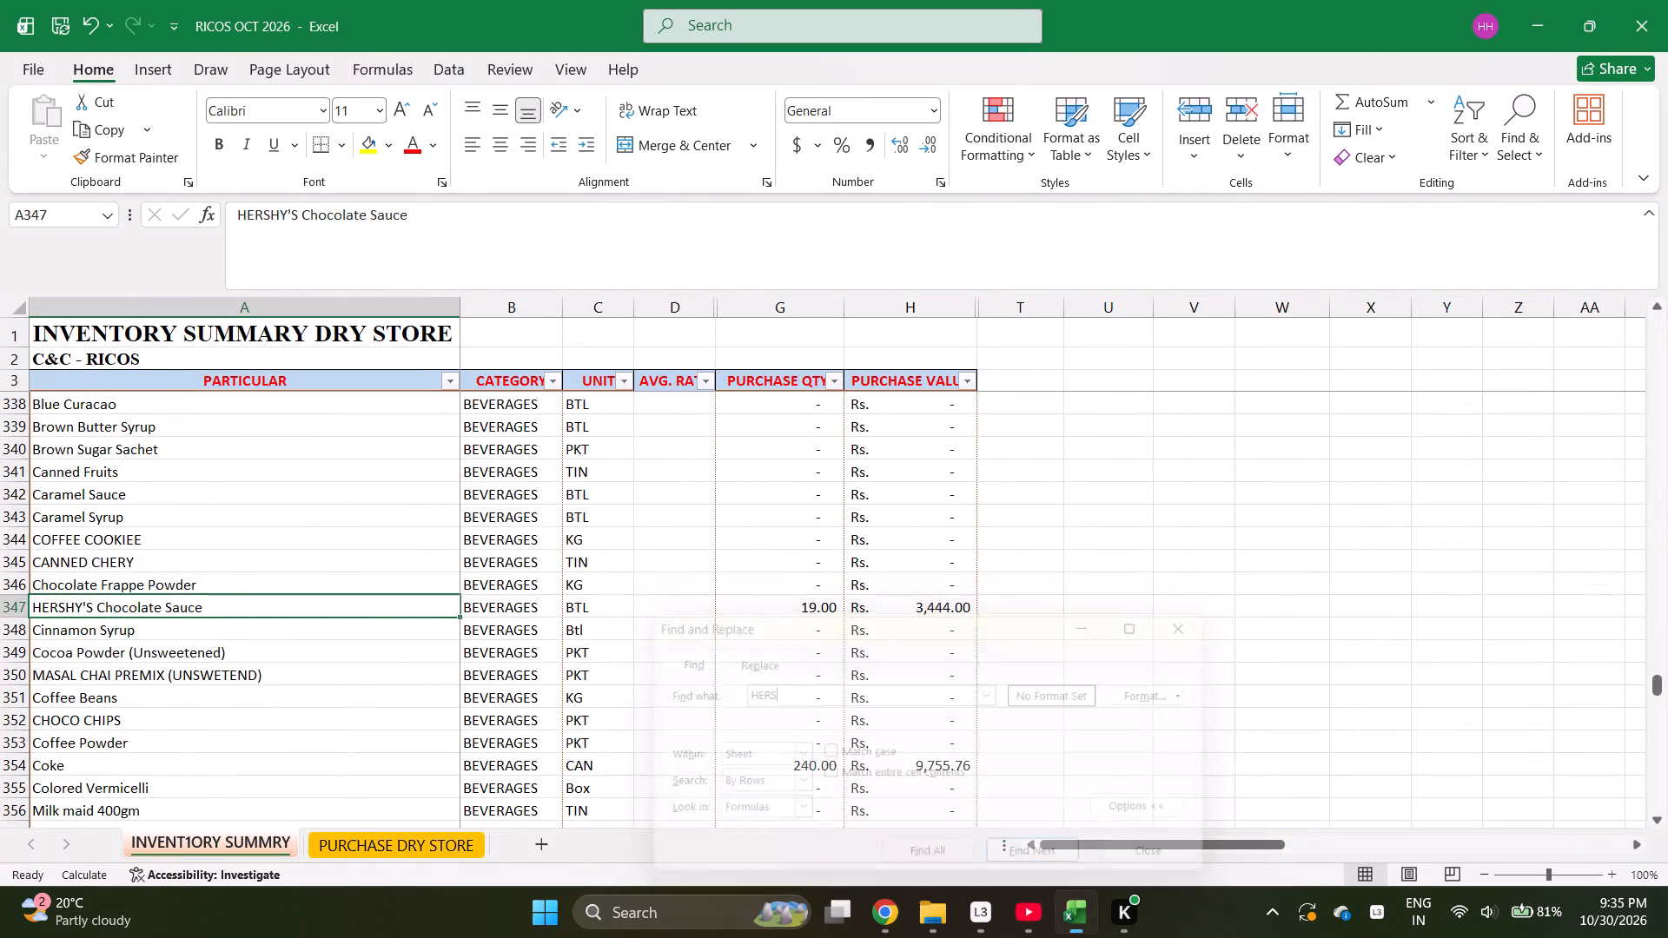
{"action": "key", "text": "ctrl+c"}
{"action": "key", "text": "ctrl+Page_Down"}
{"action": "key", "text": "Return"}
{"action": "key", "text": "alt+Tab"}
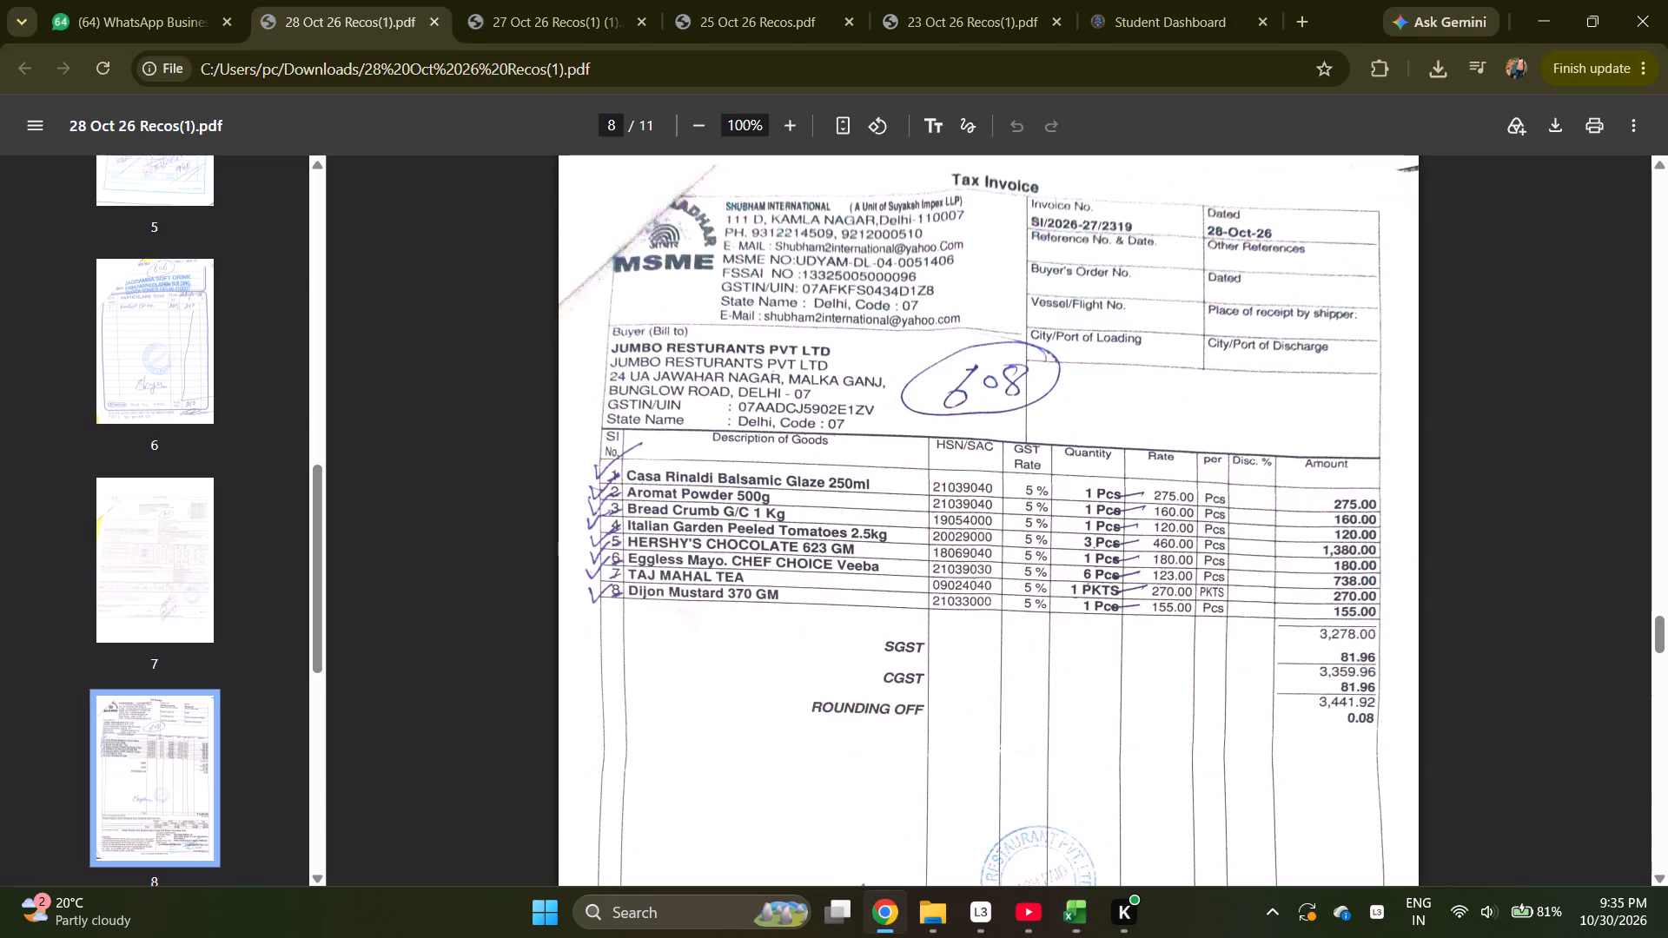
{"action": "key", "text": "alt+Tab"}
{"action": "key", "text": "Return"}
Enter Mayonnaise as the product in the row below HERSHY'S Chocolate Sauce.
{"action": "key", "text": "alt+Tab"}
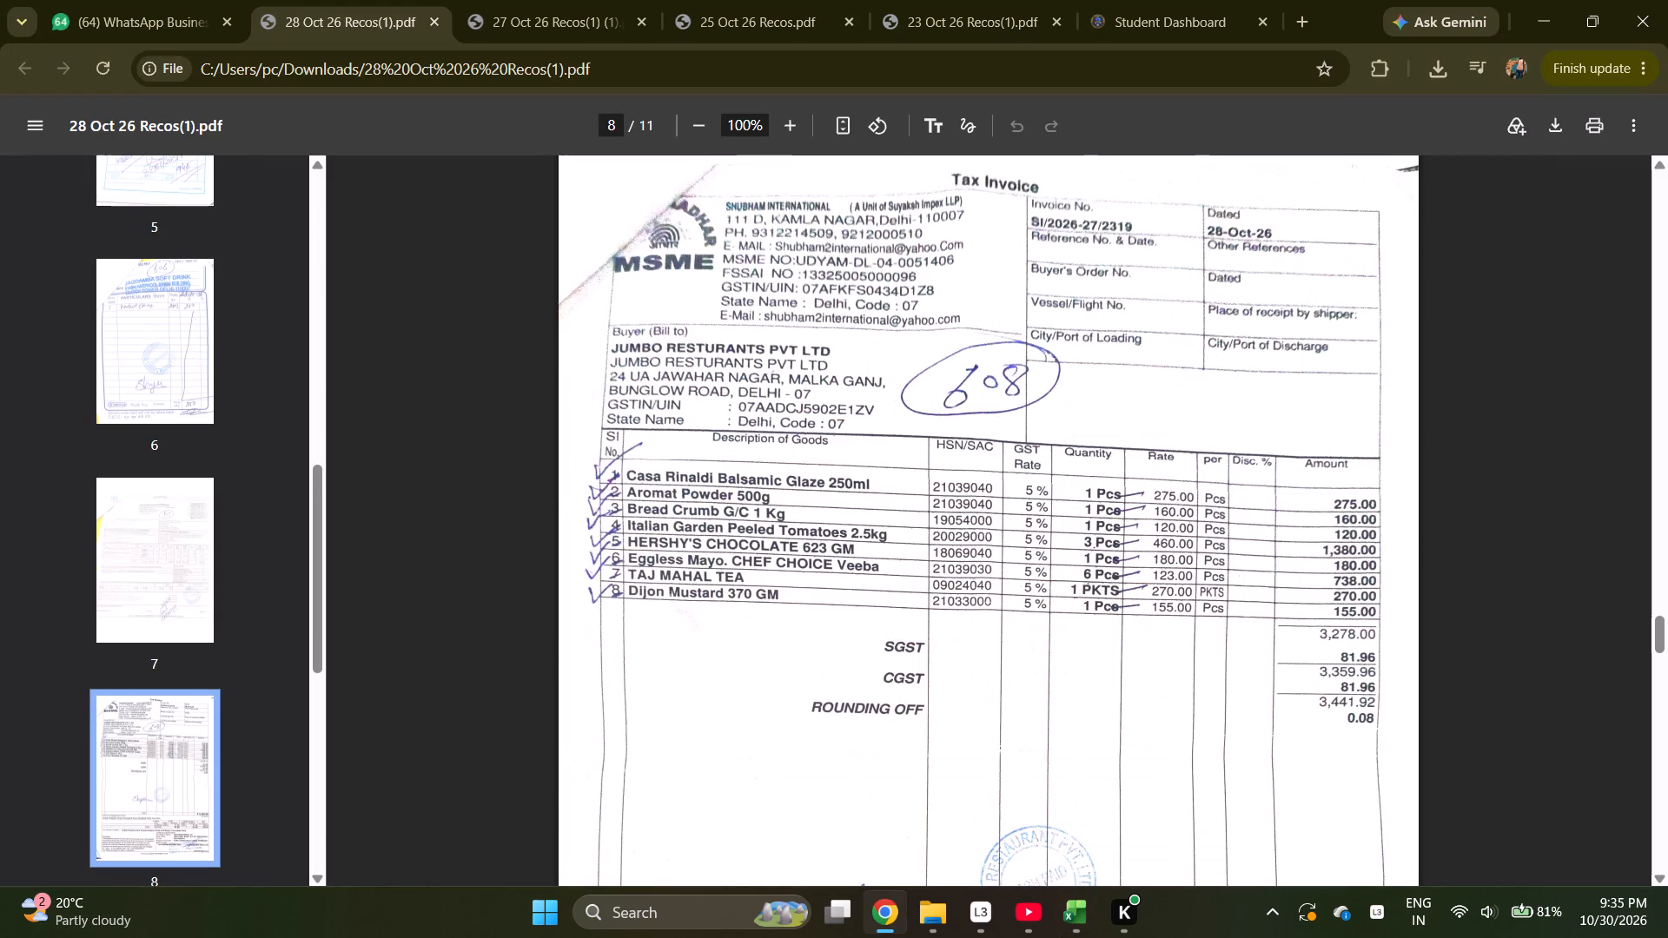
{"action": "key", "text": "alt+Tab"}
{"action": "type", "text": "MAYO"}
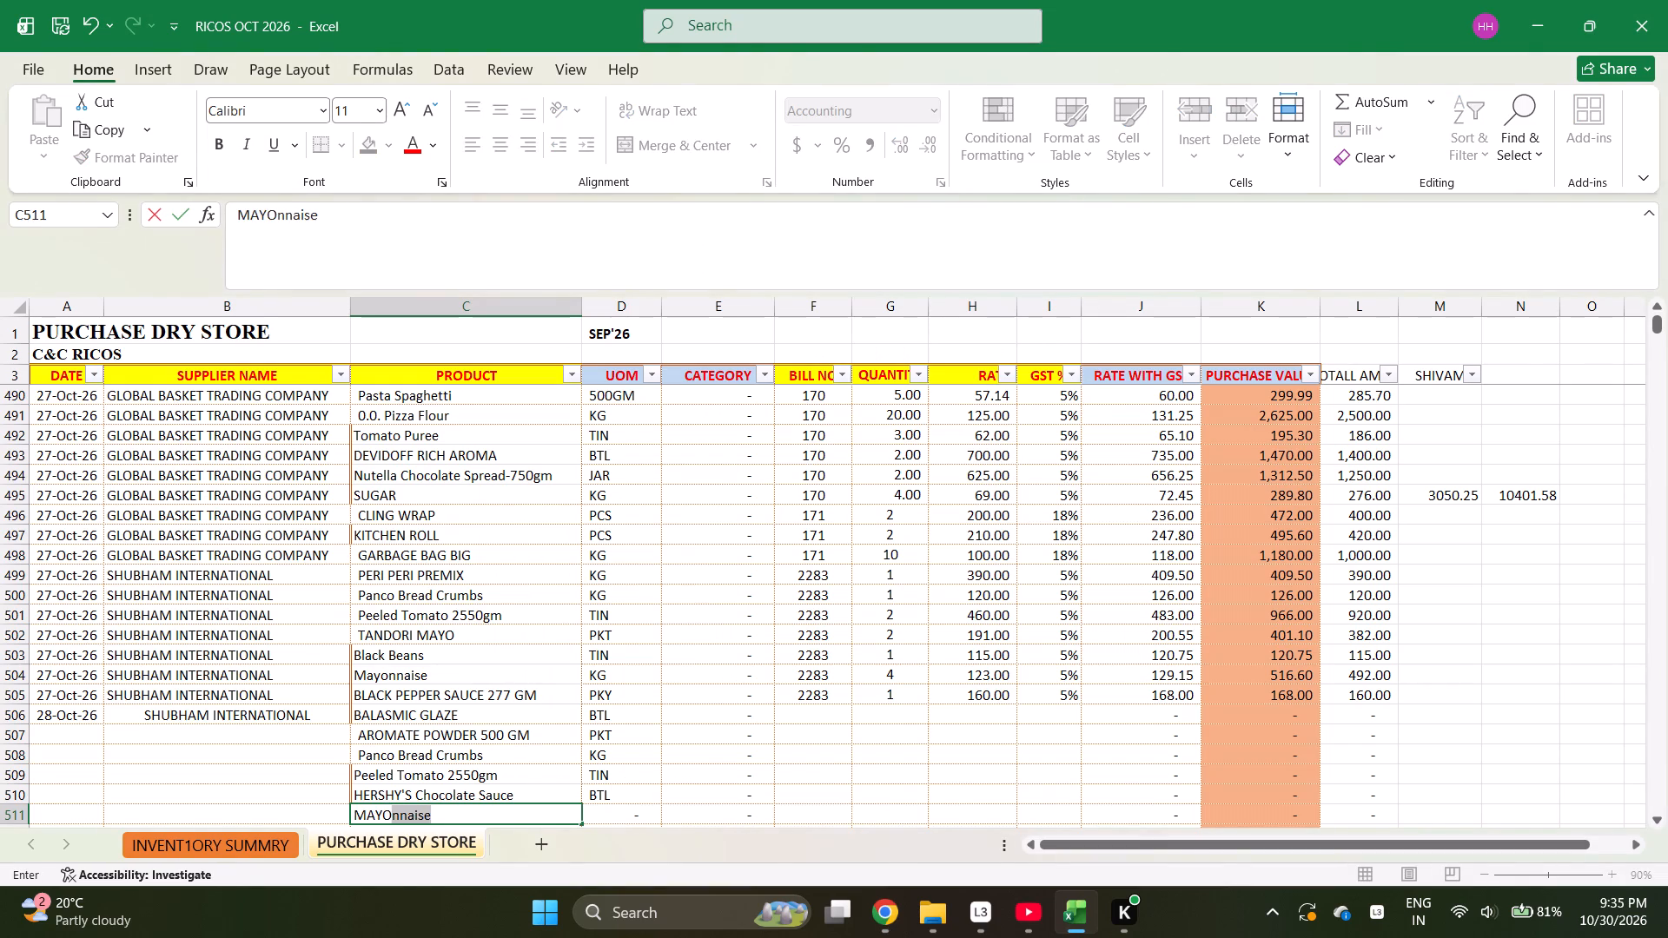
{"action": "key", "text": "Return"}
Find Tea Bags Taj mahal in the inventory summary by searching for TAJ and copy it into the PRODUCT cell below Mayonnaise.
{"action": "key", "text": "alt+Tab"}
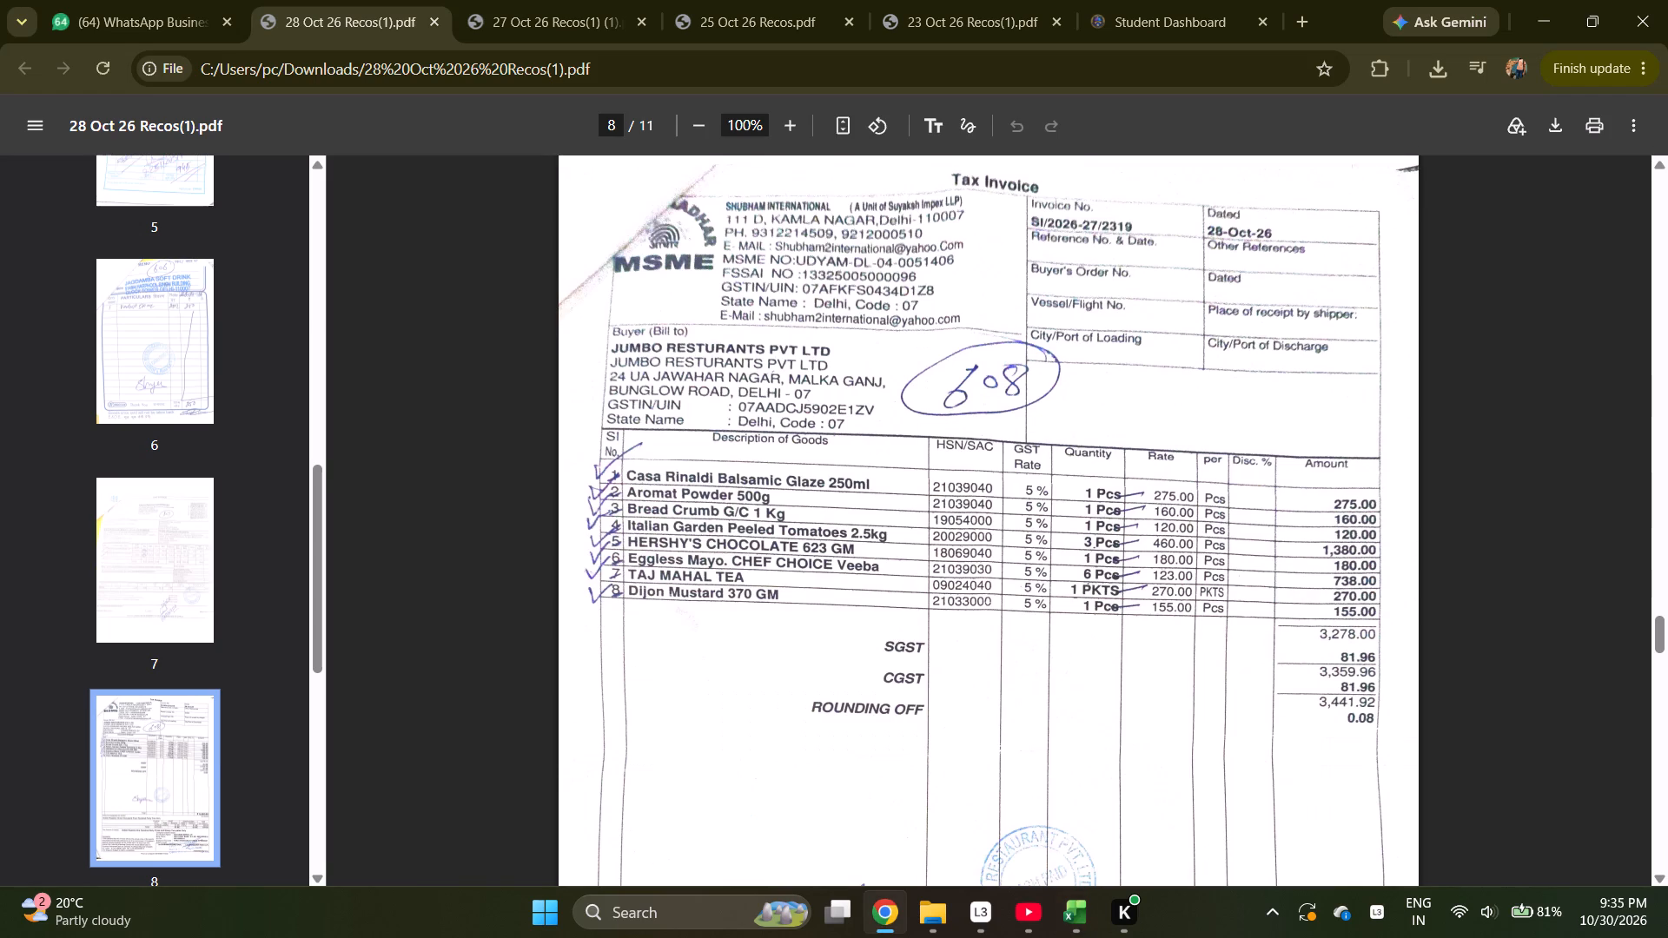
{"action": "key", "text": "alt+Tab"}
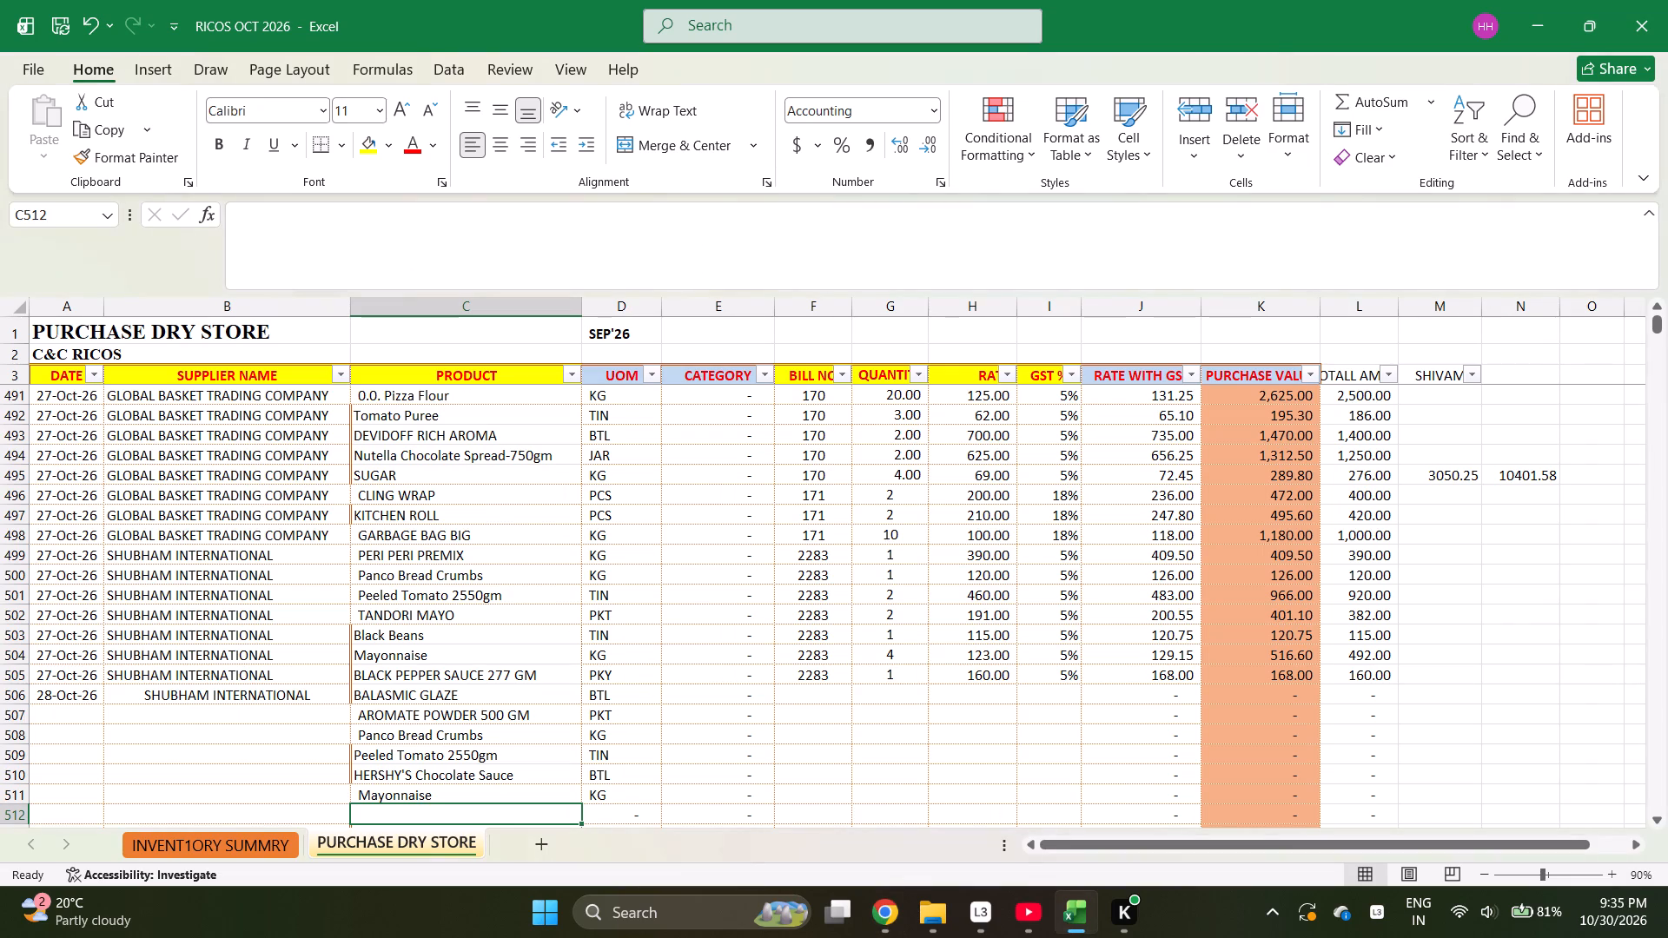
{"action": "key", "text": "ctrl+Page_Up"}
{"action": "key", "text": "ctrl+f"}
{"action": "type", "text": "TAJ"}
{"action": "key", "text": "Return"}
{"action": "key", "text": "Escape"}
{"action": "key", "text": "ctrl+c"}
{"action": "key", "text": "ctrl+Page_Down"}
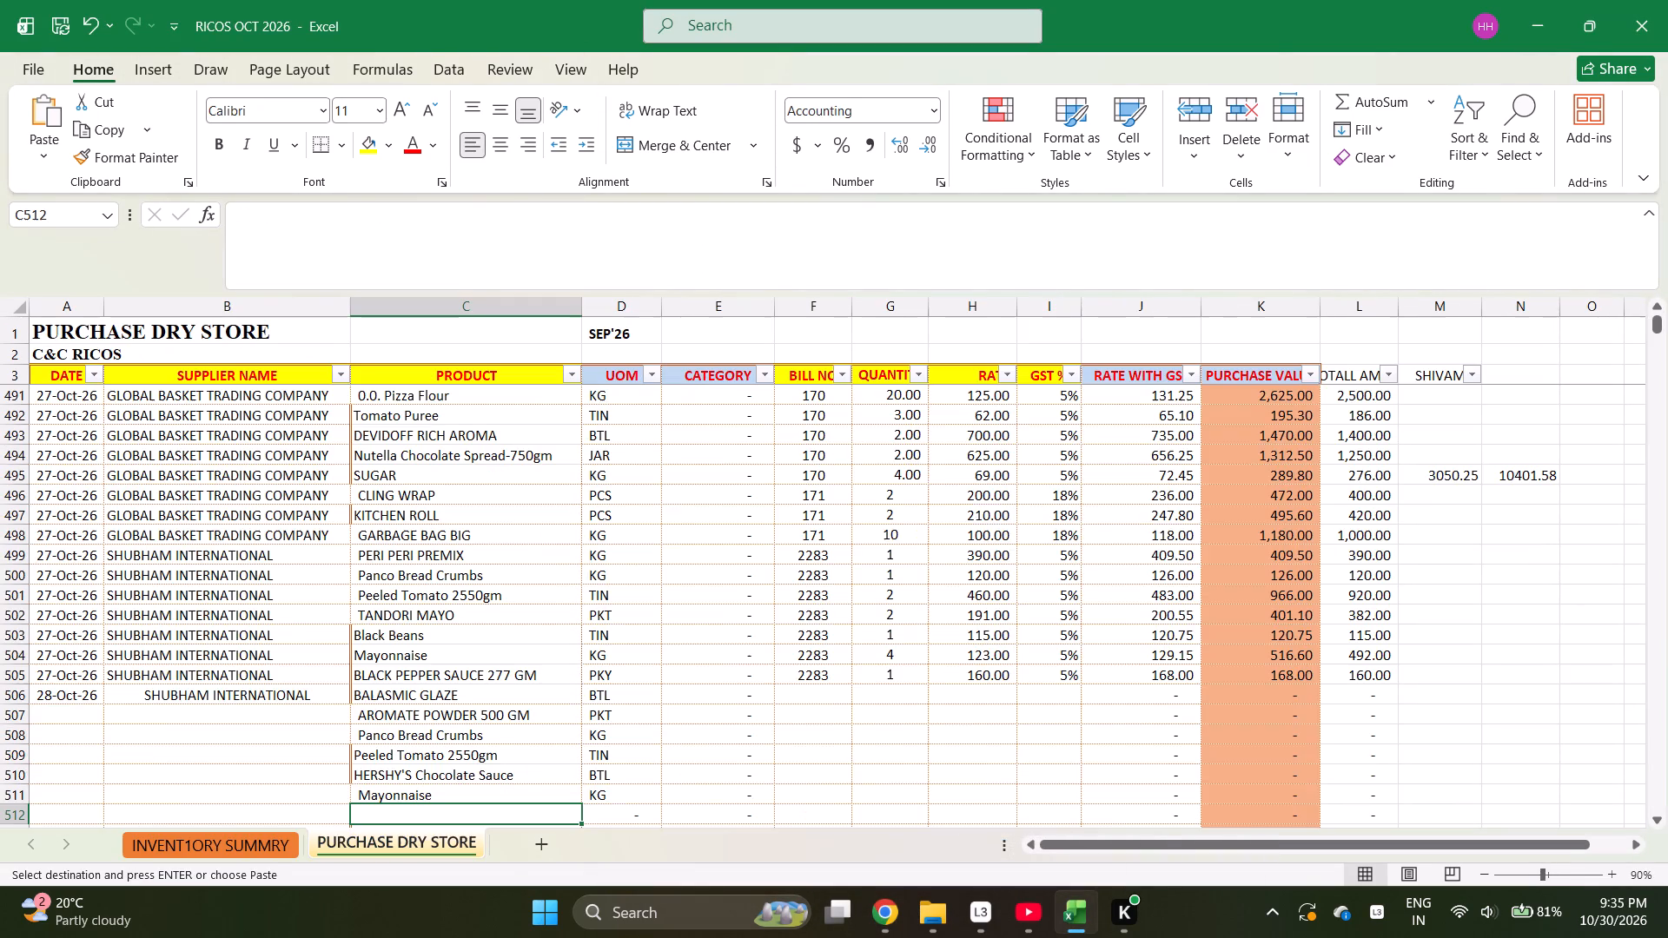
{"action": "key", "text": "Return"}
{"action": "key", "text": "Return"}
Enter DIJON MUSTARD as the last product from the invoice, below Tea Bags Taj mahal.
{"action": "key", "text": "alt+Tab"}
{"action": "key", "text": "alt+Tab"}
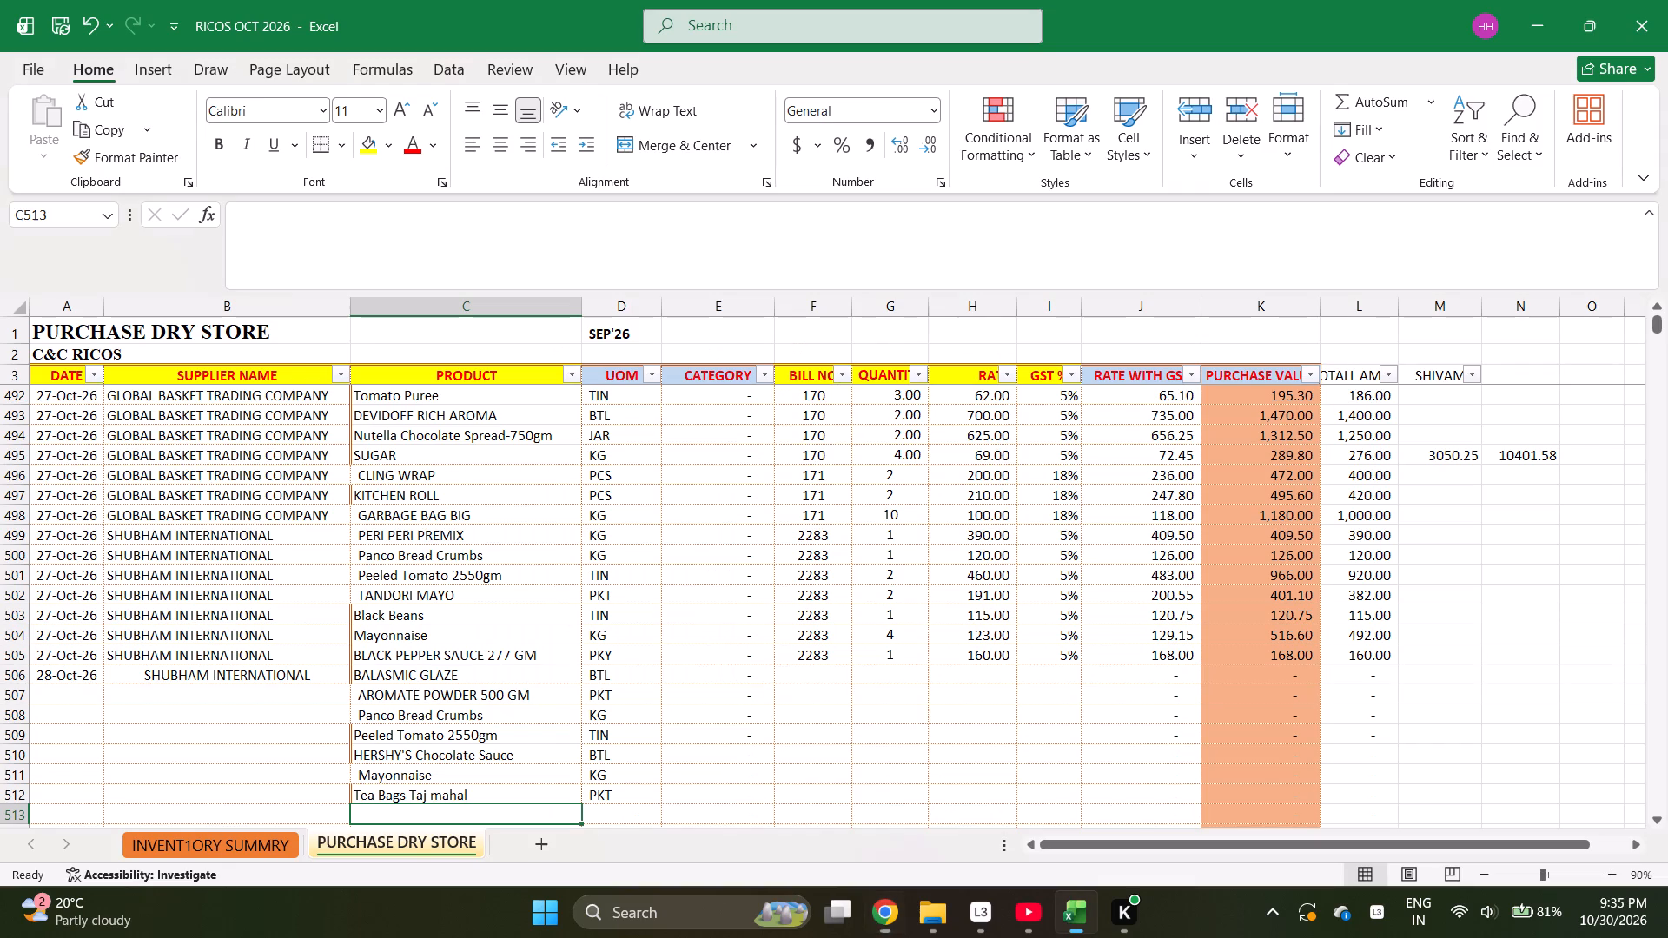
{"action": "type", "text": "DIJON MUSTARD"}
{"action": "key", "text": "Return"}
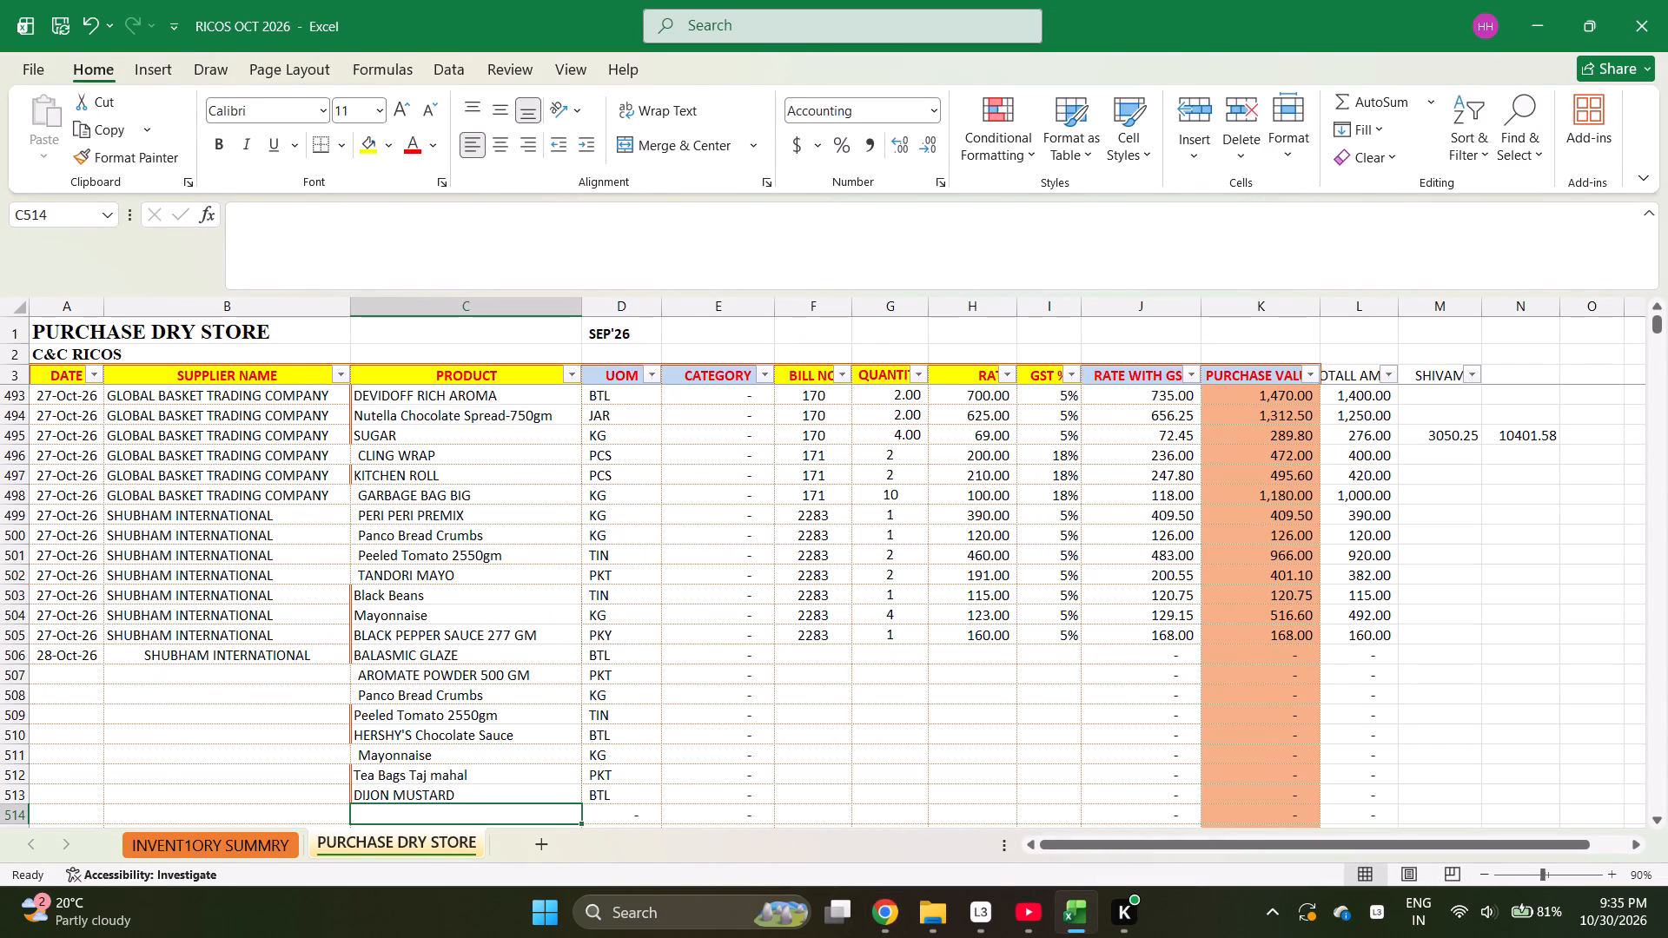
Check the Shubham International invoice and enter bill number 2319 for BALASMIC GLAZE.
{"action": "key", "text": "alt+Tab"}
{"action": "key", "text": "alt+Tab"}
{"action": "key", "text": "alt+Tab"}
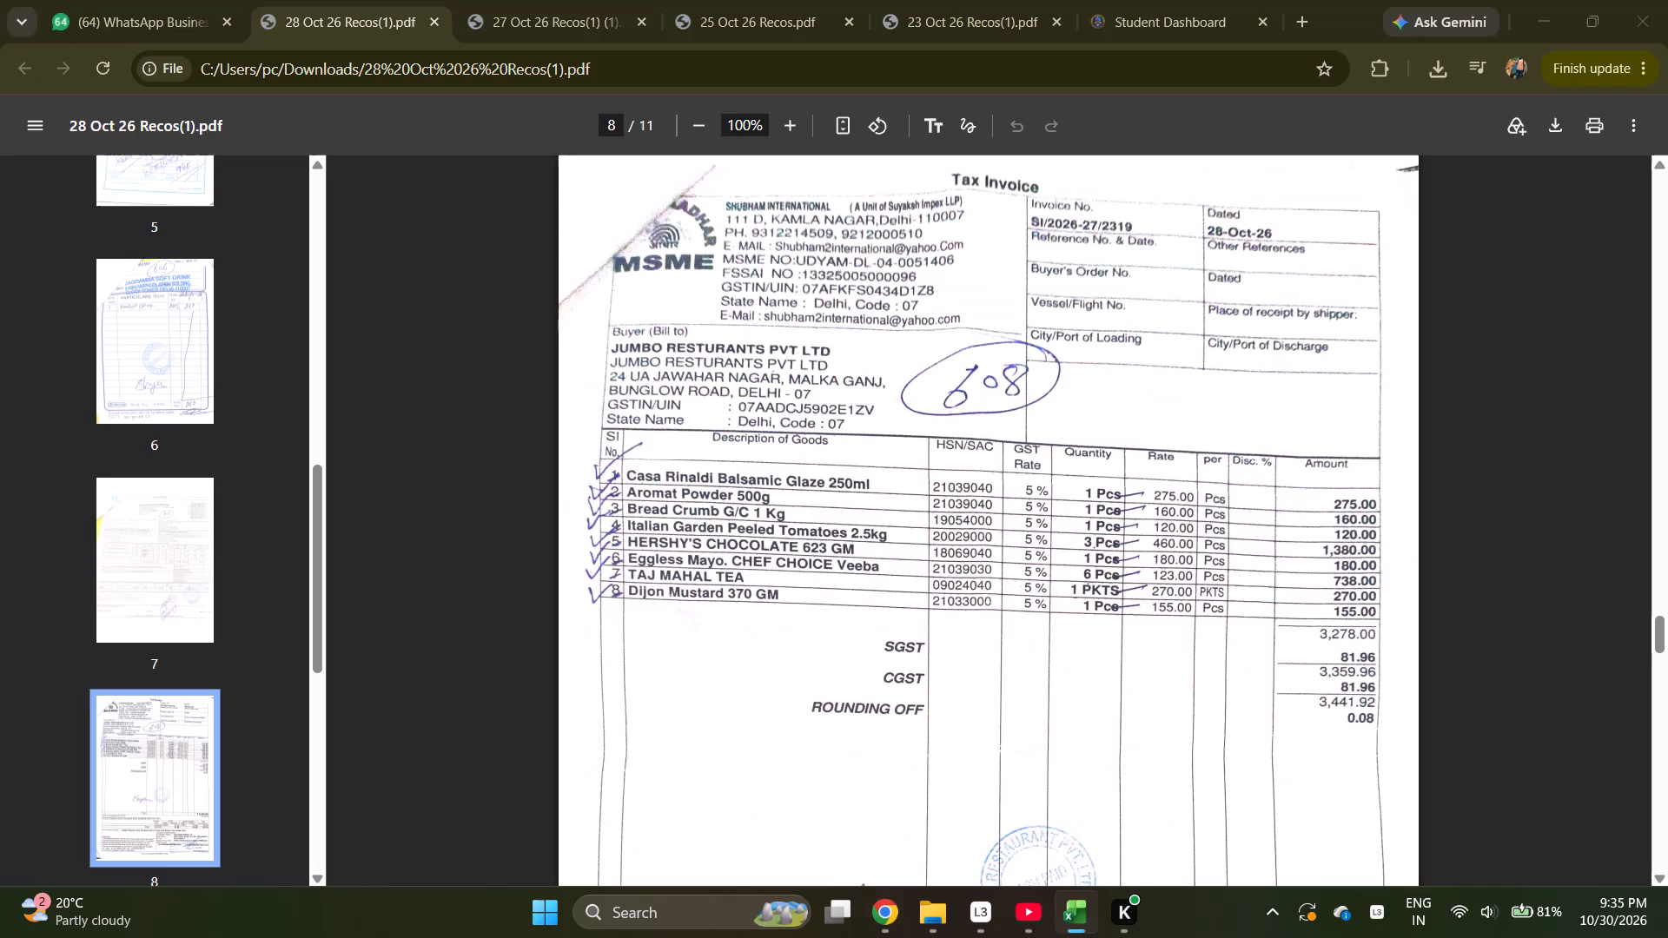
{"action": "key", "text": "alt+Tab"}
{"action": "key", "text": "ctrl+Left"}
{"action": "key", "text": "ctrl+Up"}
{"action": "key", "text": "shift+Right"}
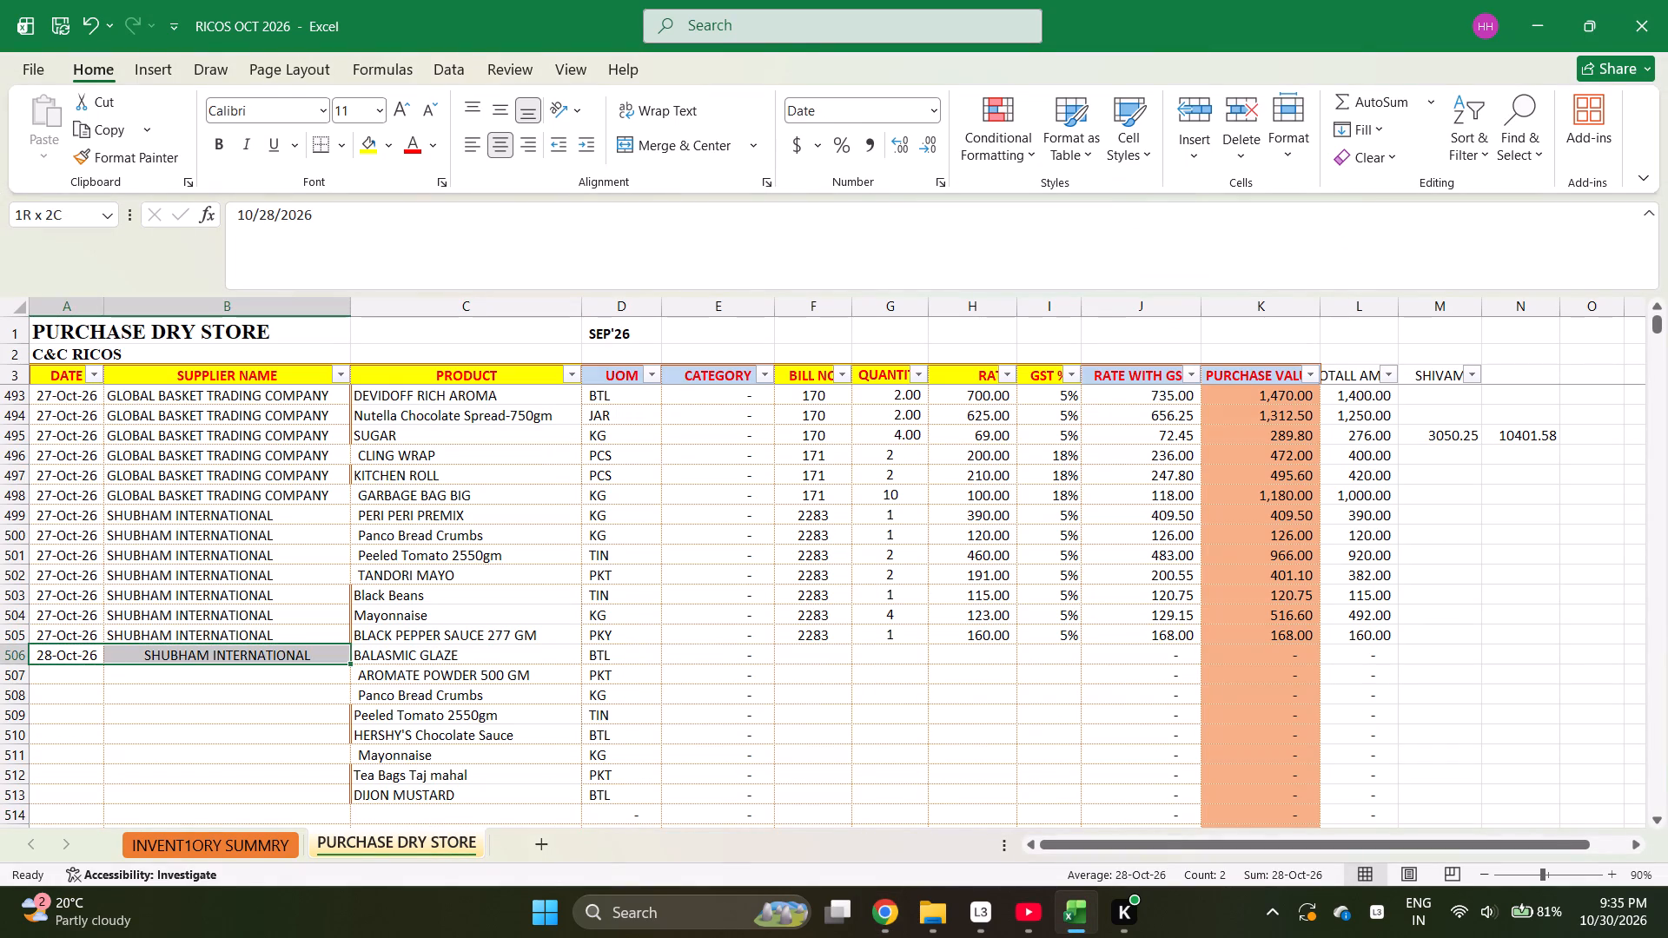
{"action": "key", "text": "Right"}
{"action": "key", "text": "shift+Right"}
{"action": "key", "text": "Right"}
{"action": "key", "text": "shift+Down"}
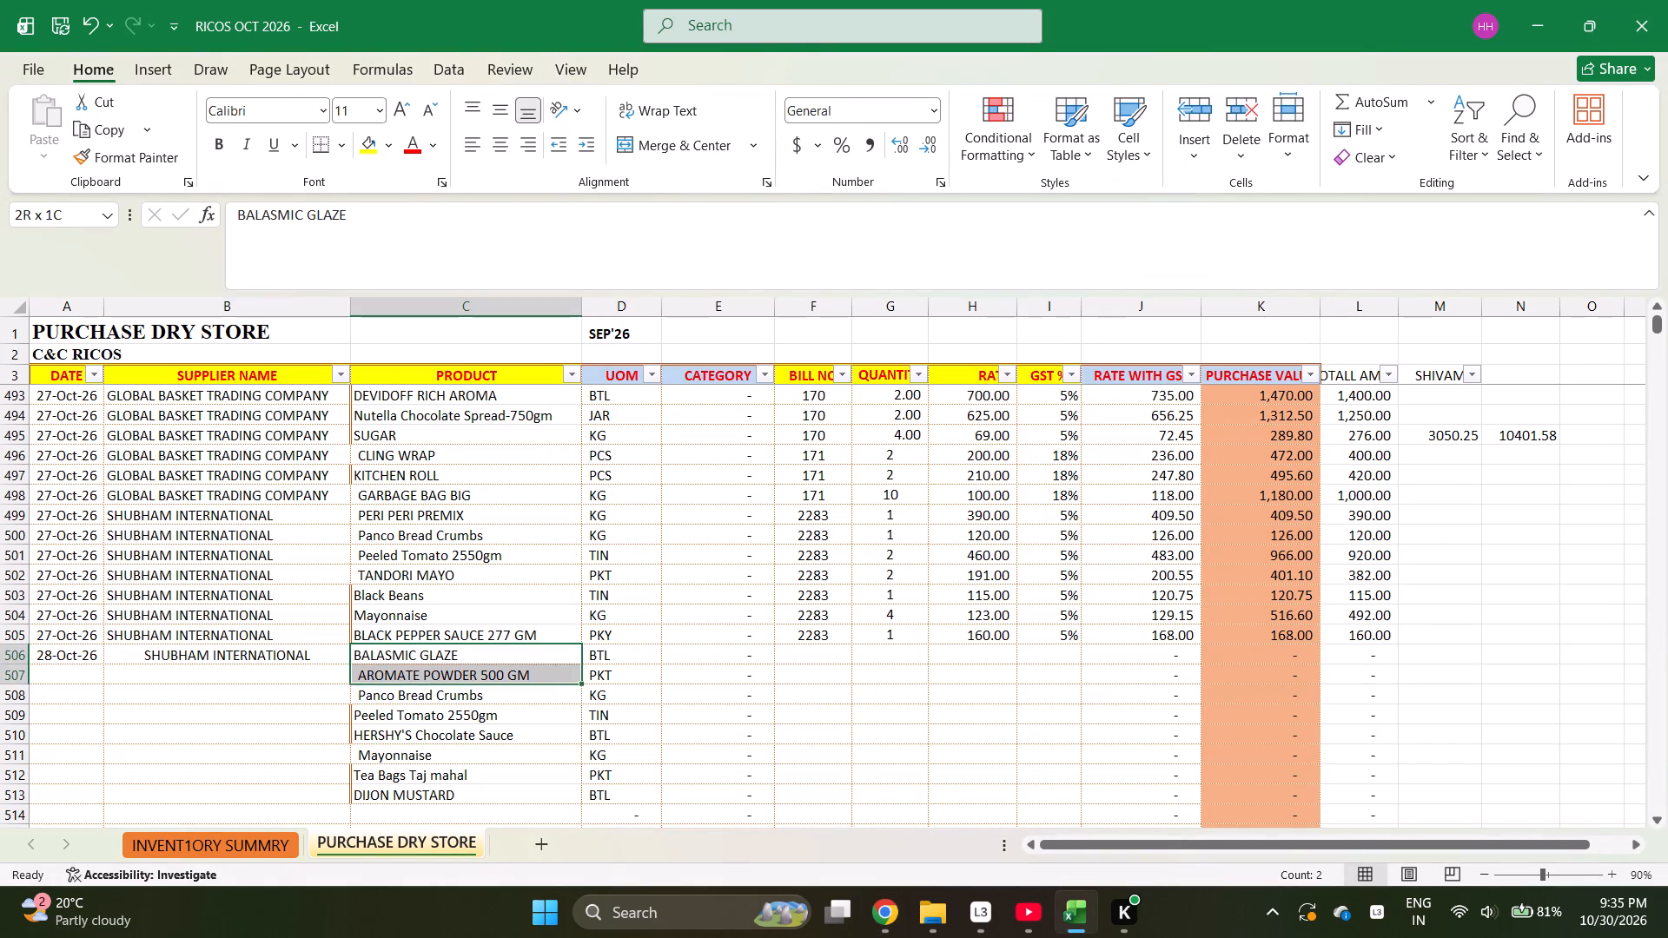
{"action": "key", "text": "shift+Down"}
{"action": "key", "text": "ctrl+shift+Down"}
{"action": "key", "text": "Right"}
{"action": "key", "text": "Right"}
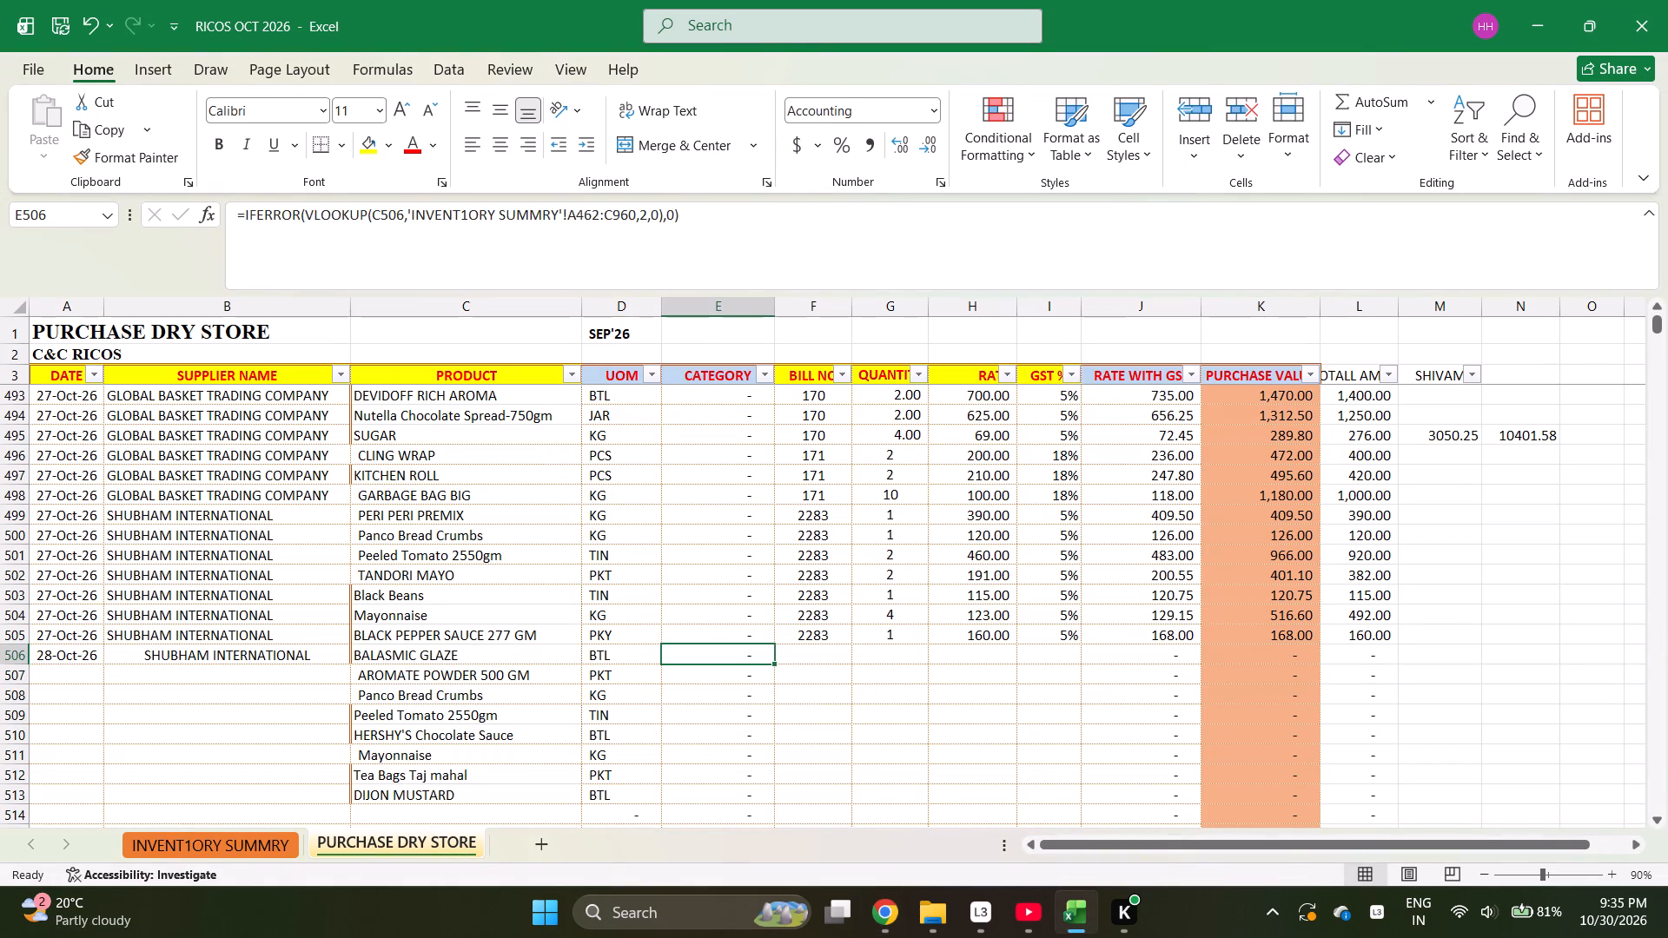
{"action": "key", "text": "Right"}
{"action": "key", "text": "alt+Tab"}
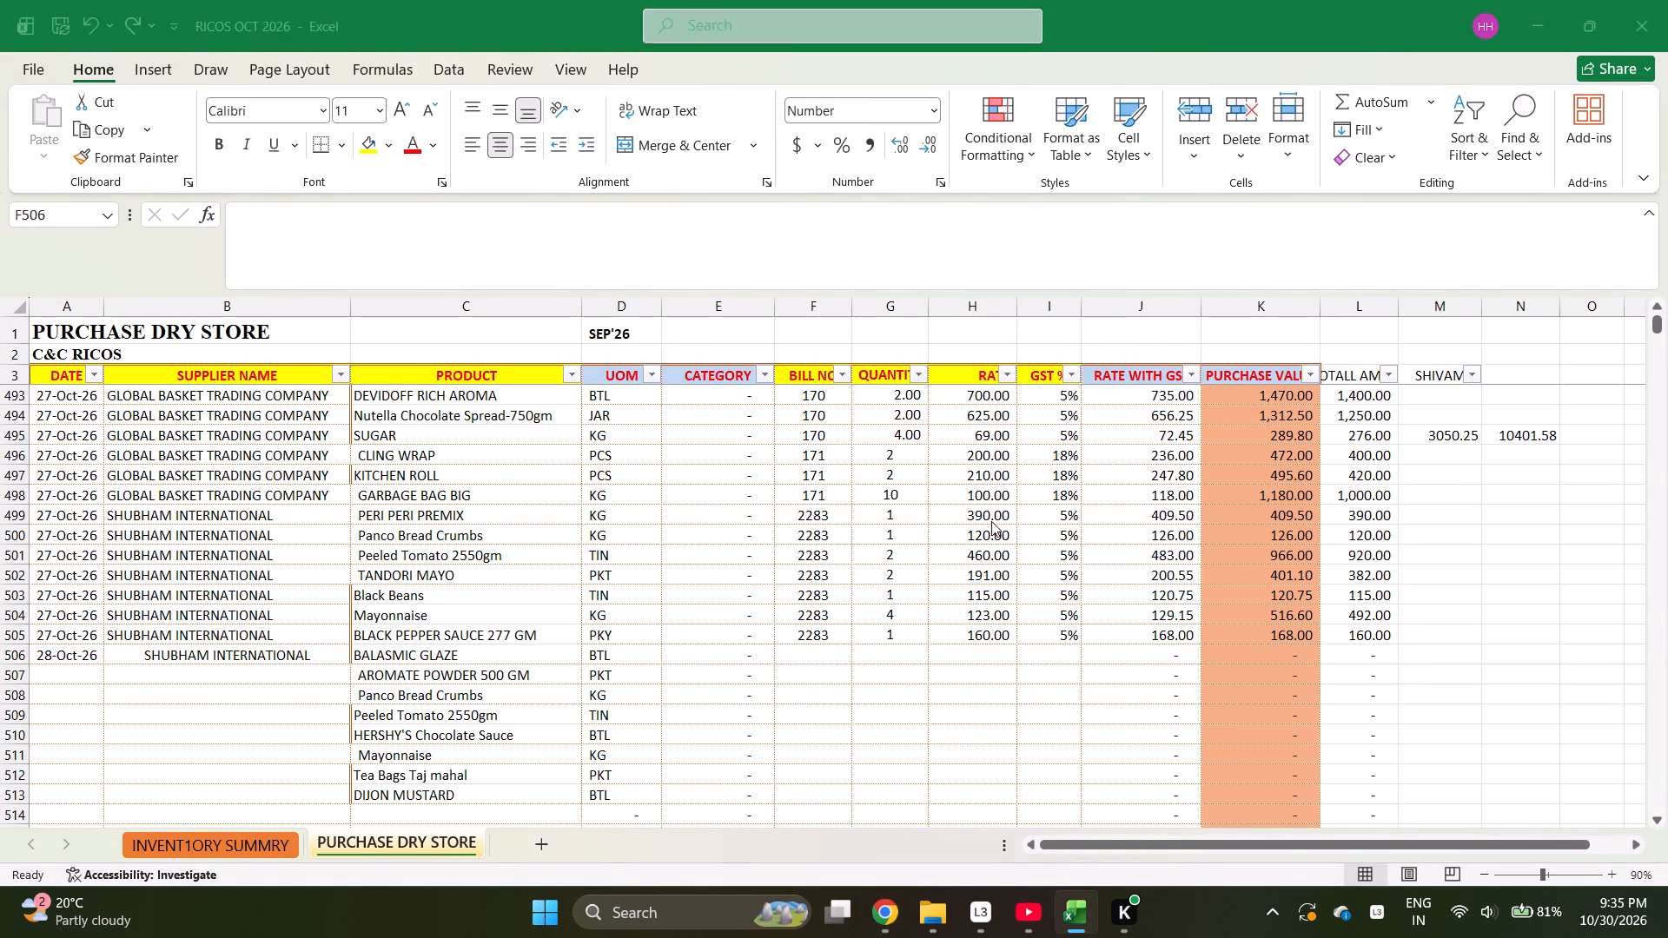
{"action": "key", "text": "alt+Tab"}
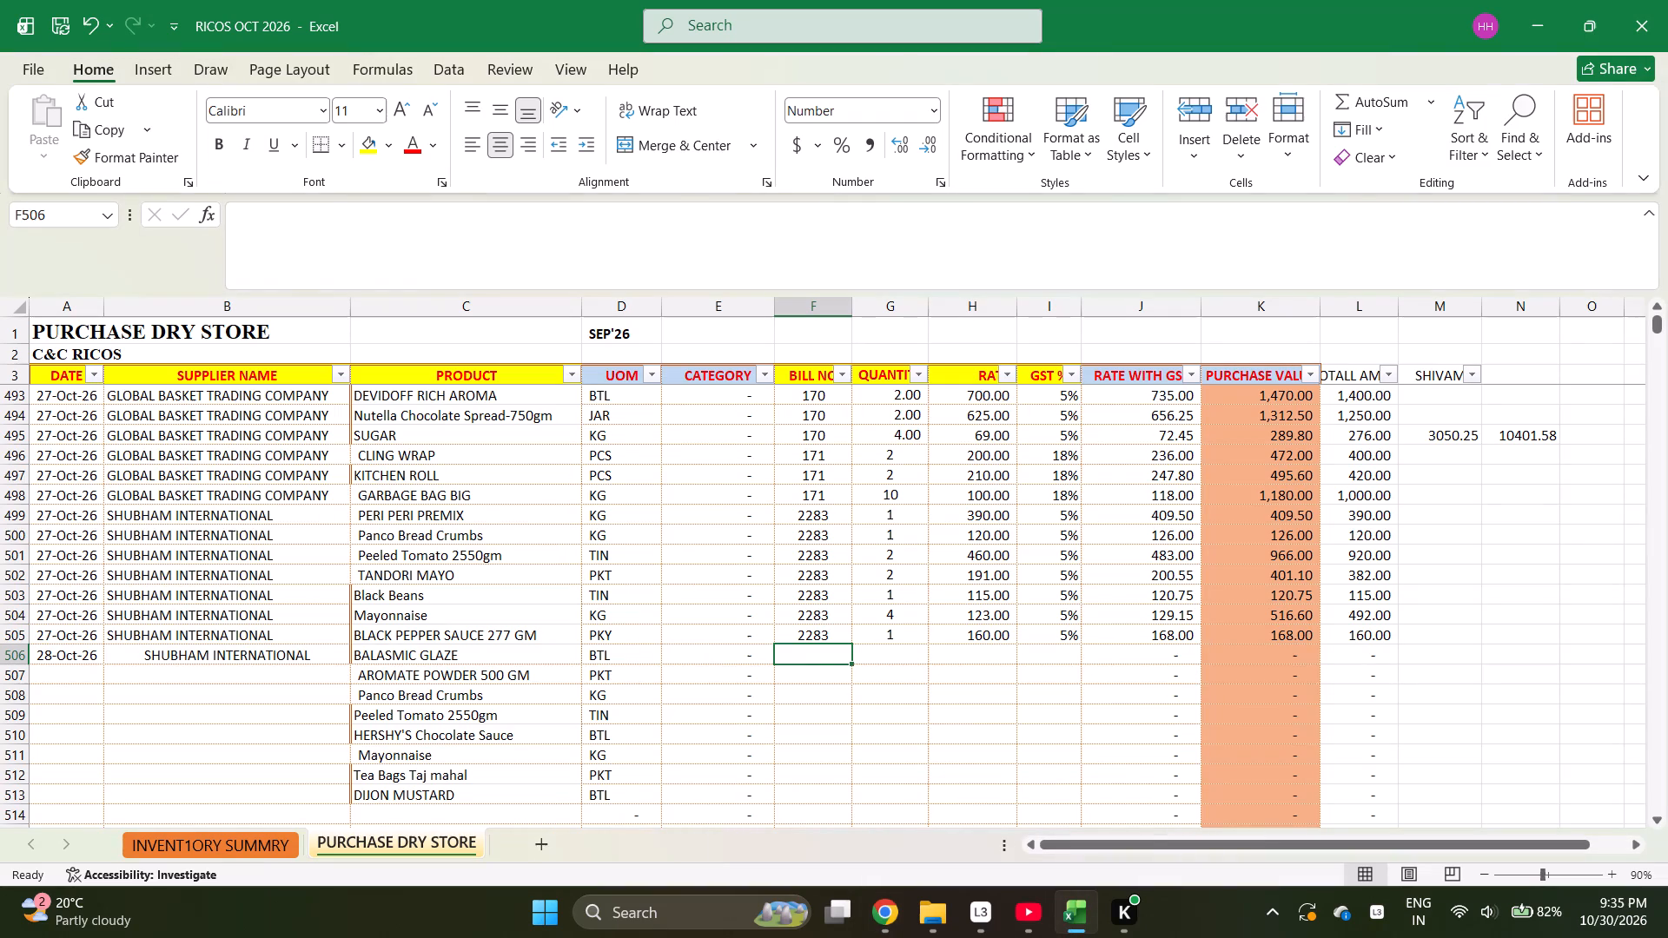
{"action": "type", "text": "2319"}
{"action": "key", "text": "Return"}
Fill bill number 2319 down through the DIJON MUSTARD row.
{"action": "key", "text": "alt+Tab"}
{"action": "key", "text": "alt+Tab"}
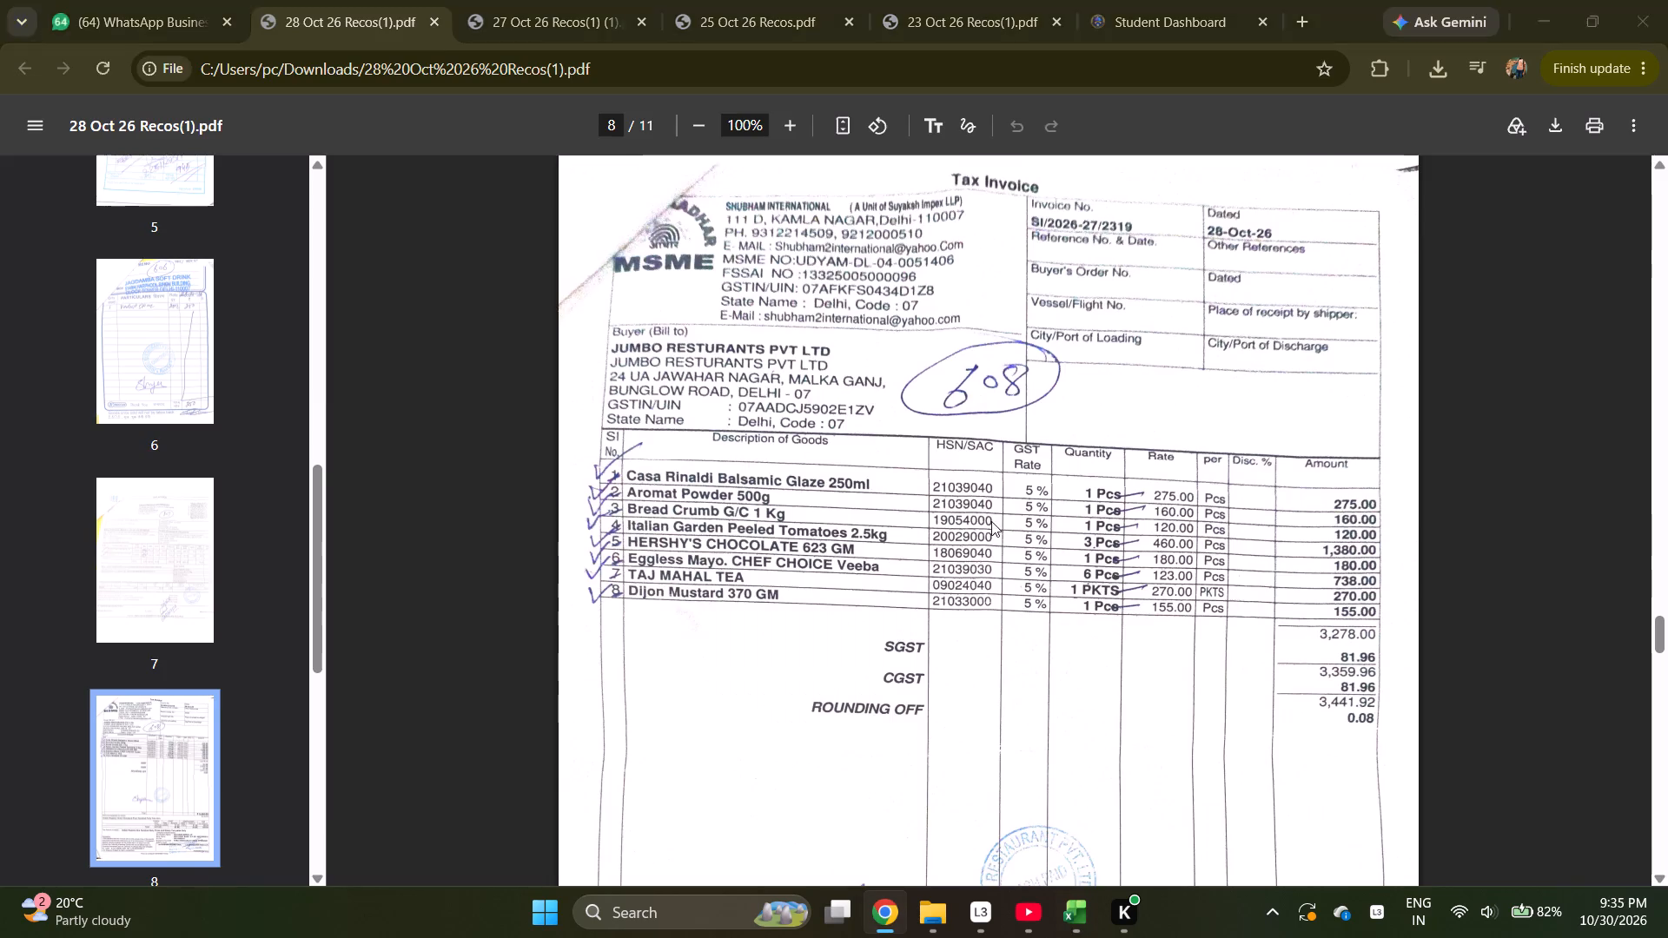
{"action": "key", "text": "Up"}
{"action": "key", "text": "shift+Down"}
{"action": "key", "text": "shift+Down"}
{"action": "key", "text": "shift+Down"}
{"action": "key", "text": "shift+Down"}
{"action": "key", "text": "shift+Down"}
{"action": "key", "text": "shift+Down"}
{"action": "key", "text": "shift+Down"}
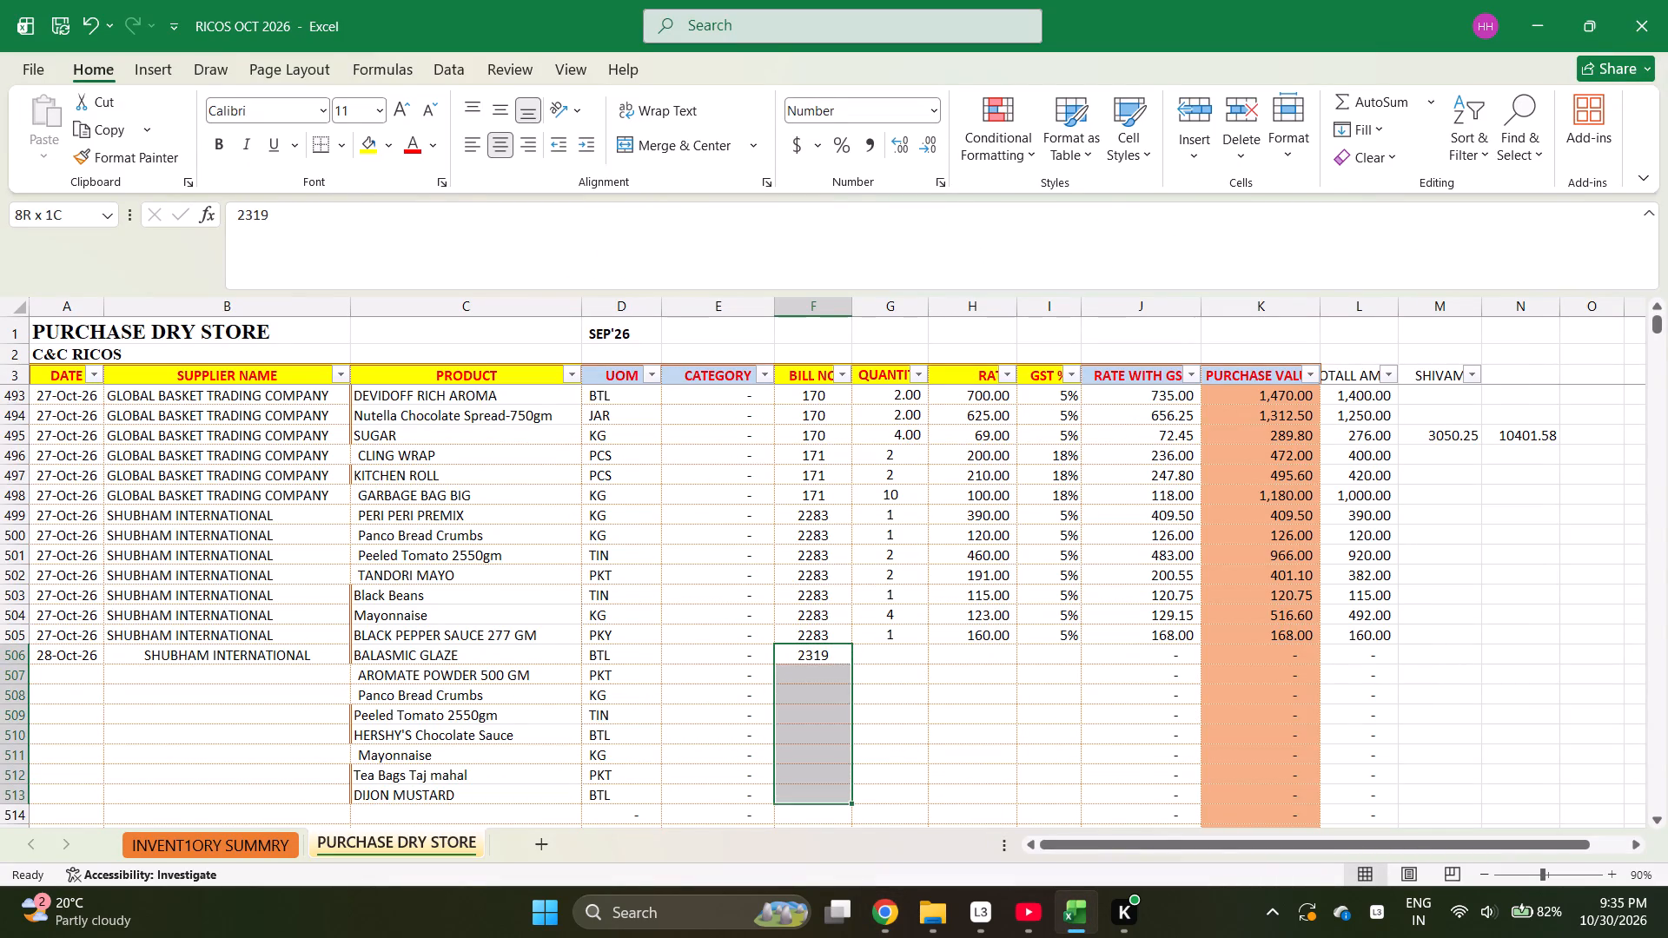
{"action": "key", "text": "ctrl+d"}
Enter the invoice quantities 1 for BALASMIC GLAZE, AROMATE POWDER and Panco Bread Crumbs, and 3 for Peeled Tomato 2550gm.
{"action": "key", "text": "ctrl+Right"}
{"action": "key", "text": "Left"}
{"action": "key", "text": "Left"}
{"action": "key", "text": "Left"}
{"action": "key", "text": "alt+Tab"}
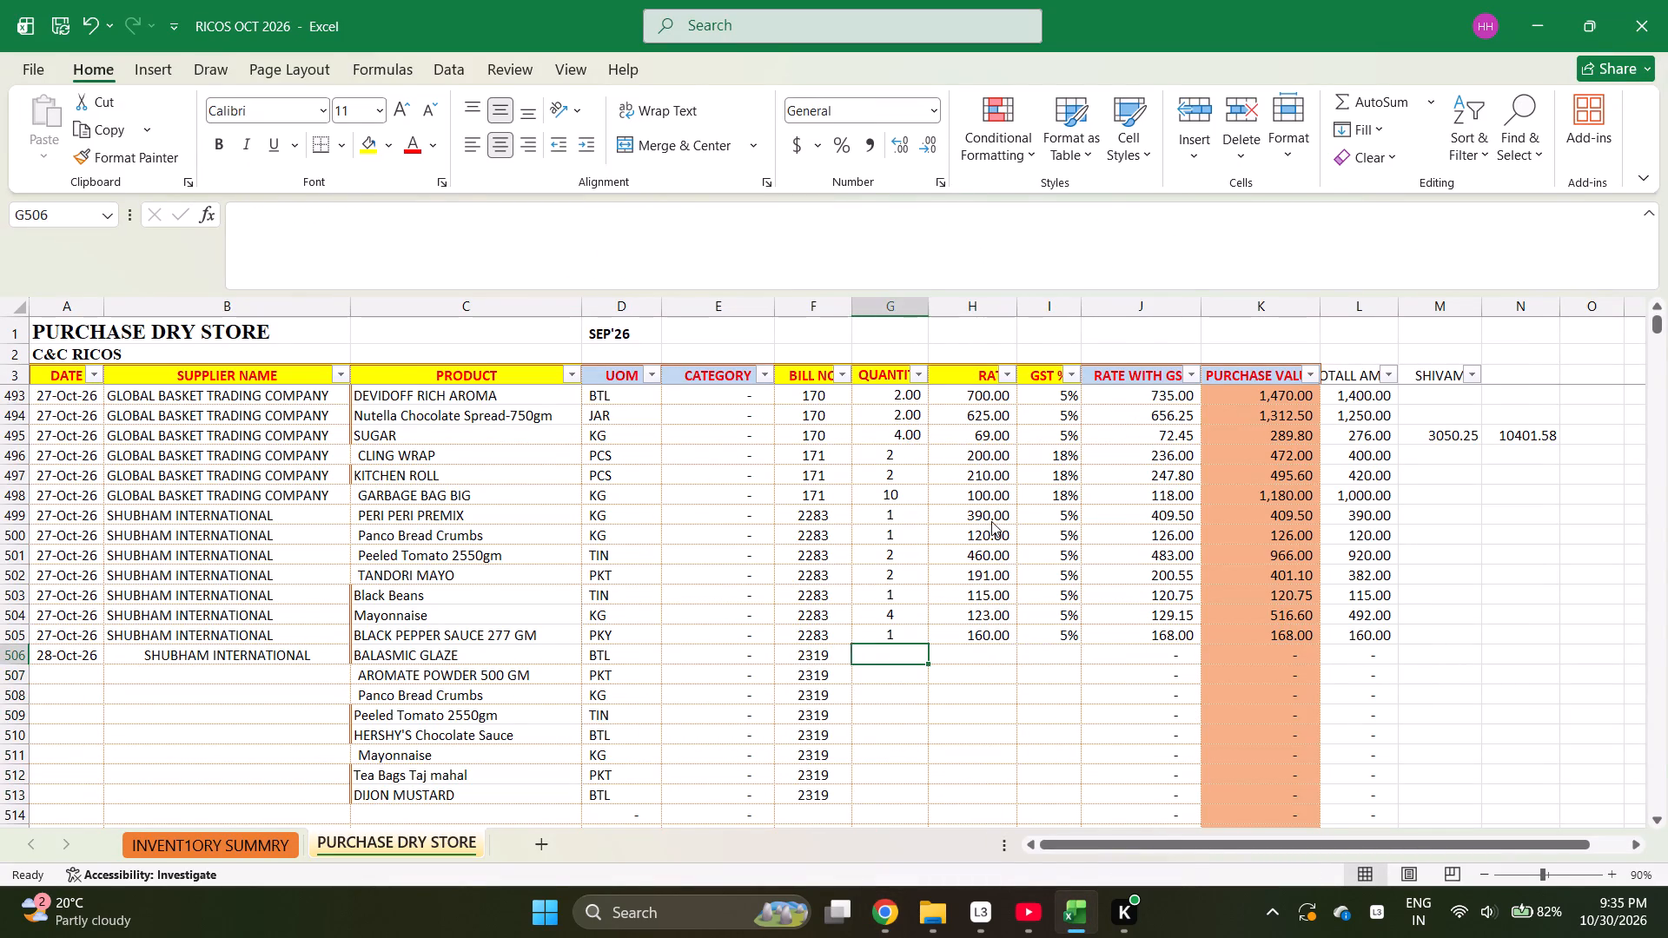
{"action": "key", "text": "alt+Tab"}
{"action": "key", "text": "1"}
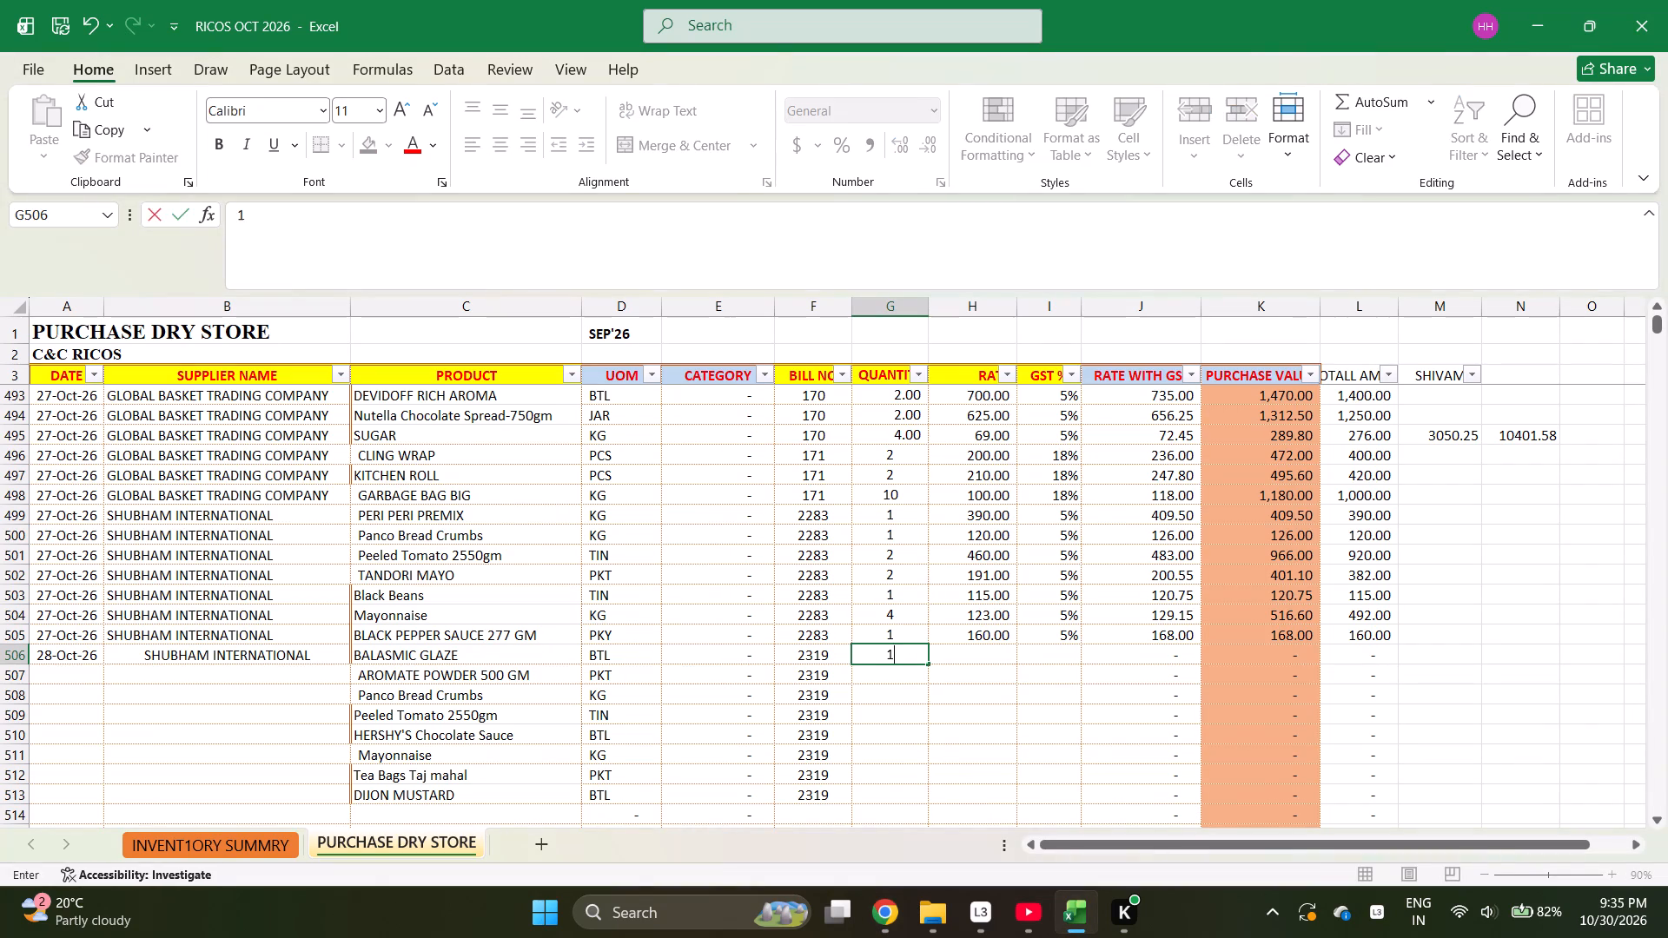
{"action": "key", "text": "Return"}
{"action": "key", "text": "1"}
{"action": "key", "text": "Return"}
{"action": "key", "text": "1"}
{"action": "key", "text": "Return"}
{"action": "key", "text": "alt+Tab"}
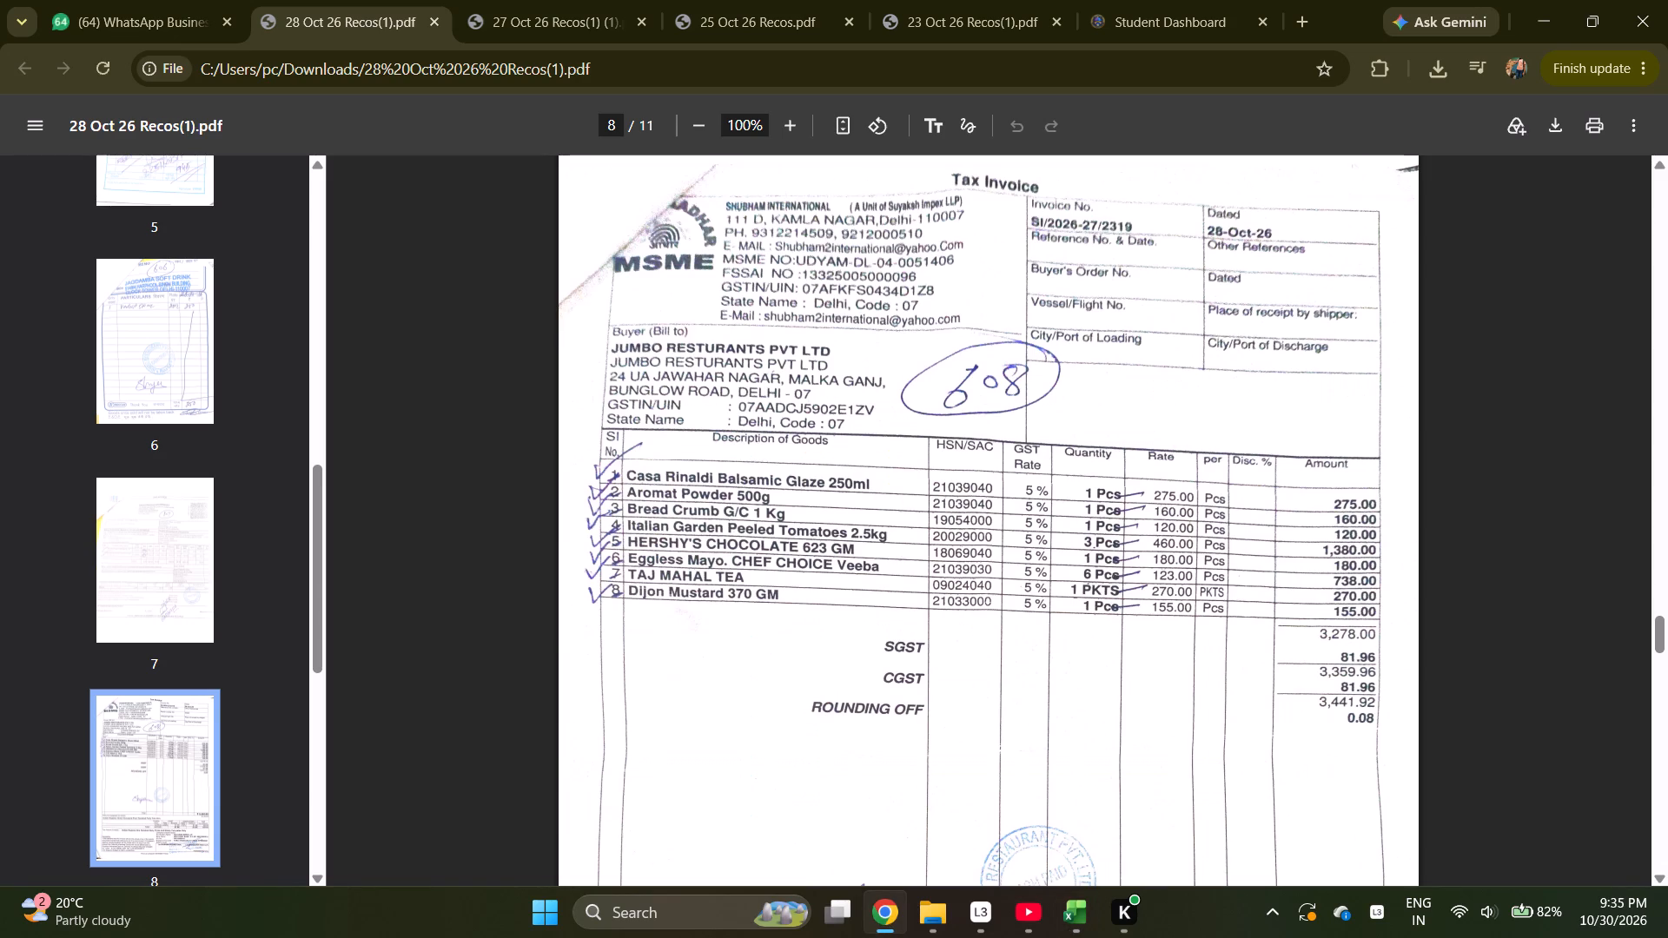
{"action": "key", "text": "alt+Tab"}
{"action": "key", "text": "3"}
{"action": "key", "text": "Return"}
Enter the invoice quantities 1 for HERSHY'S Chocolate Sauce, 6 for Mayonnaise, and 1 each for Tea Bags Taj mahal and DIJON MUSTARD.
{"action": "key", "text": "alt+Tab"}
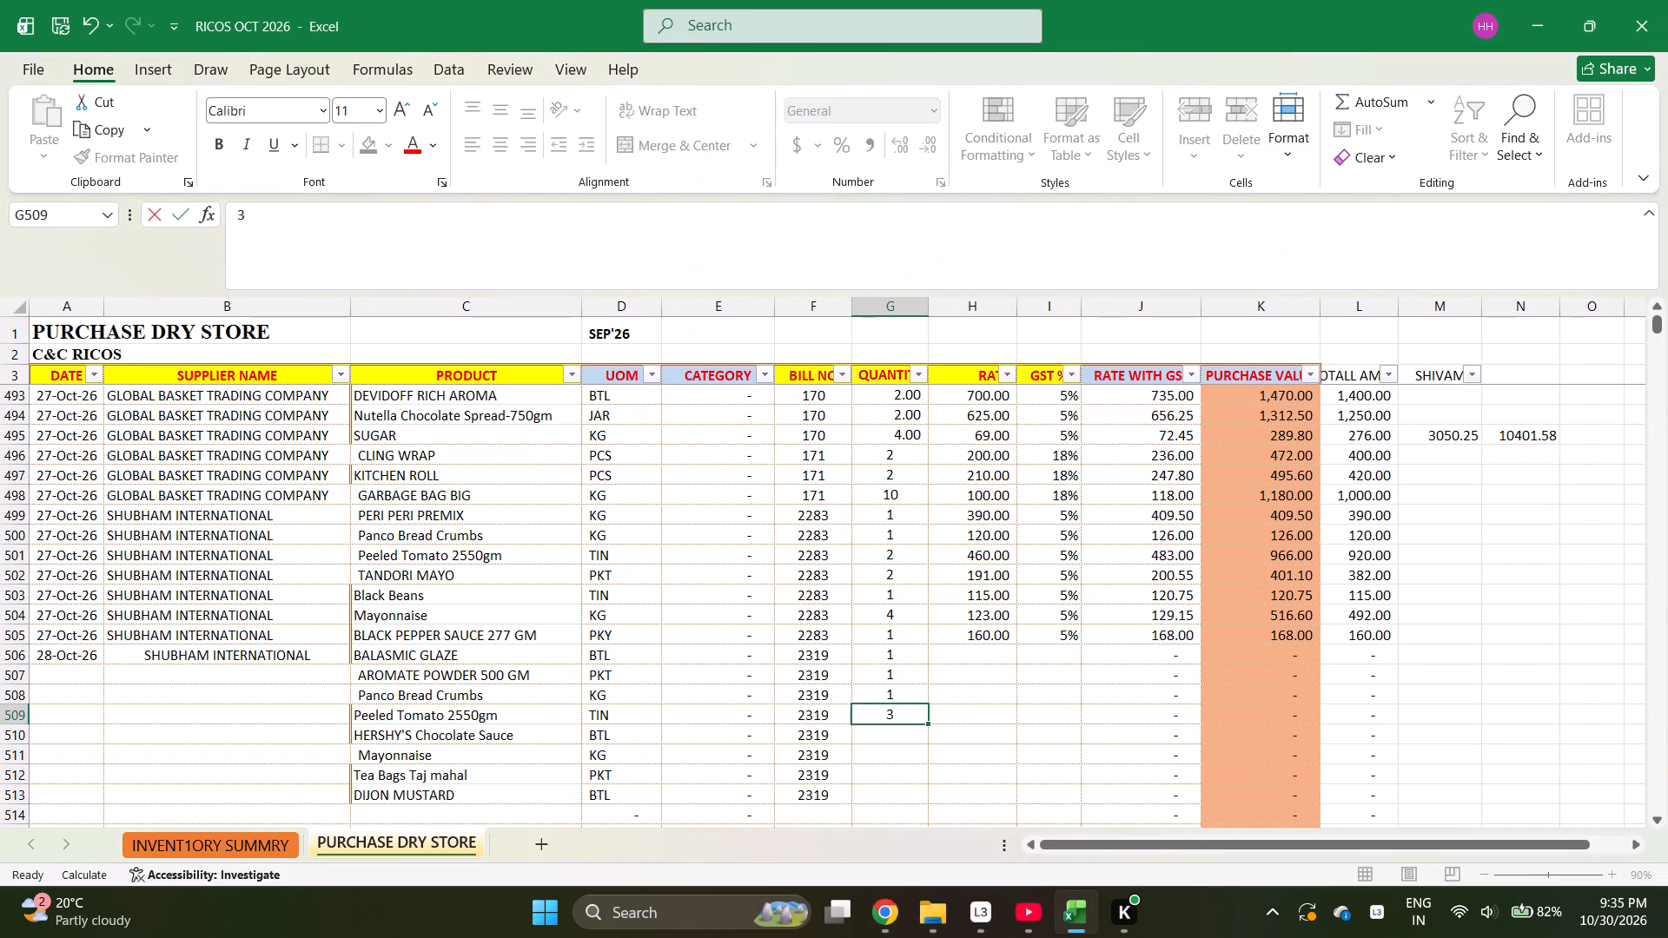
{"action": "key", "text": "alt+Tab"}
{"action": "key", "text": "1"}
{"action": "key", "text": "Return"}
{"action": "key", "text": "6"}
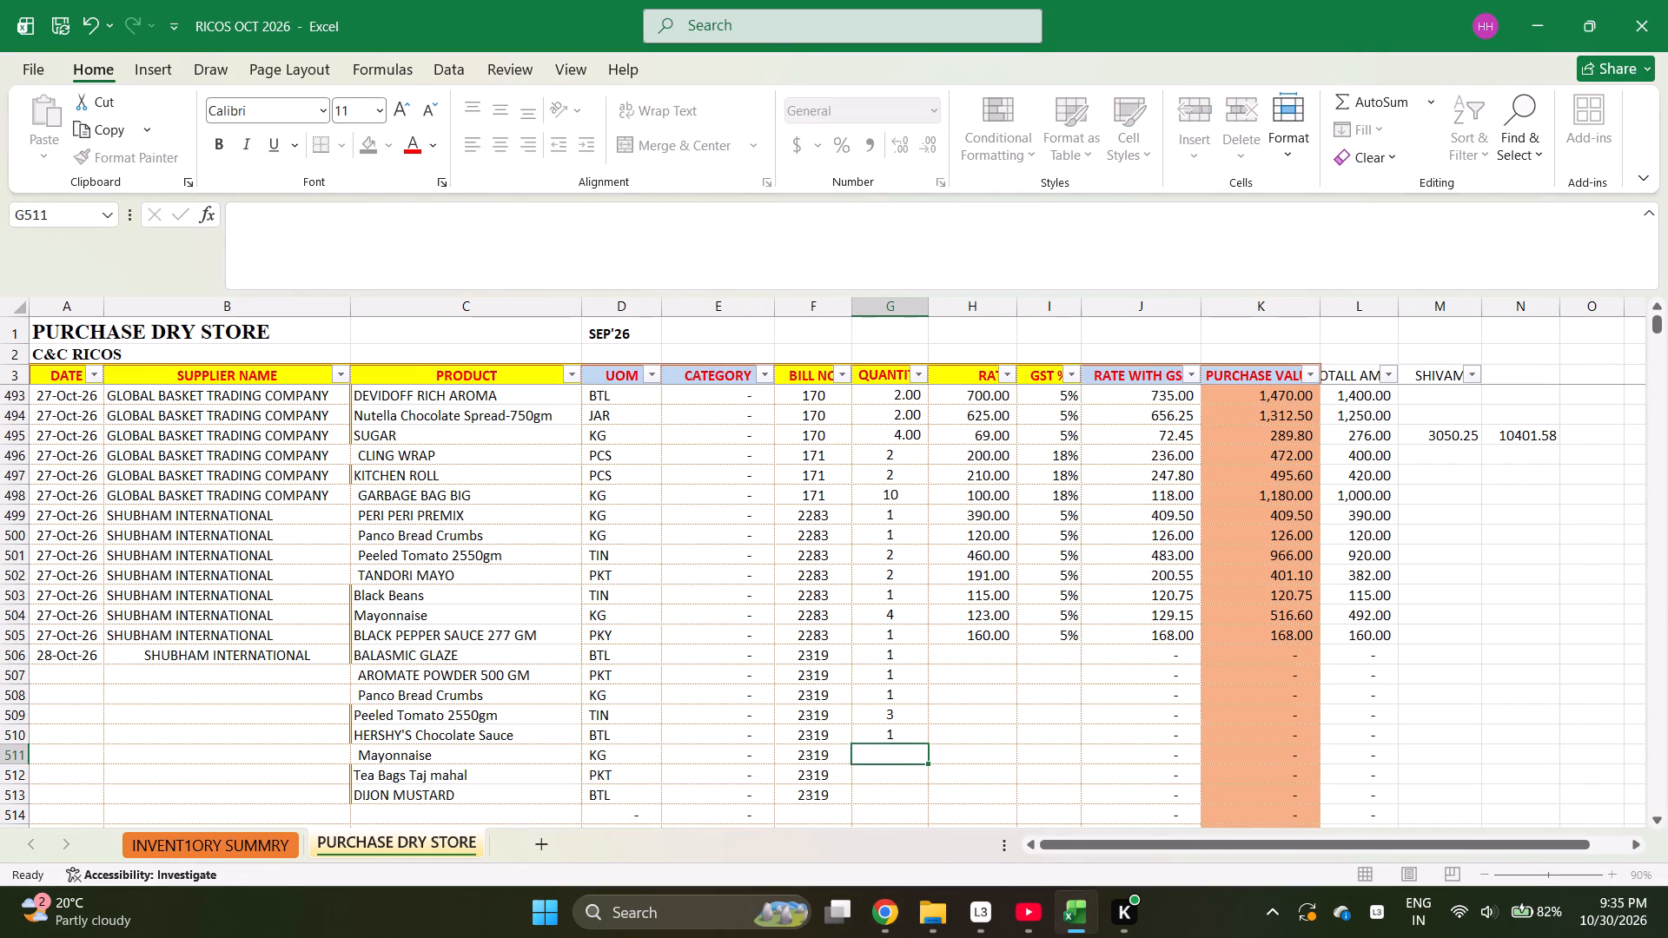
{"action": "key", "text": "Return"}
{"action": "key", "text": "alt+Tab"}
{"action": "key", "text": "alt+Tab"}
{"action": "key", "text": "1"}
{"action": "key", "text": "Return"}
{"action": "key", "text": "1"}
{"action": "key", "text": "Return"}
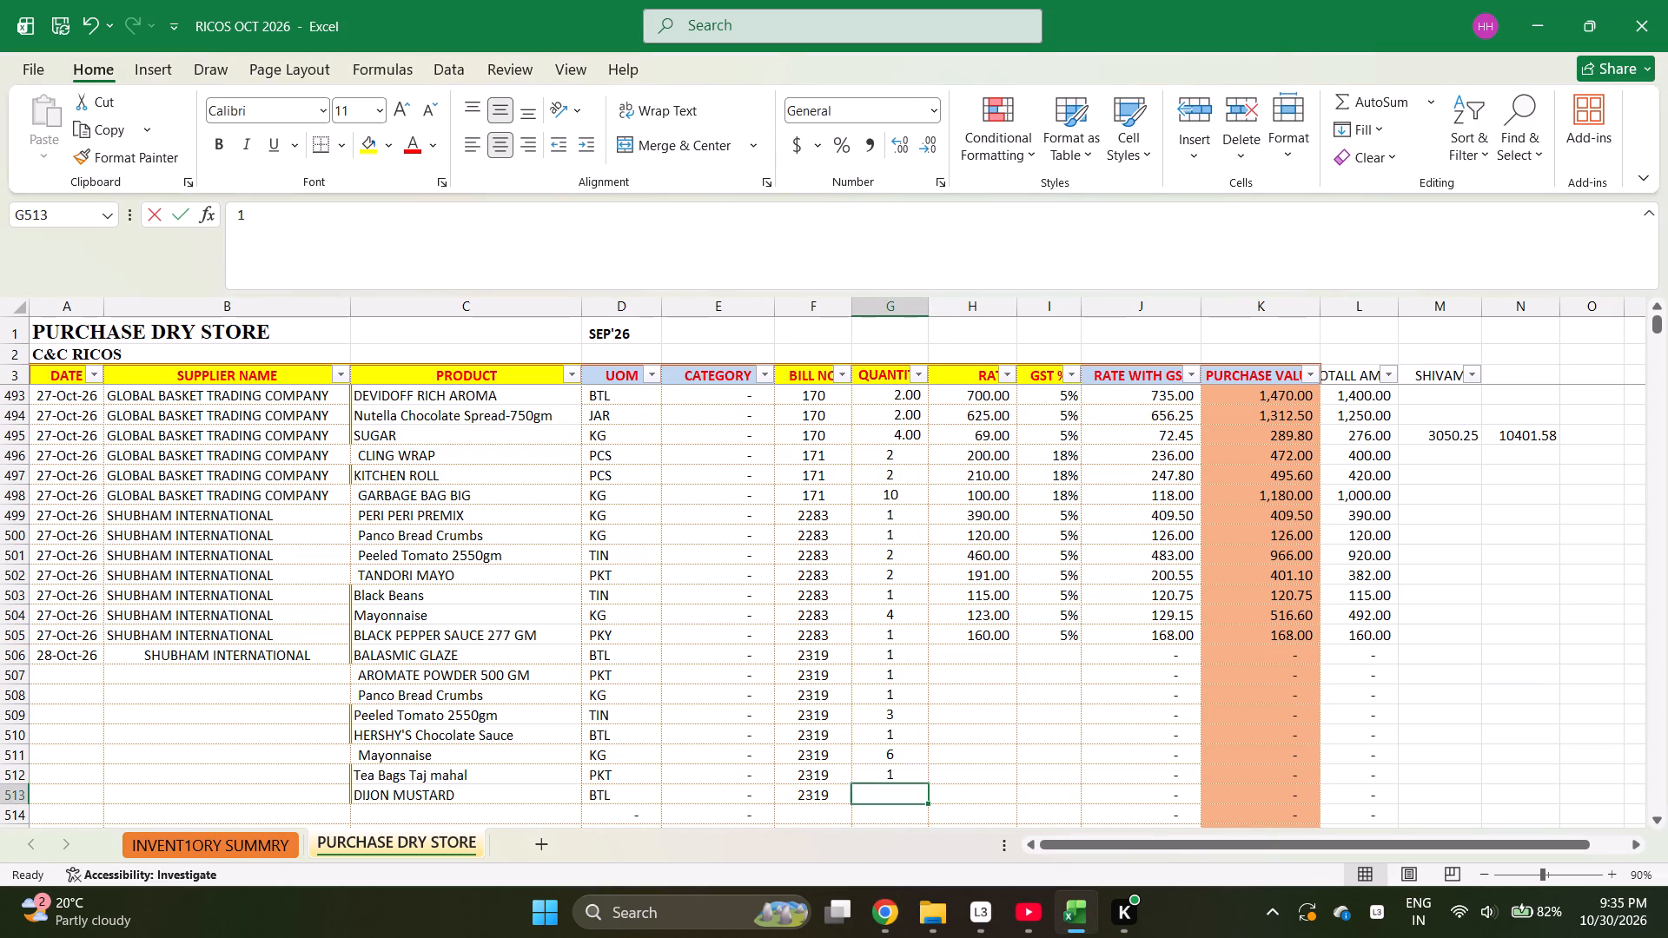
Enter the invoice rates 275 for BALASMIC GLAZE, 160 for AROMATE POWDER 500 GM and 120 for Panco Bread Crumbs.
{"action": "key", "text": "Right"}
{"action": "key", "text": "ctrl+Up"}
{"action": "key", "text": "Down"}
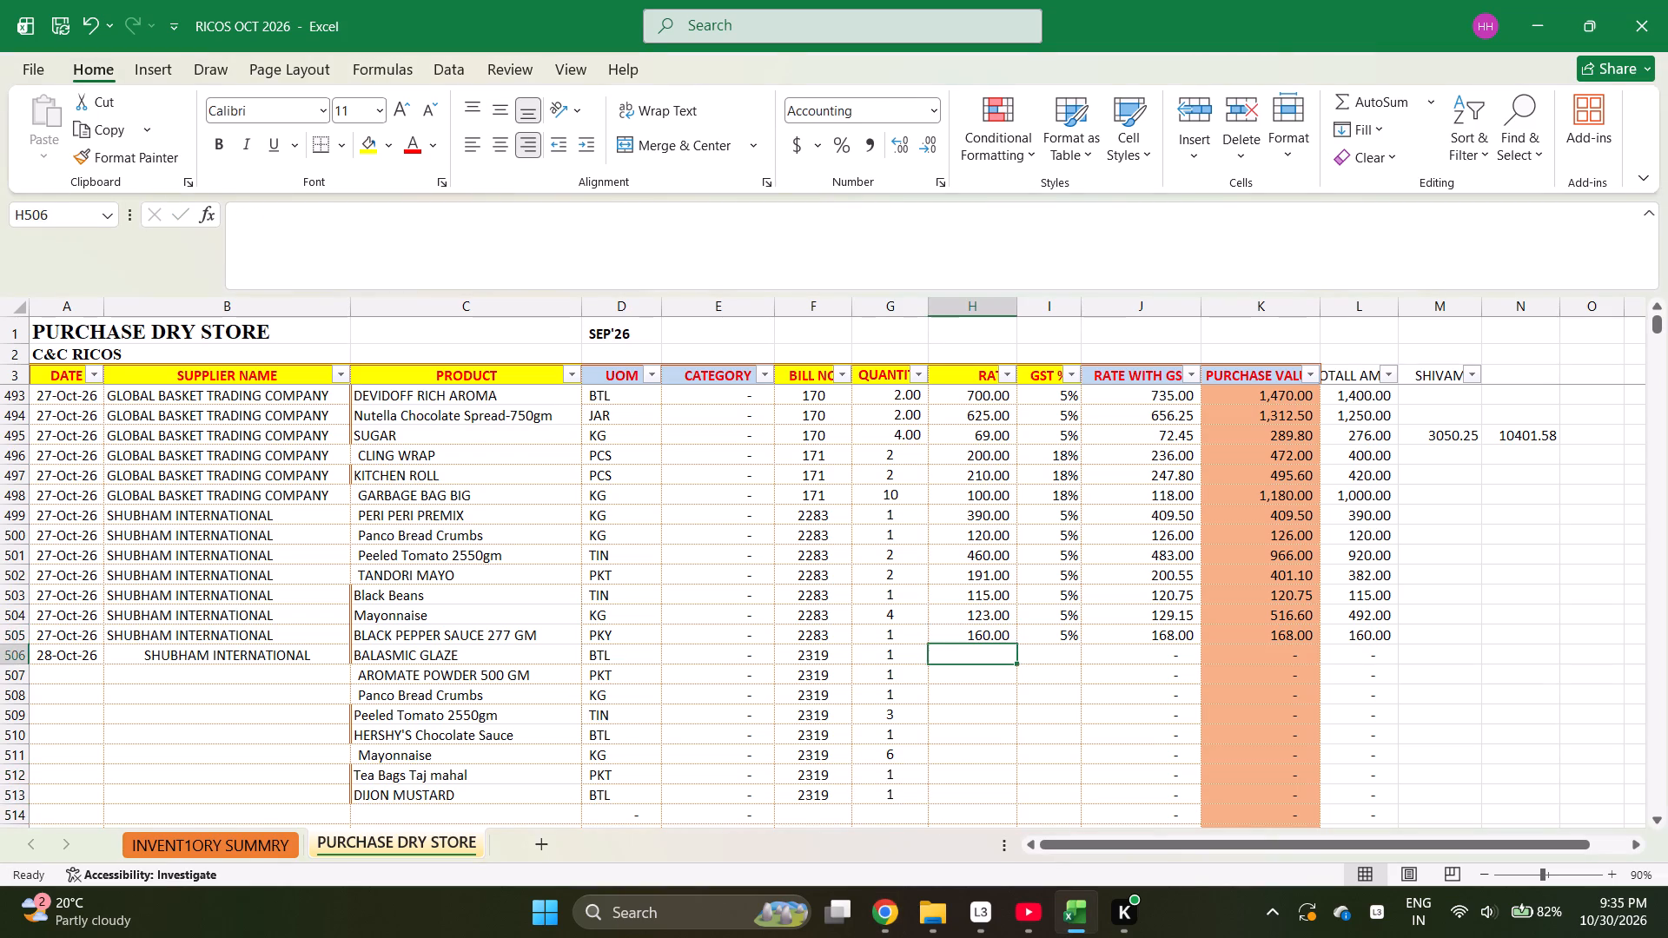
{"action": "key", "text": "alt+Tab"}
{"action": "key", "text": "alt+Tab"}
{"action": "type", "text": "275"}
{"action": "key", "text": "Return"}
{"action": "key", "text": "alt+Tab"}
{"action": "key", "text": "alt+Tab"}
{"action": "type", "text": "160"}
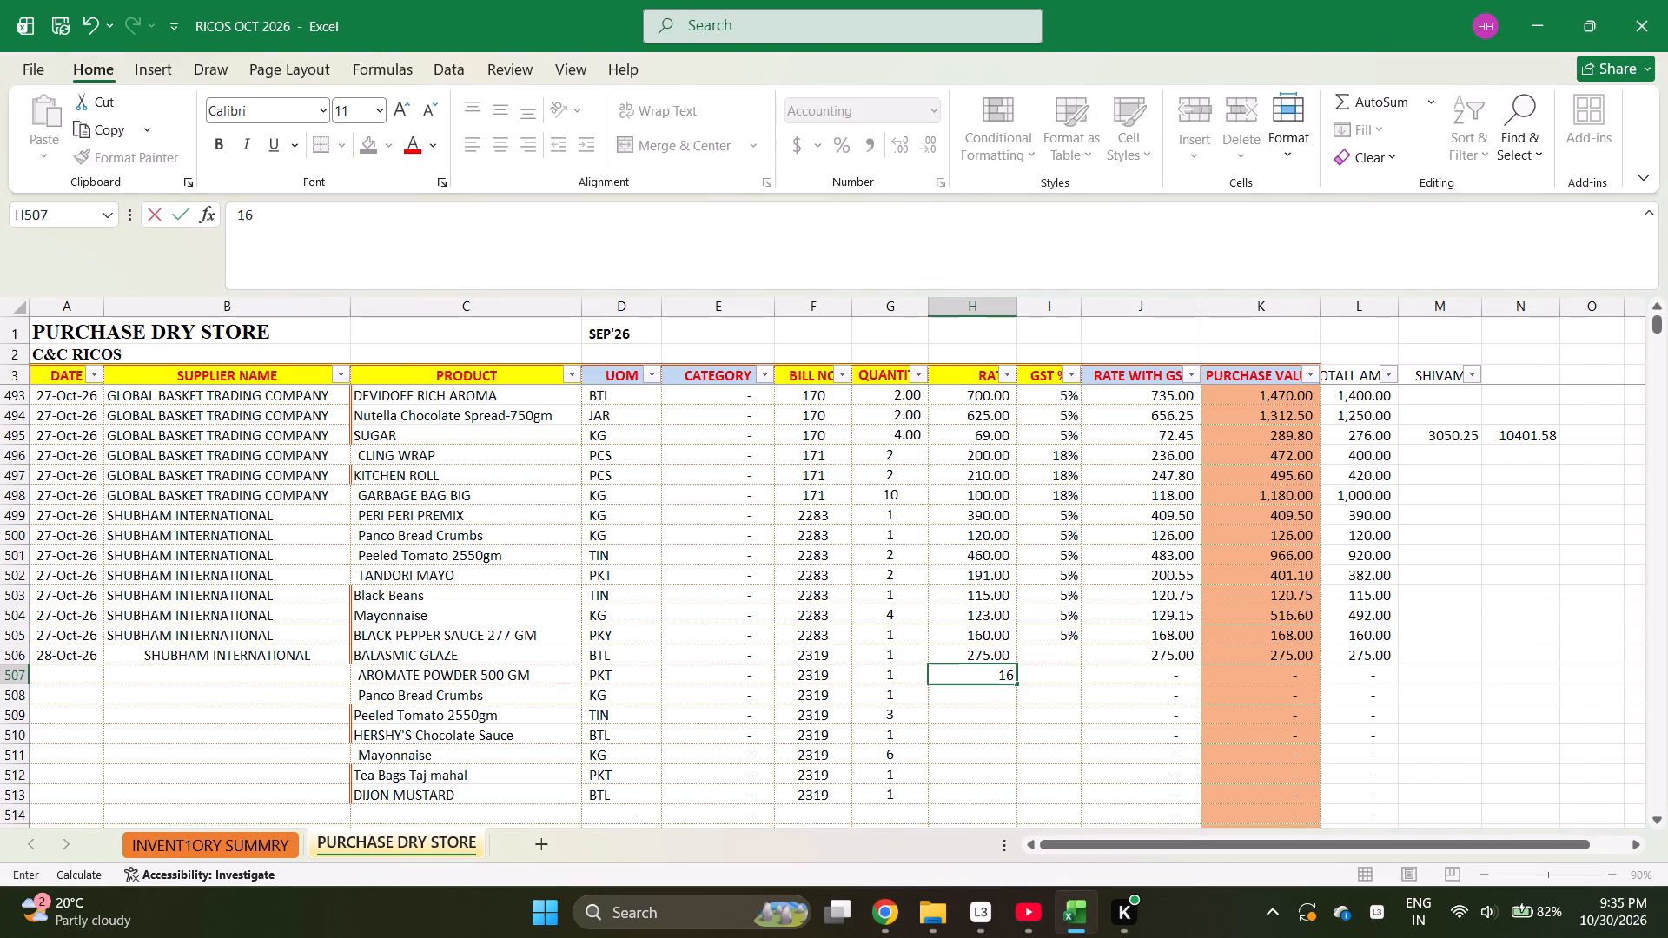
{"action": "key", "text": "Return"}
{"action": "key", "text": "alt+Tab"}
{"action": "key", "text": "alt+Tab"}
{"action": "type", "text": "120"}
{"action": "key", "text": "Return"}
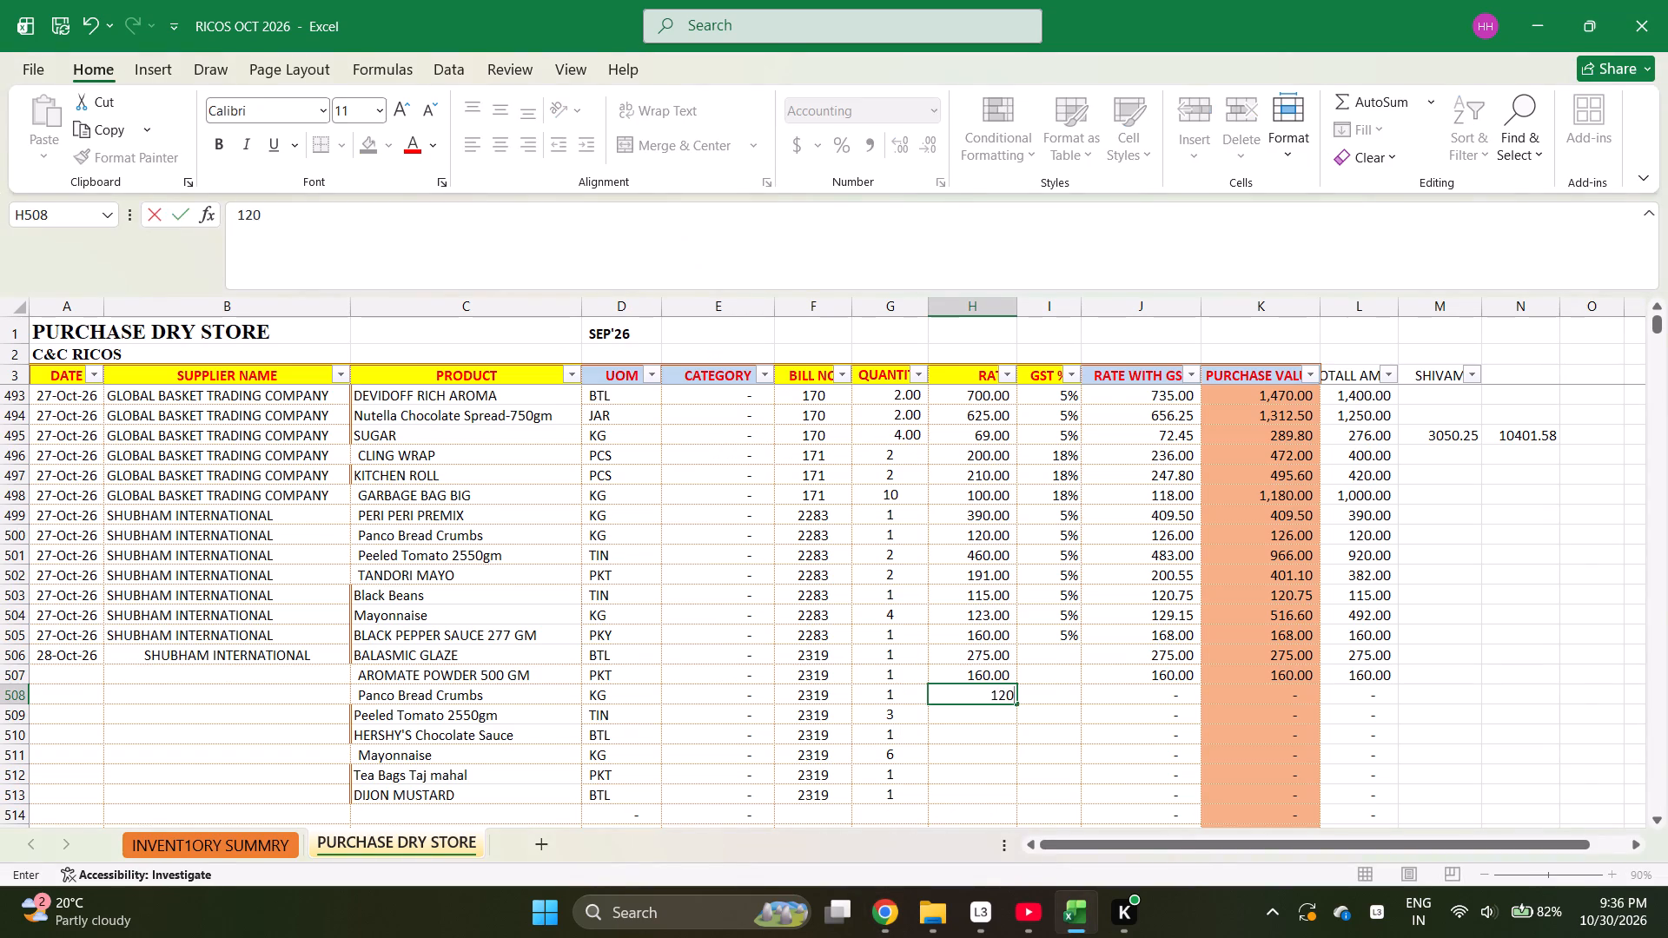
Enter the invoice rates 460 for Peeled Tomato 2550gm and 180 for HERSHY'S Chocolate Sauce.
{"action": "key", "text": "alt+Tab"}
{"action": "key", "text": "alt+Tab"}
{"action": "type", "text": "460"}
{"action": "key", "text": "Return"}
{"action": "key", "text": "alt+Tab"}
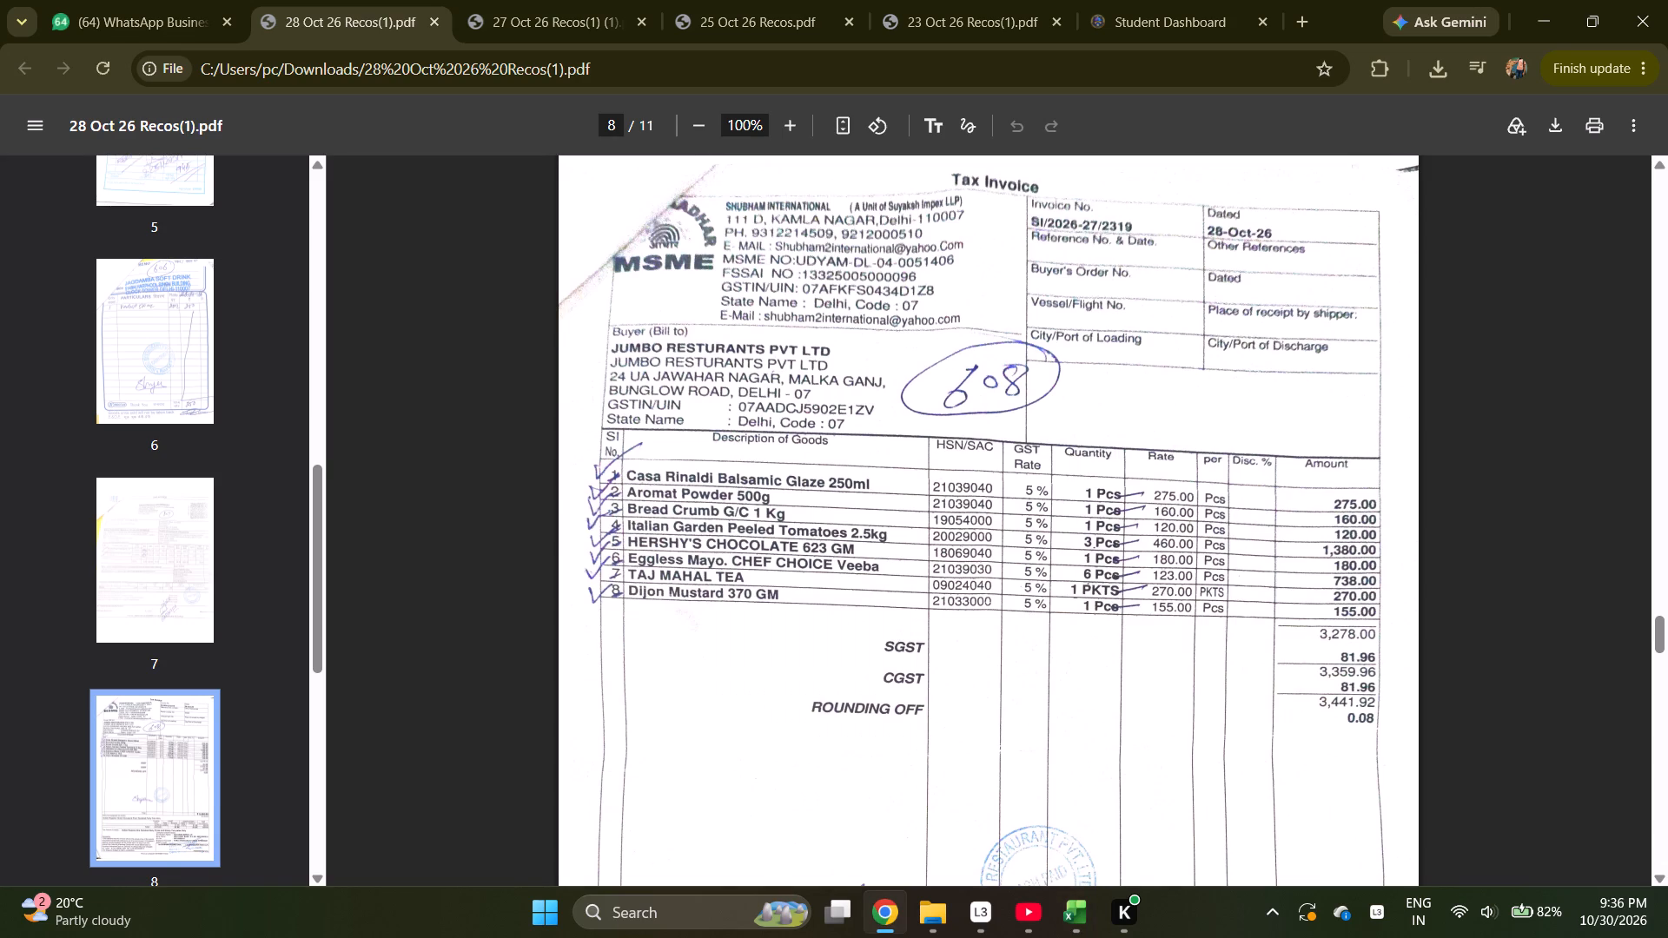
{"action": "key", "text": "alt+Tab"}
{"action": "key", "text": "Up"}
{"action": "key", "text": "alt+Tab"}
{"action": "key", "text": "alt+Tab"}
{"action": "key", "text": "Down"}
{"action": "type", "text": "180"}
{"action": "key", "text": "Return"}
Enter the invoice rate 123 for Mayonnaise.
{"action": "key", "text": "alt+Tab"}
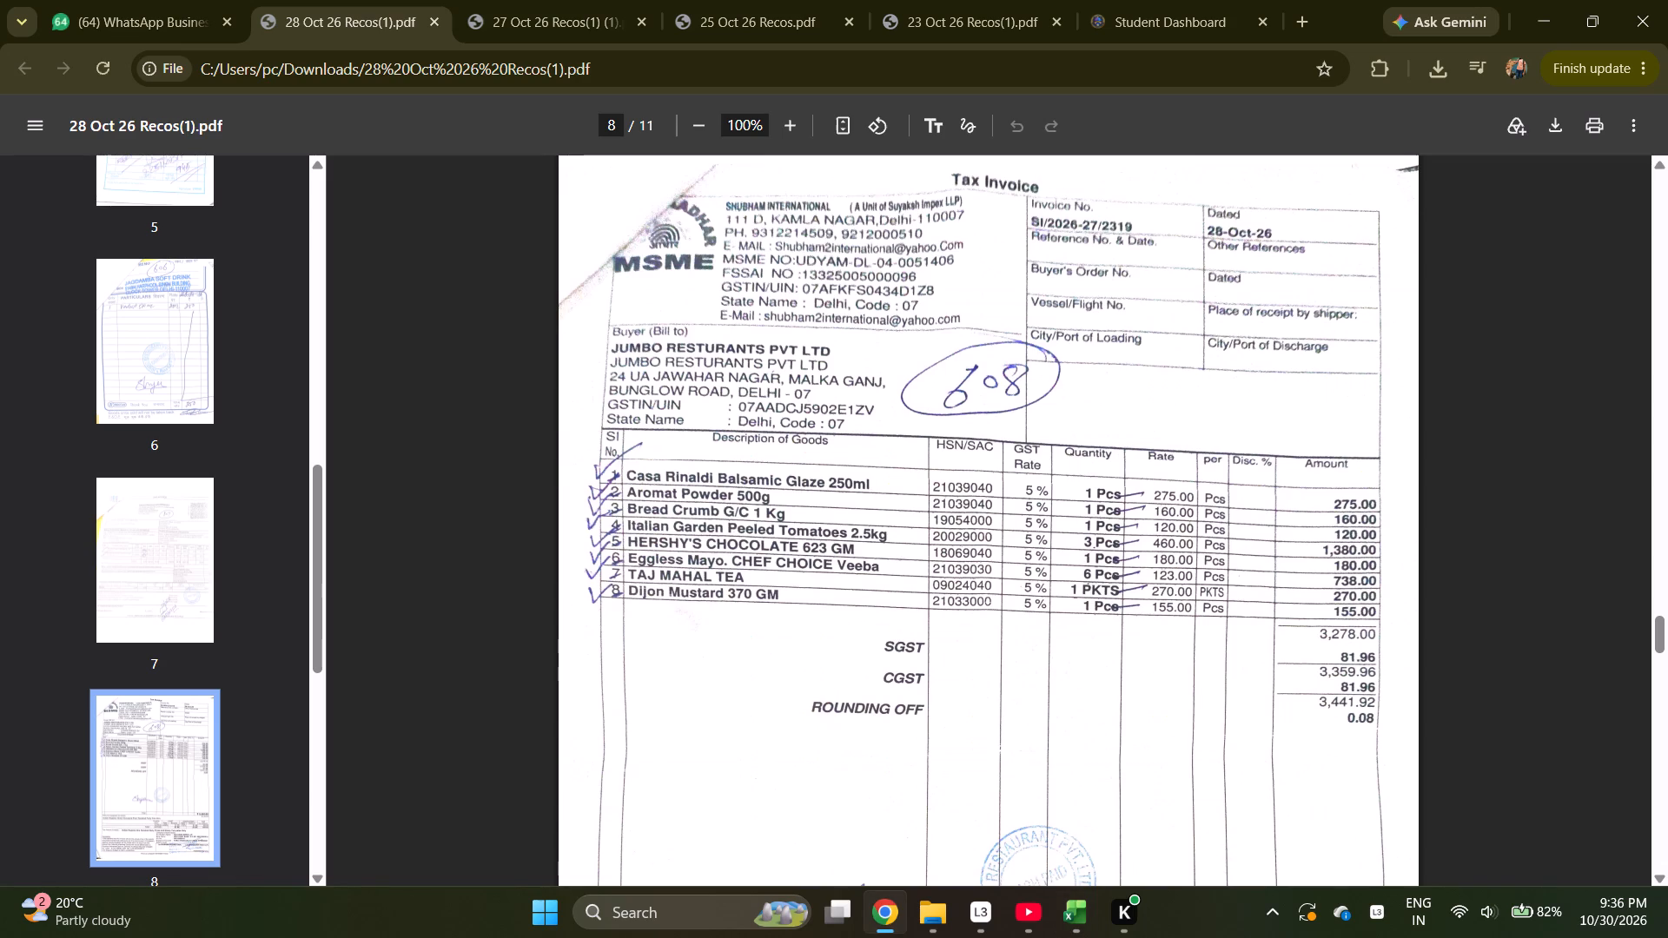
{"action": "key", "text": "alt+Tab"}
{"action": "type", "text": "12"}
{"action": "key", "text": "Return"}
{"action": "key", "text": "Return"}
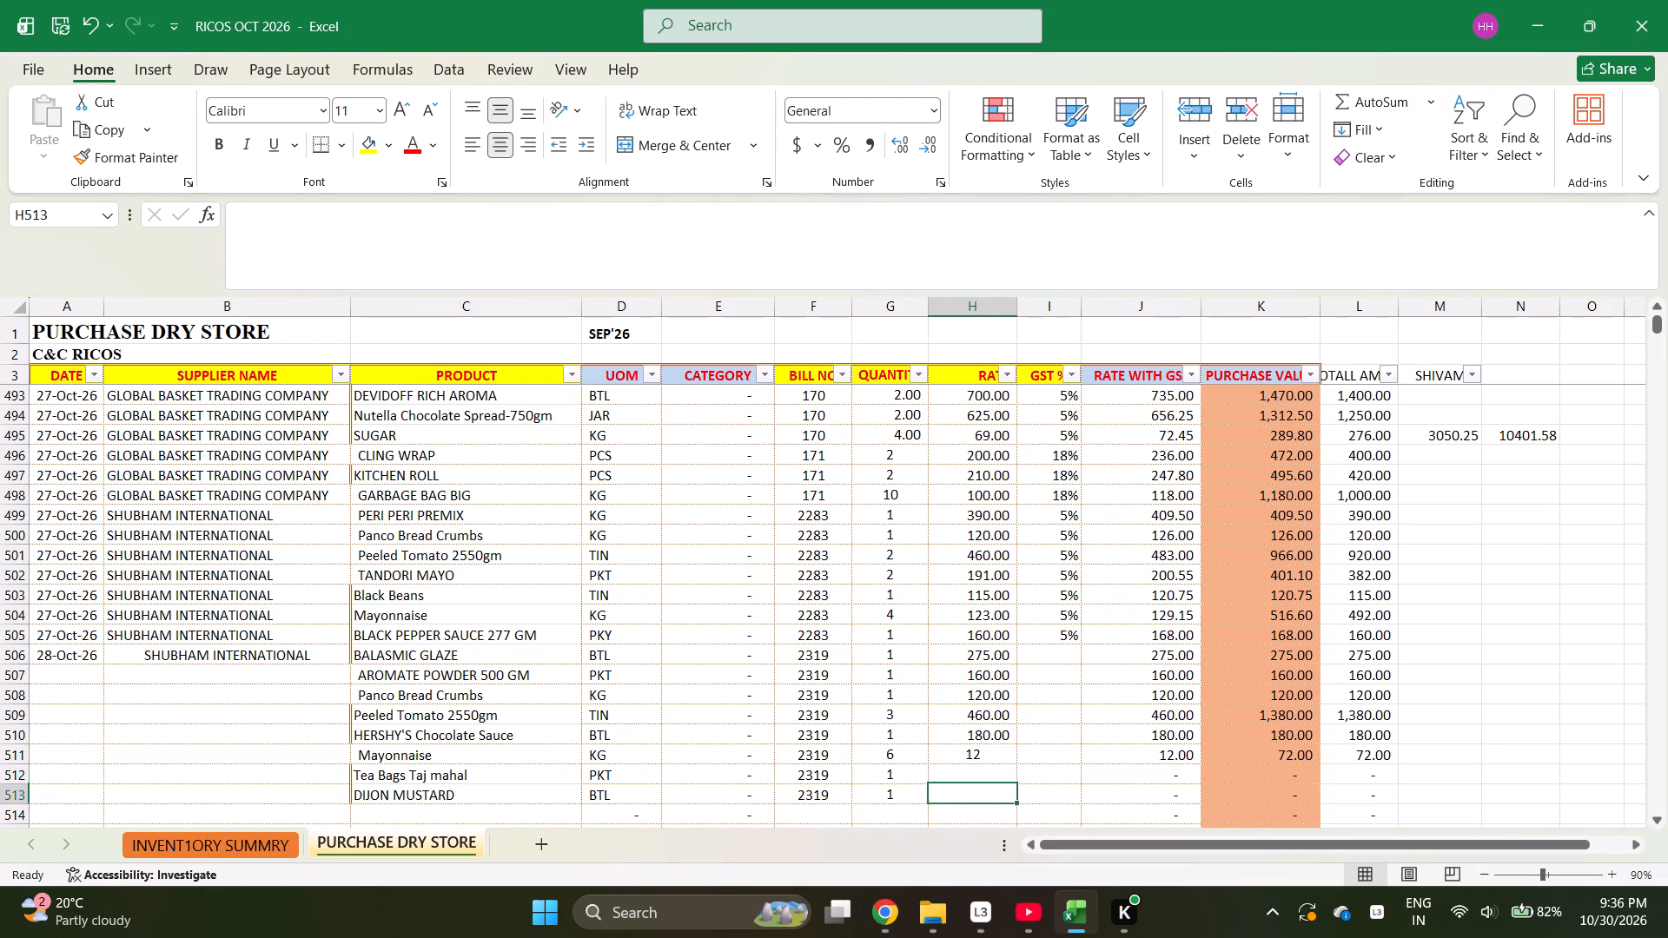
{"action": "key", "text": "Up"}
{"action": "key", "text": "Up"}
{"action": "type", "text": "123"}
{"action": "key", "text": "Return"}
Enter the invoice rates 270 for Tea Bags Taj mahal and 155 for DIJON MUSTARD.
{"action": "key", "text": "alt+Tab"}
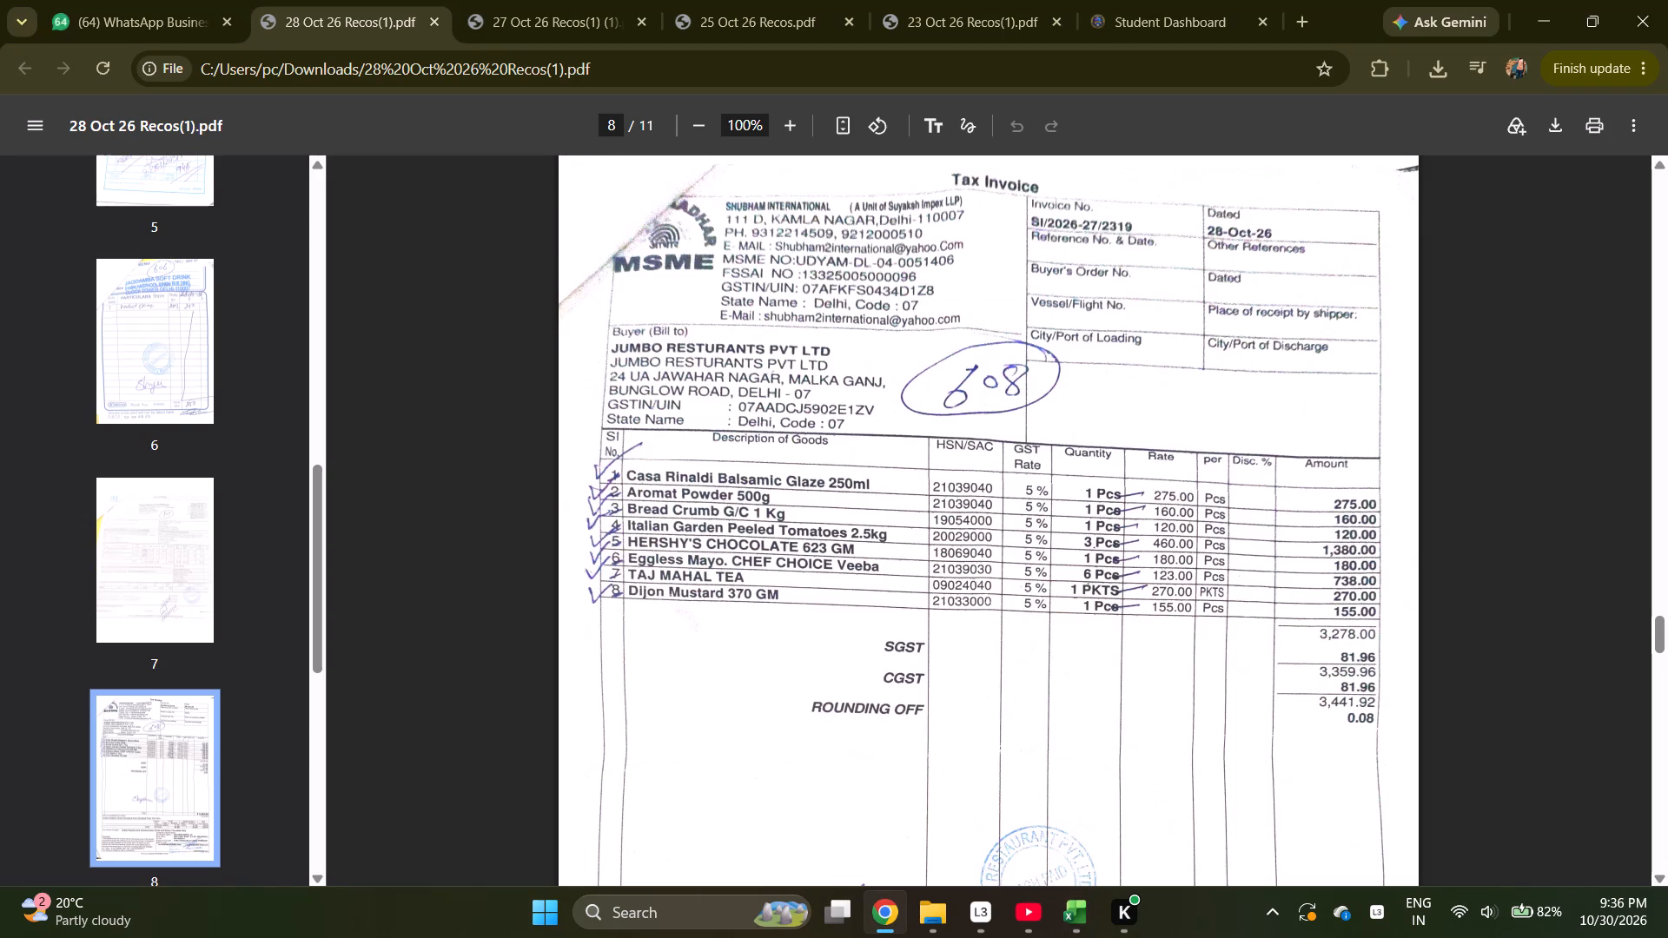
{"action": "key", "text": "alt+Tab"}
{"action": "type", "text": "270"}
{"action": "key", "text": "Return"}
{"action": "key", "text": "alt+Tab"}
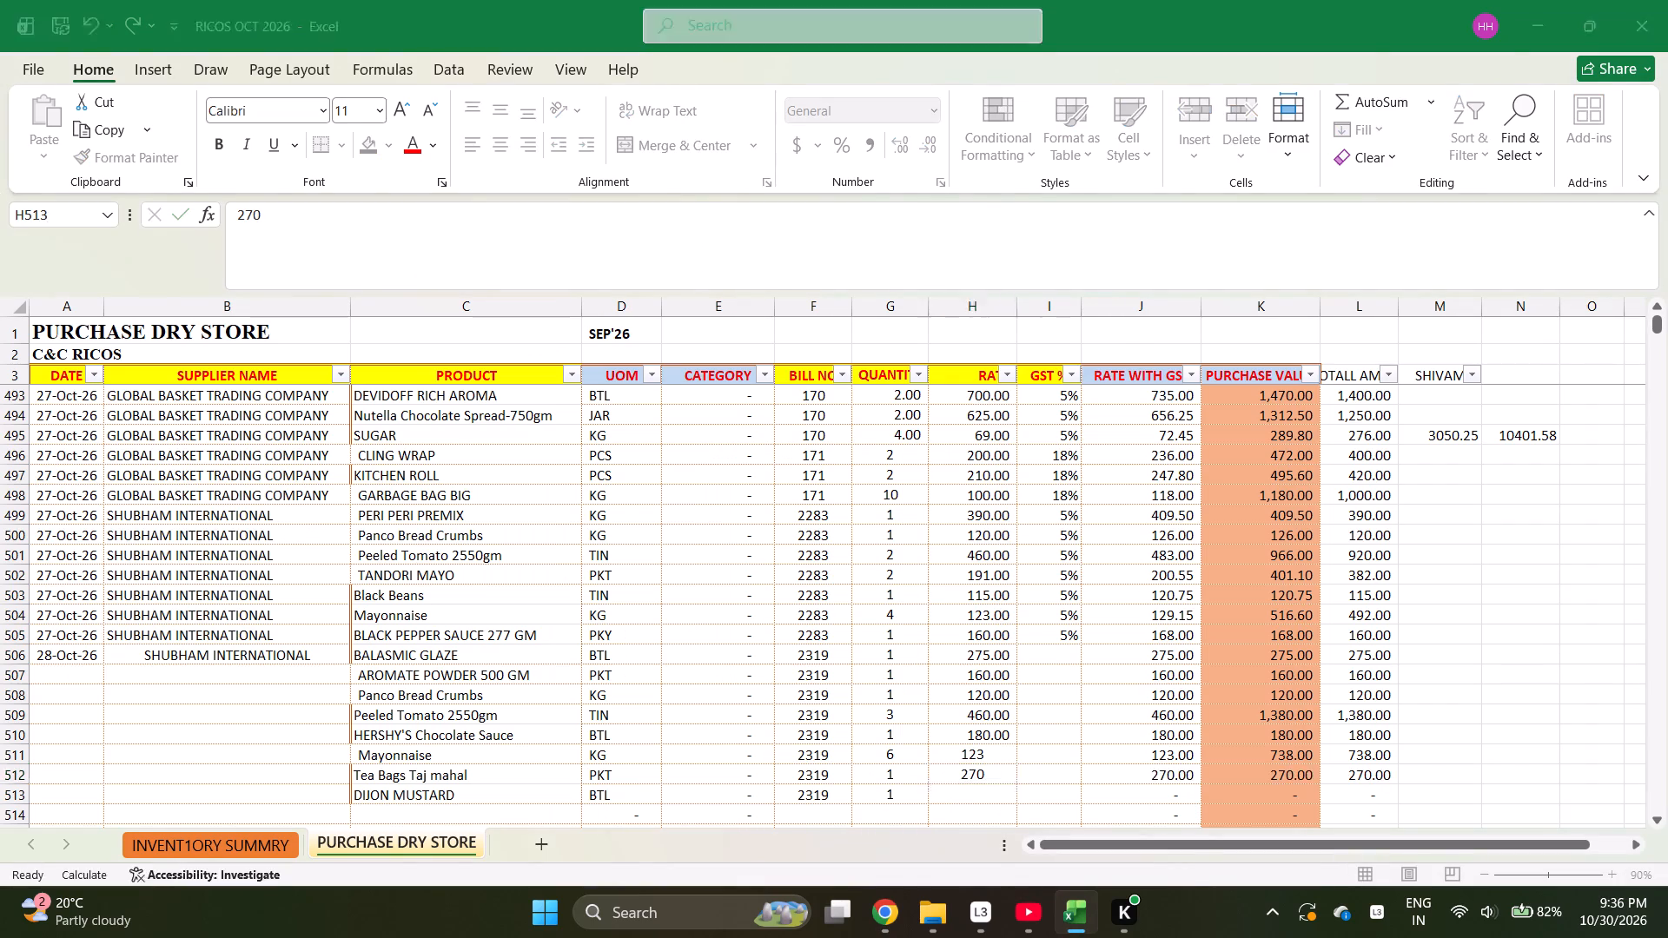
{"action": "key", "text": "alt+Tab"}
{"action": "type", "text": "155"}
{"action": "key", "text": "Return"}
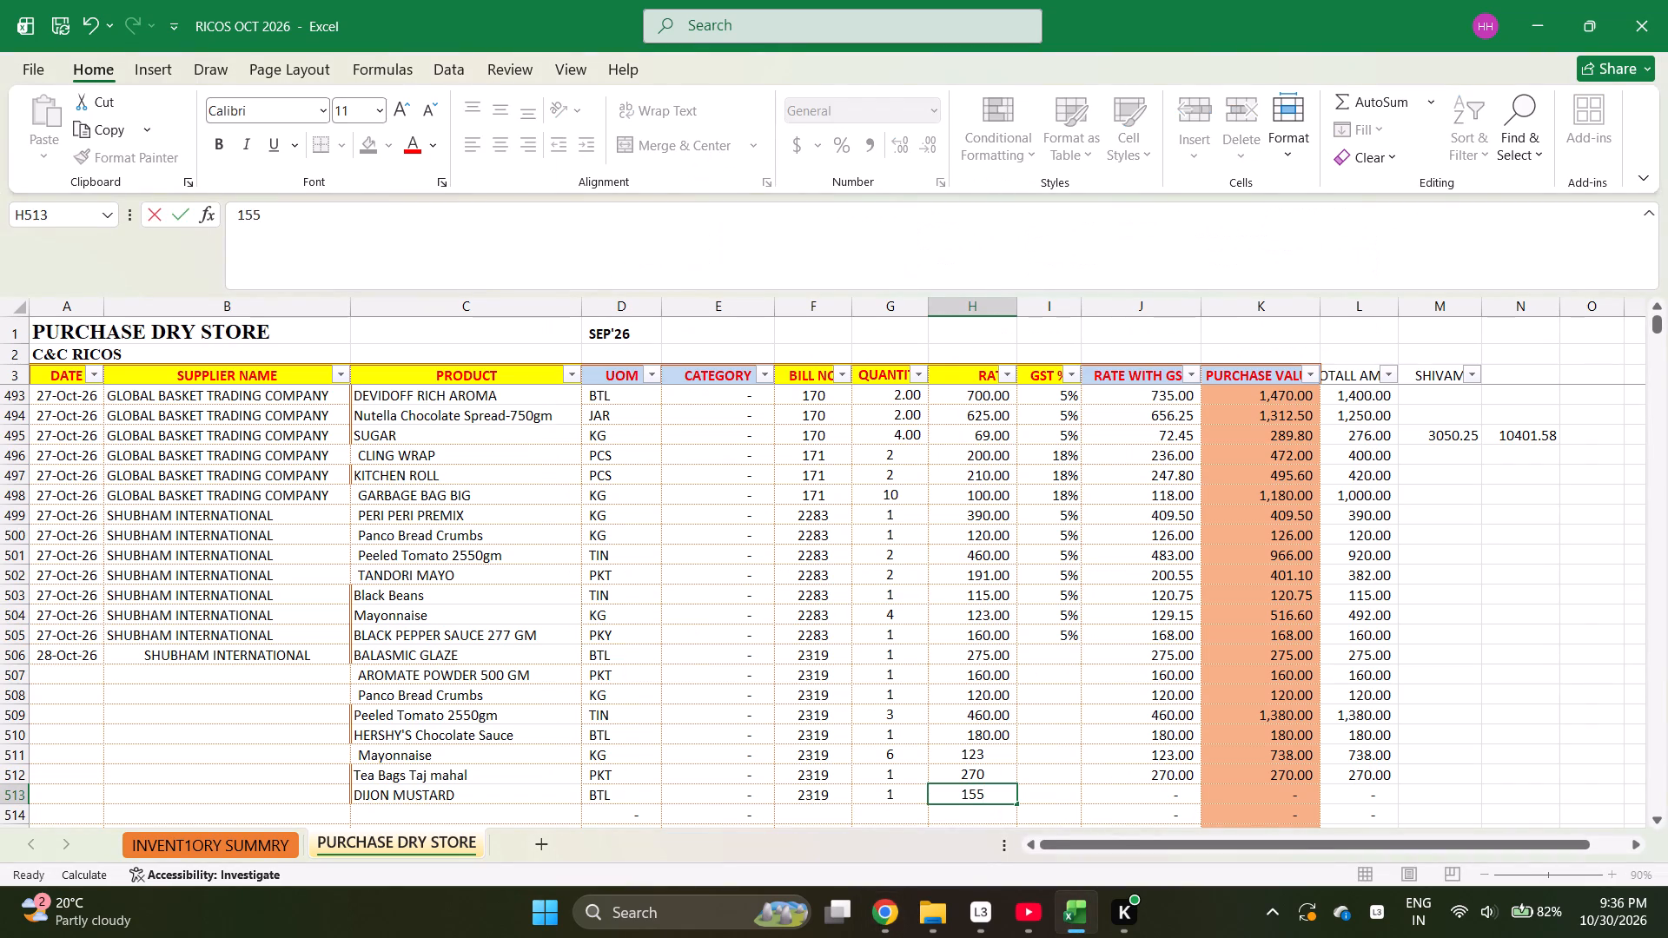
Fill the 5% GST rate down from the BLACK PEPPER SAUCE row through DIJON MUSTARD, matching the invoice.
{"action": "key", "text": "Right"}
{"action": "key", "text": "ctrl+Up"}
{"action": "key", "text": "Down"}
{"action": "key", "text": "alt+Tab"}
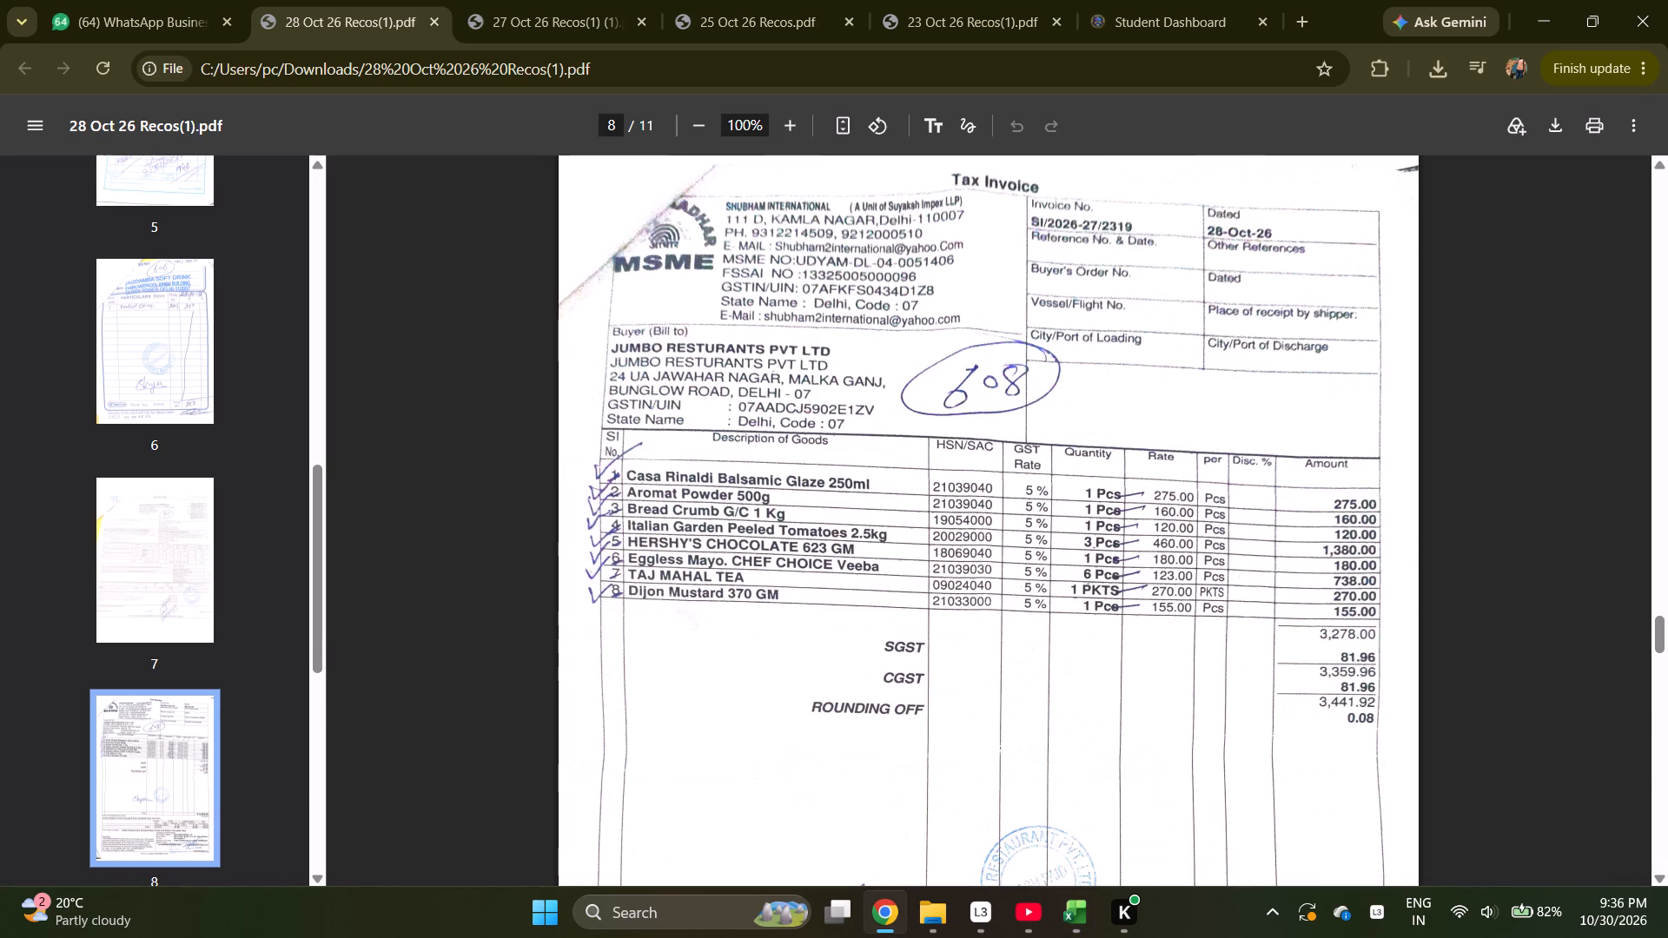
{"action": "key", "text": "alt+Tab"}
{"action": "key", "text": "Up"}
{"action": "key", "text": "shift+Down"}
{"action": "key", "text": "shift+Down"}
{"action": "key", "text": "shift+Down"}
{"action": "key", "text": "shift+Down"}
{"action": "key", "text": "shift+Down"}
{"action": "key", "text": "shift+Down"}
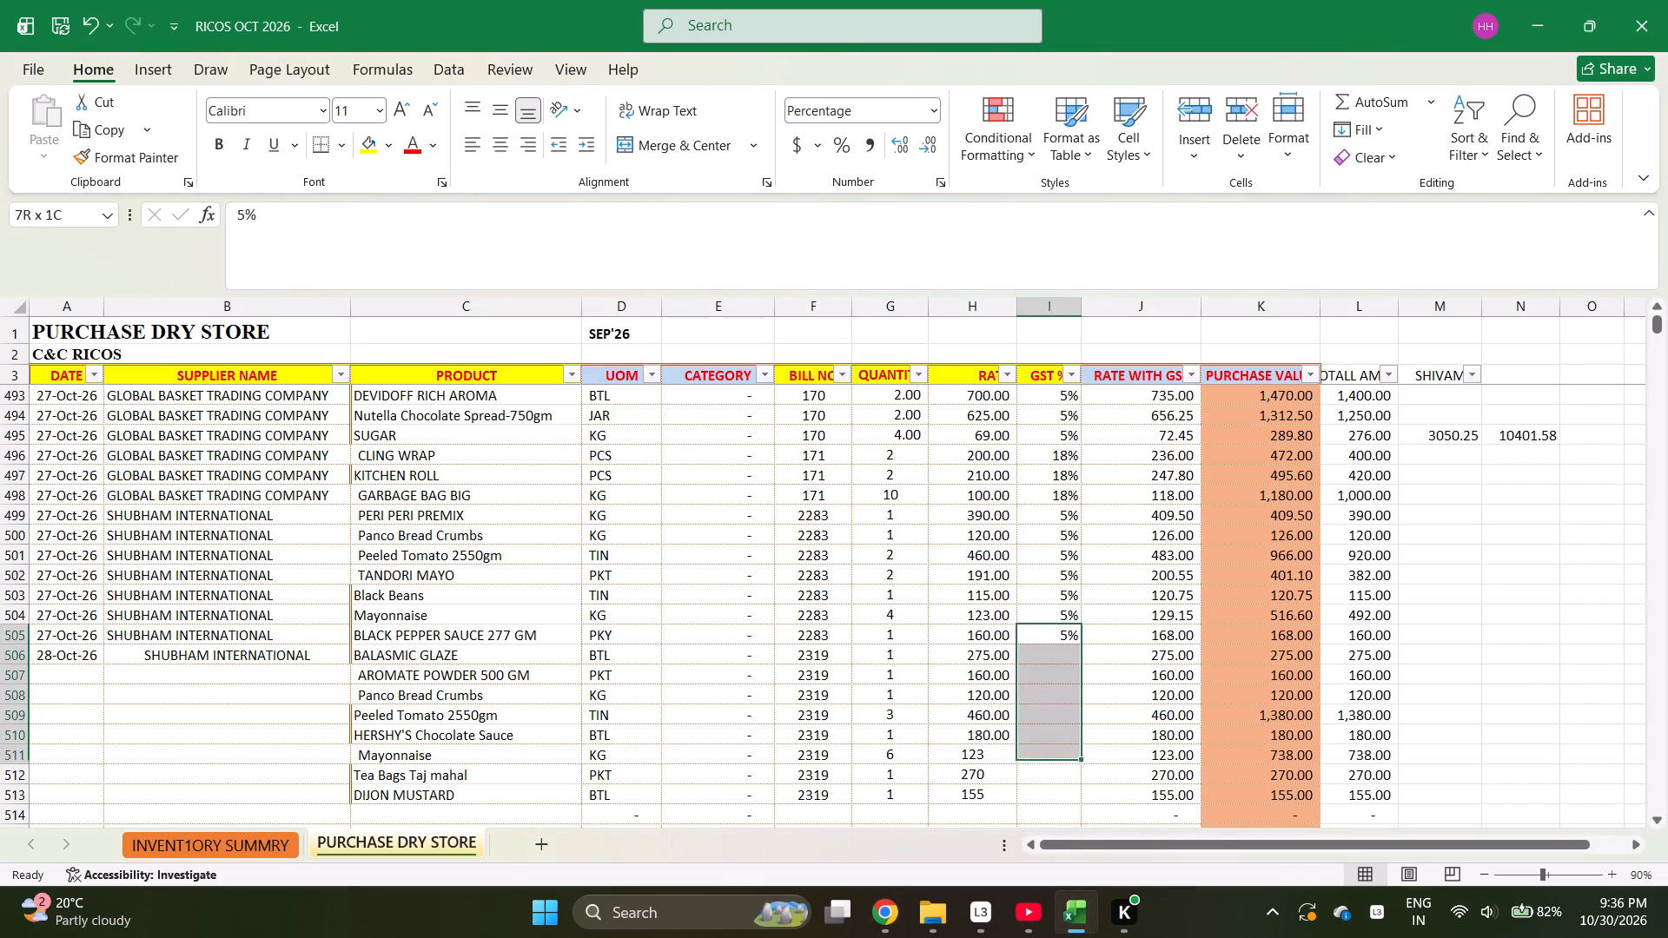
{"action": "key", "text": "shift+Down"}
{"action": "key", "text": "shift+Down"}
{"action": "key", "text": "ctrl+d"}
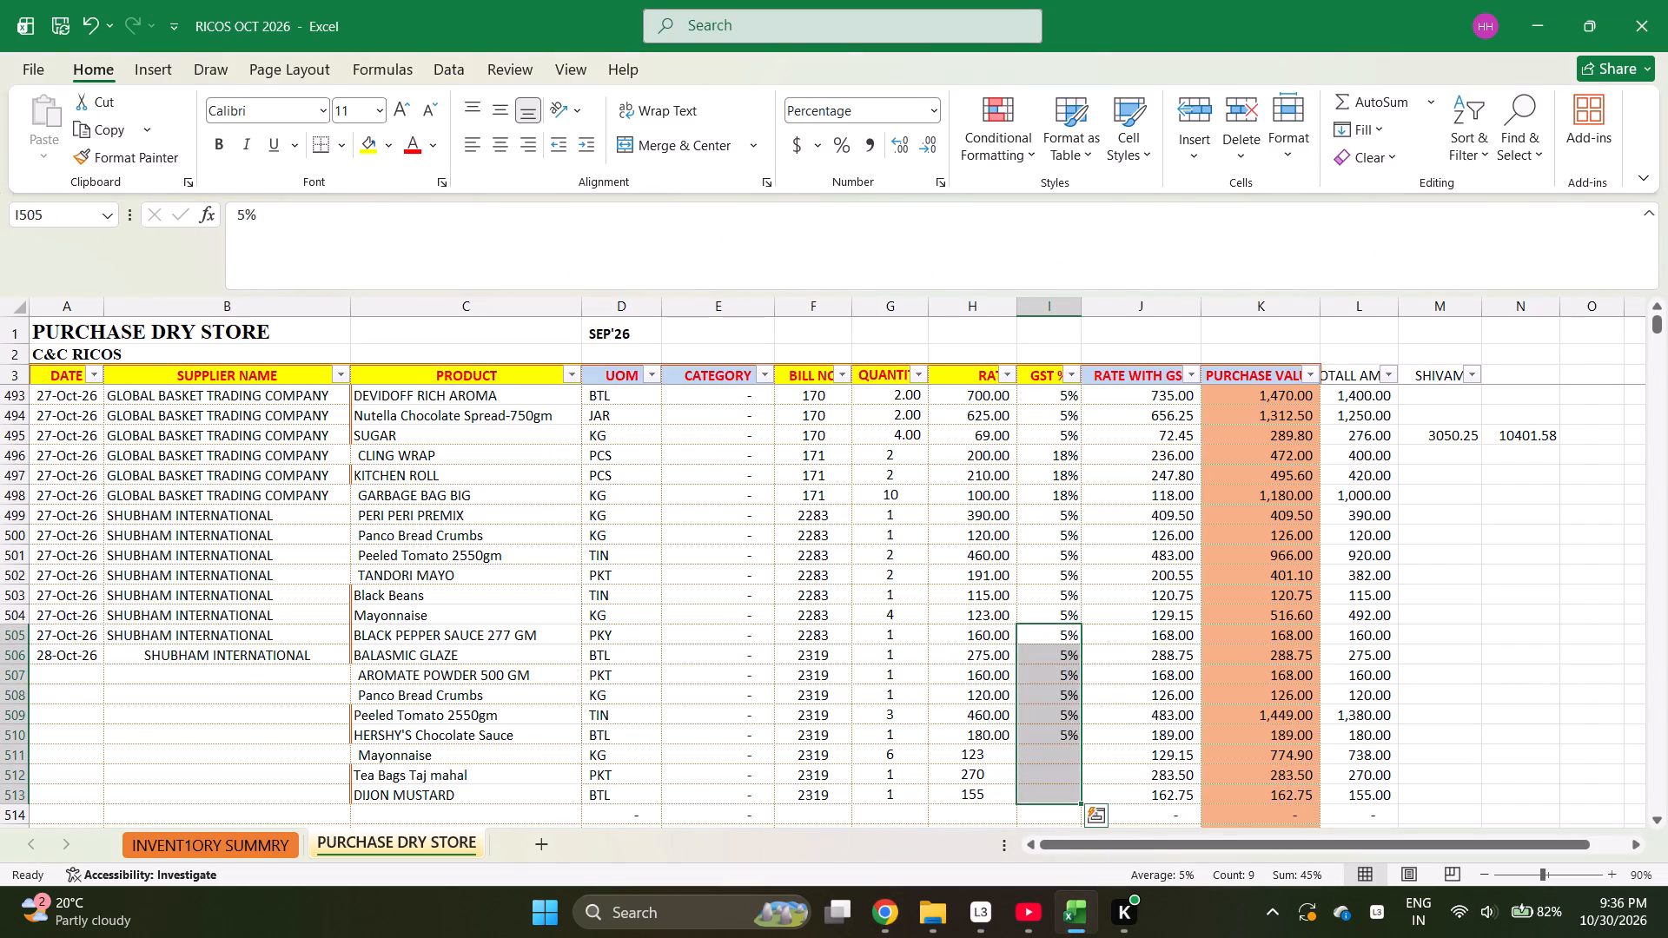
Sum the purchase values from BLACK PEPPER SAUCE 277 GM through DIJON MUSTARD and compare them with the invoice total.
{"action": "key", "text": "Right"}
{"action": "key", "text": "Right"}
{"action": "key", "text": "Right"}
{"action": "key", "text": "Left"}
{"action": "key", "text": "shift+Down"}
{"action": "key", "text": "shift+Down"}
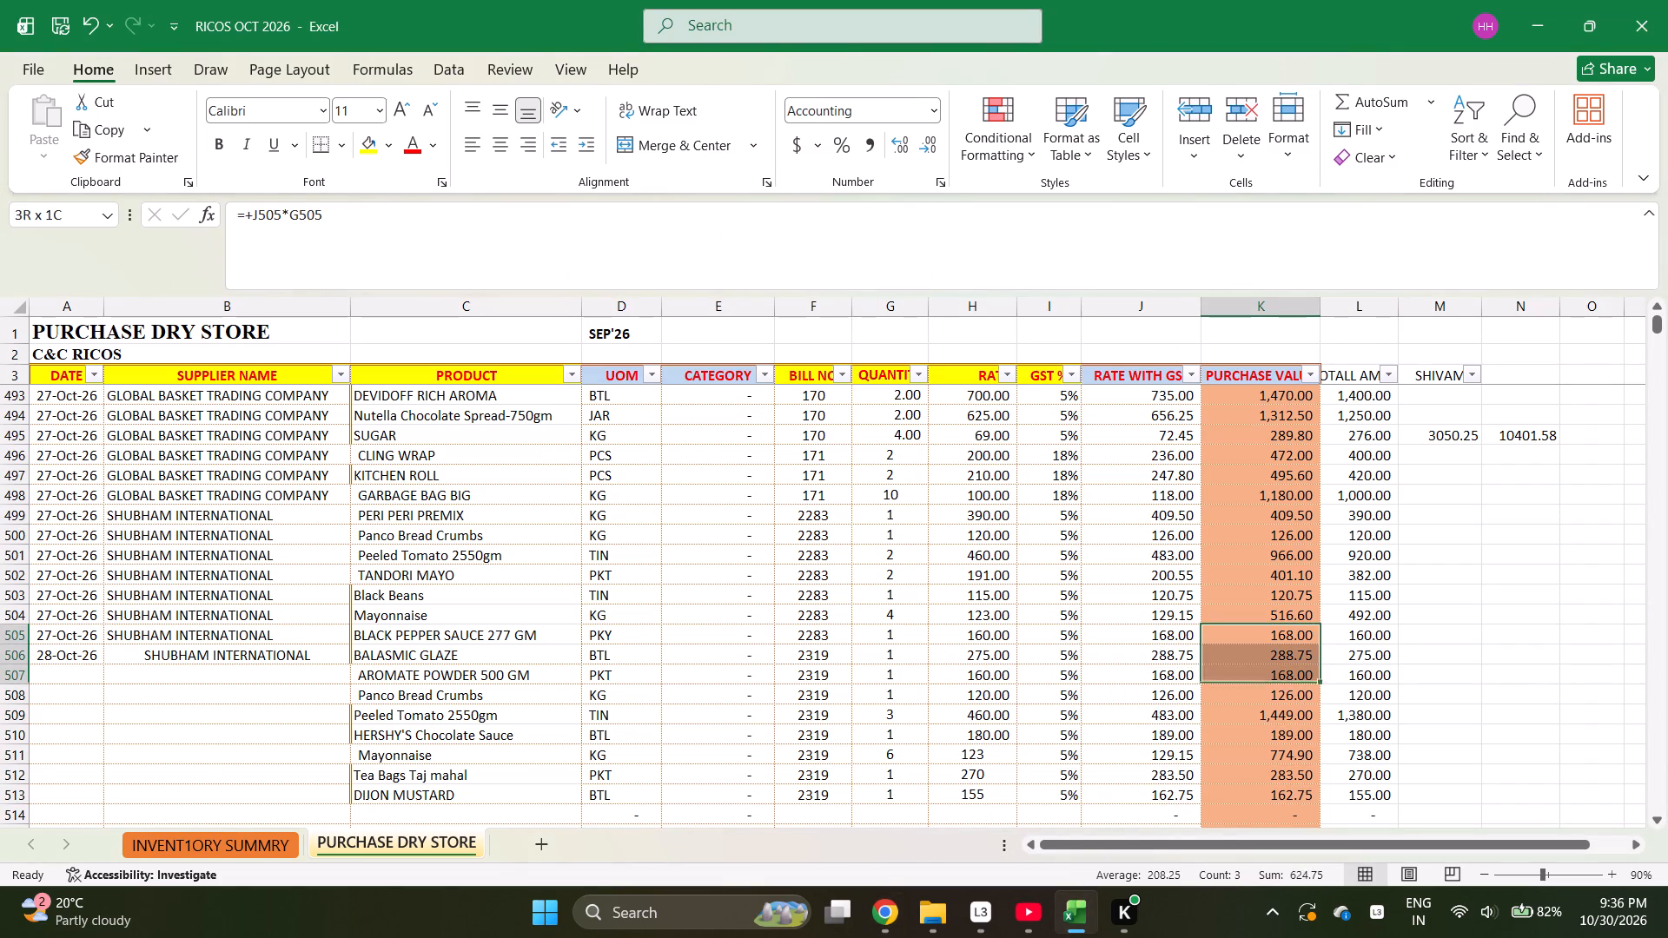
{"action": "key", "text": "shift+Down"}
{"action": "key", "text": "shift+Down"}
{"action": "key", "text": "shift+Down"}
{"action": "key", "text": "shift+Down"}
{"action": "key", "text": "shift+Down"}
{"action": "key", "text": "shift+Down"}
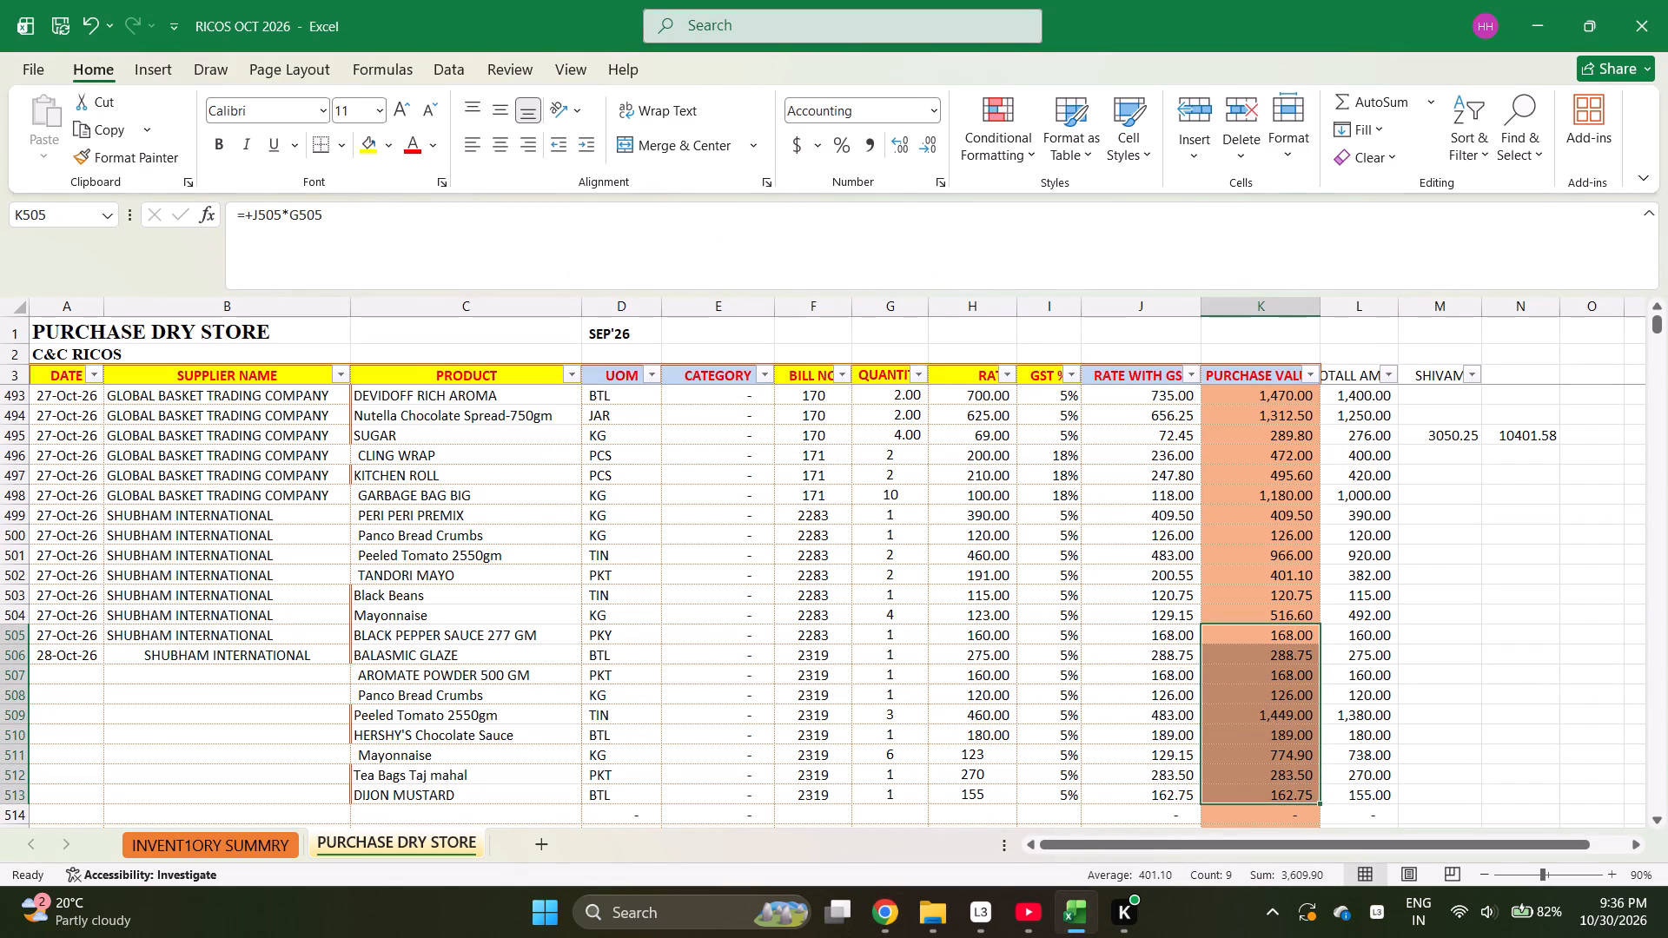
{"action": "key", "text": "alt+Tab"}
{"action": "key", "text": "alt+Tab"}
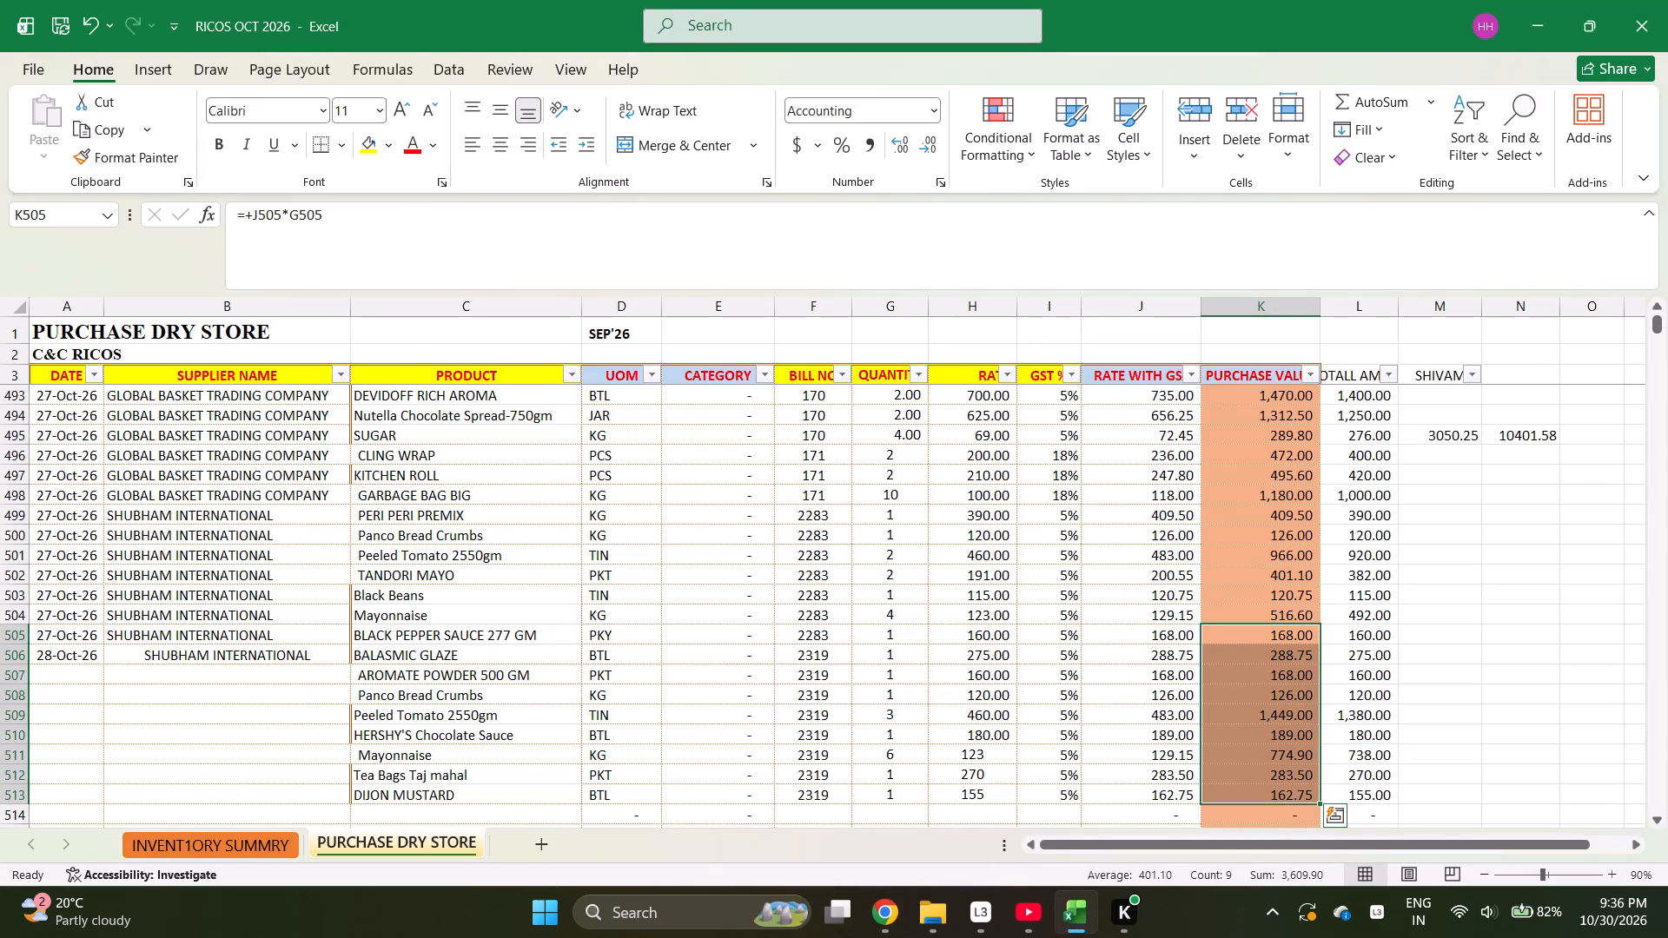
{"action": "key", "text": "alt+Tab"}
{"action": "scroll", "coordinate": [991, 521], "scroll_direction": "down", "scroll_amount": 1}
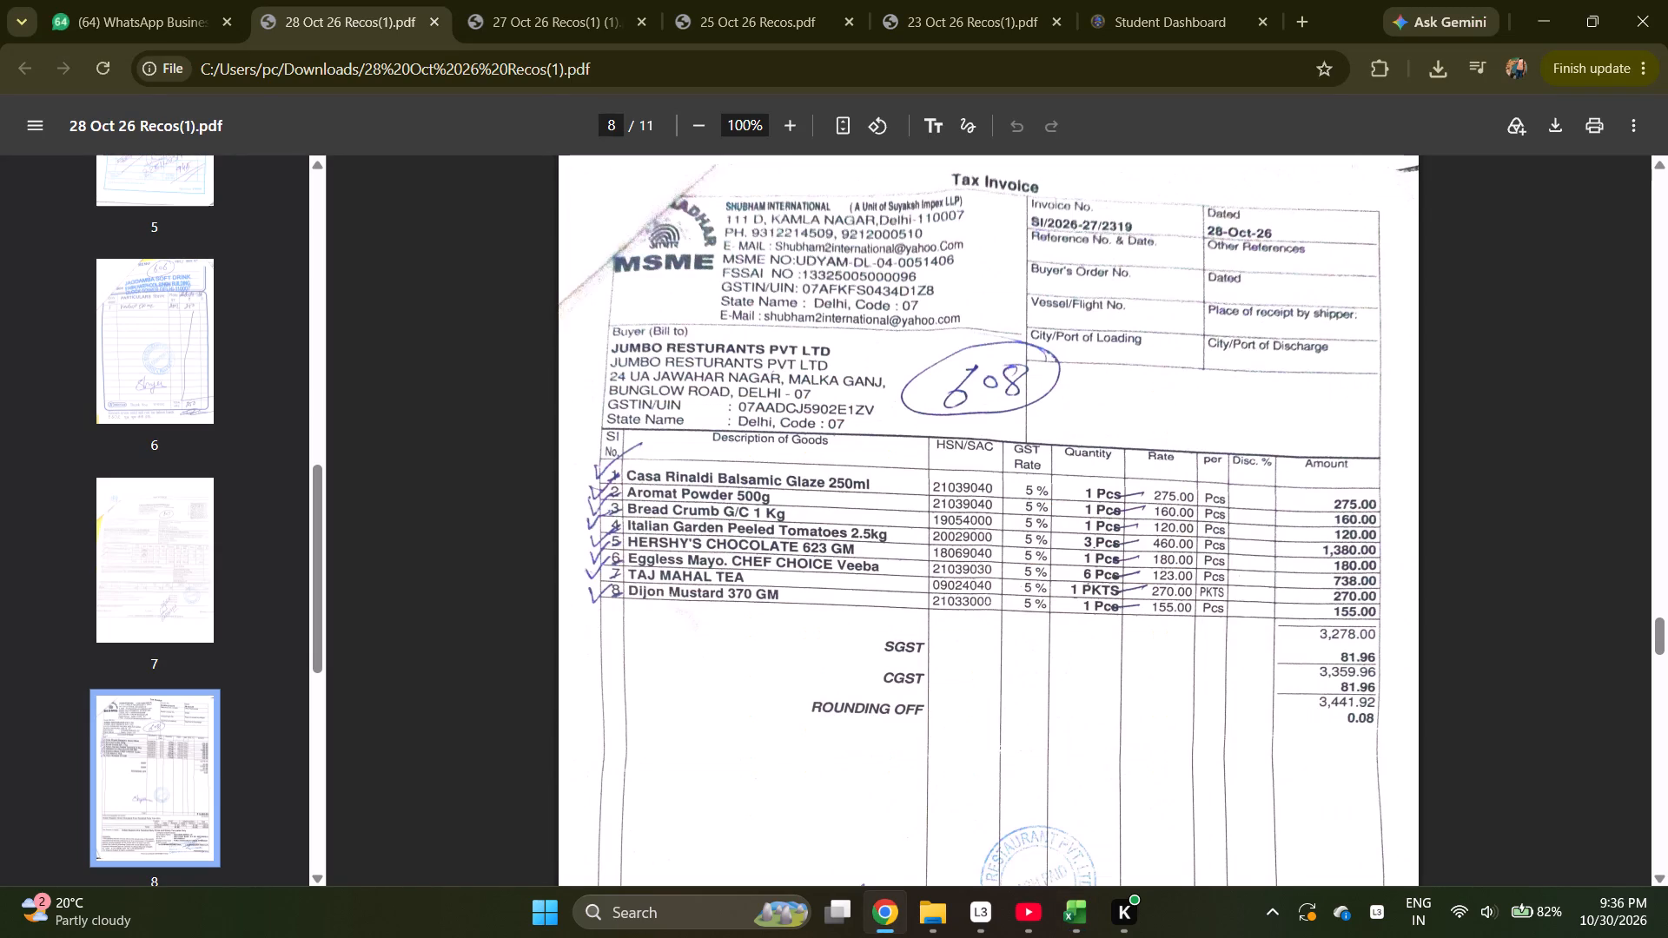
{"action": "scroll", "coordinate": [991, 521], "scroll_direction": "down", "scroll_amount": 1}
{"action": "key", "text": "alt+Tab"}
{"action": "key", "text": "alt+Tab"}
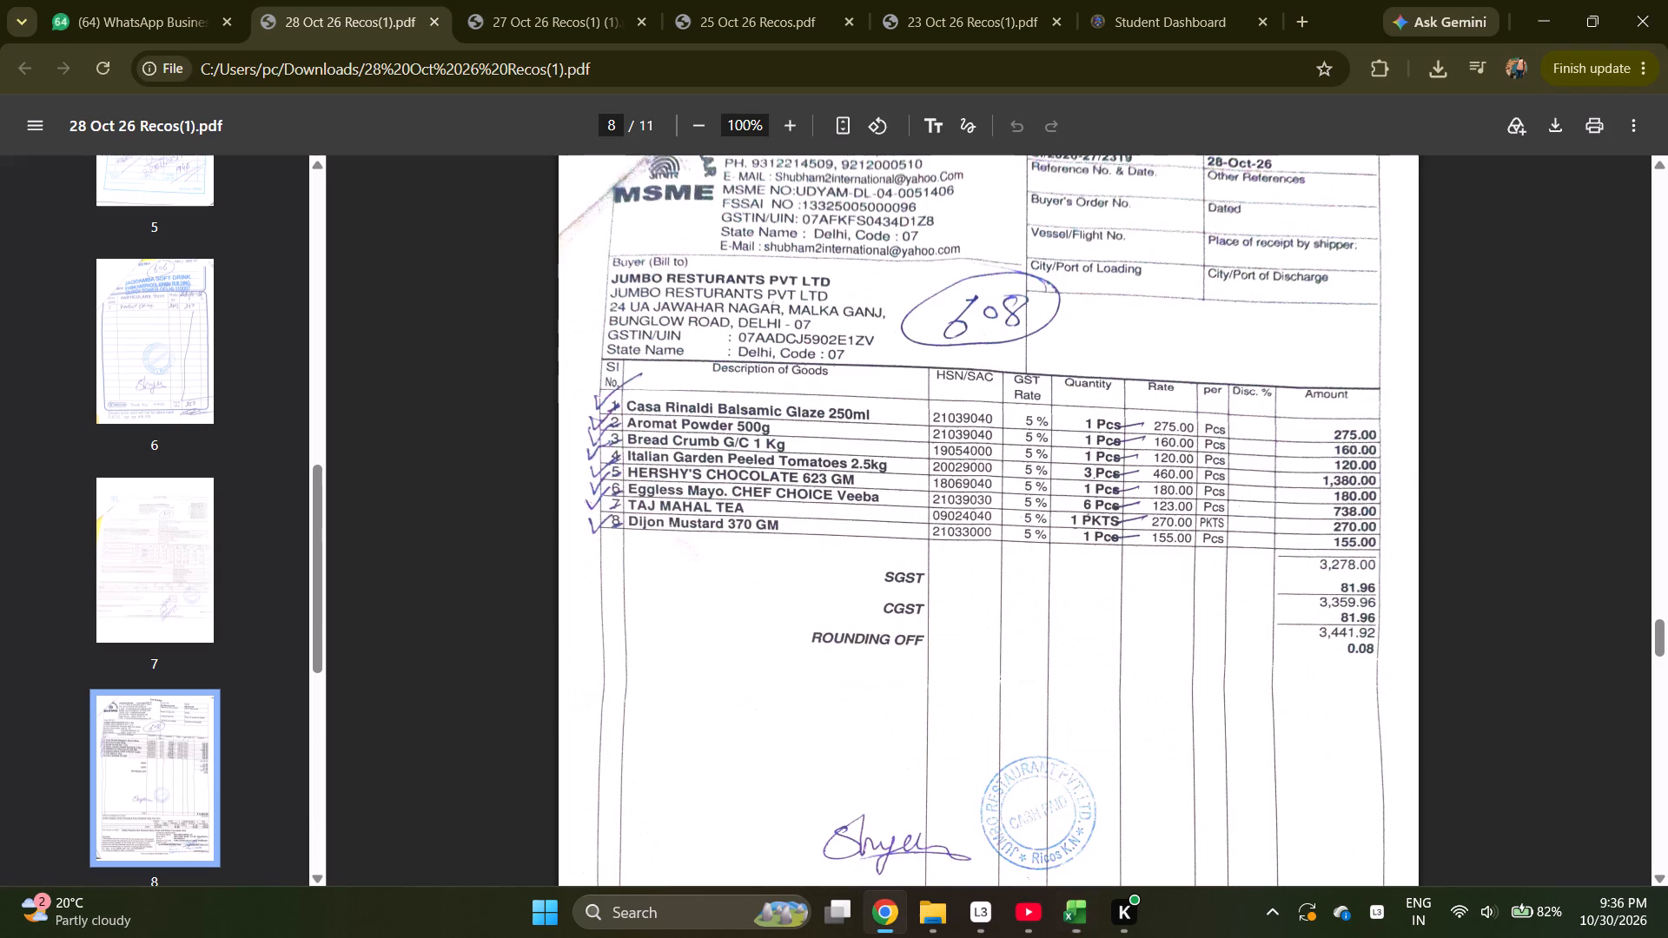
{"action": "key", "text": "alt+Tab"}
Check the GST-inclusive rates and purchase values around the BLACK PEPPER SAUCE 277 GM row against the Shubham International invoice PDF.
{"action": "key", "text": "Left"}
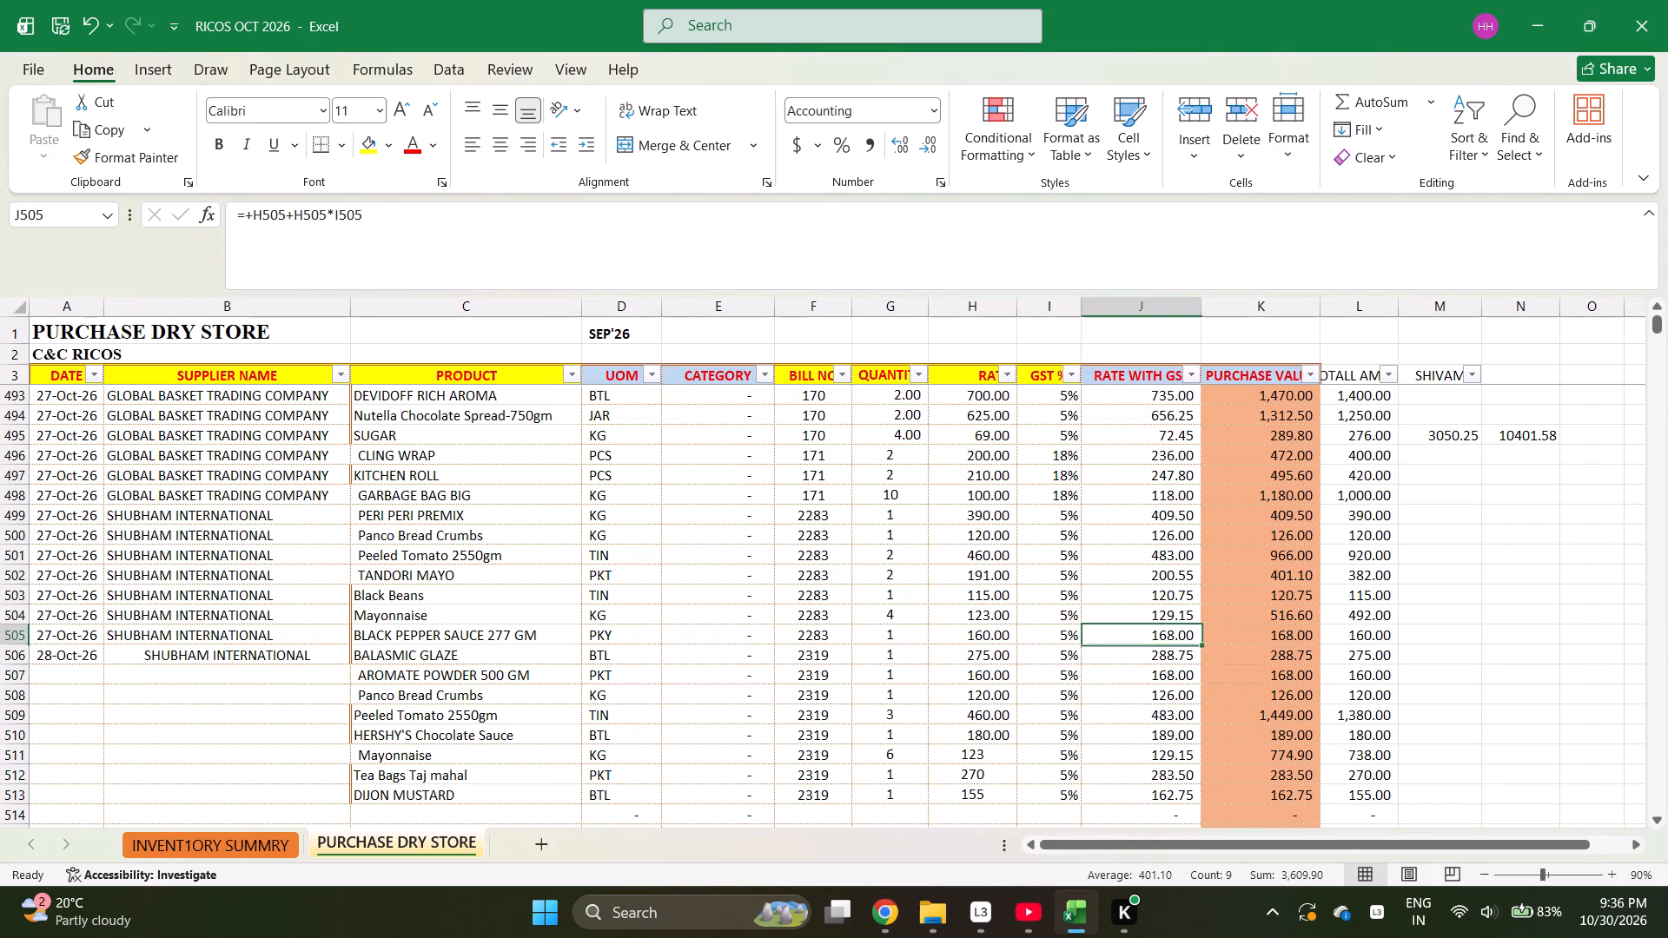
{"action": "key", "text": "Right"}
{"action": "key", "text": "alt+Tab"}
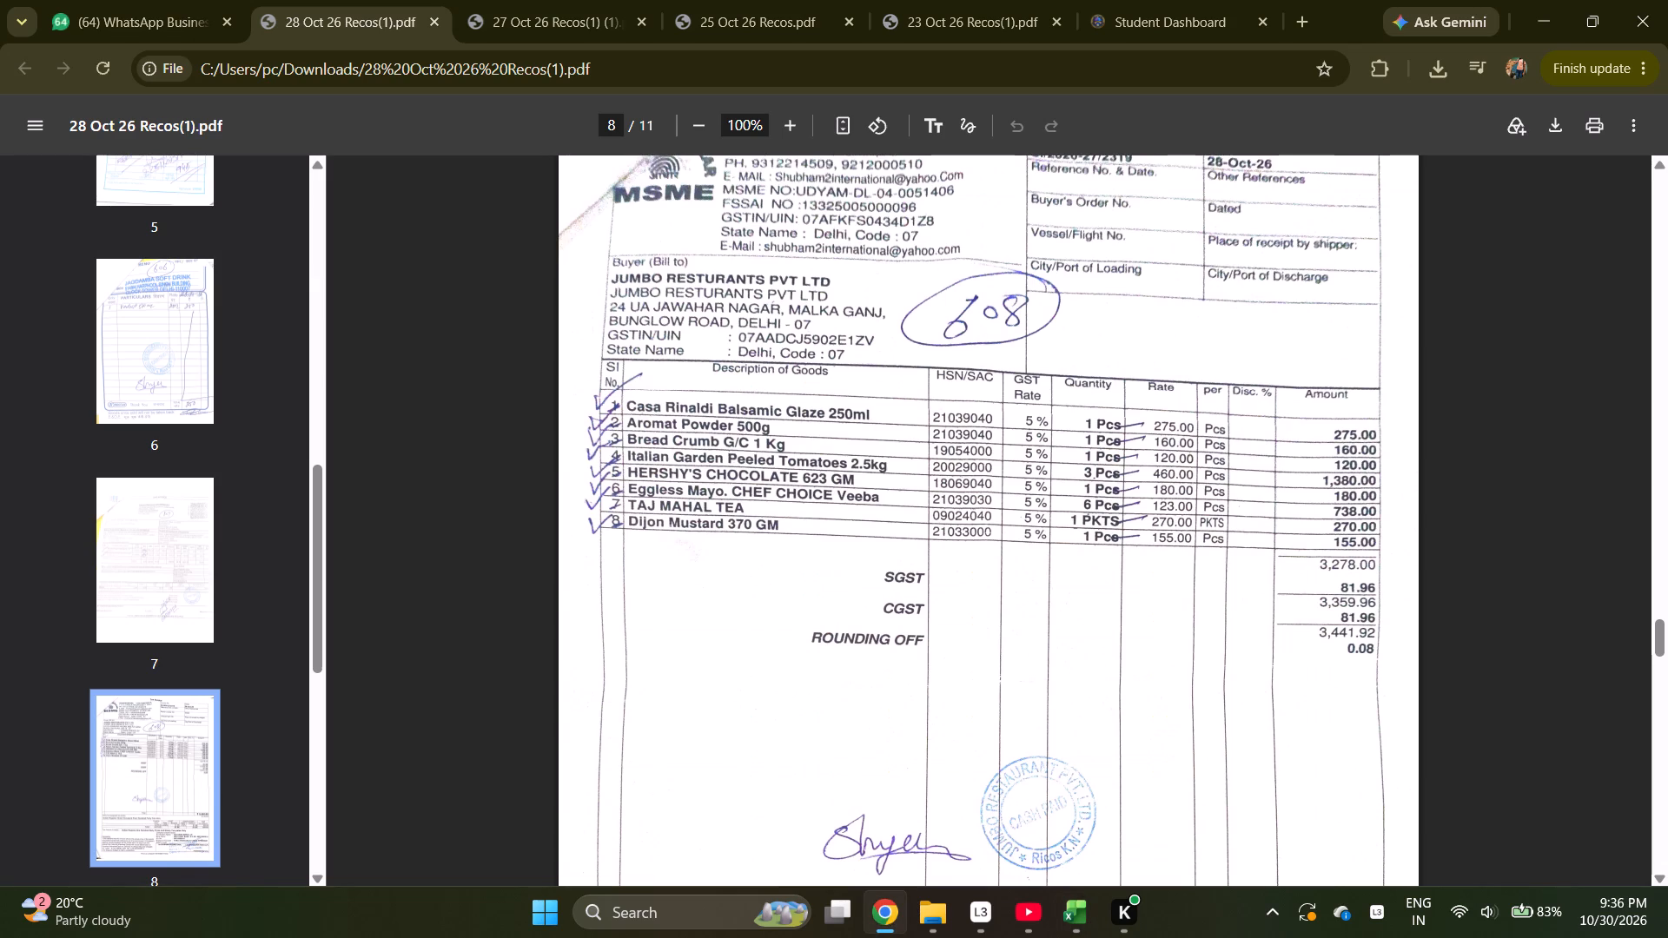
{"action": "key", "text": "alt+Tab"}
{"action": "key", "text": "Left"}
{"action": "key", "text": "Left"}
{"action": "key", "text": "Up"}
{"action": "key", "text": "Right"}
{"action": "key", "text": "Right"}
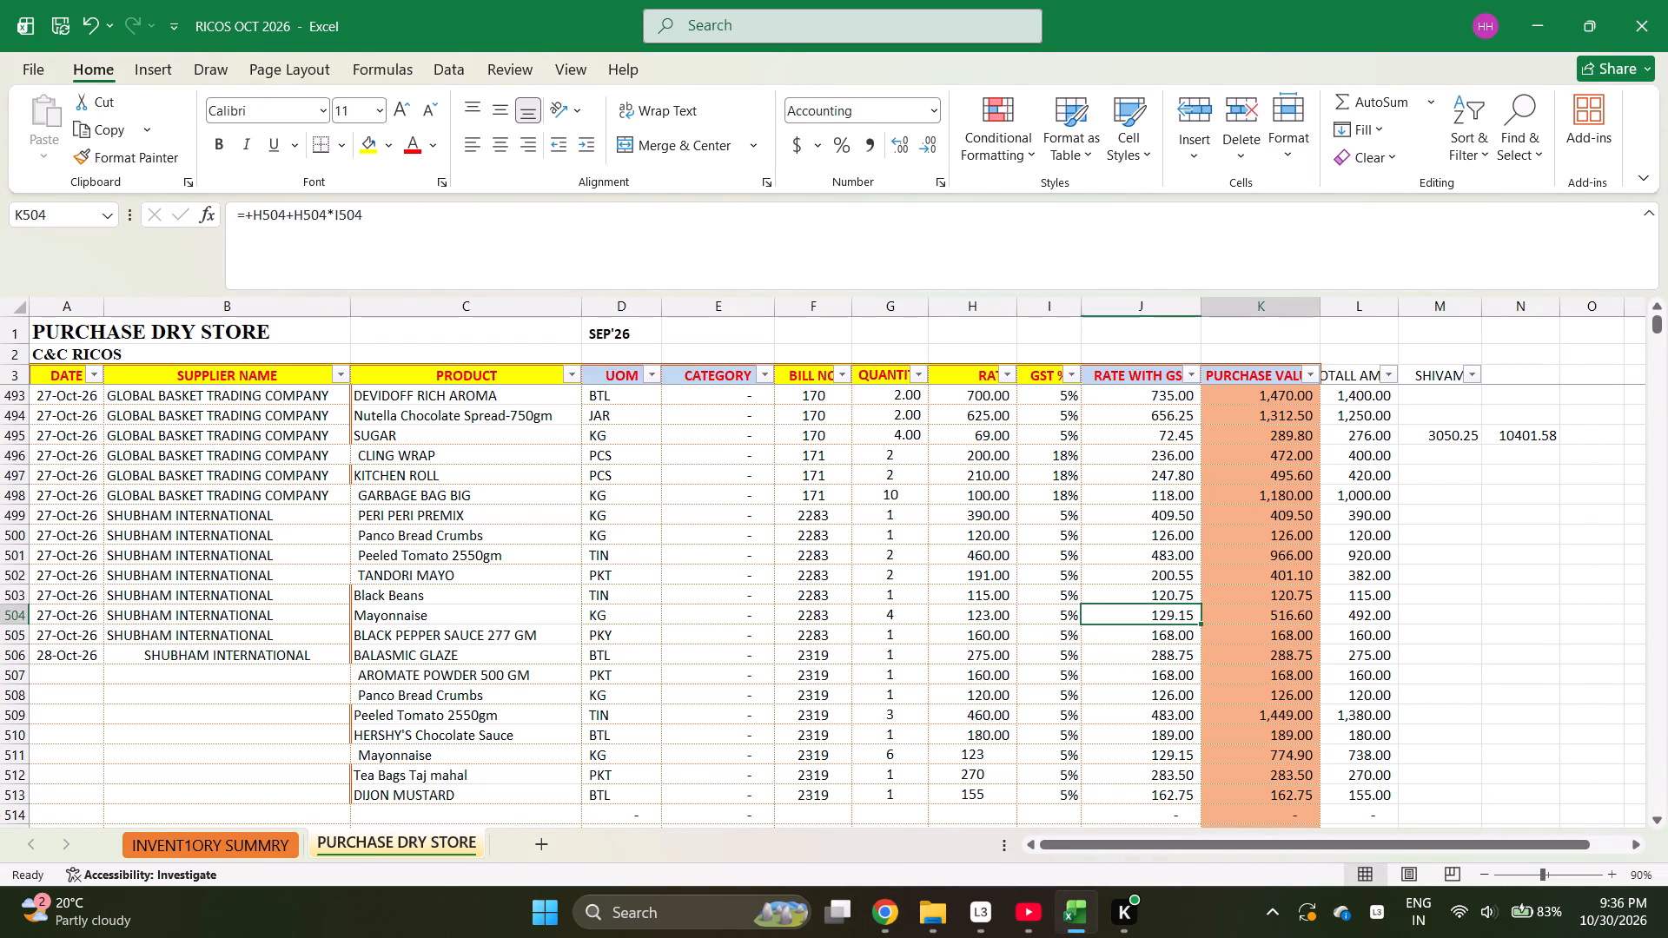
{"action": "key", "text": "Down"}
{"action": "key", "text": "Down"}
{"action": "key", "text": "Up"}
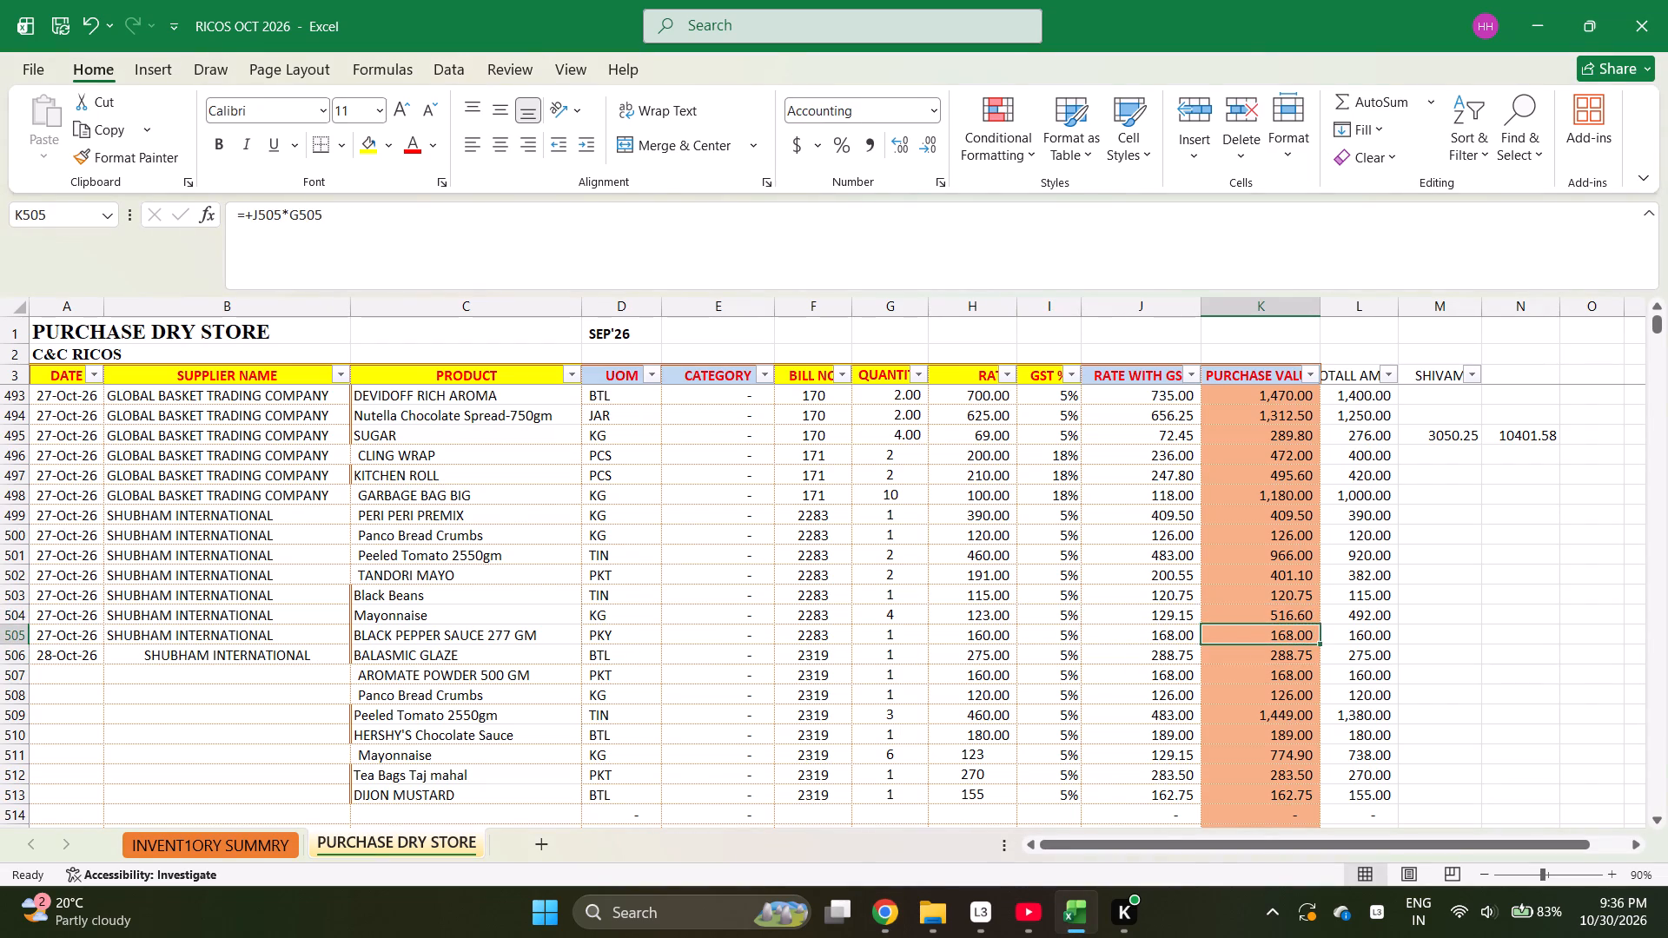
{"action": "key", "text": "alt+Tab"}
{"action": "key", "text": "alt+Tab"}
Sum the purchase values from BALASMIC GLAZE through DIJON MUSTARD and compare the sum with the Shubham International invoice total.
{"action": "key", "text": "Down"}
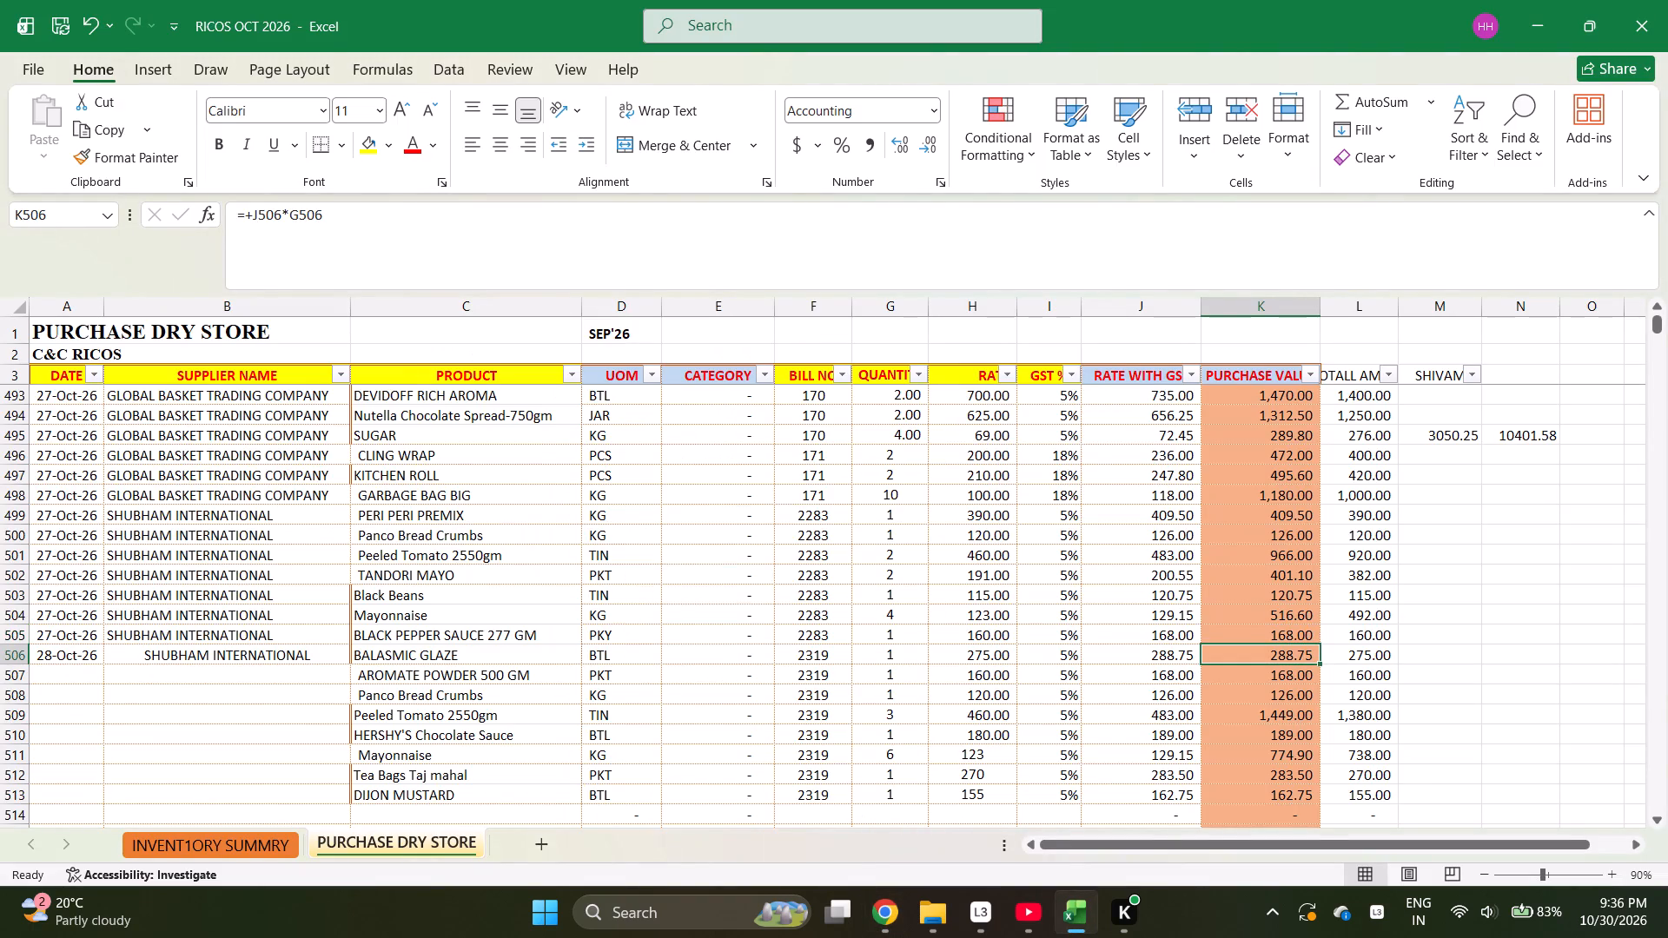
{"action": "key", "text": "alt+Tab"}
{"action": "key", "text": "alt+Tab"}
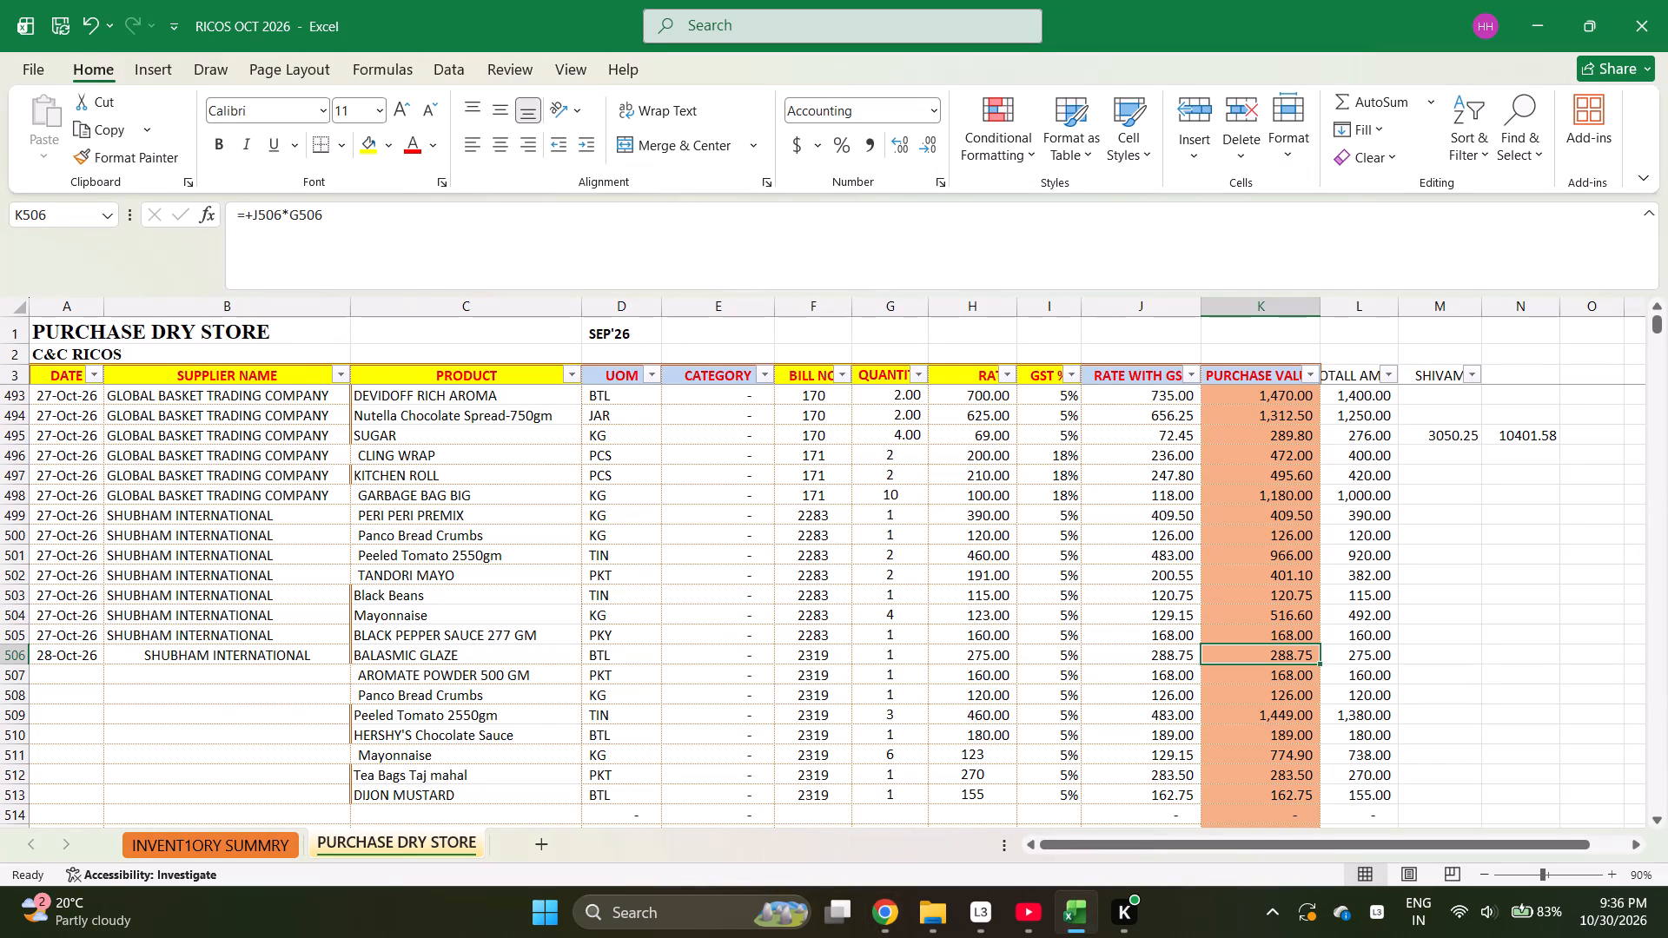
{"action": "key", "text": "shift+Down"}
{"action": "key", "text": "shift+Down"}
{"action": "key", "text": "shift+Down"}
{"action": "key", "text": "shift+Down"}
{"action": "key", "text": "shift+Down"}
{"action": "key", "text": "shift+Down"}
{"action": "key", "text": "shift+Down"}
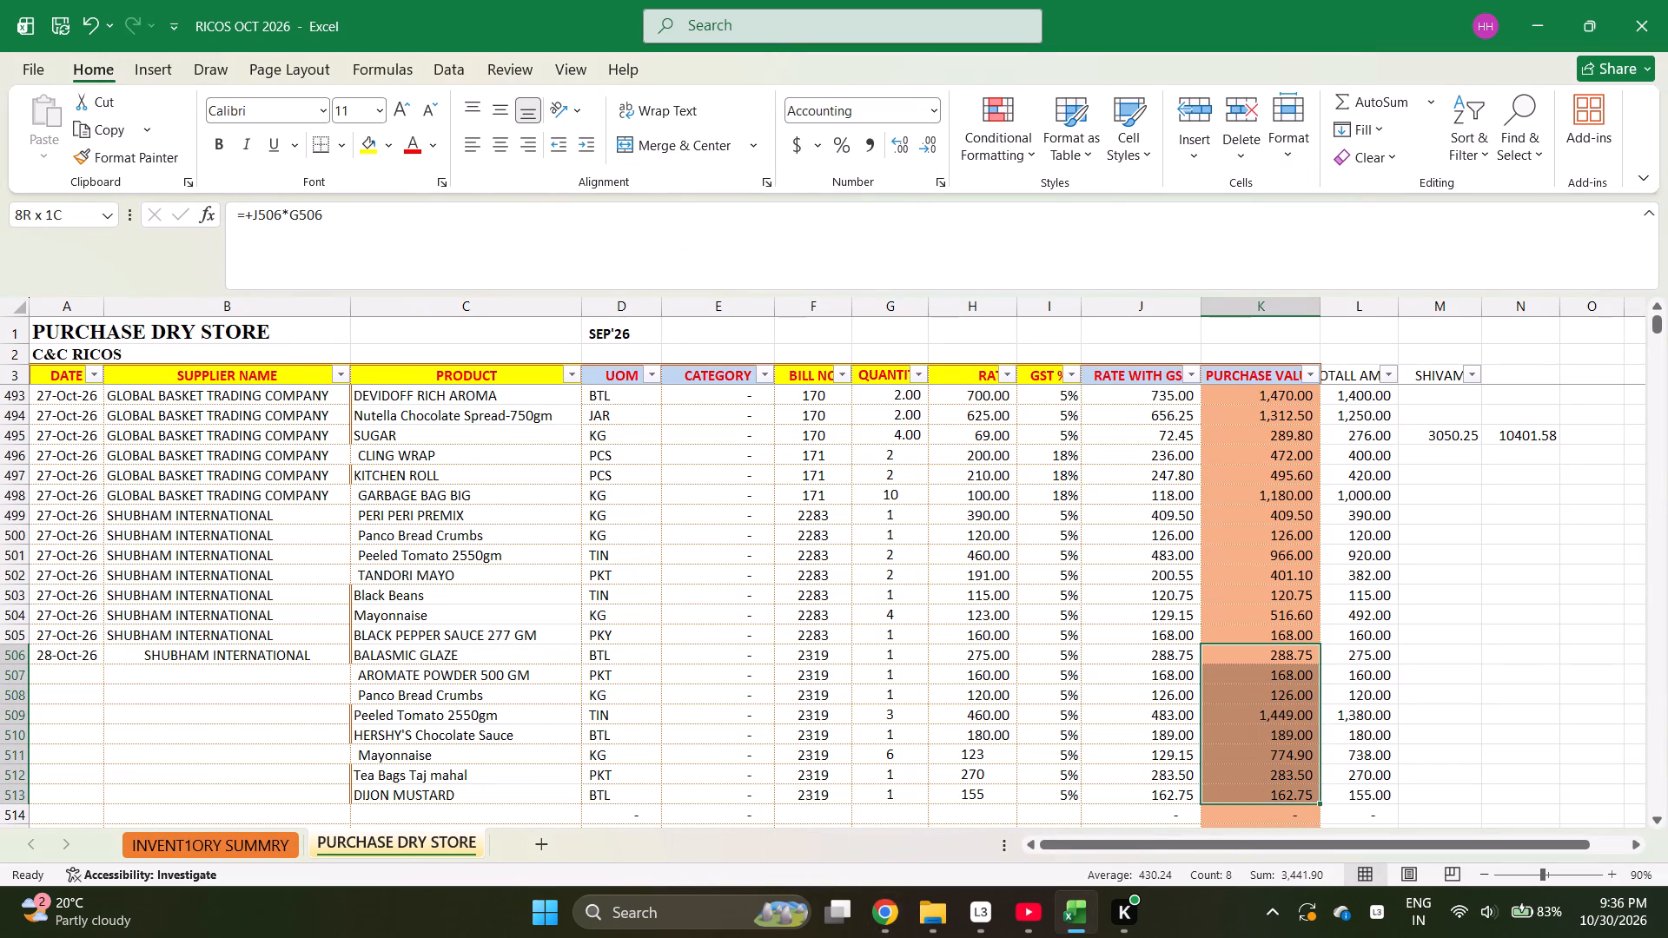
{"action": "key", "text": "alt+Tab"}
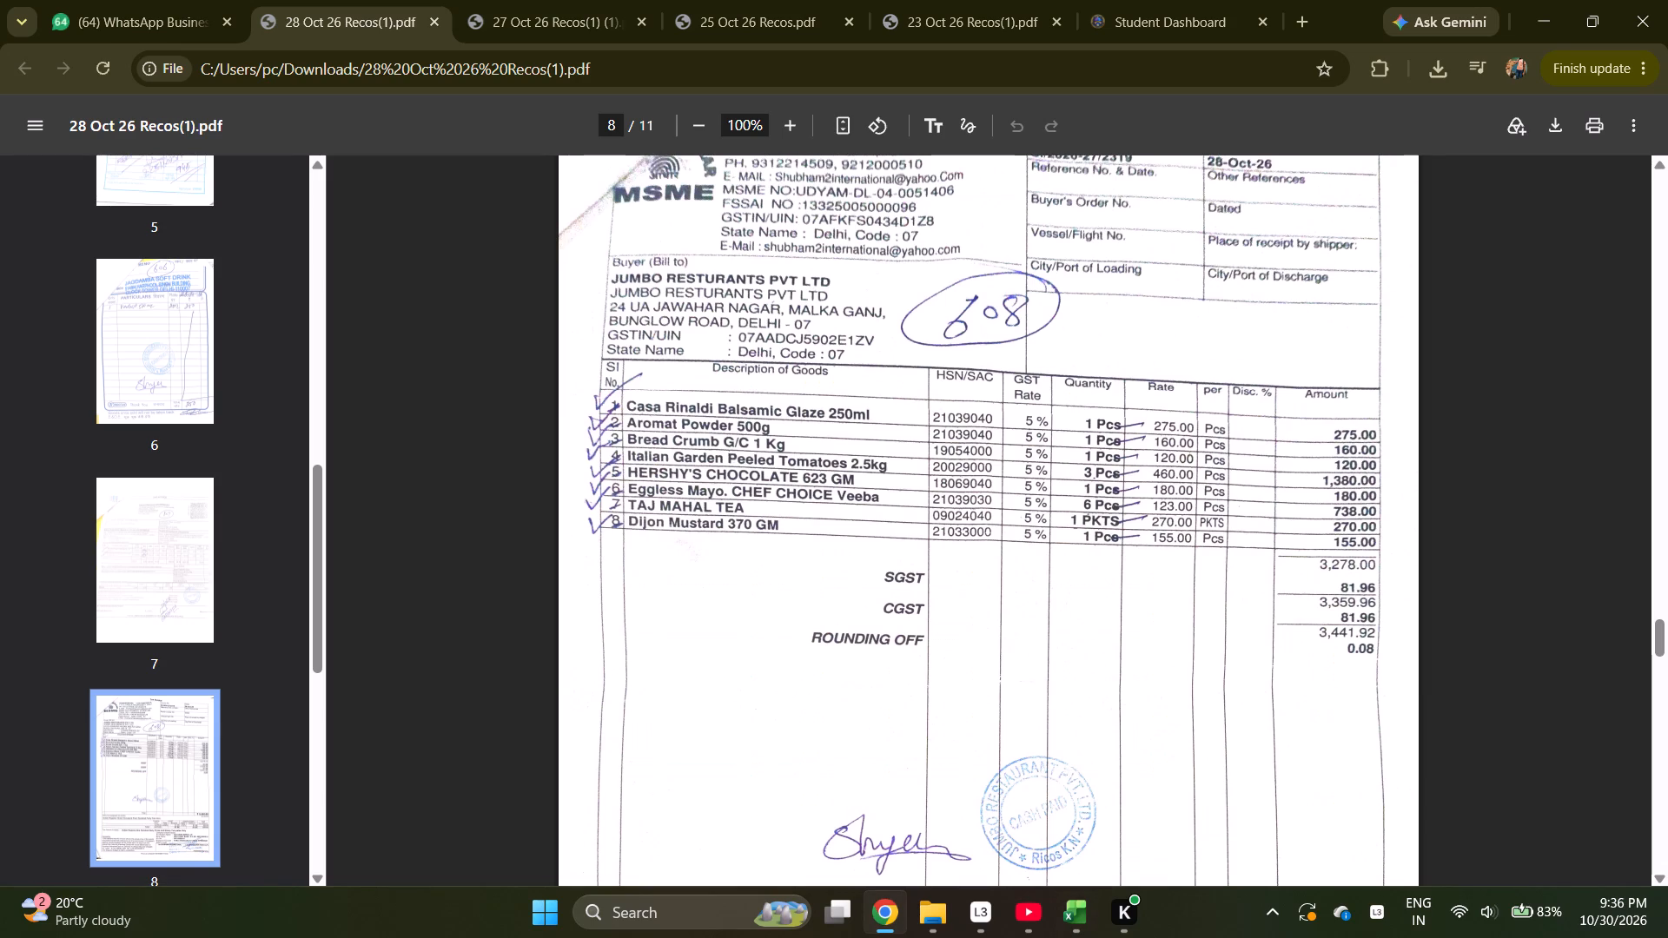
{"action": "key", "text": "alt+Tab"}
{"action": "key", "text": "alt+Tab"}
{"action": "key", "text": "alt+Tab"}
Fill the date 28-Oct-26 and supplier SHUBHAM INTERNATIONAL down from the BALASMIC GLAZE row through DIJON MUSTARD.
{"action": "key", "text": "ctrl+Left"}
{"action": "key", "text": "shift+Right"}
{"action": "key", "text": "shift+Down"}
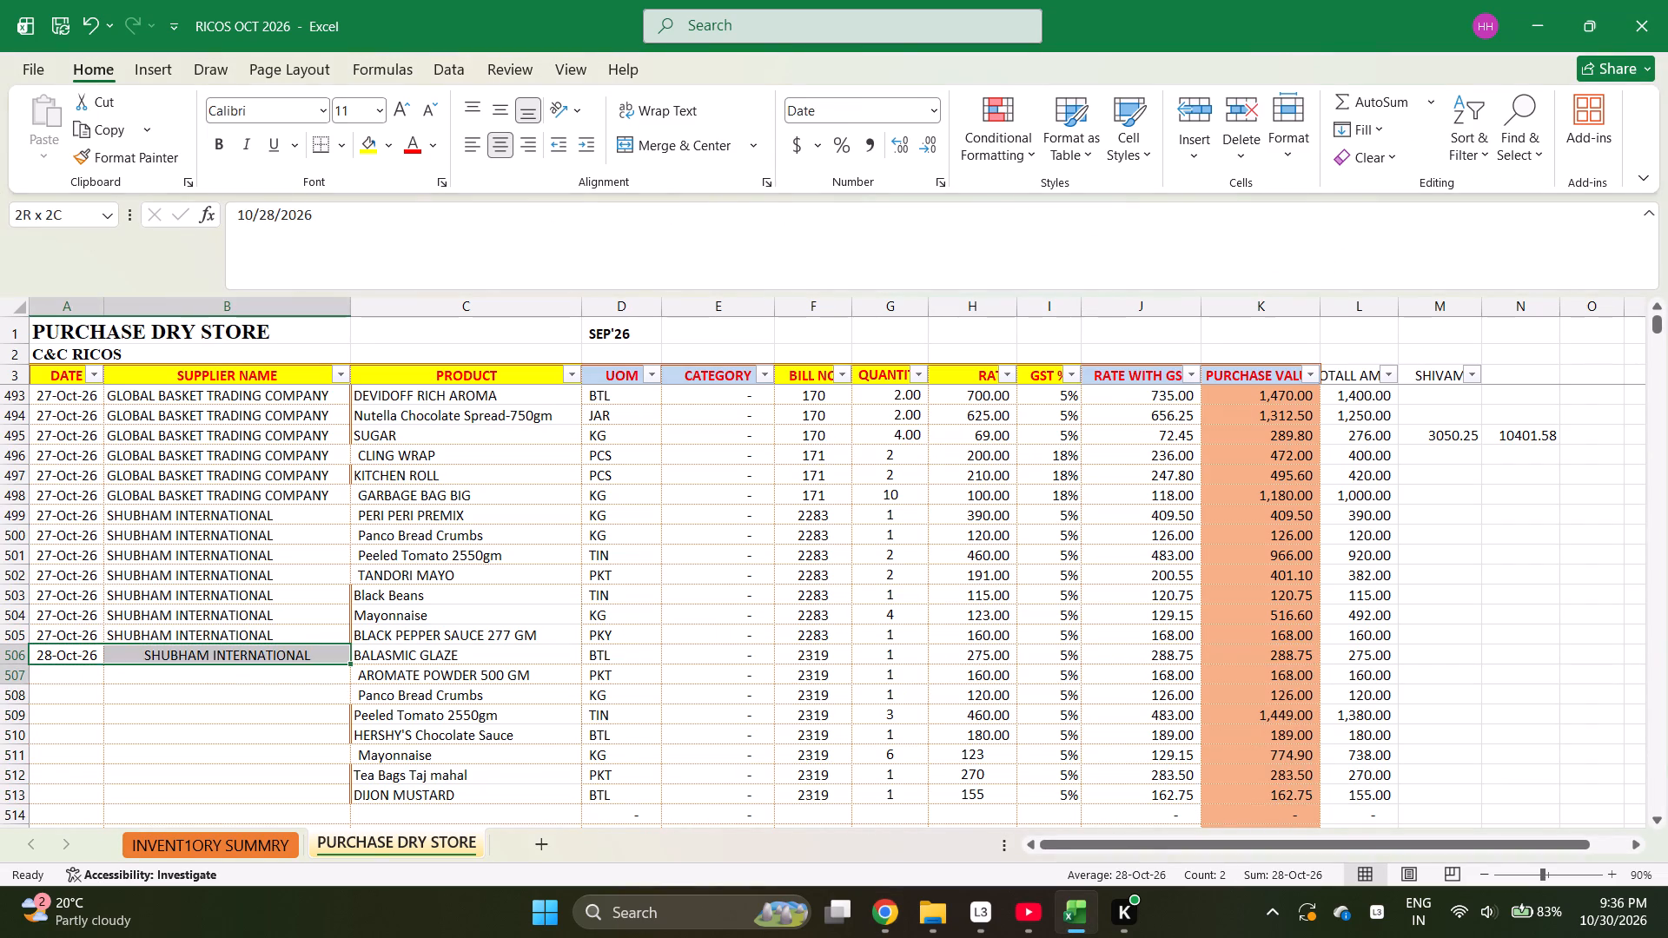
{"action": "key", "text": "shift+Down"}
{"action": "key", "text": "shift+Down"}
{"action": "key", "text": "shift+Down"}
{"action": "key", "text": "shift+Down"}
{"action": "key", "text": "shift+Down"}
{"action": "key", "text": "shift+Down"}
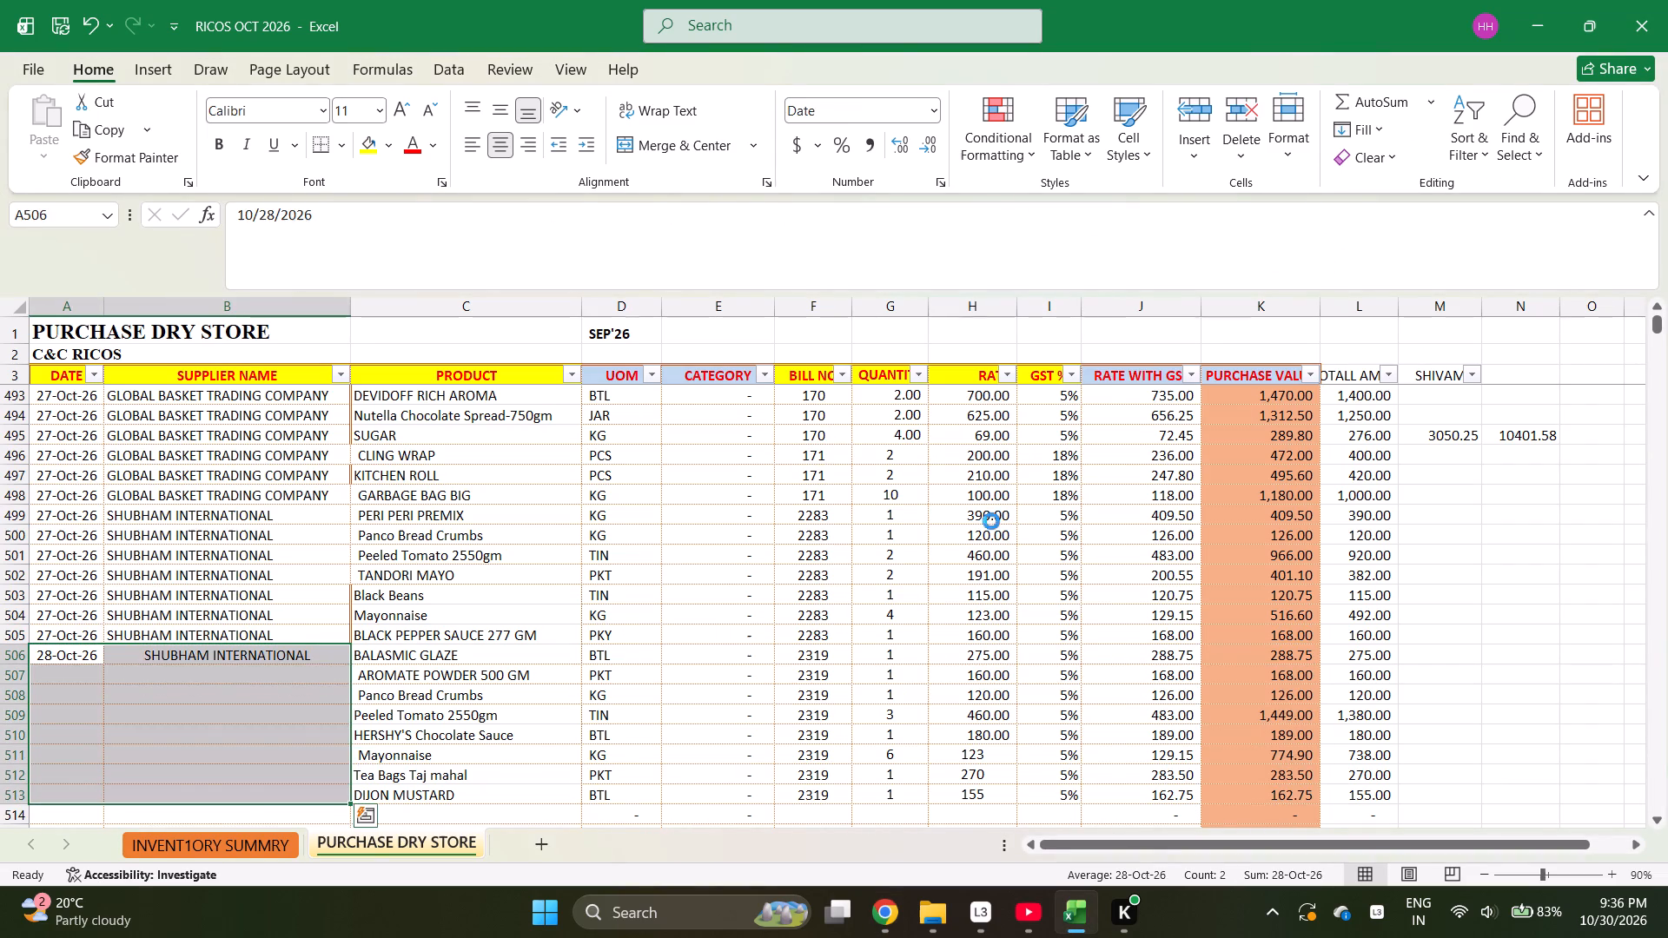
{"action": "key", "text": "ctrl+d"}
Find the next bill in the PDF and start its entry in row 514 with date 28-Oct-26 and supplier SUDHARMA ENTERPRISES.
{"action": "key", "text": "ctrl+Left"}
{"action": "key", "text": "Down"}
{"action": "key", "text": "ctrl+Down"}
{"action": "key", "text": "Down"}
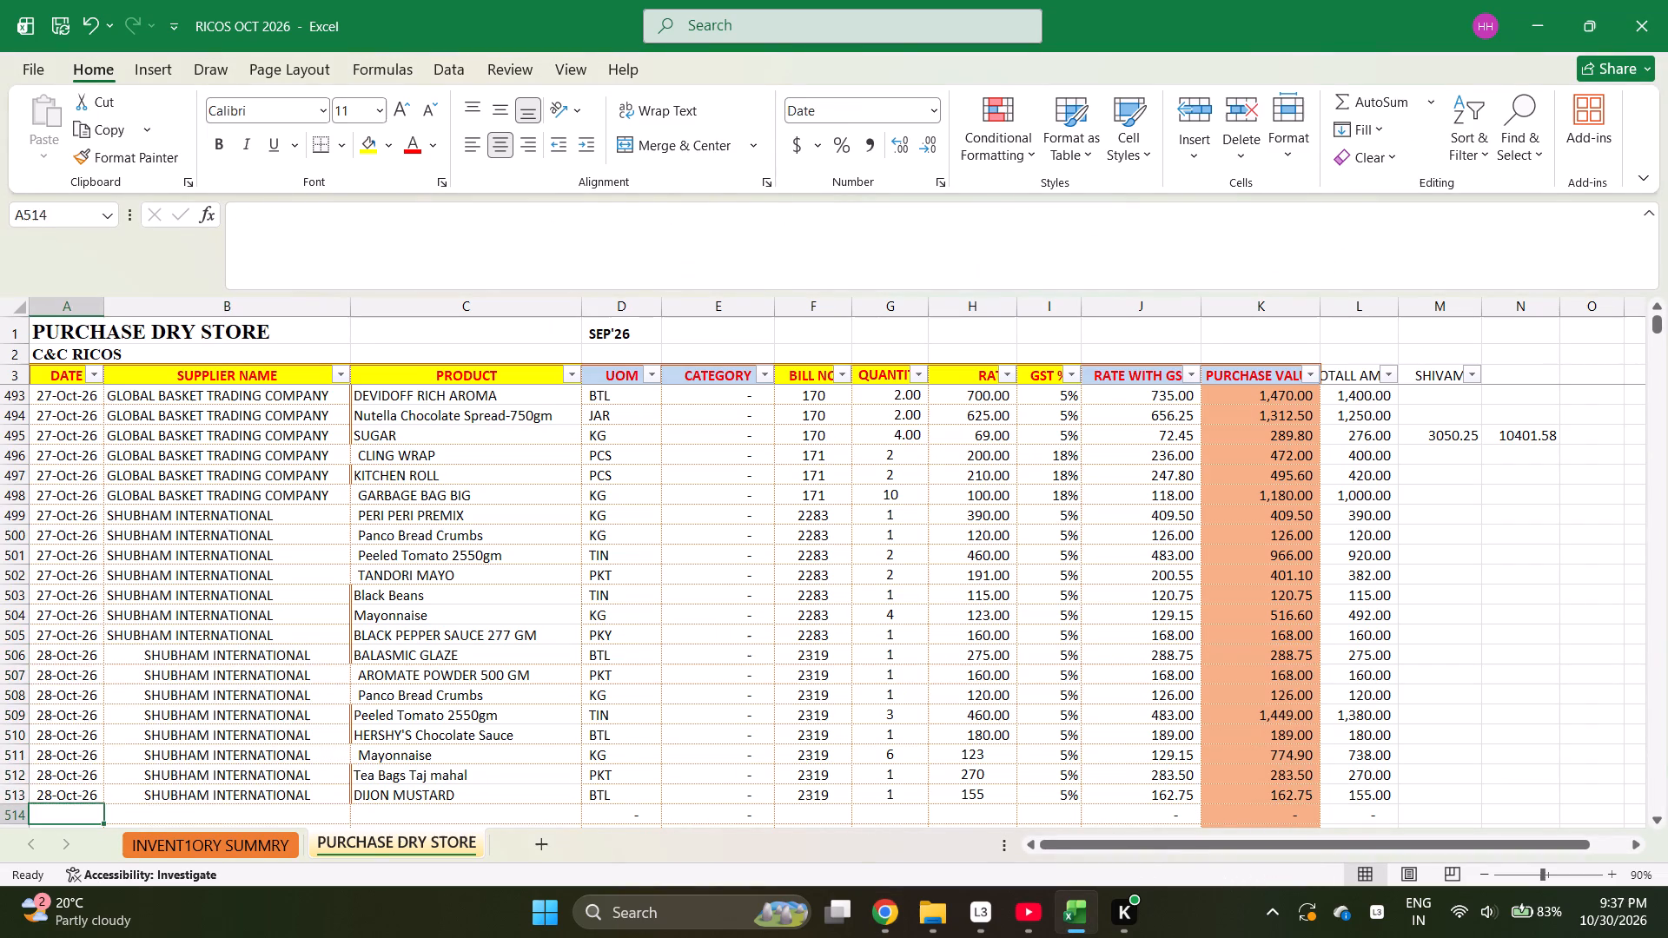
{"action": "key", "text": "alt+Tab"}
{"action": "key", "text": "Down"}
{"action": "key", "text": "Down"}
{"action": "key", "text": "Down"}
{"action": "key", "text": "Down"}
{"action": "key", "text": "Down"}
{"action": "key", "text": "Down"}
{"action": "key", "text": "Down"}
{"action": "key", "text": "Down"}
{"action": "key", "text": "Down"}
{"action": "key", "text": "Down"}
{"action": "key", "text": "Down"}
{"action": "key", "text": "Down"}
{"action": "key", "text": "Down"}
{"action": "key", "text": "Down"}
{"action": "key", "text": "Down"}
{"action": "key", "text": "Down"}
{"action": "key", "text": "Down"}
{"action": "key", "text": "Down"}
{"action": "key", "text": "Down"}
{"action": "key", "text": "Down"}
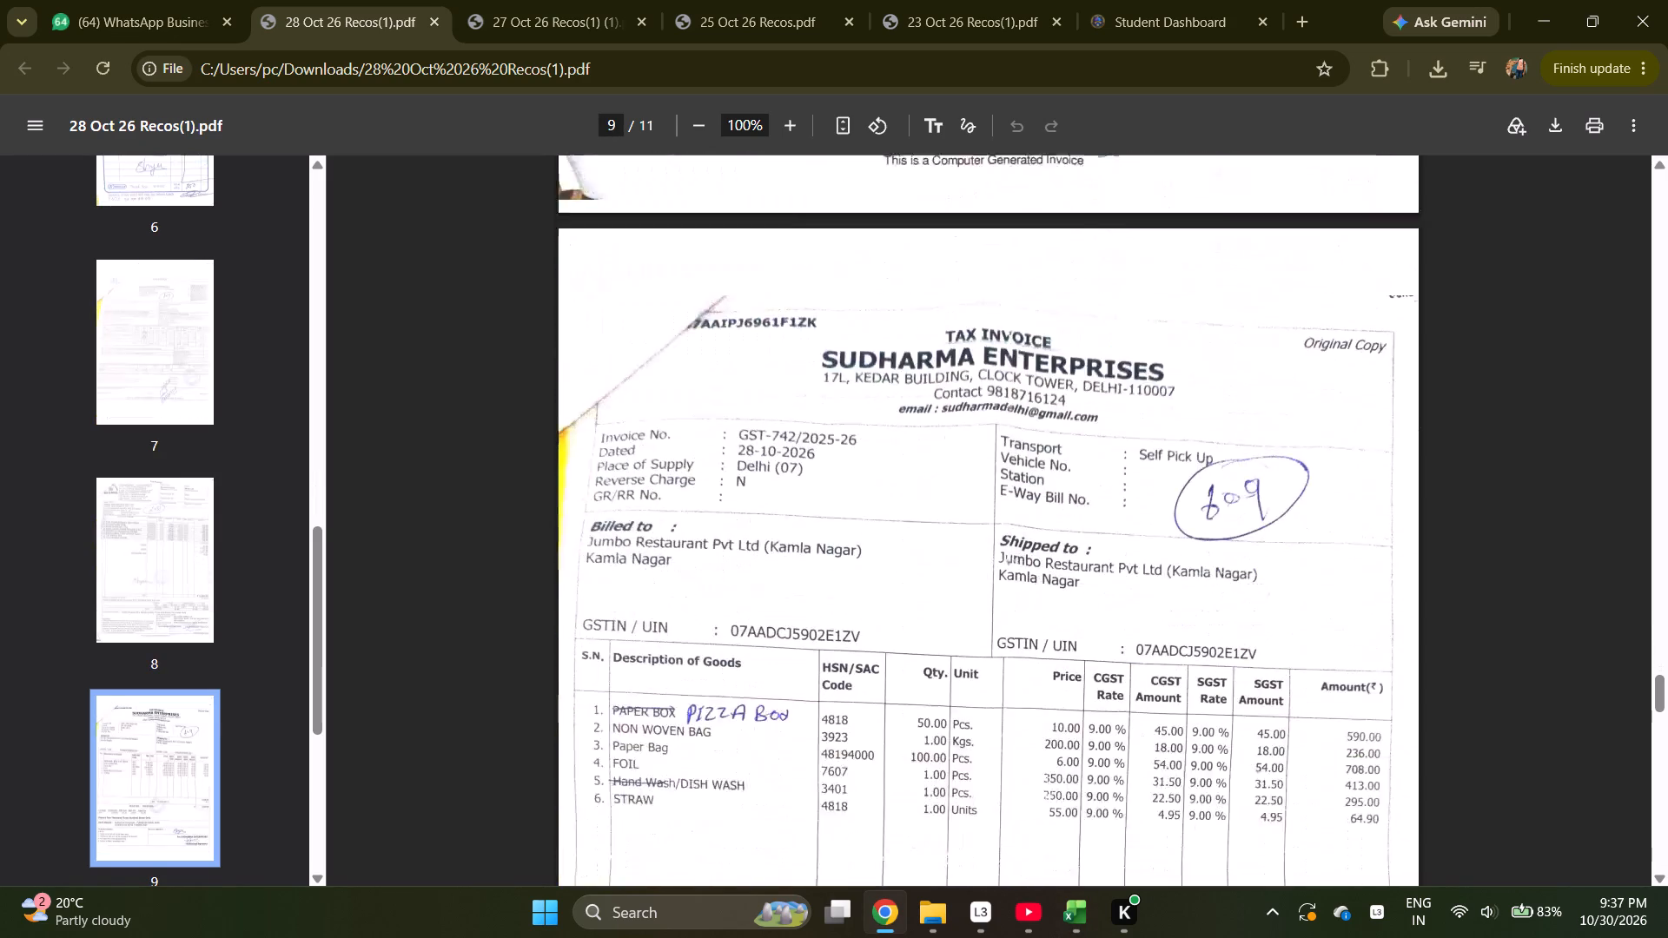
{"action": "key", "text": "Up"}
{"action": "key", "text": "Up"}
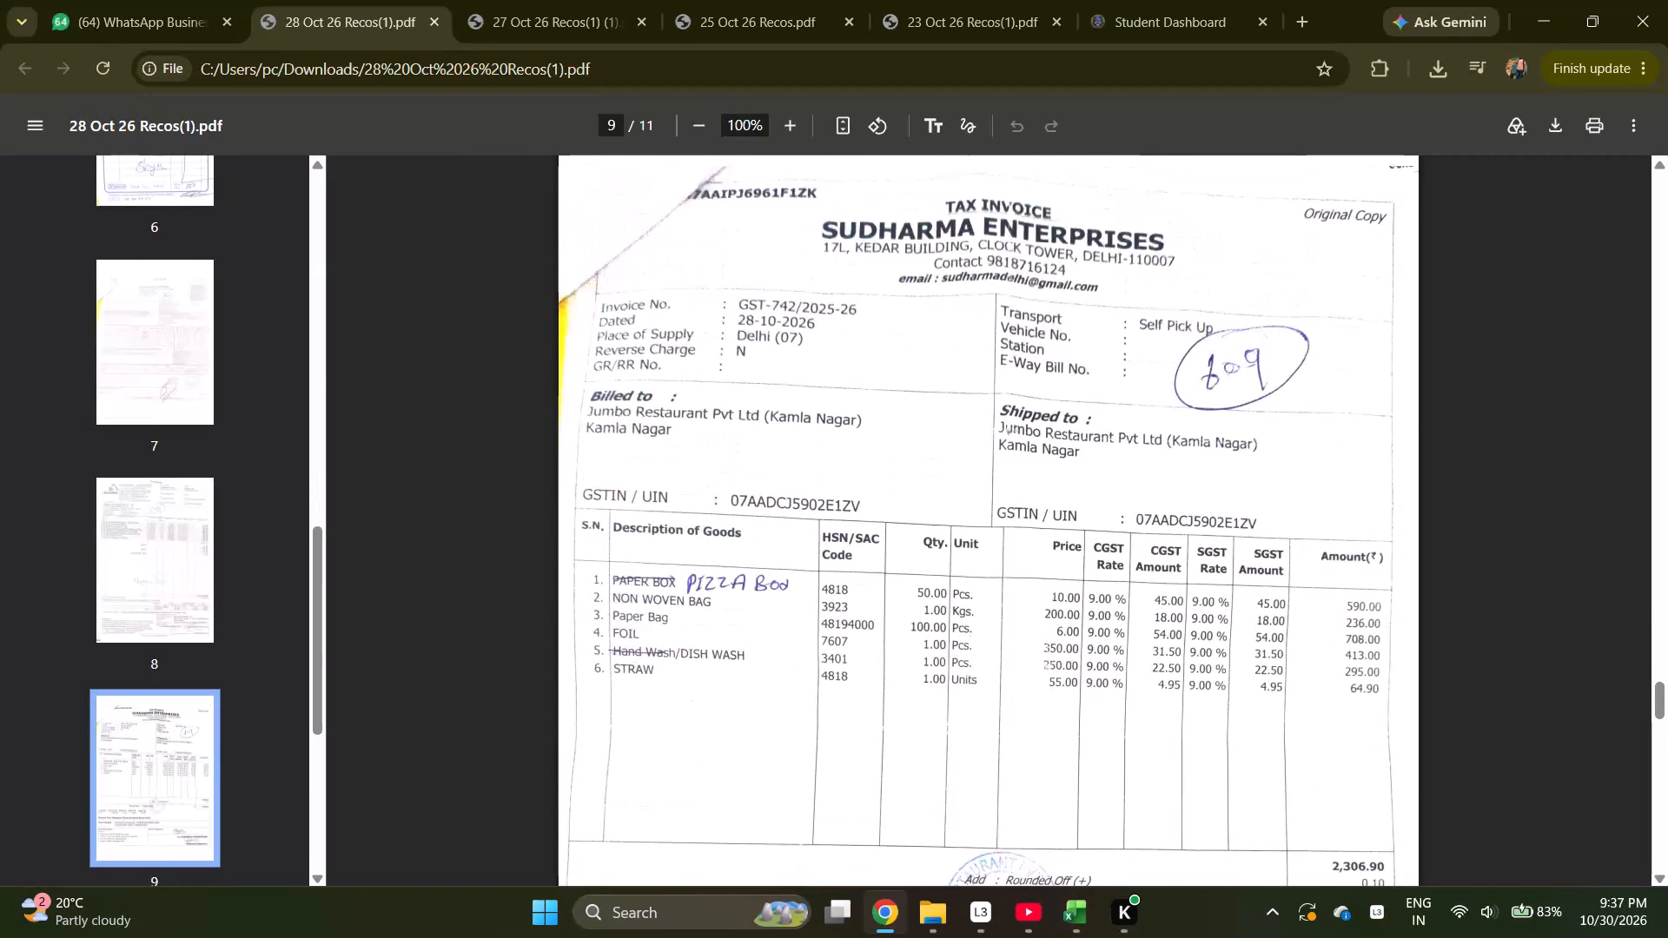
{"action": "key", "text": "alt+Tab"}
{"action": "key", "text": "alt+Tab"}
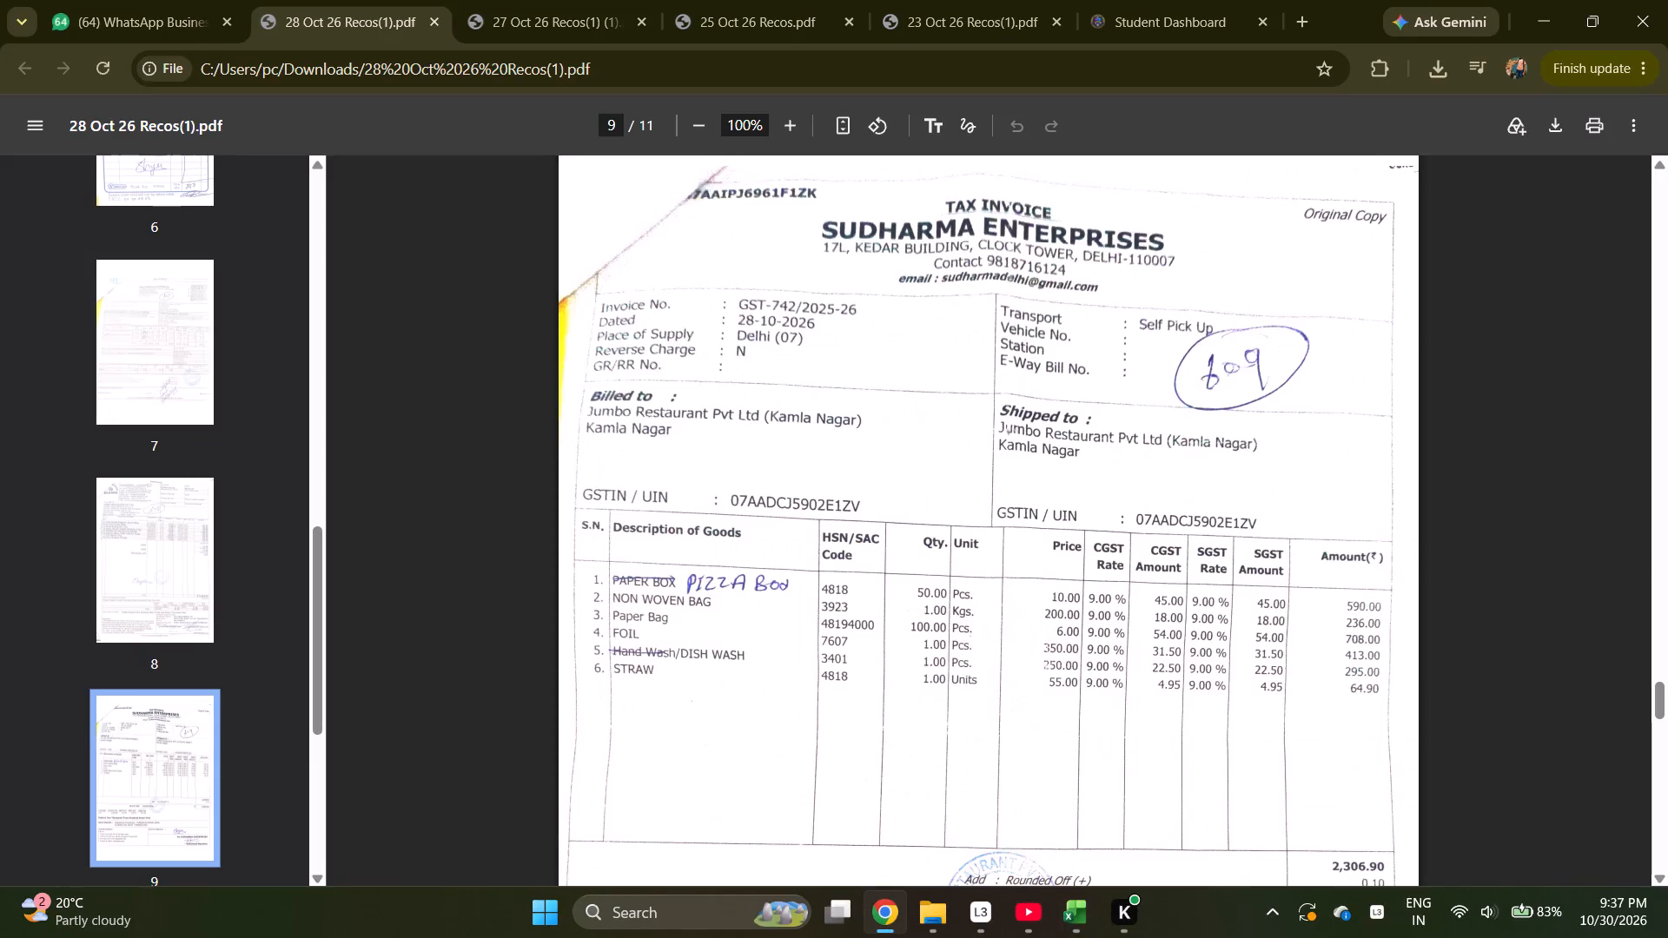
{"action": "key", "text": "alt+Tab"}
{"action": "key", "text": "ctrl+d"}
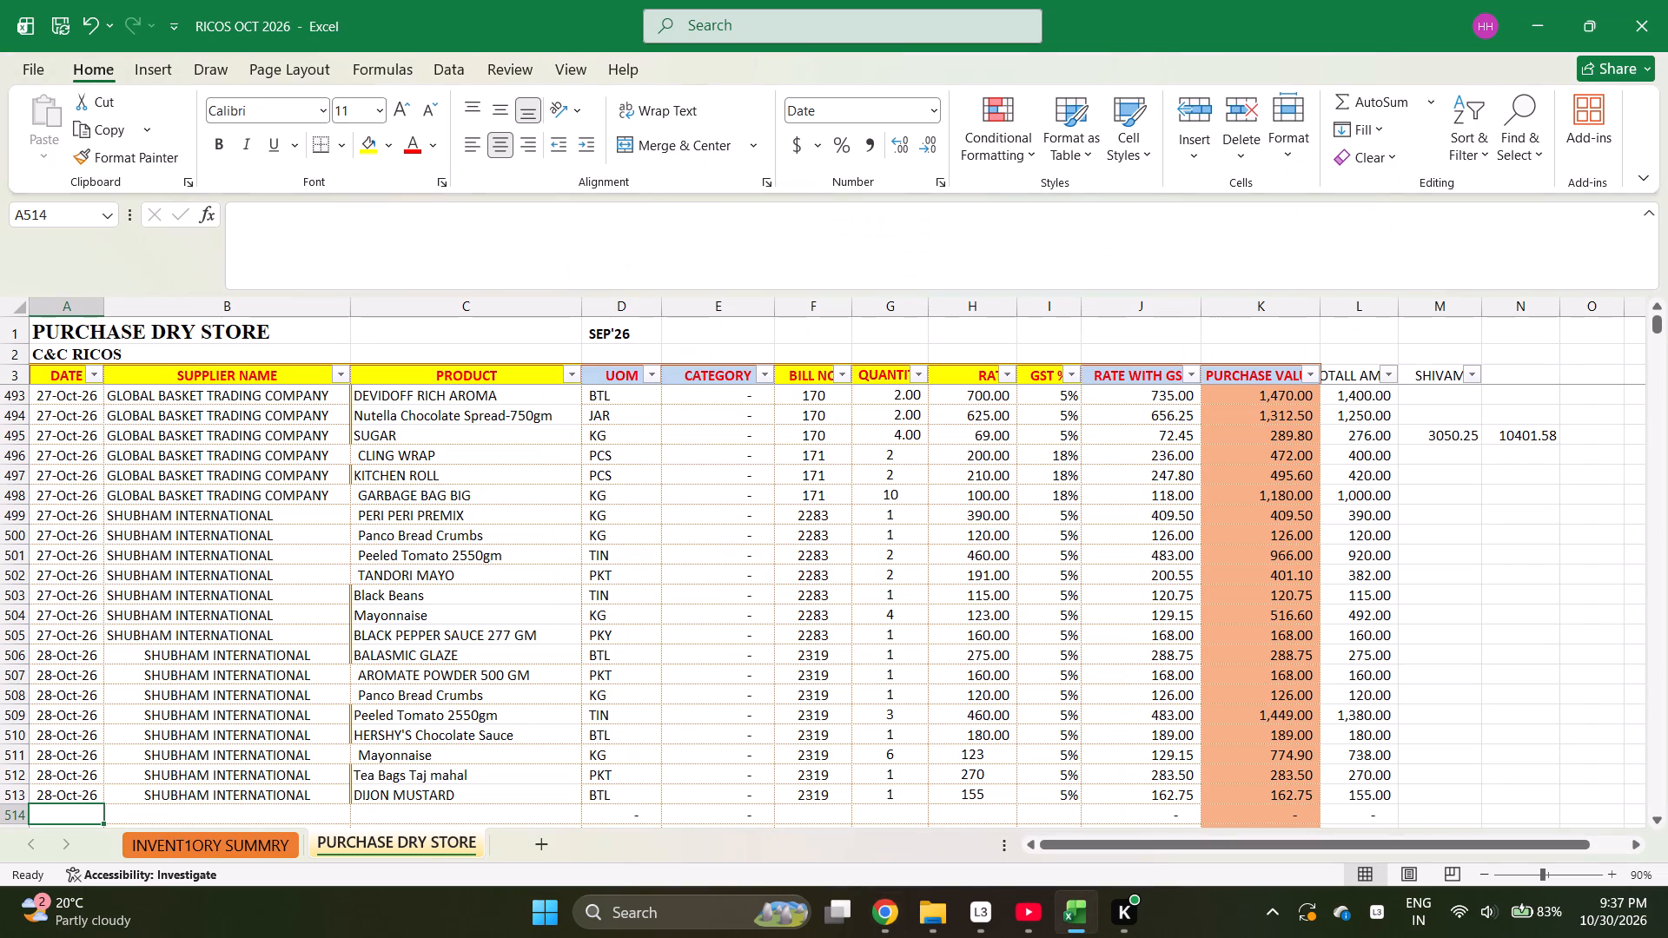
{"action": "key", "text": "Right"}
{"action": "key", "text": "alt+Tab"}
{"action": "key", "text": "alt+Tab"}
{"action": "type", "text": "SU"}
{"action": "key", "text": "Right"}
{"action": "key", "text": "Right"}
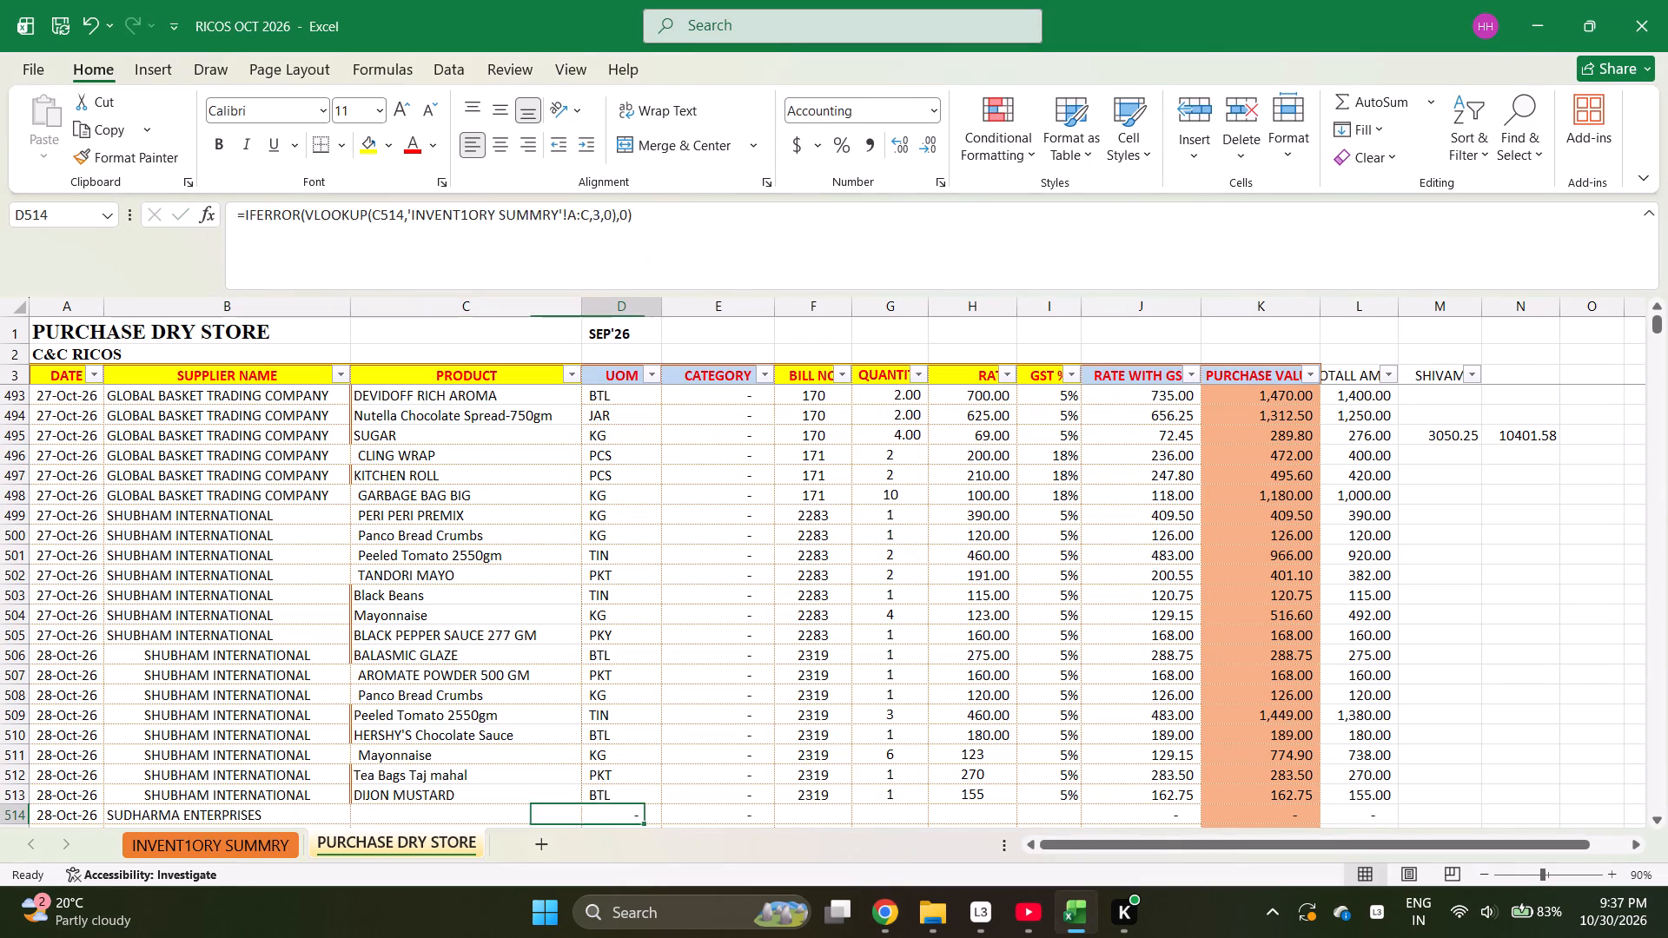
{"action": "key", "text": "Left"}
Enter PIZZA BOX as the first product of the Sudharma Enterprises invoice.
{"action": "key", "text": "alt+Tab"}
{"action": "key", "text": "alt+Tab"}
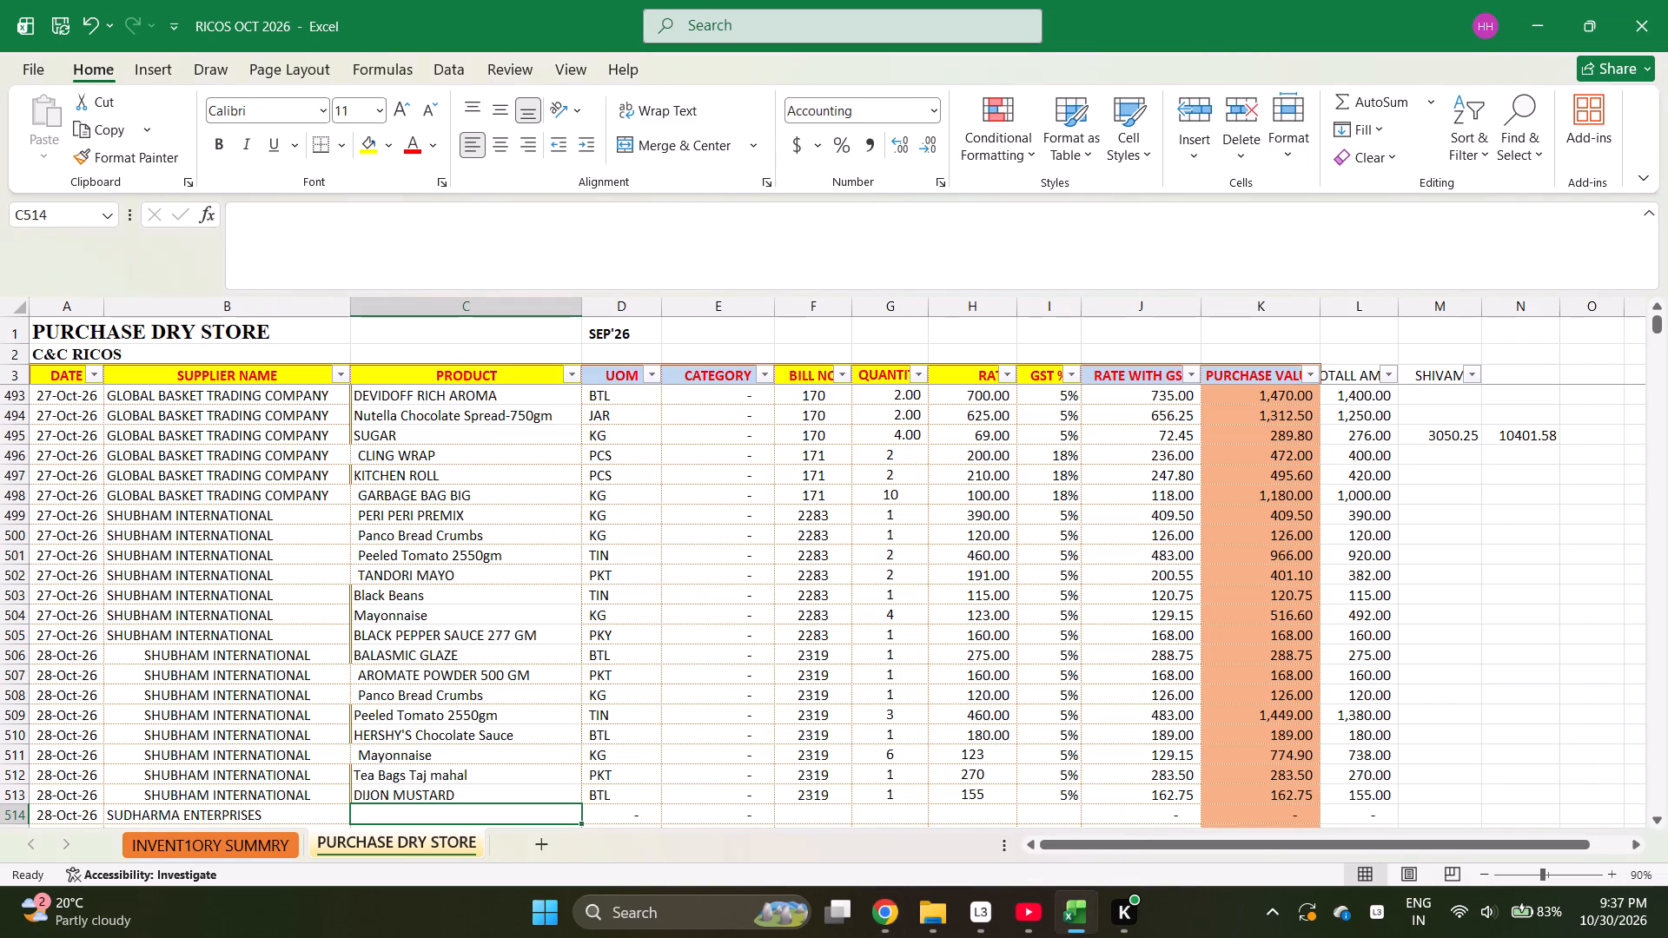
{"action": "type", "text": "PIZZAA"}
{"action": "key", "text": "space"}
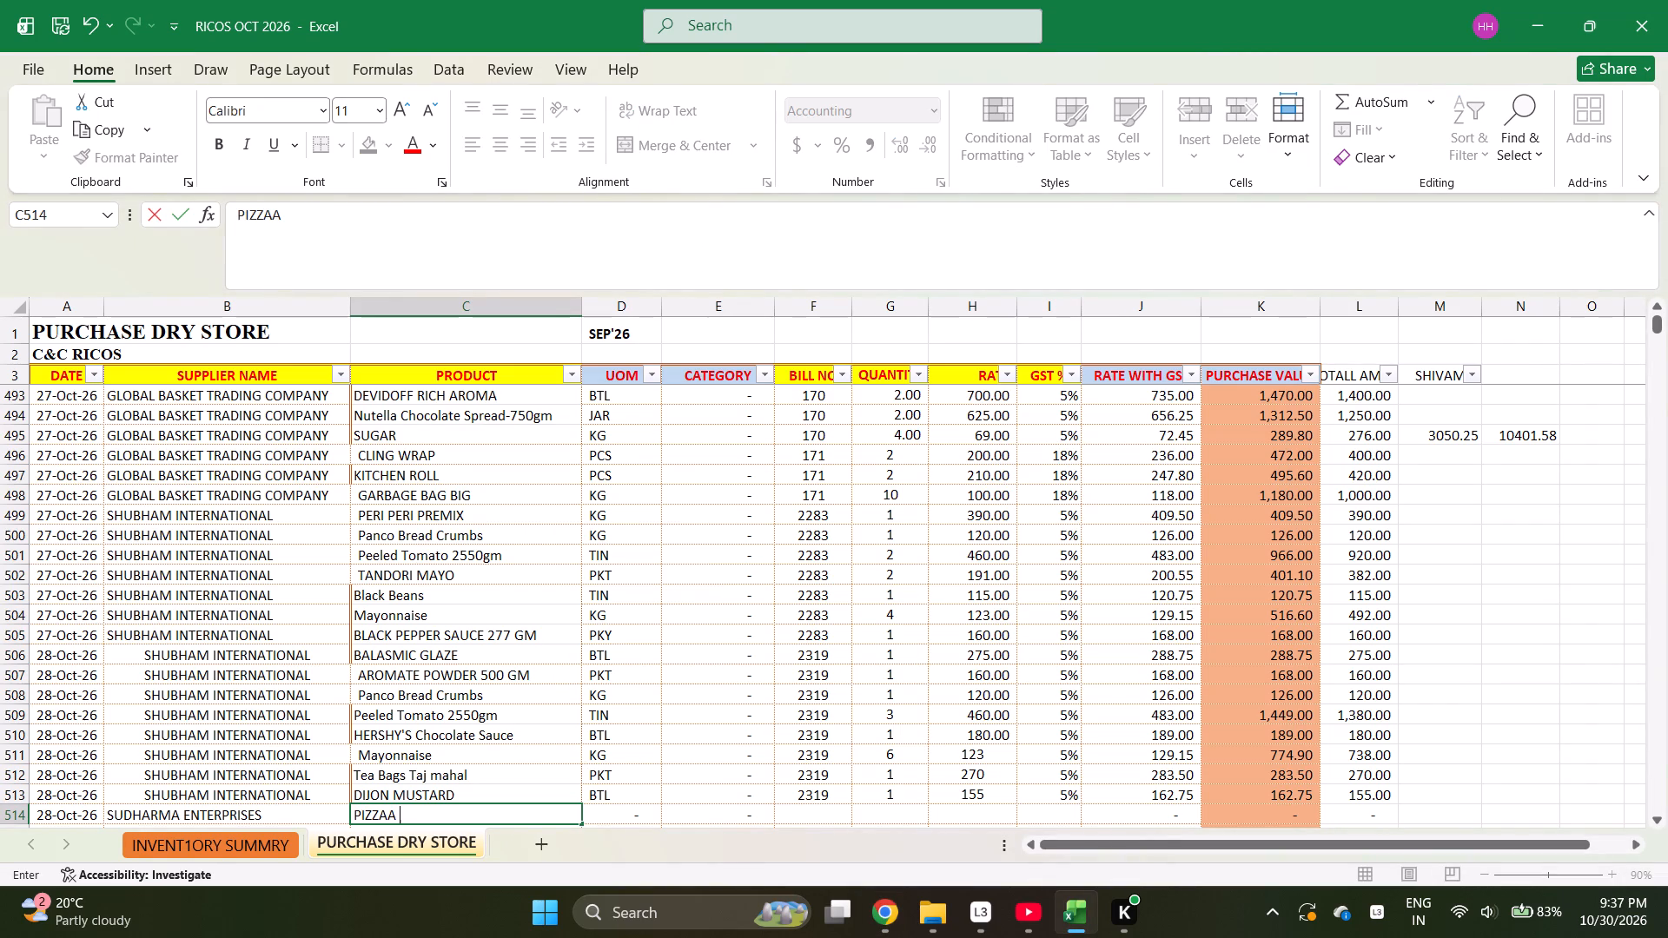
{"action": "key", "text": "BackSpace"}
{"action": "key", "text": "BackSpace"}
{"action": "key", "text": "space"}
{"action": "type", "text": "BOX"}
{"action": "key", "text": "Return"}
Search the inventory summary sheet for WHITE C and copy White Carry Bag Big/ Nylon into the product cell below PIZZA BOX.
{"action": "key", "text": "alt+Tab"}
{"action": "key", "text": "alt+Tab"}
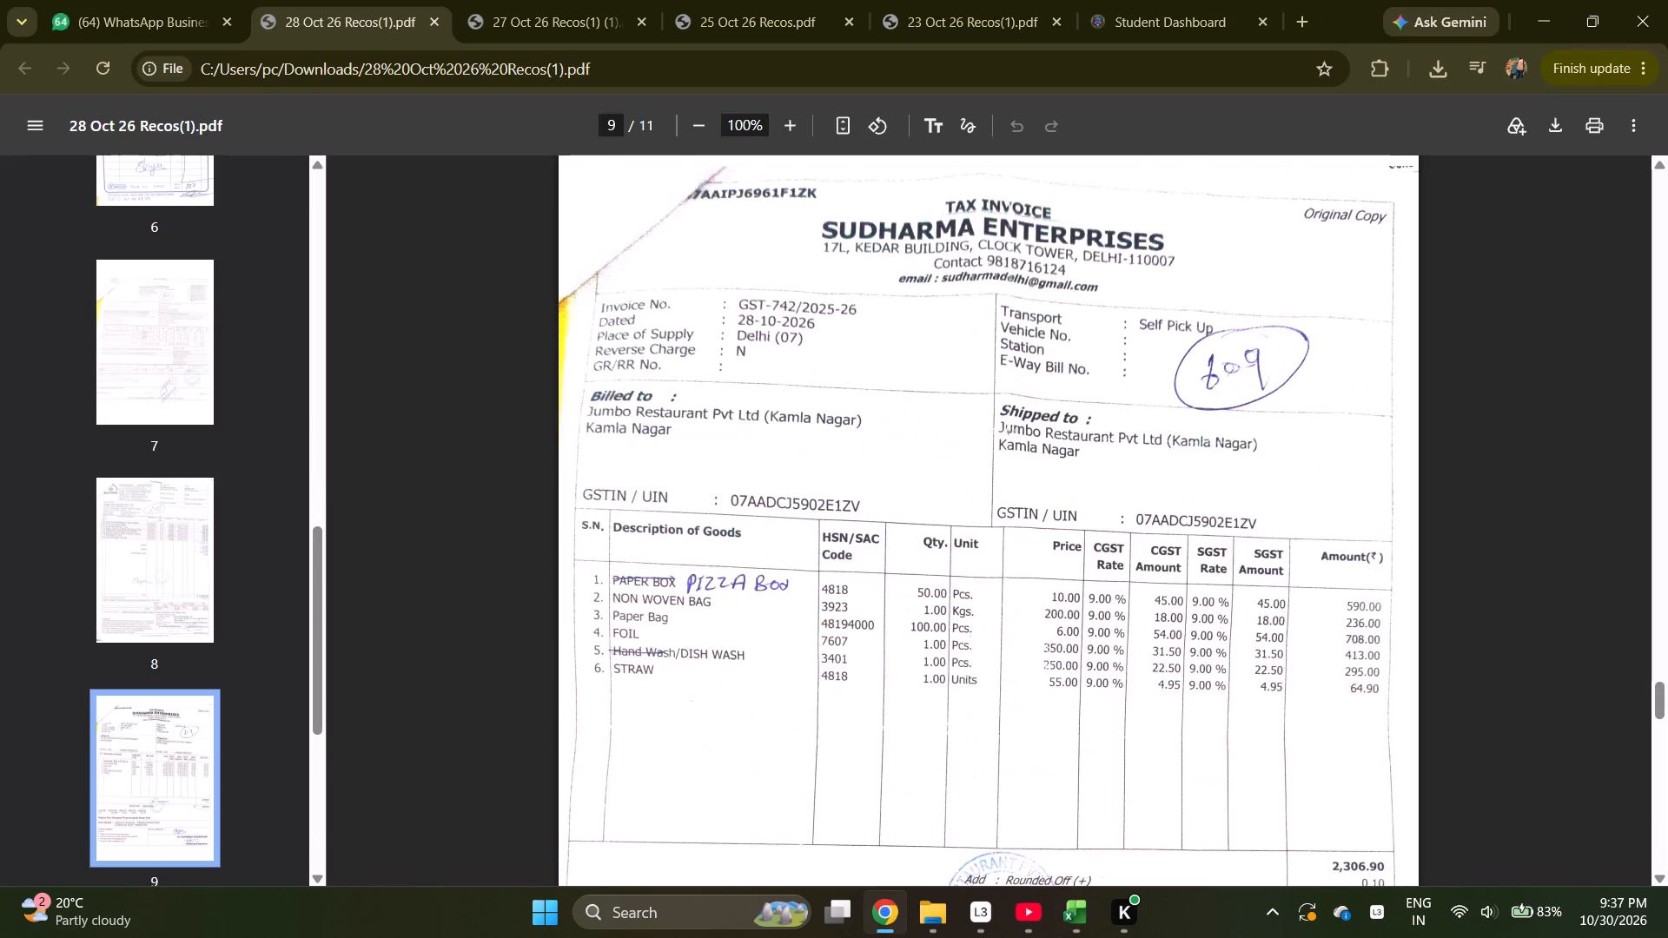
{"action": "key", "text": "alt+Tab"}
{"action": "key", "text": "alt+Tab"}
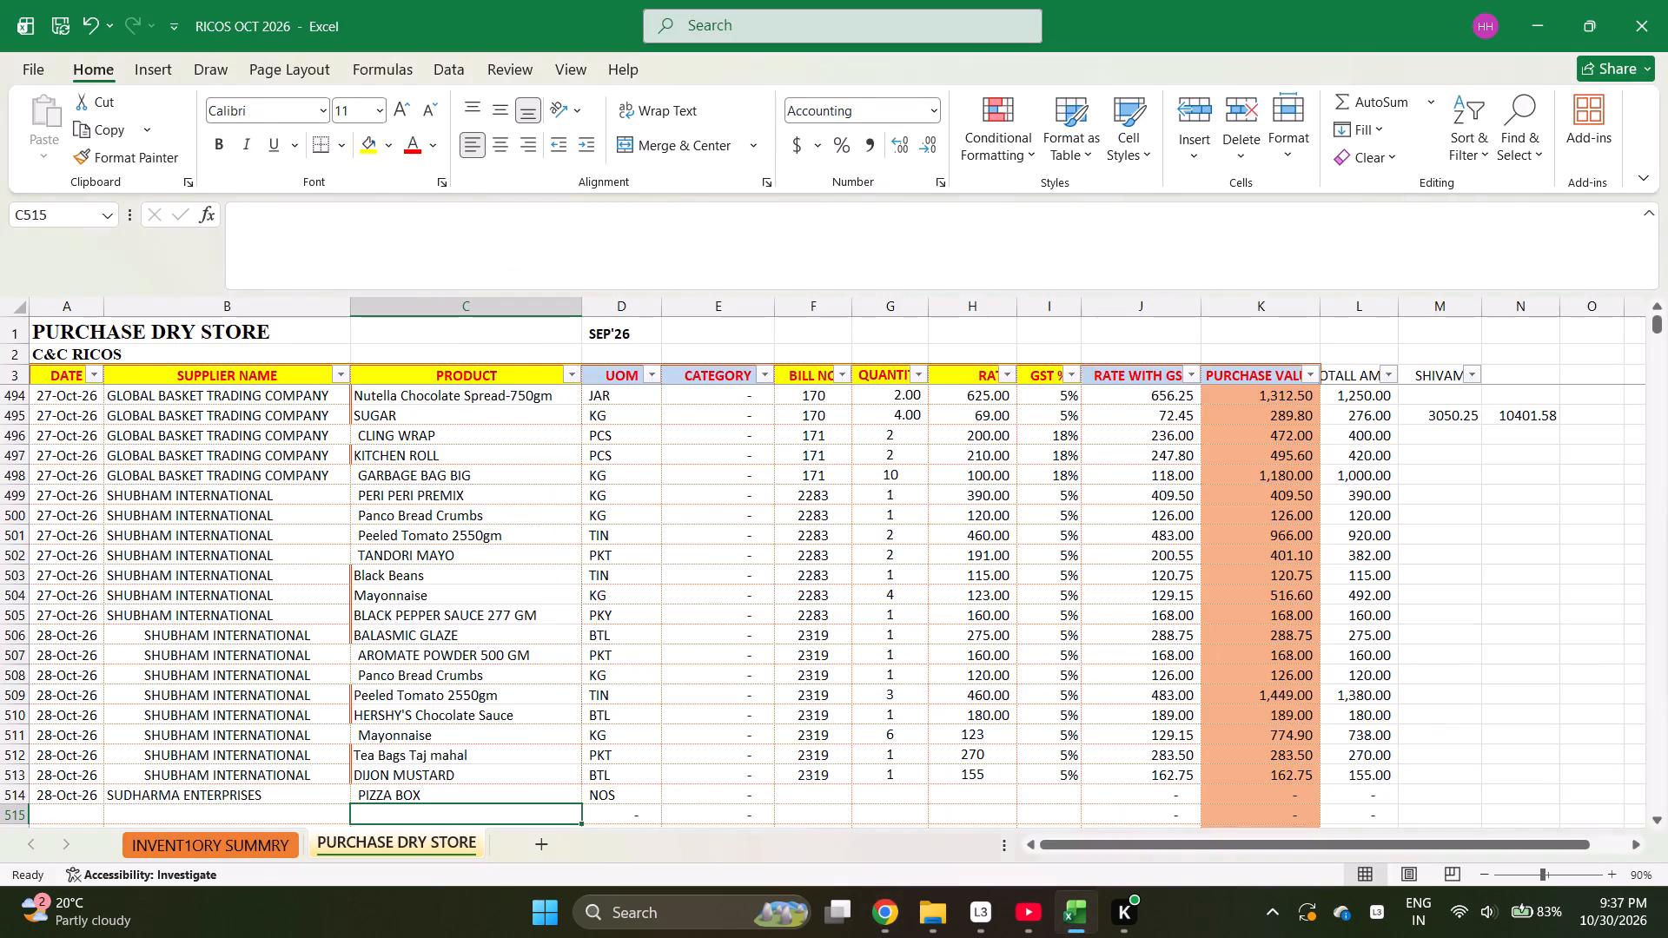
{"action": "key", "text": "ctrl+Page_Up"}
{"action": "key", "text": "ctrl+f"}
{"action": "type", "text": "WHUE"}
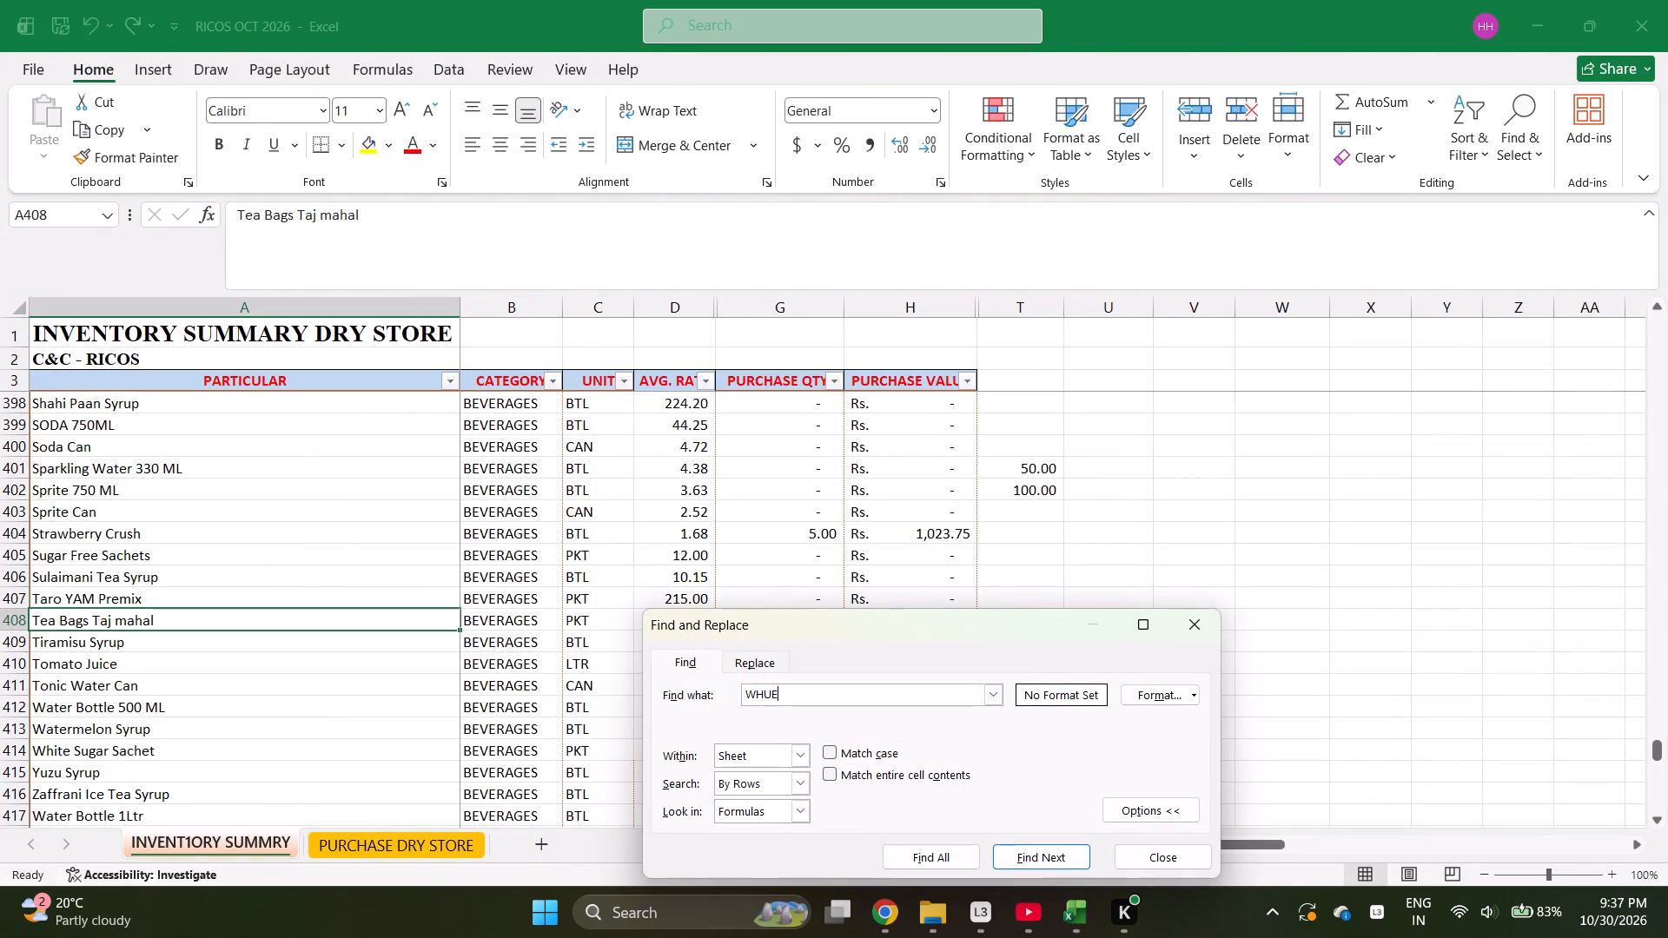
{"action": "key", "text": "BackSpace"}
{"action": "key", "text": "BackSpace"}
{"action": "type", "text": "ITE"}
{"action": "key", "text": "space"}
{"action": "type", "text": "C"}
{"action": "key", "text": "Return"}
{"action": "key", "text": "Escape"}
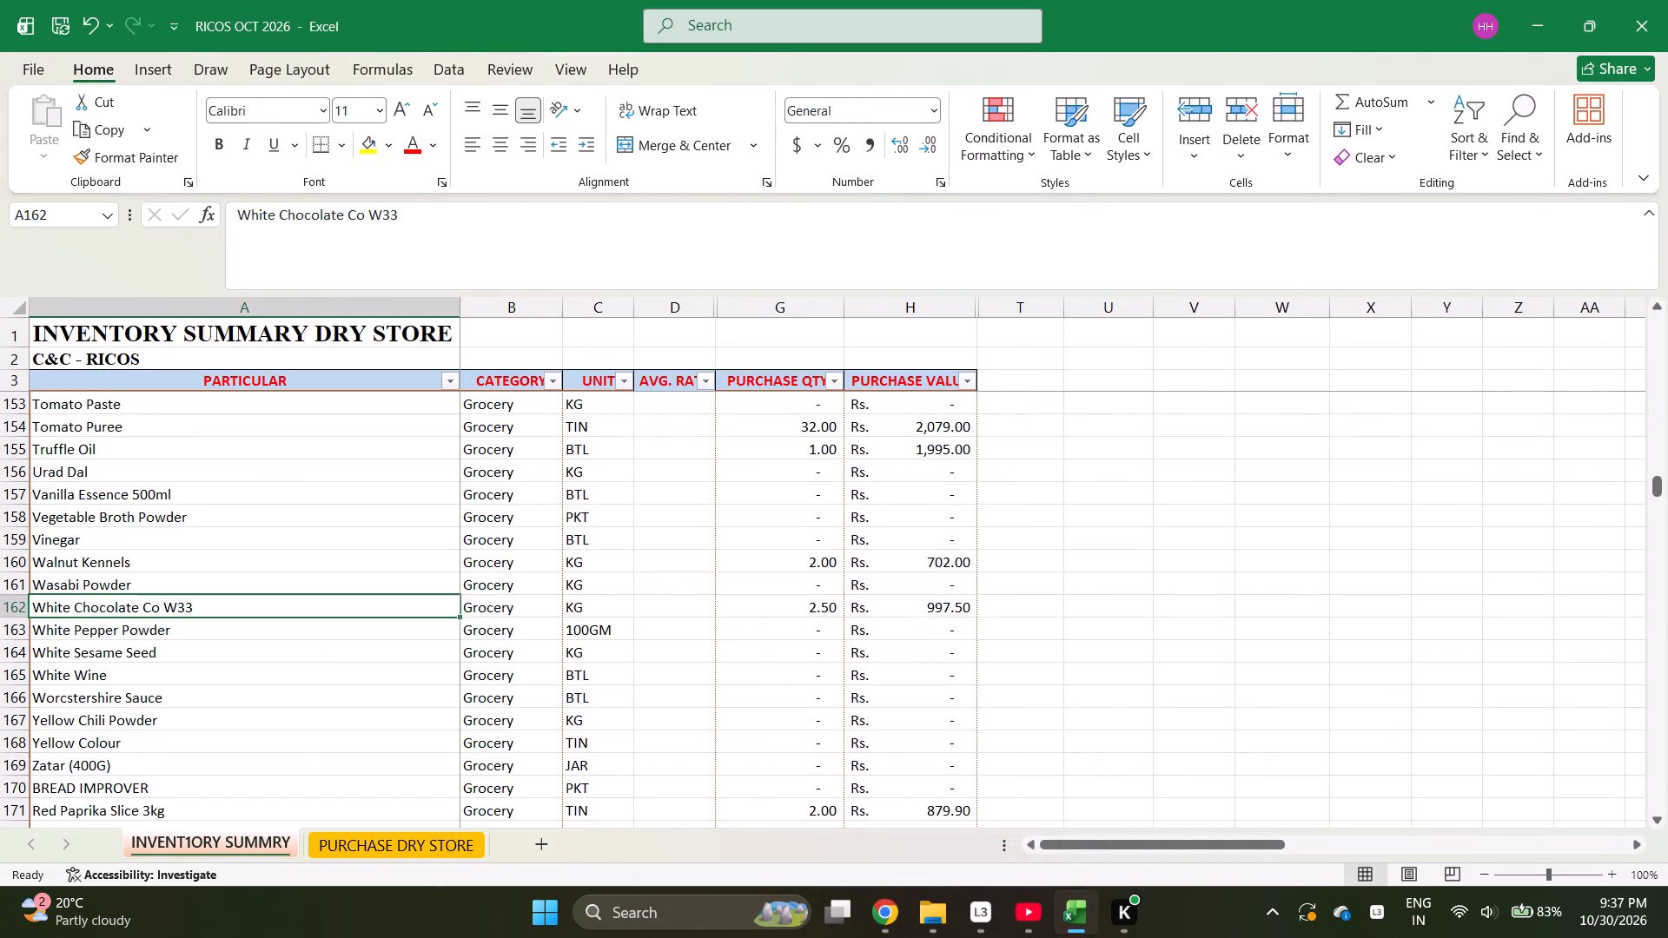
{"action": "key", "text": "ctrl+f"}
{"action": "key", "text": "Return"}
{"action": "key", "text": "Escape"}
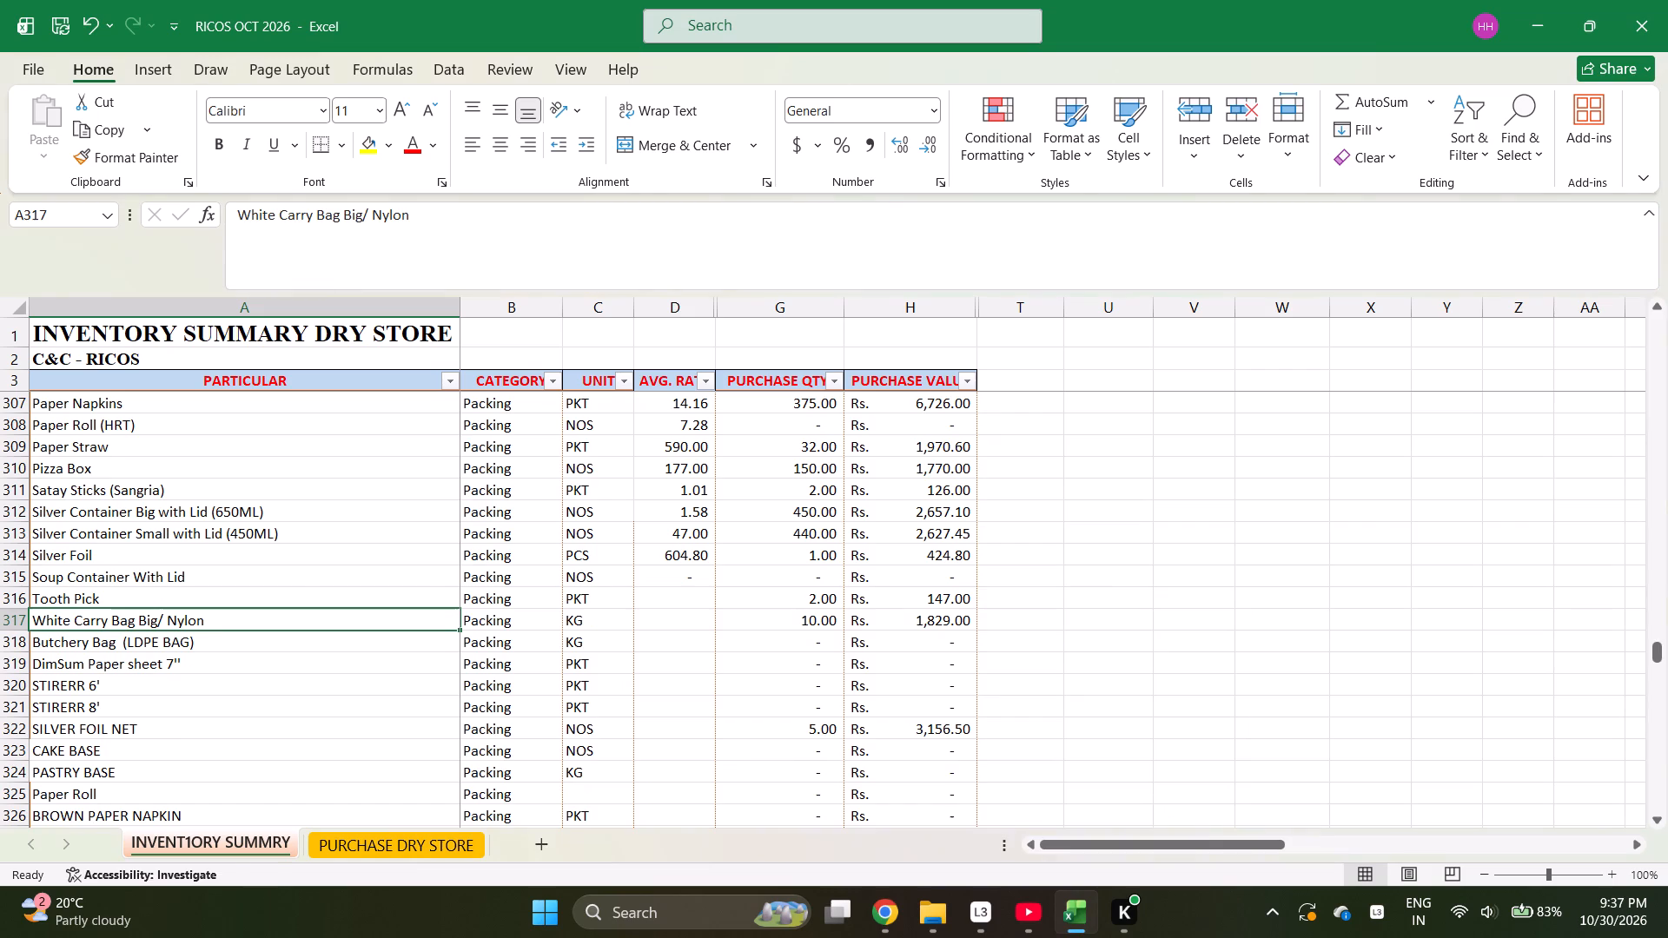
{"action": "key", "text": "ctrl+c"}
{"action": "key", "text": "ctrl+Page_Down"}
{"action": "key", "text": "Return"}
{"action": "key", "text": "Return"}
Enter Brown Paper Bag Small as the third Sudharma Enterprises product, matching the invoice's Paper Bag line.
{"action": "key", "text": "alt+Tab"}
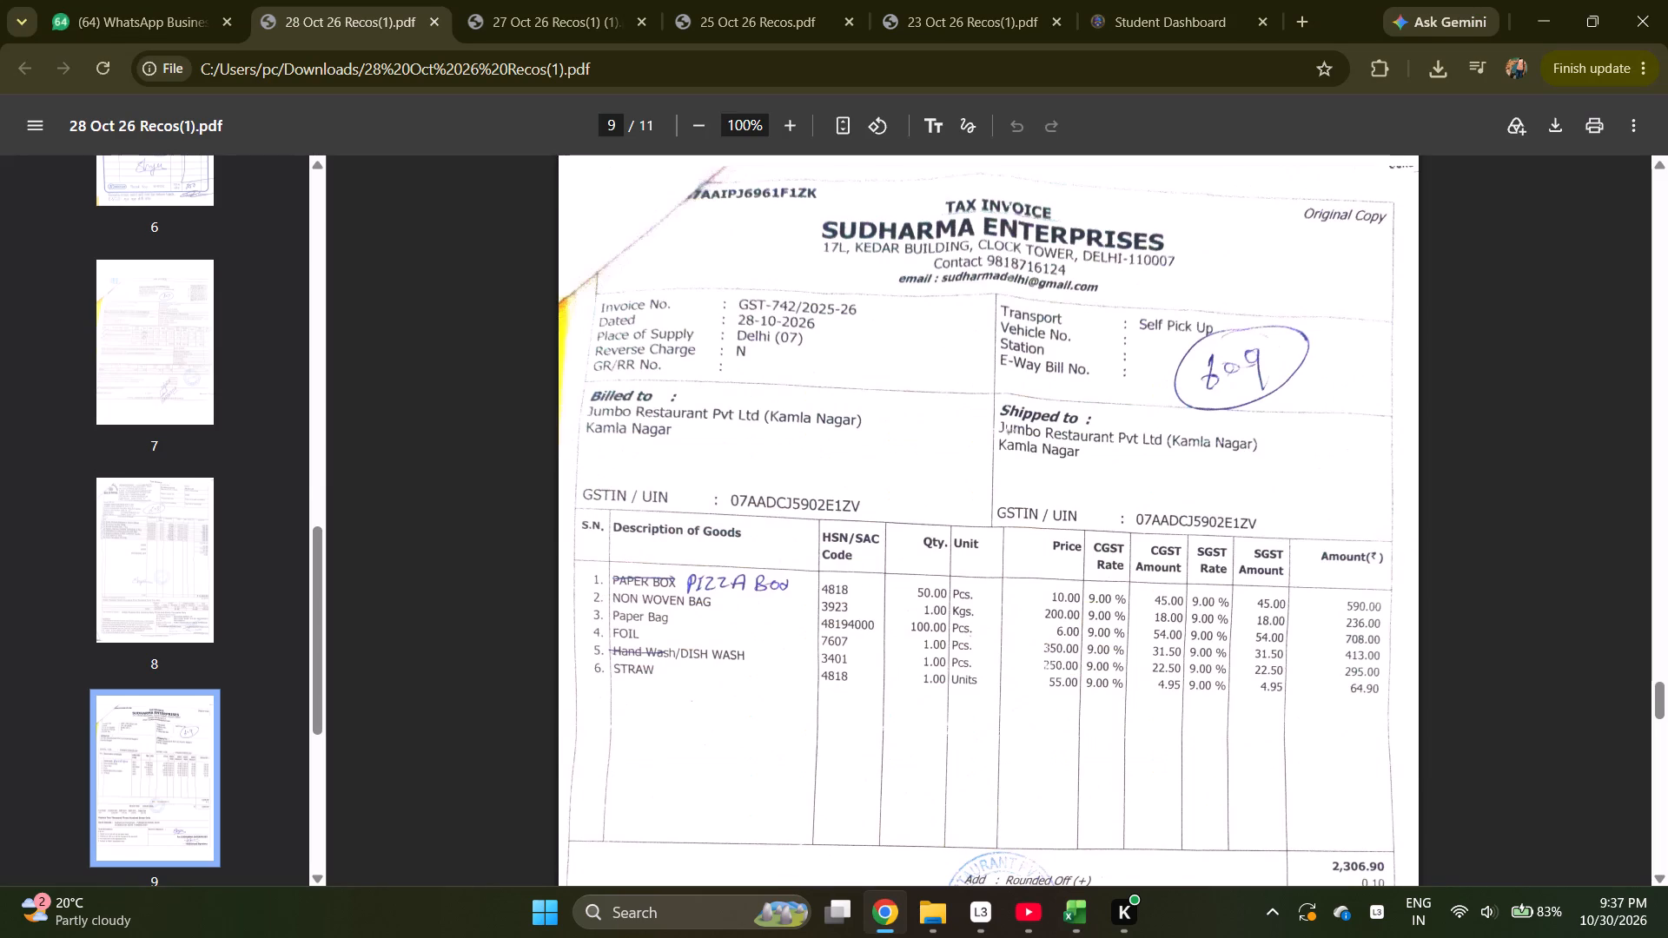
{"action": "key", "text": "alt+Tab"}
{"action": "key", "text": "alt+Tab"}
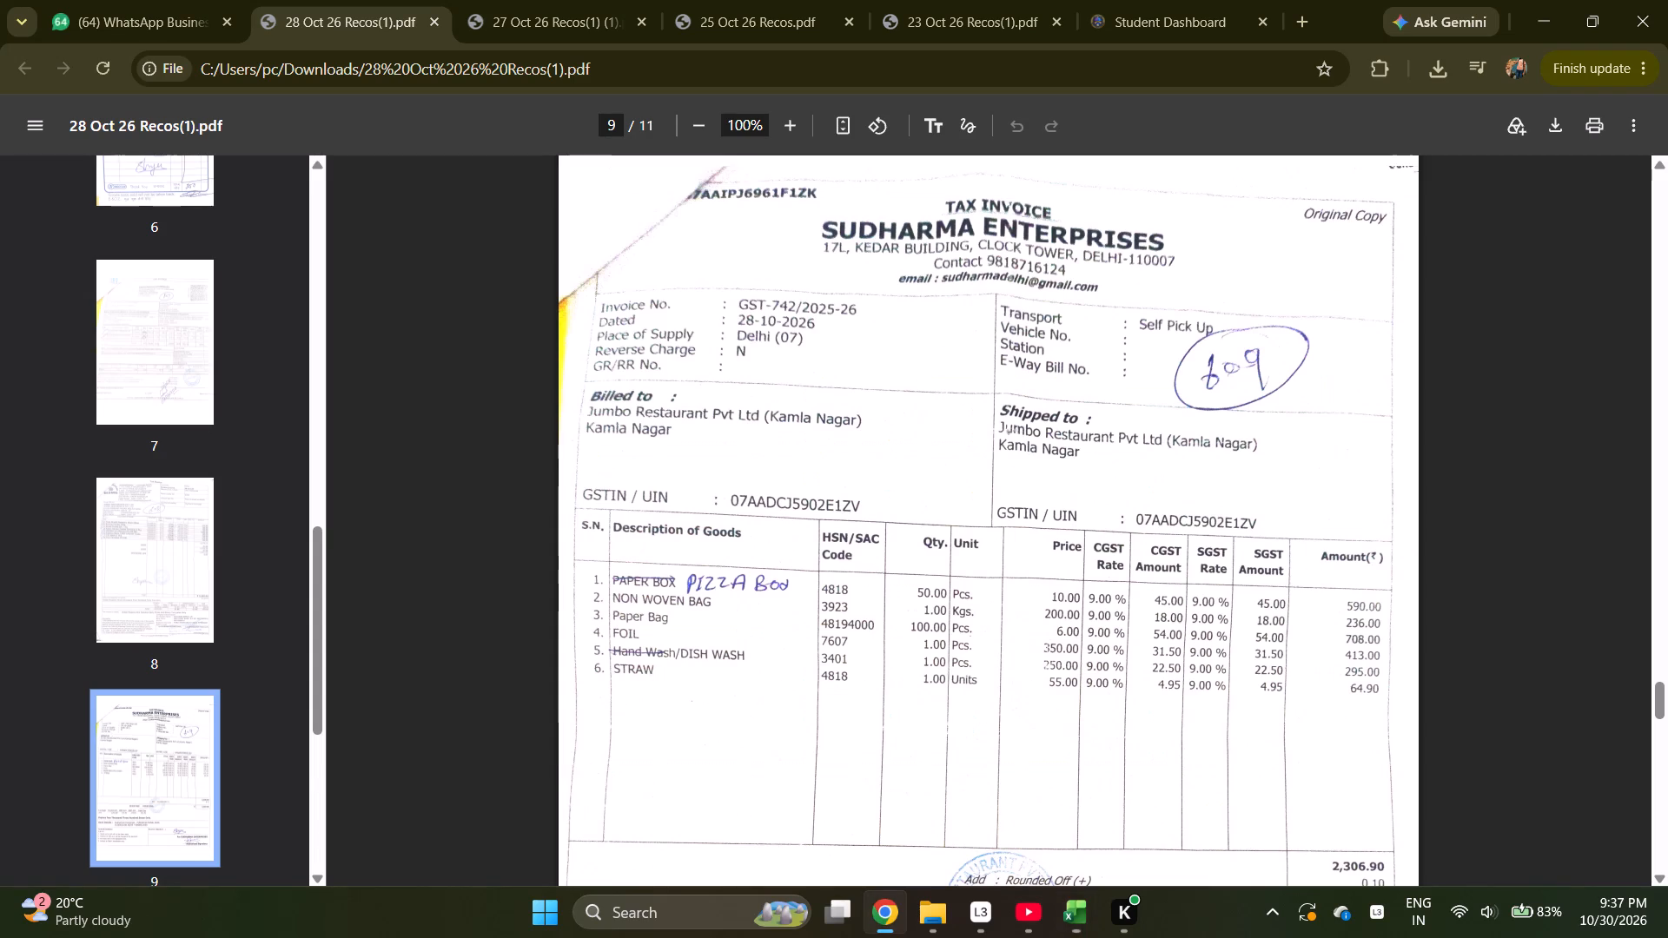
{"action": "key", "text": "alt+Tab"}
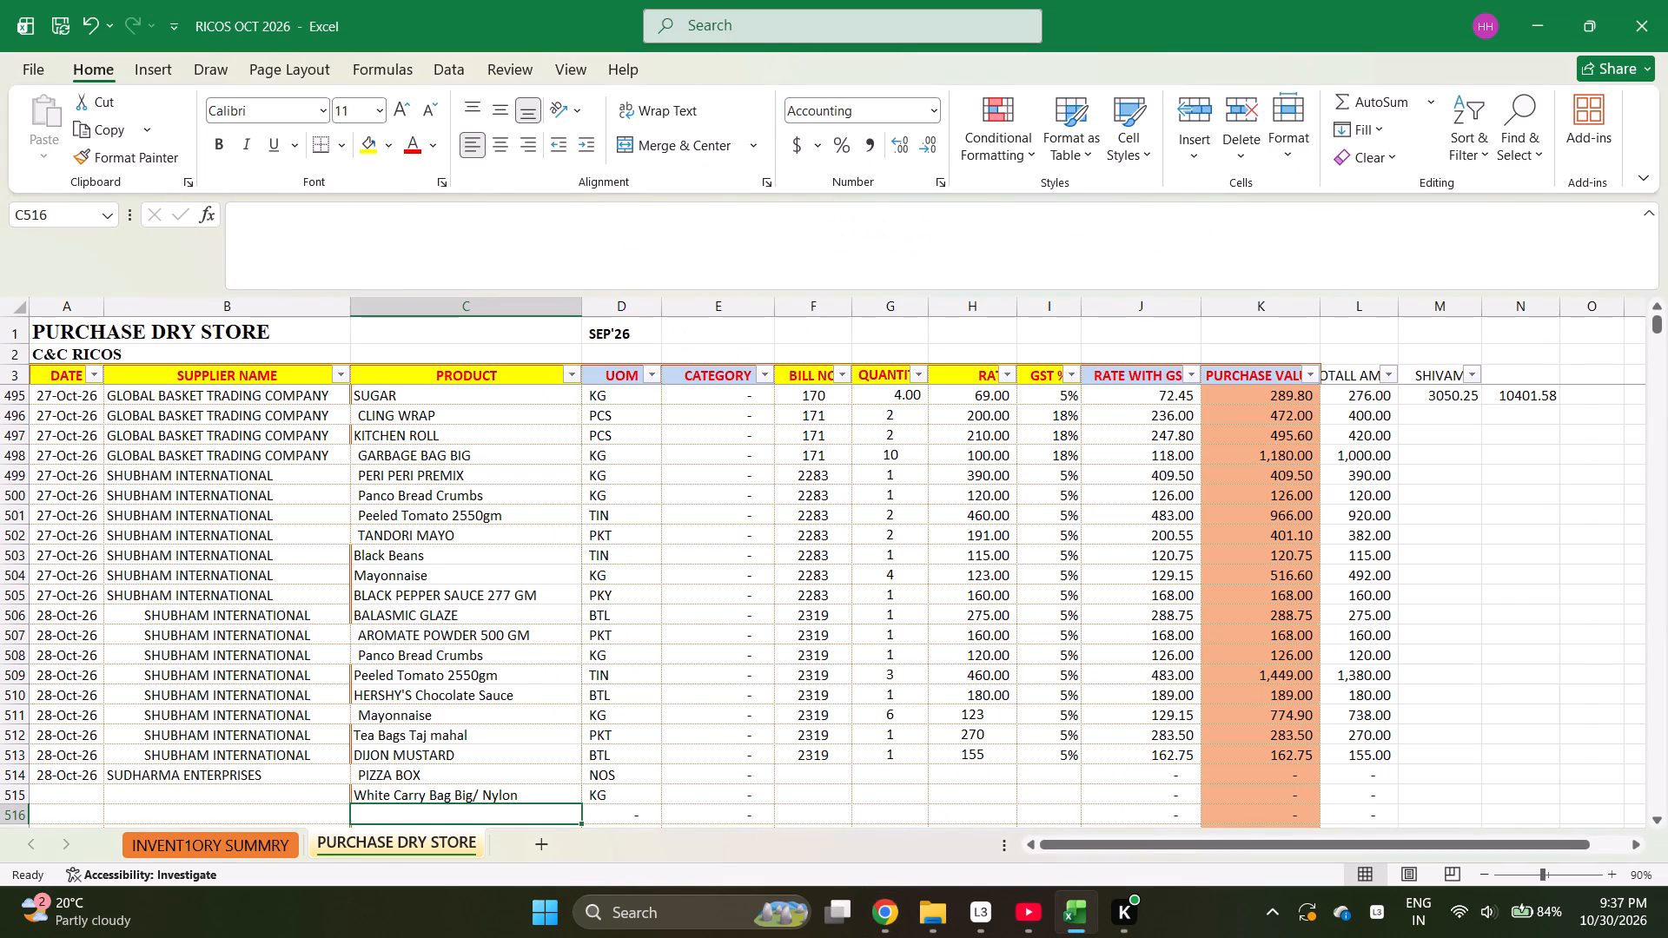
{"action": "type", "text": "BROWN PAPER"}
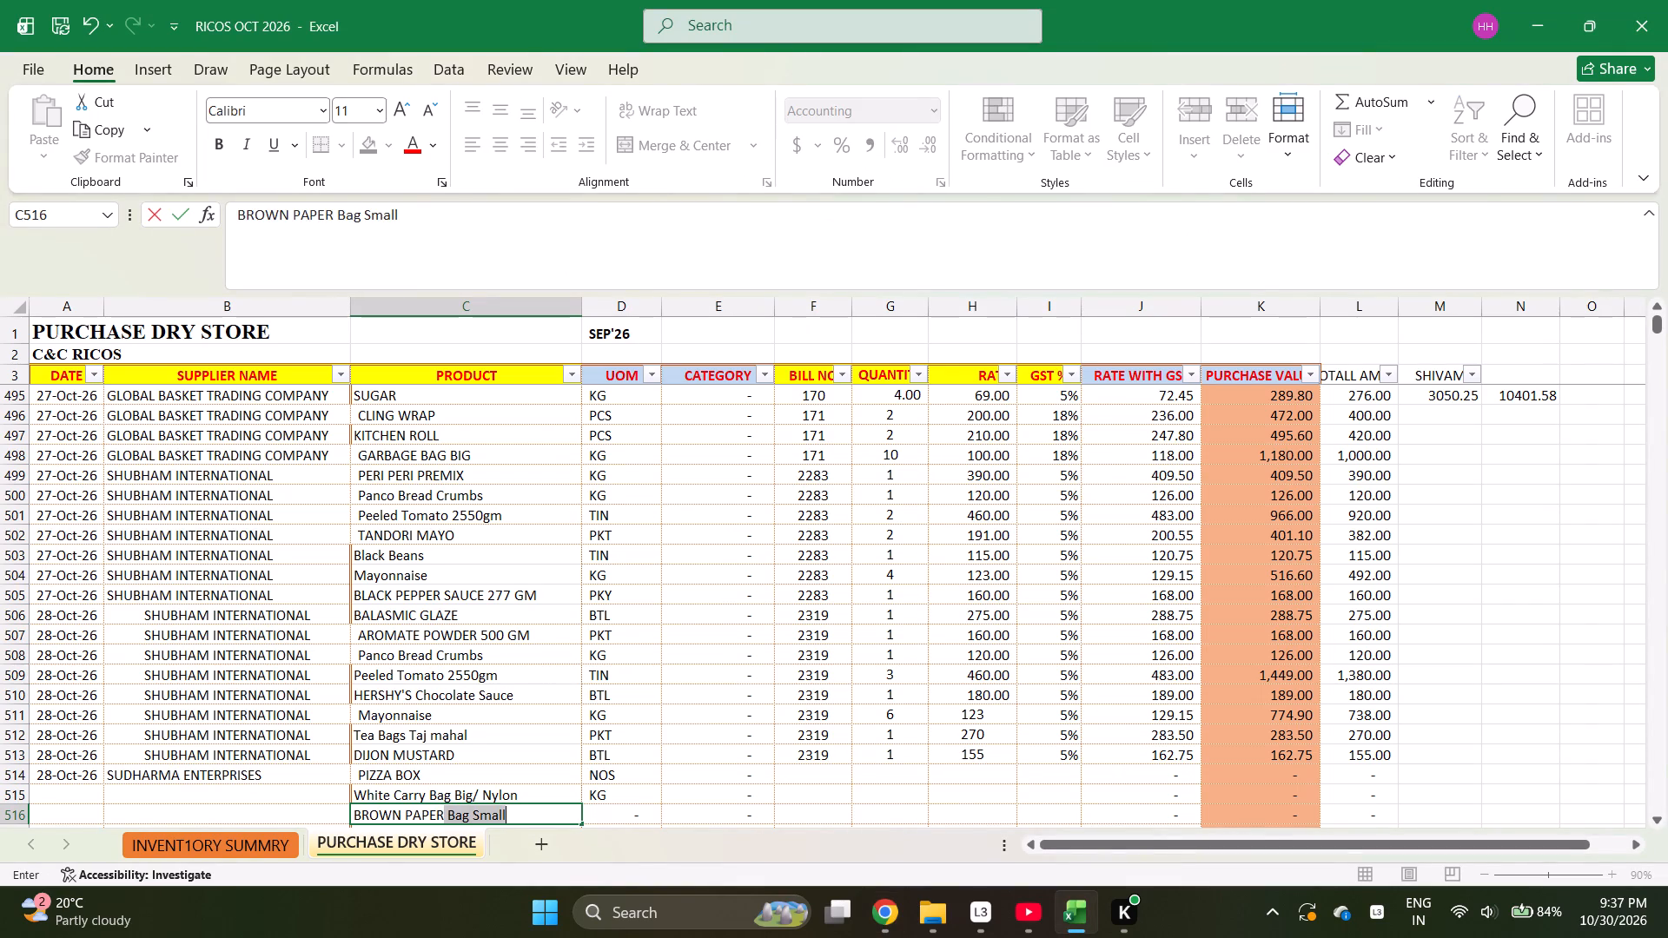
{"action": "key", "text": "Return"}
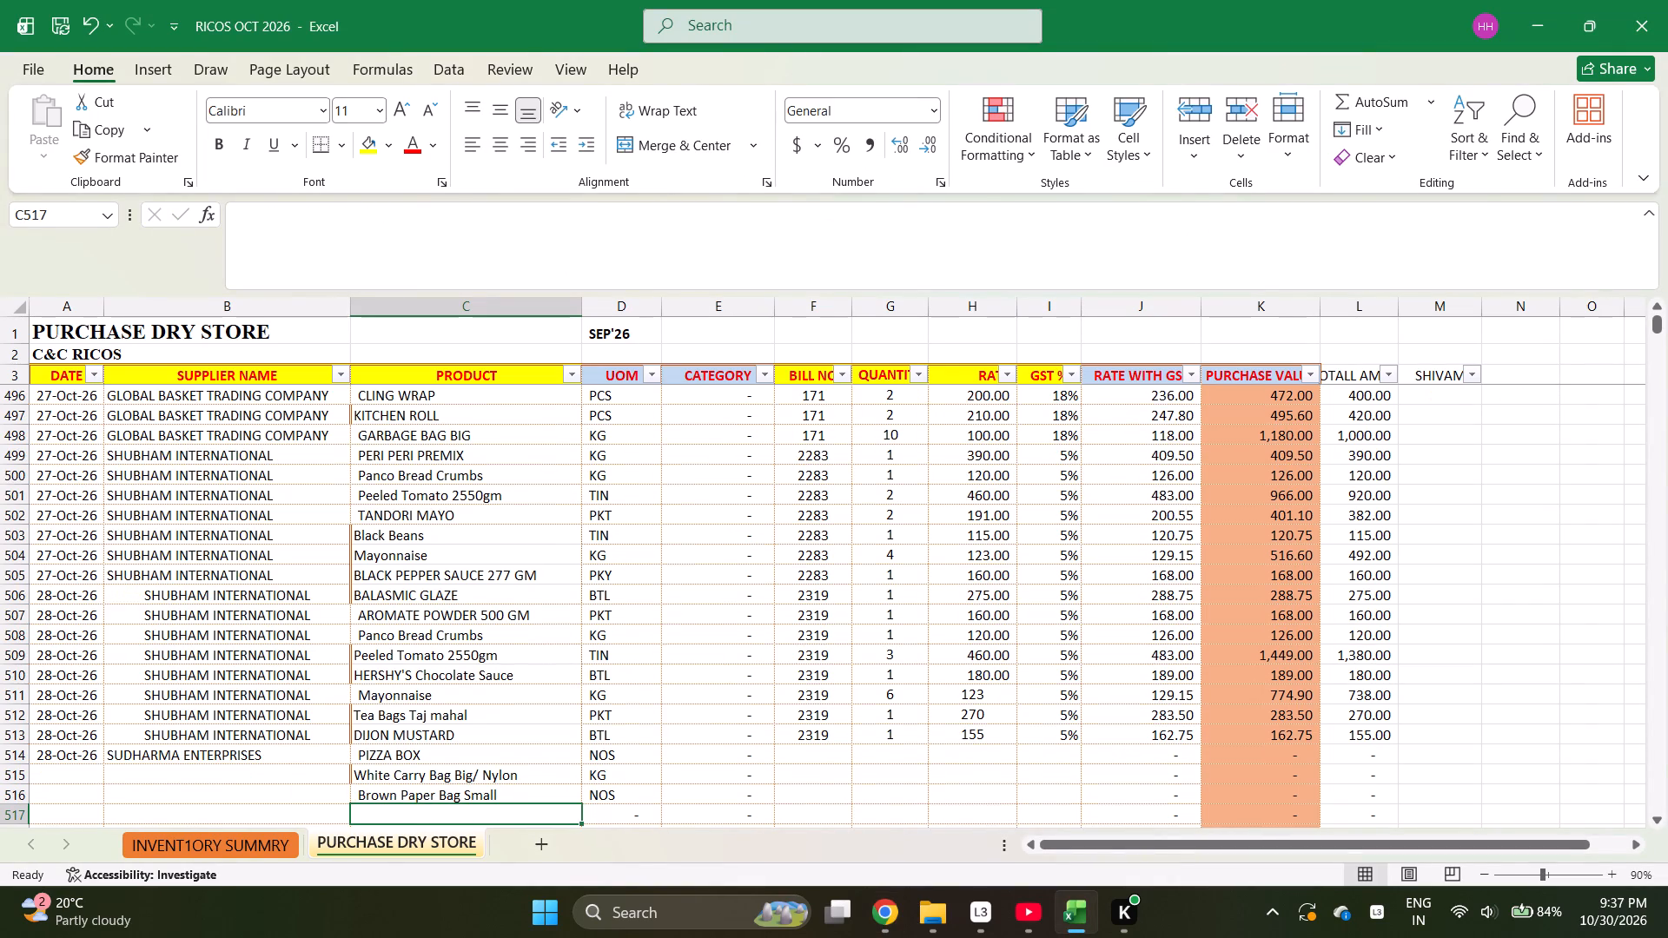
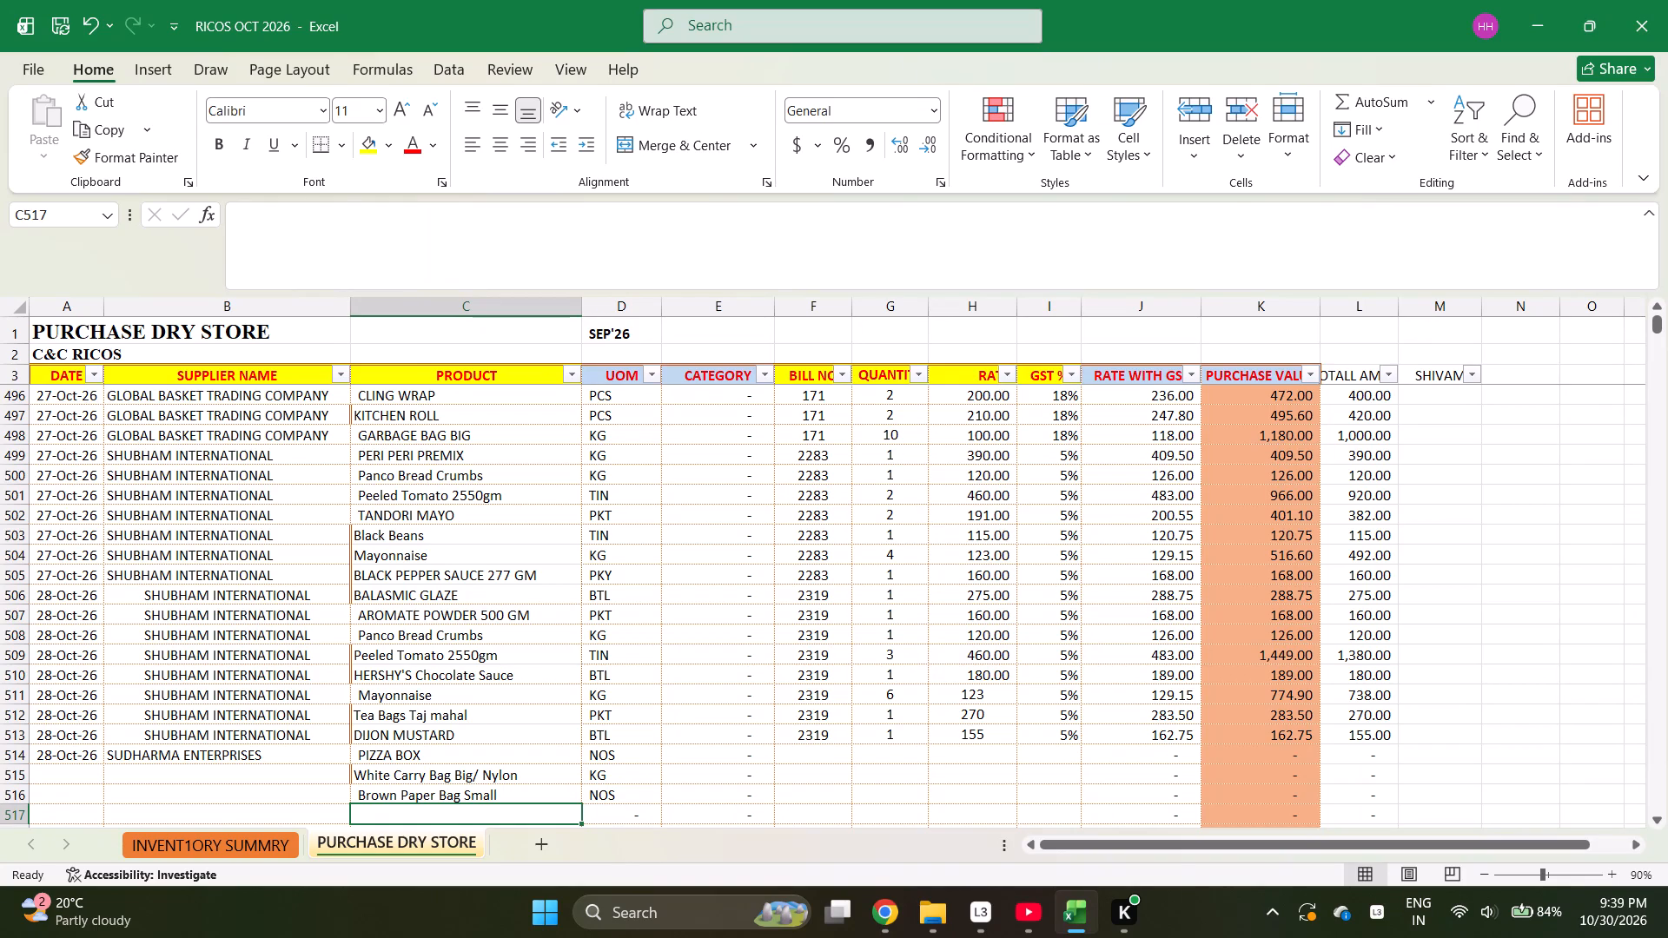
Search the inventory summary sheet for SILV and copy Silver Foil into the product cell below Brown Paper Bag Small.
{"action": "key", "text": "alt+Tab"}
{"action": "key", "text": "alt+Tab"}
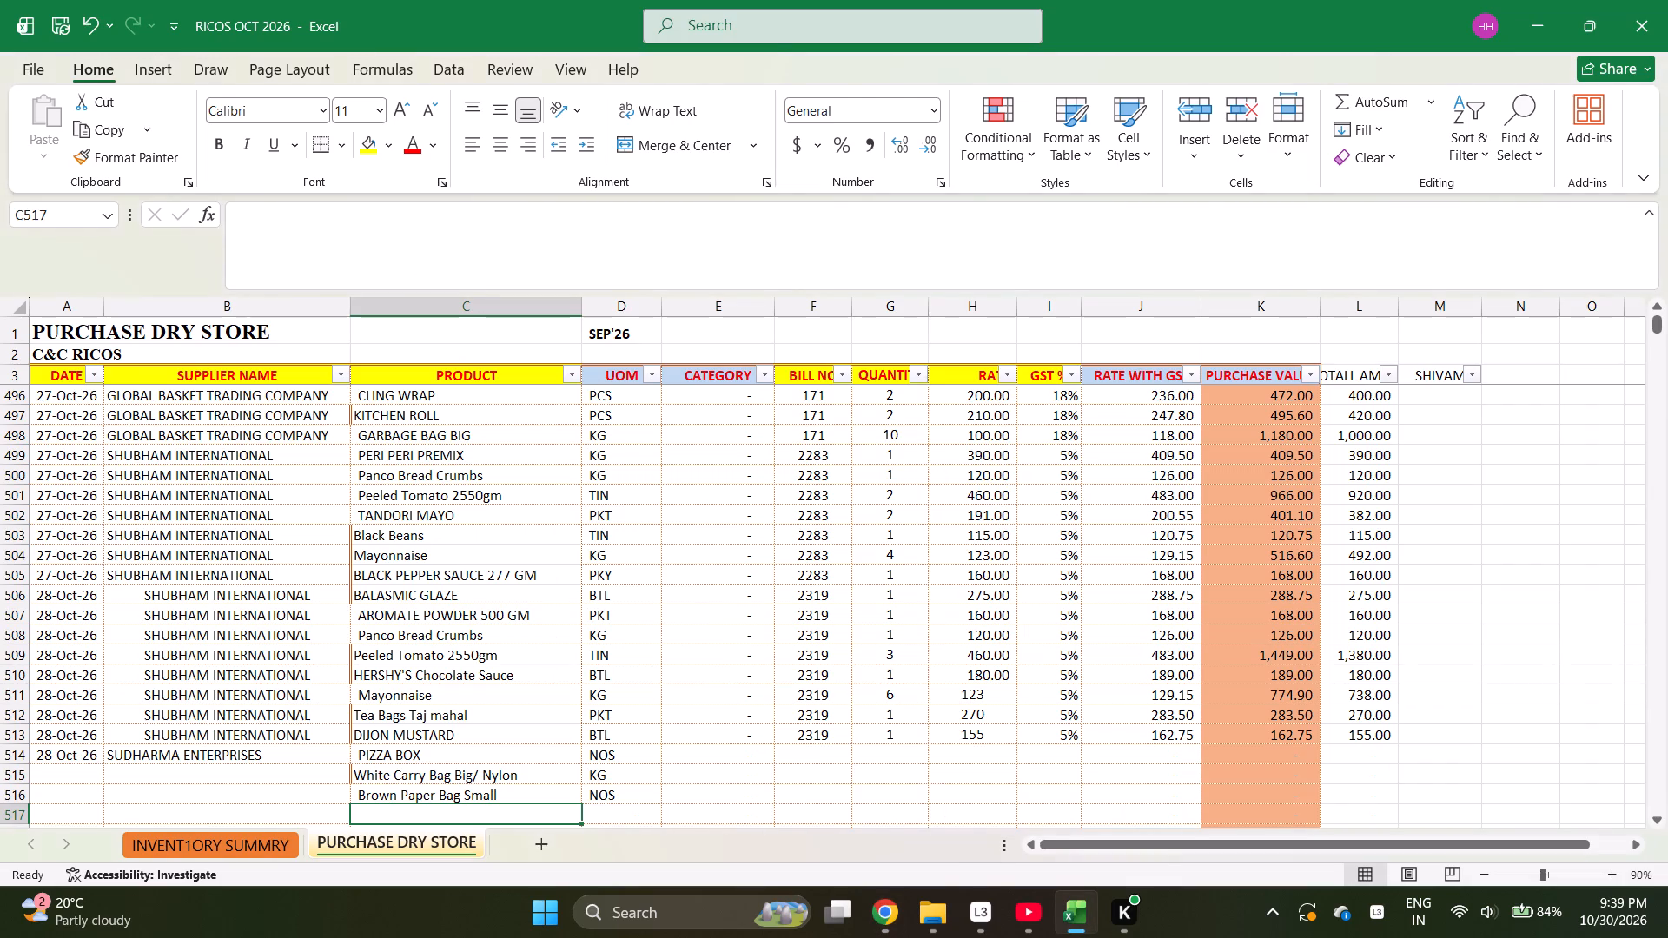
{"action": "key", "text": "alt+Tab"}
{"action": "key", "text": "alt+Tab"}
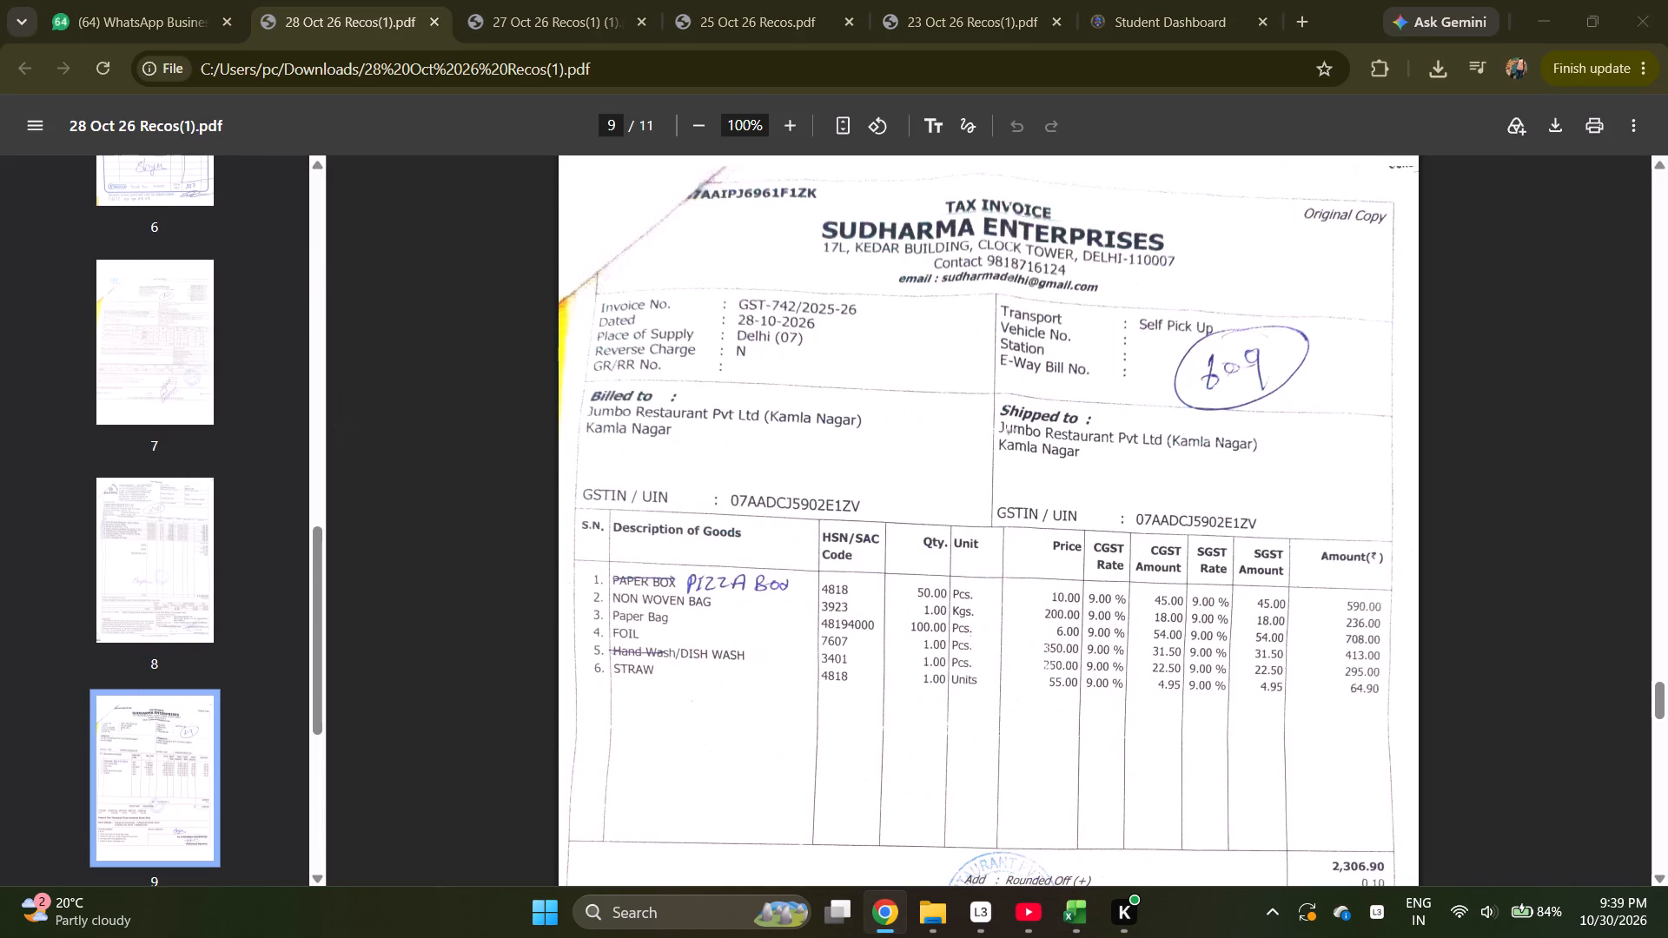
{"action": "key", "text": "ctrl+Page_Up"}
{"action": "key", "text": "ctrl+f"}
{"action": "type", "text": "SI"}
{"action": "type", "text": "LV"}
{"action": "key", "text": "Return"}
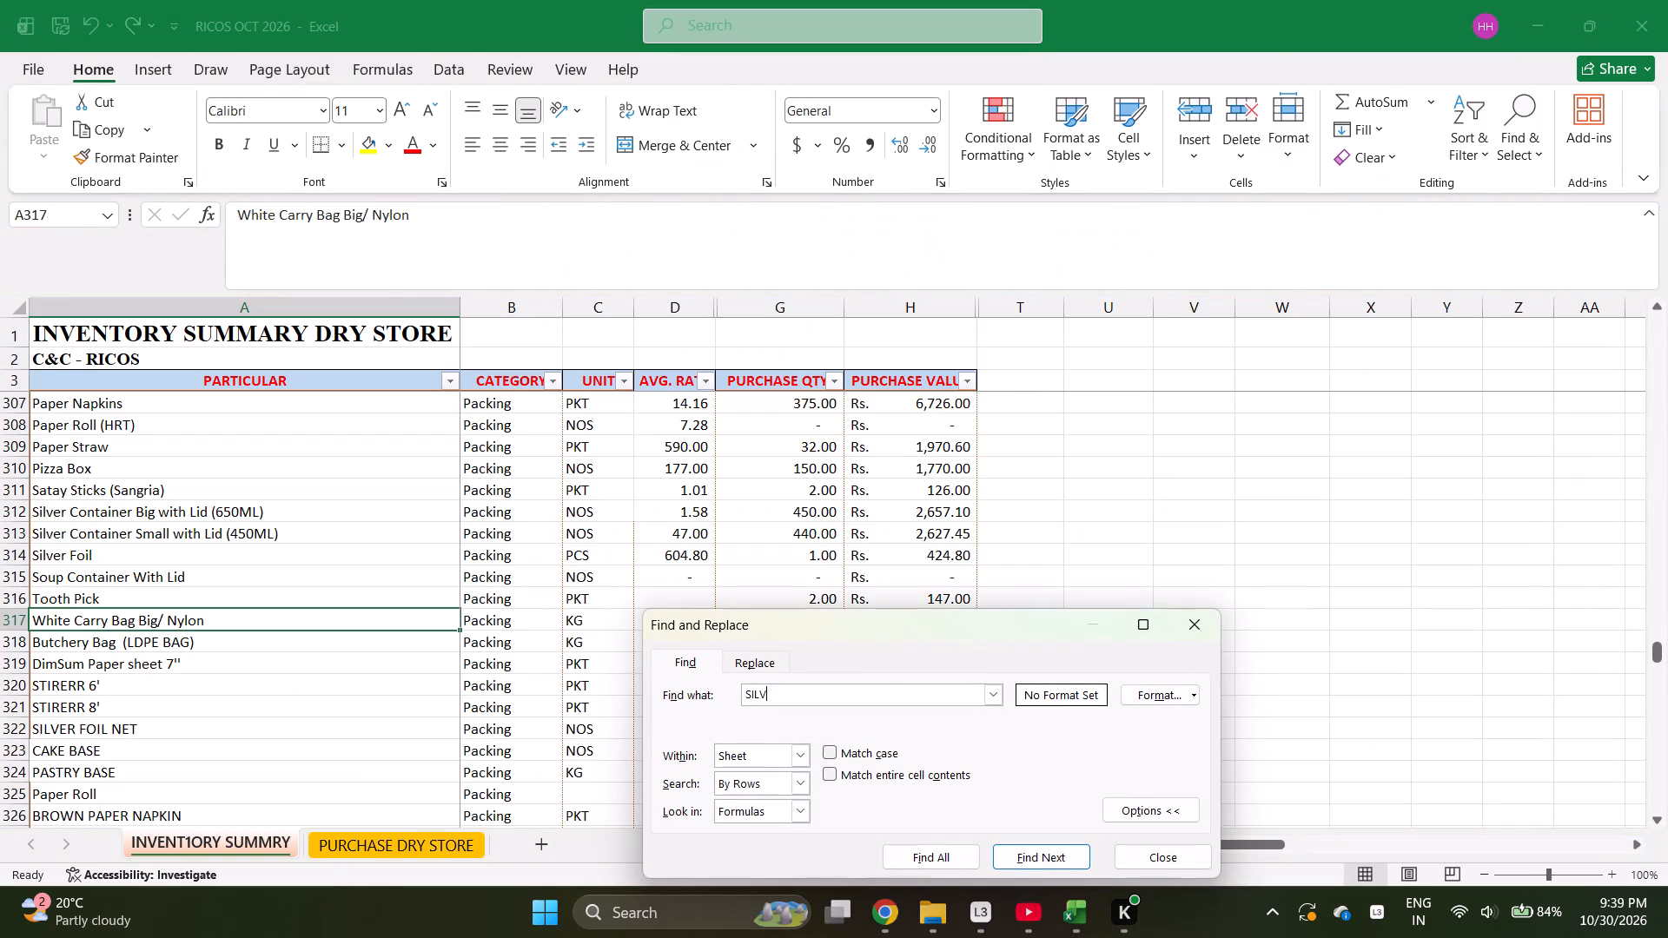
{"action": "key", "text": "Escape"}
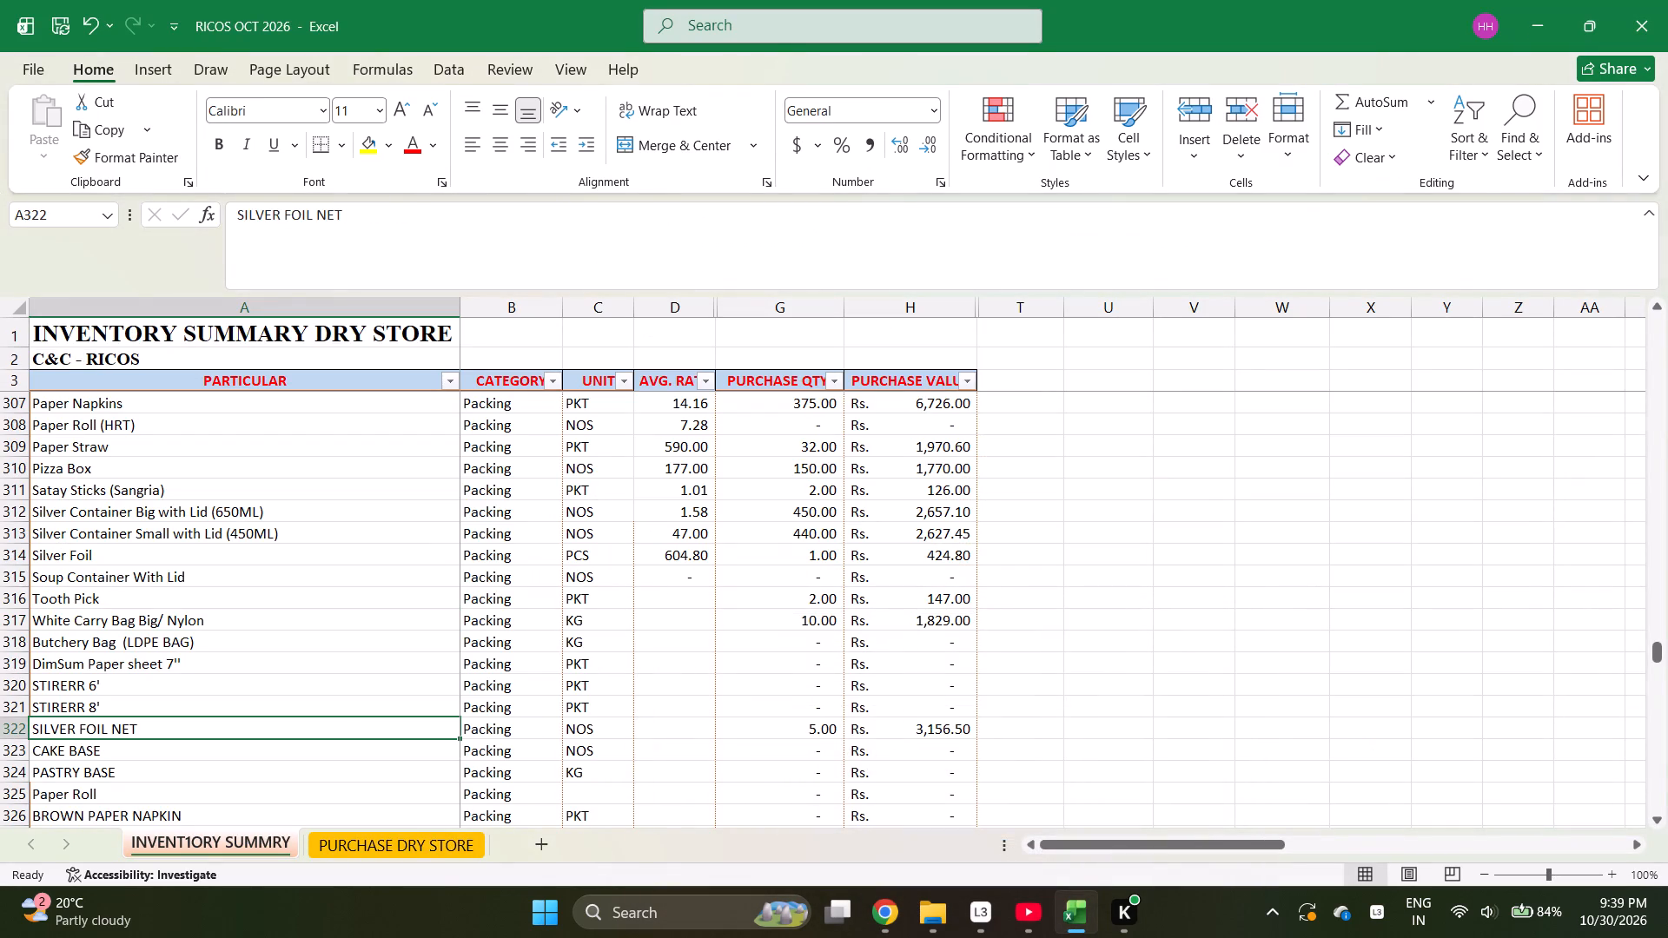
{"action": "key", "text": "ctrl+f"}
{"action": "key", "text": "Return"}
{"action": "key", "text": "Return"}
{"action": "key", "text": "Return"}
{"action": "key", "text": "Escape"}
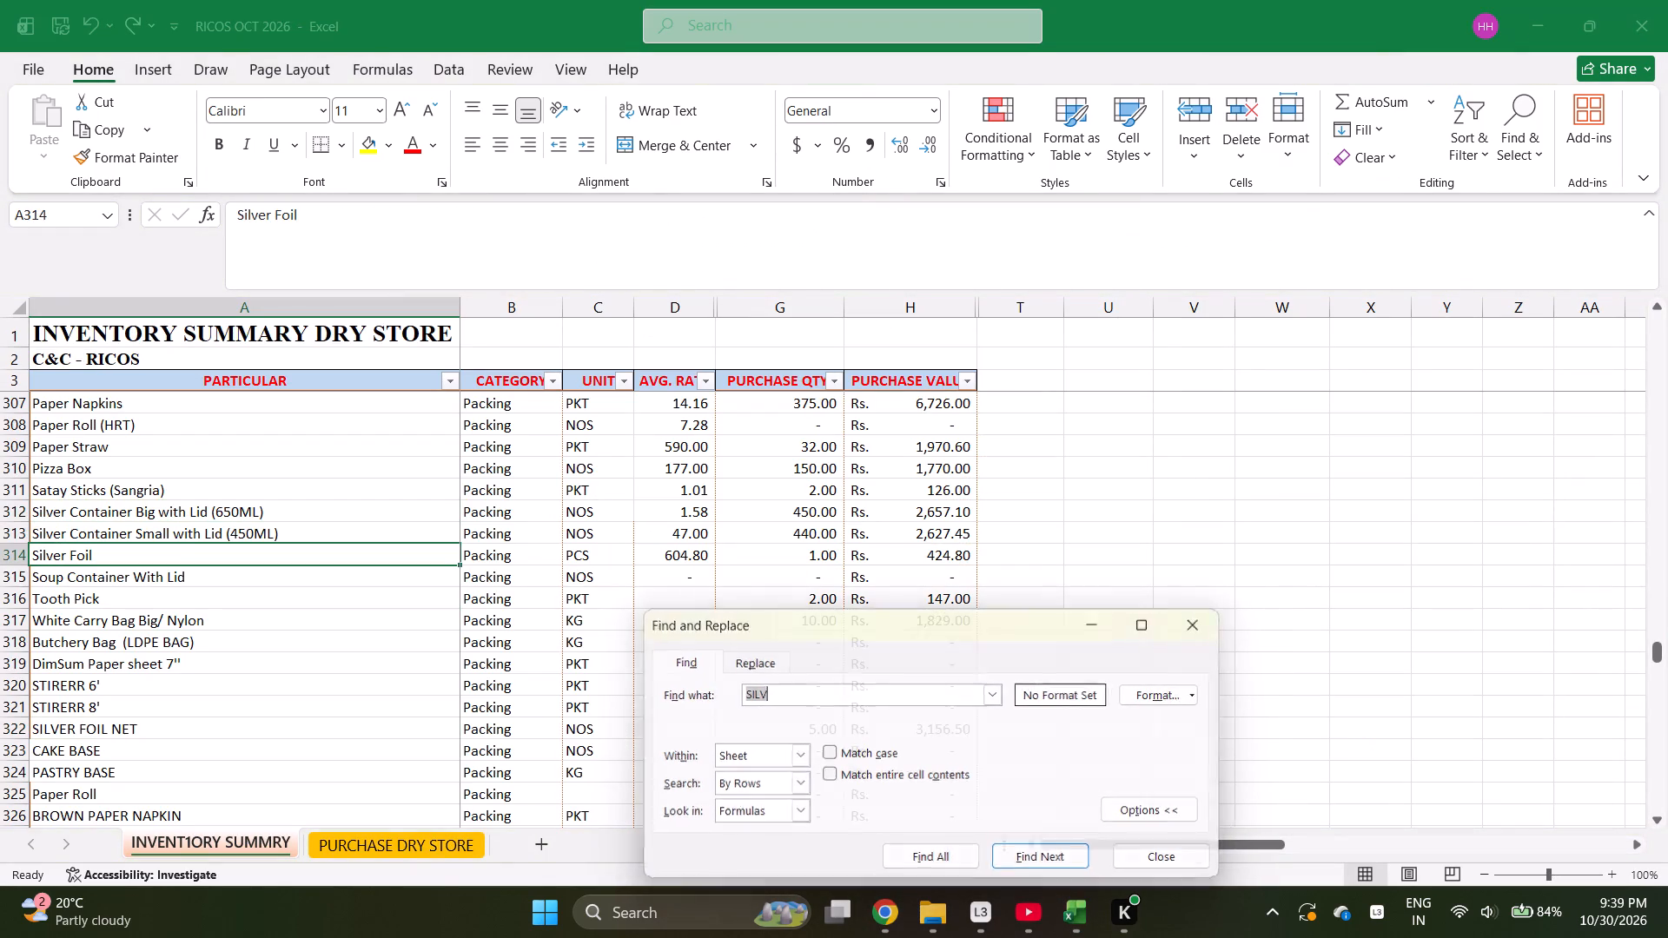
{"action": "key", "text": "ctrl+c"}
{"action": "key", "text": "ctrl+Page_Down"}
{"action": "key", "text": "Return"}
{"action": "key", "text": "Return"}
Search the inventory summary sheet for DISH and copy Liquid Dishwash Soap into the product cell below Silver Foil.
{"action": "key", "text": "alt+Tab"}
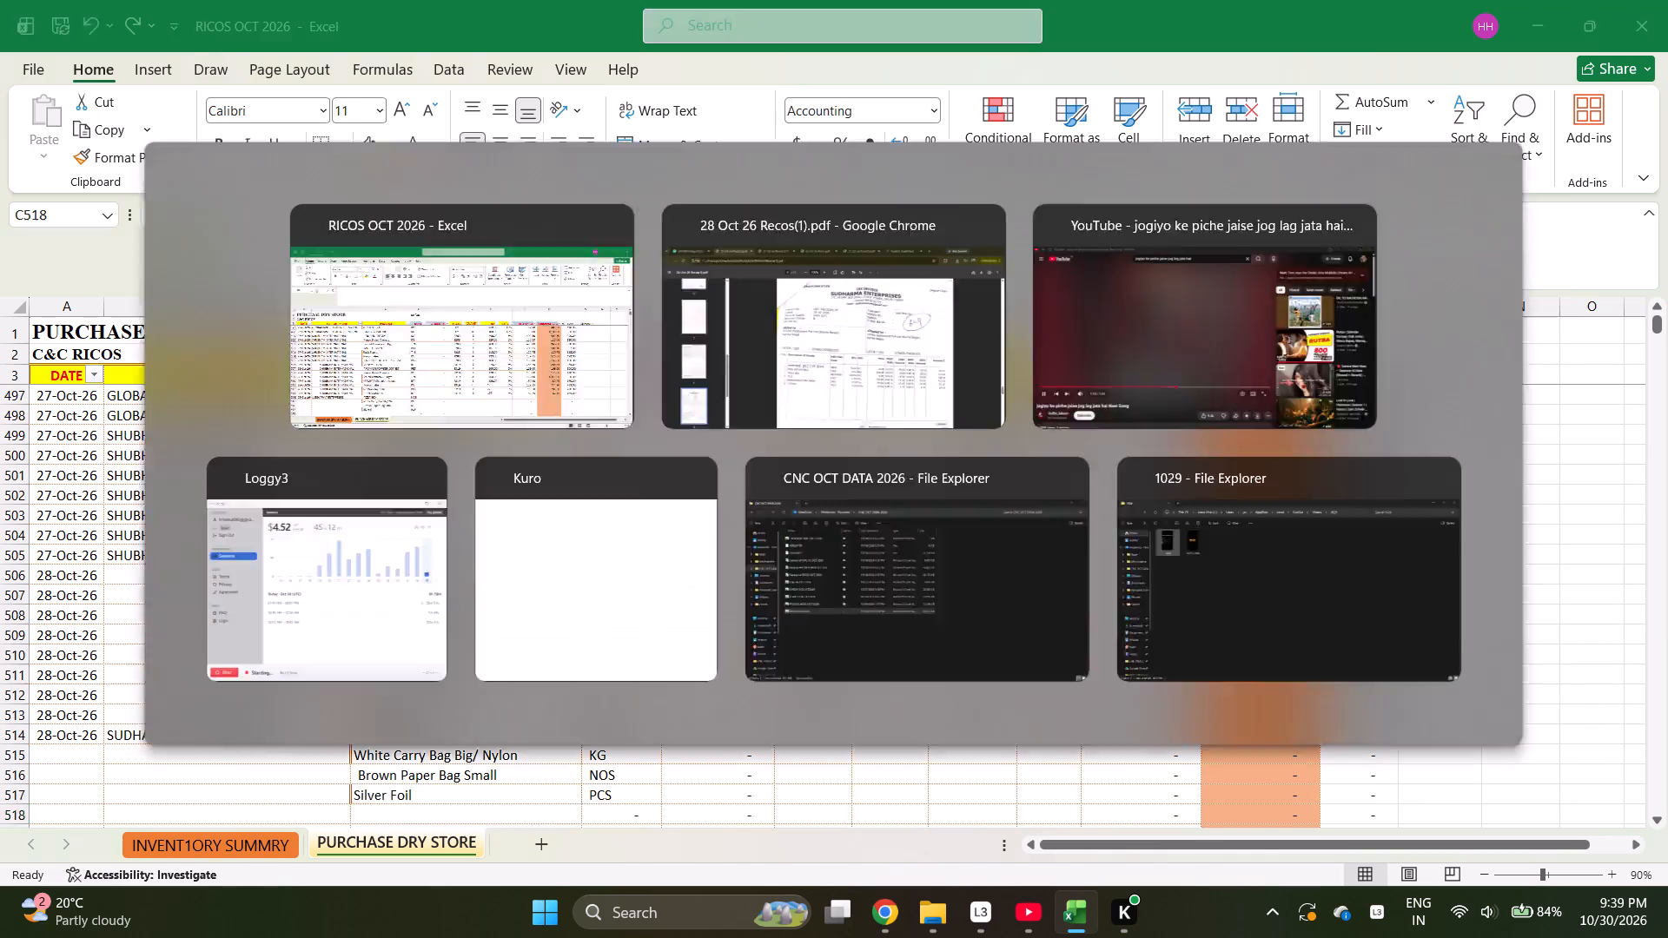
{"action": "key", "text": "alt+Tab"}
{"action": "key", "text": "ctrl+Page_Up"}
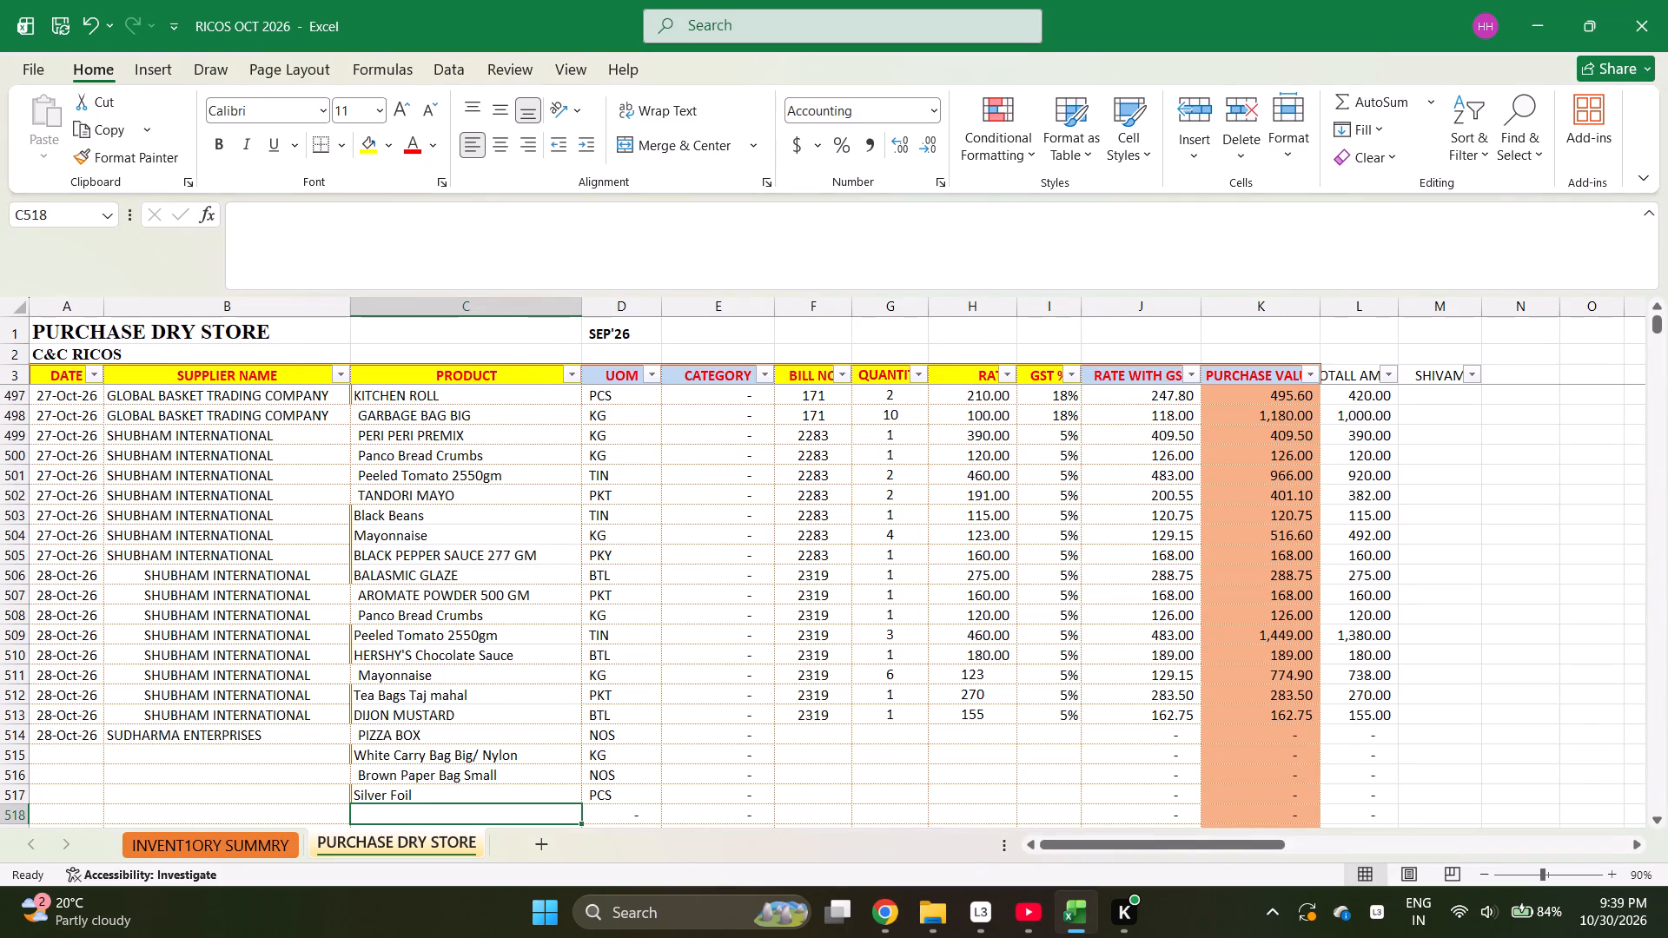
{"action": "key", "text": "ctrl+f"}
{"action": "type", "text": "DISJ"}
{"action": "key", "text": "Return"}
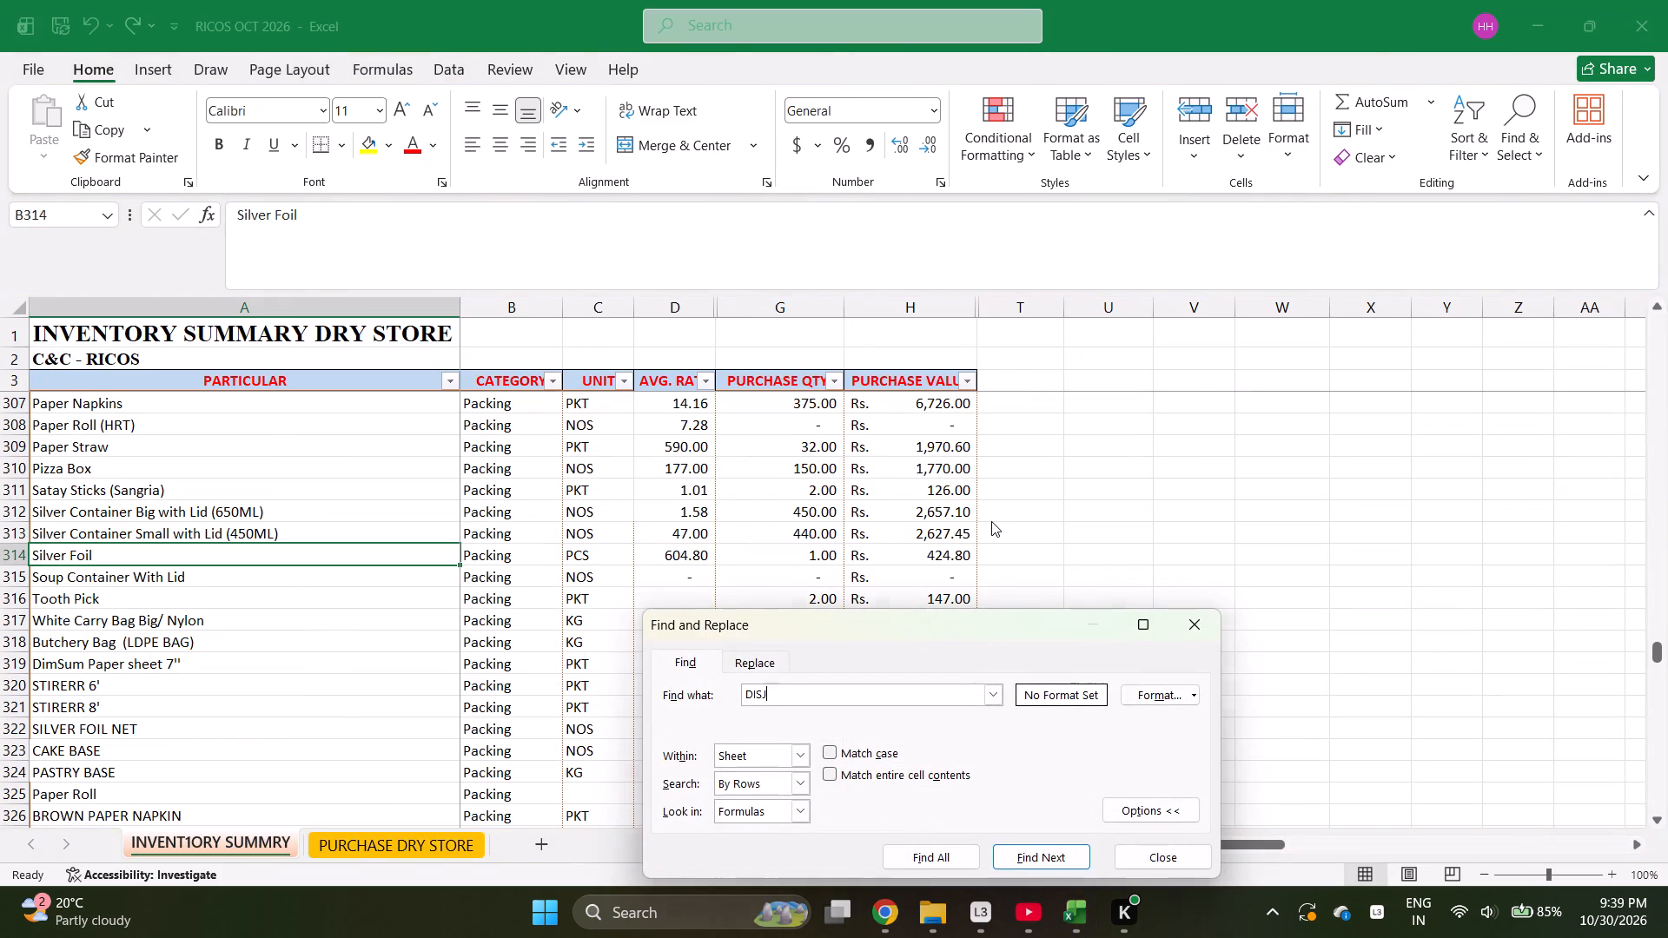
{"action": "key", "text": "Return"}
{"action": "key", "text": "BackSpace"}
{"action": "key", "text": "BackSpace"}
{"action": "key", "text": "s"}
{"action": "key", "text": "BackSpace"}
{"action": "type", "text": "SH"}
{"action": "key", "text": "Return"}
{"action": "key", "text": "Escape"}
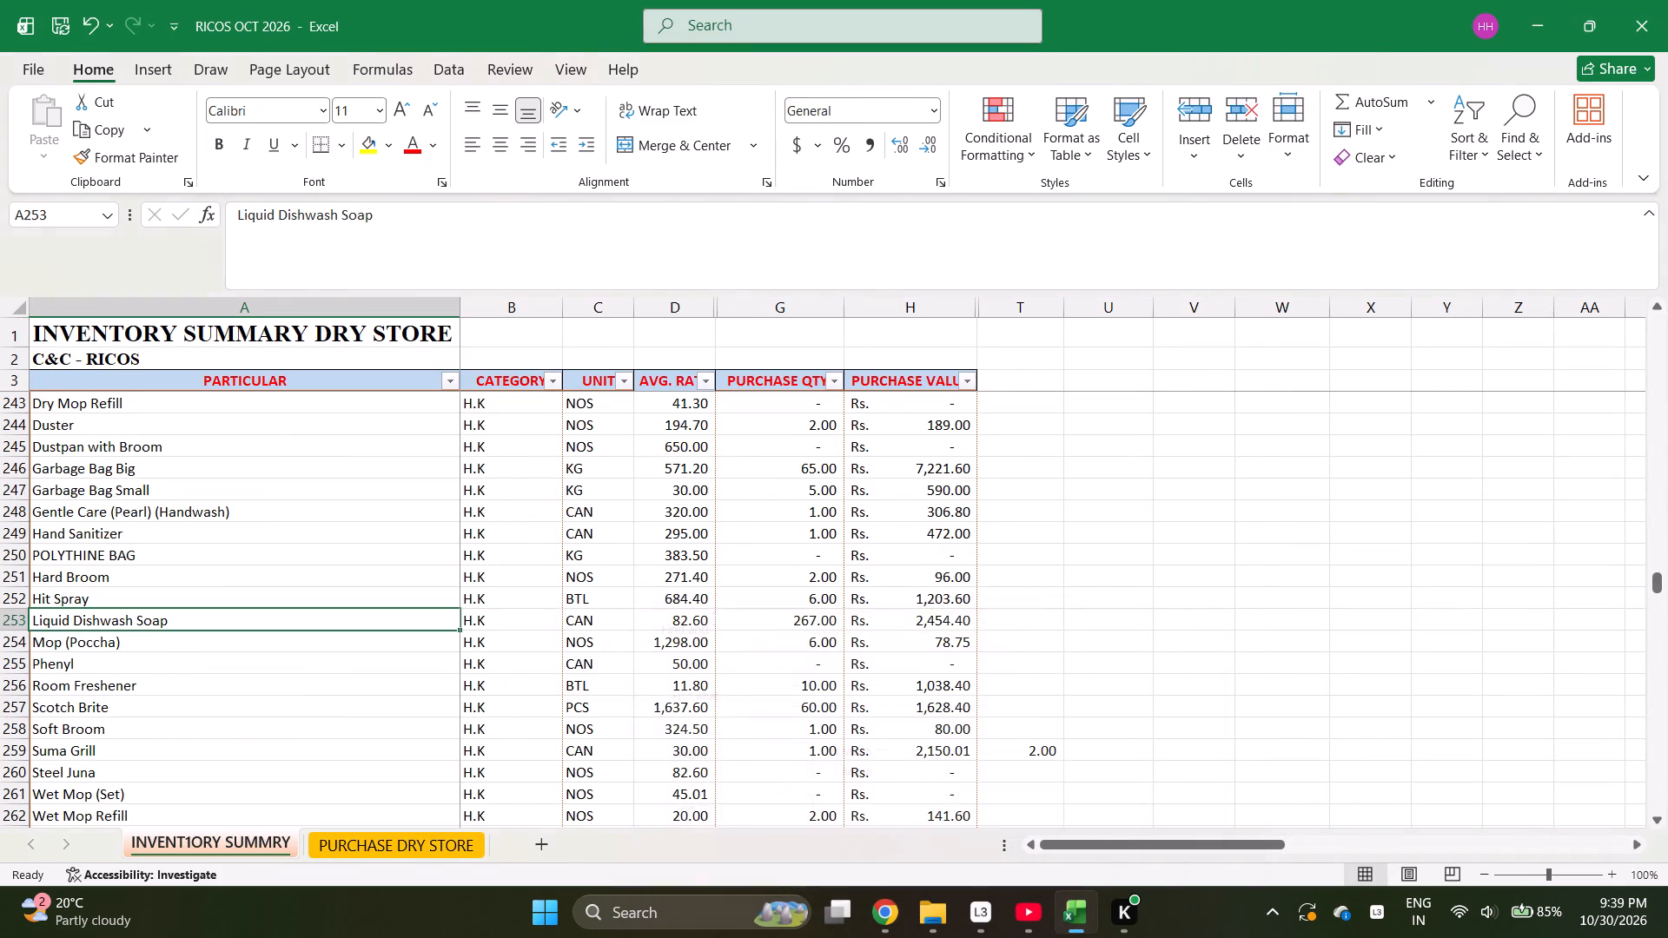
{"action": "key", "text": "ctrl+f"}
{"action": "key", "text": "Escape"}
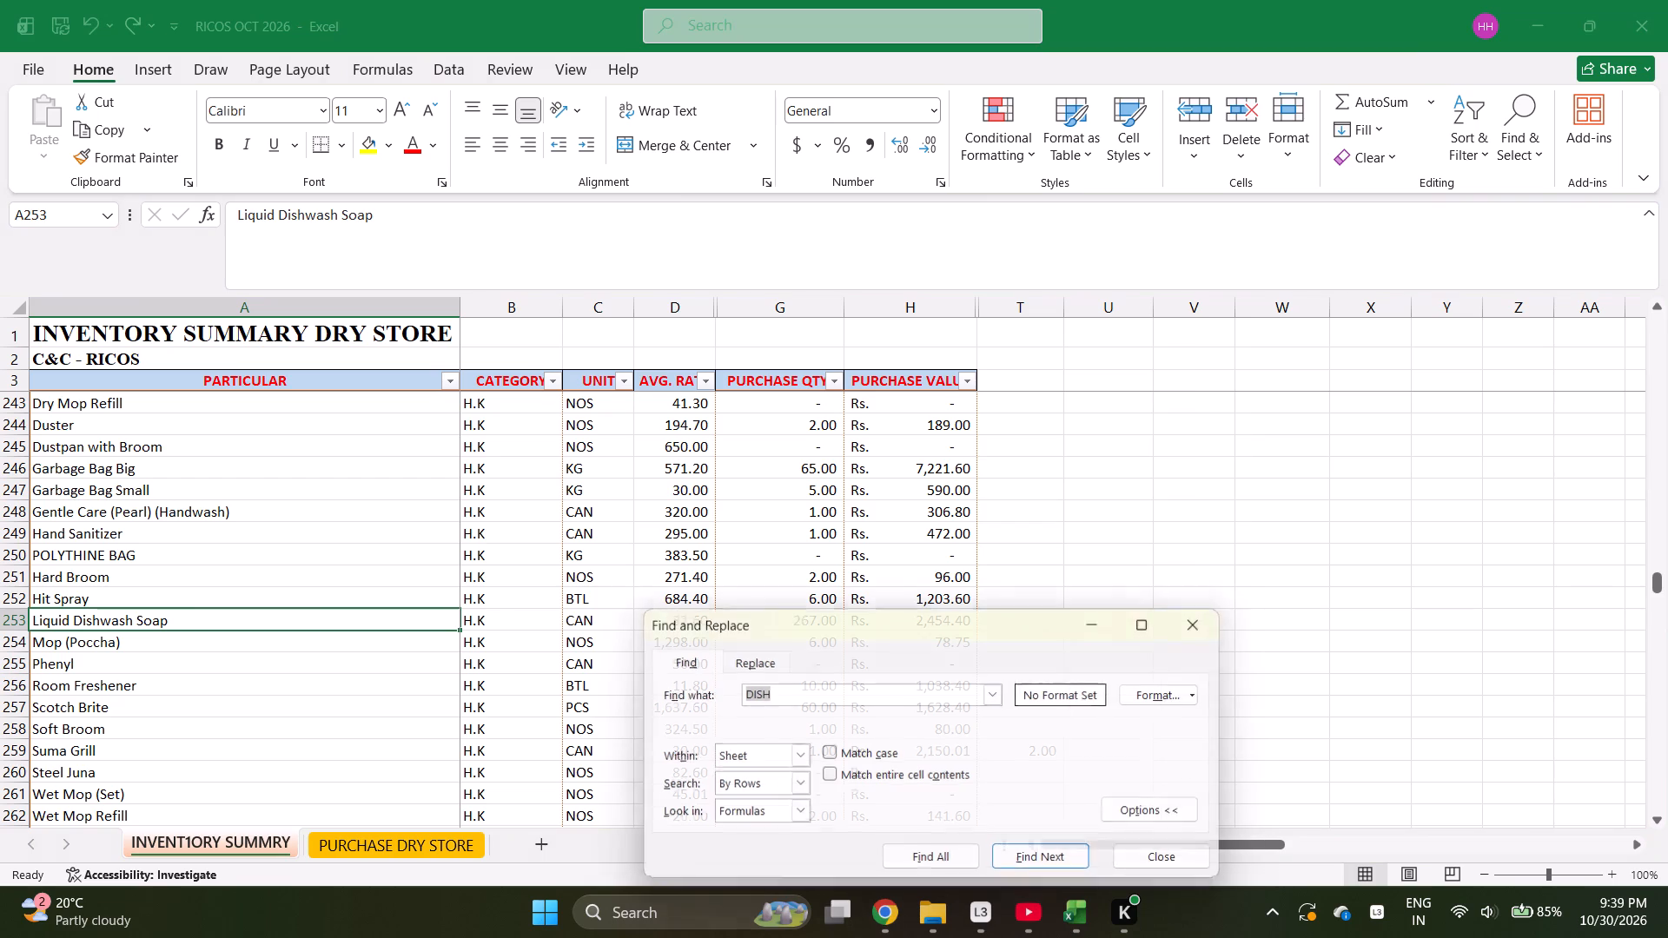
{"action": "key", "text": "ctrl+c"}
{"action": "key", "text": "ctrl+Page_Down"}
{"action": "key", "text": "Return"}
{"action": "key", "text": "alt+Tab"}
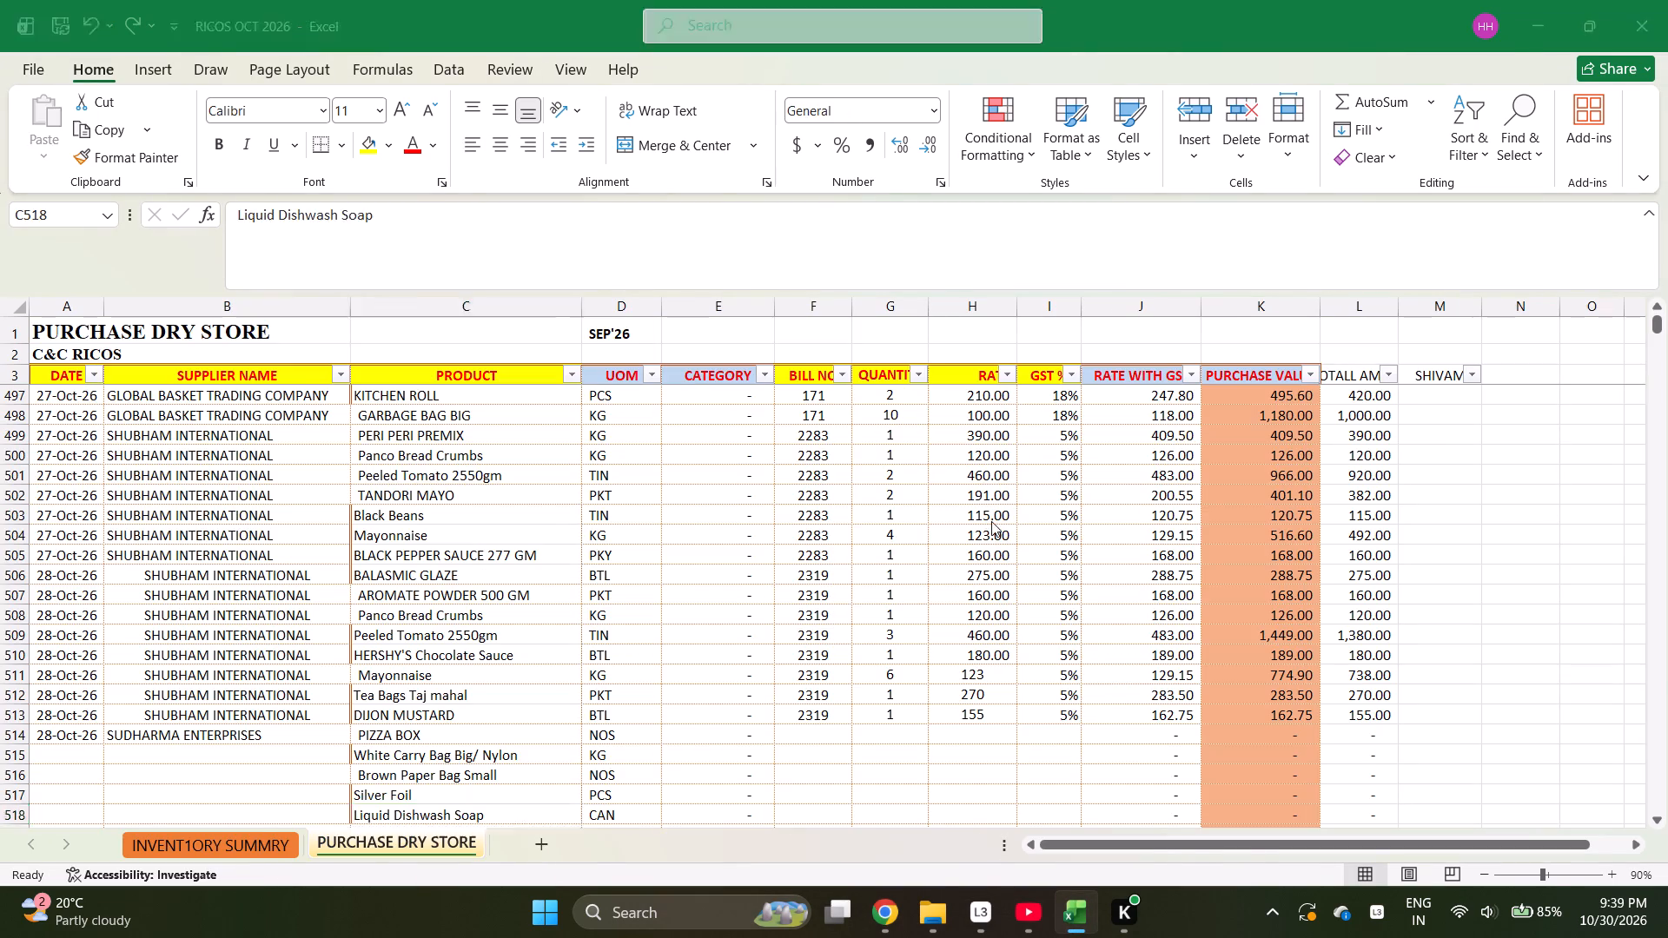
{"action": "key", "text": "alt+Tab"}
{"action": "key", "text": "Return"}
Enter PAPER STRAW as the sixth Sudharma Enterprises product, matching the invoice's straw line.
{"action": "key", "text": "alt+Tab"}
{"action": "key", "text": "alt+Tab"}
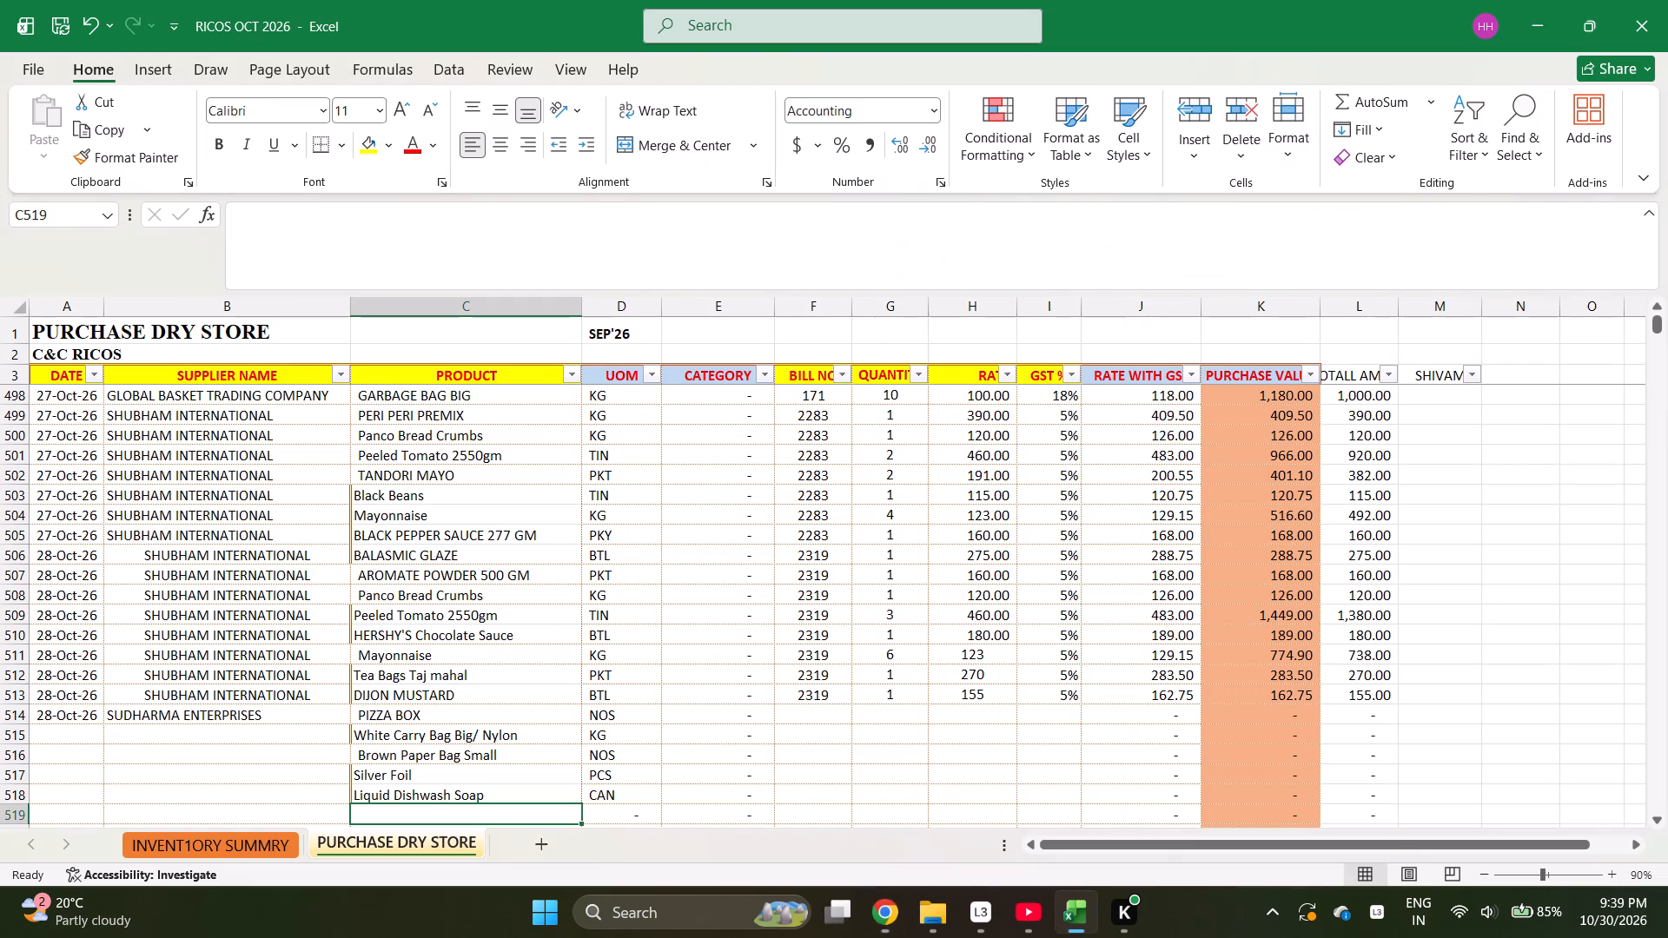
{"action": "type", "text": "PAPER"}
{"action": "key", "text": "space"}
{"action": "type", "text": "STRAW"}
{"action": "key", "text": "Right"}
Enter bill number 742 for the PIZZA BOX and White Carry Bag Big/ Nylon rows.
{"action": "key", "text": "Right"}
{"action": "key", "text": "Right"}
{"action": "key", "text": "ctrl+Up"}
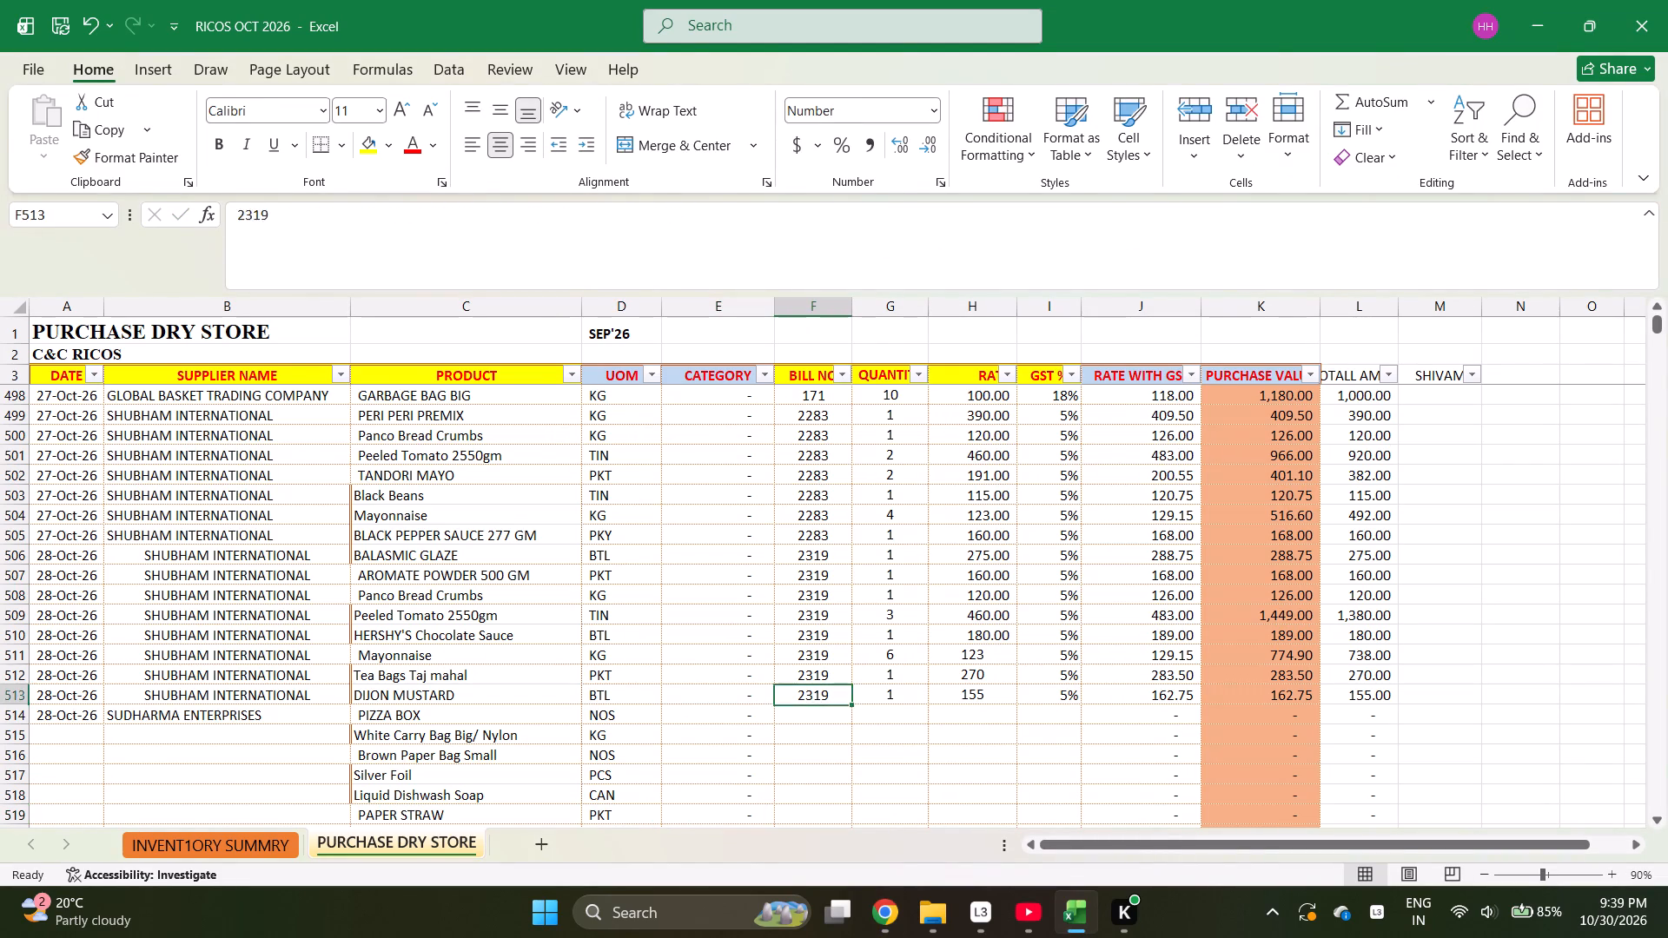
{"action": "key", "text": "Down"}
{"action": "key", "text": "alt+Tab"}
{"action": "key", "text": "alt+Tab"}
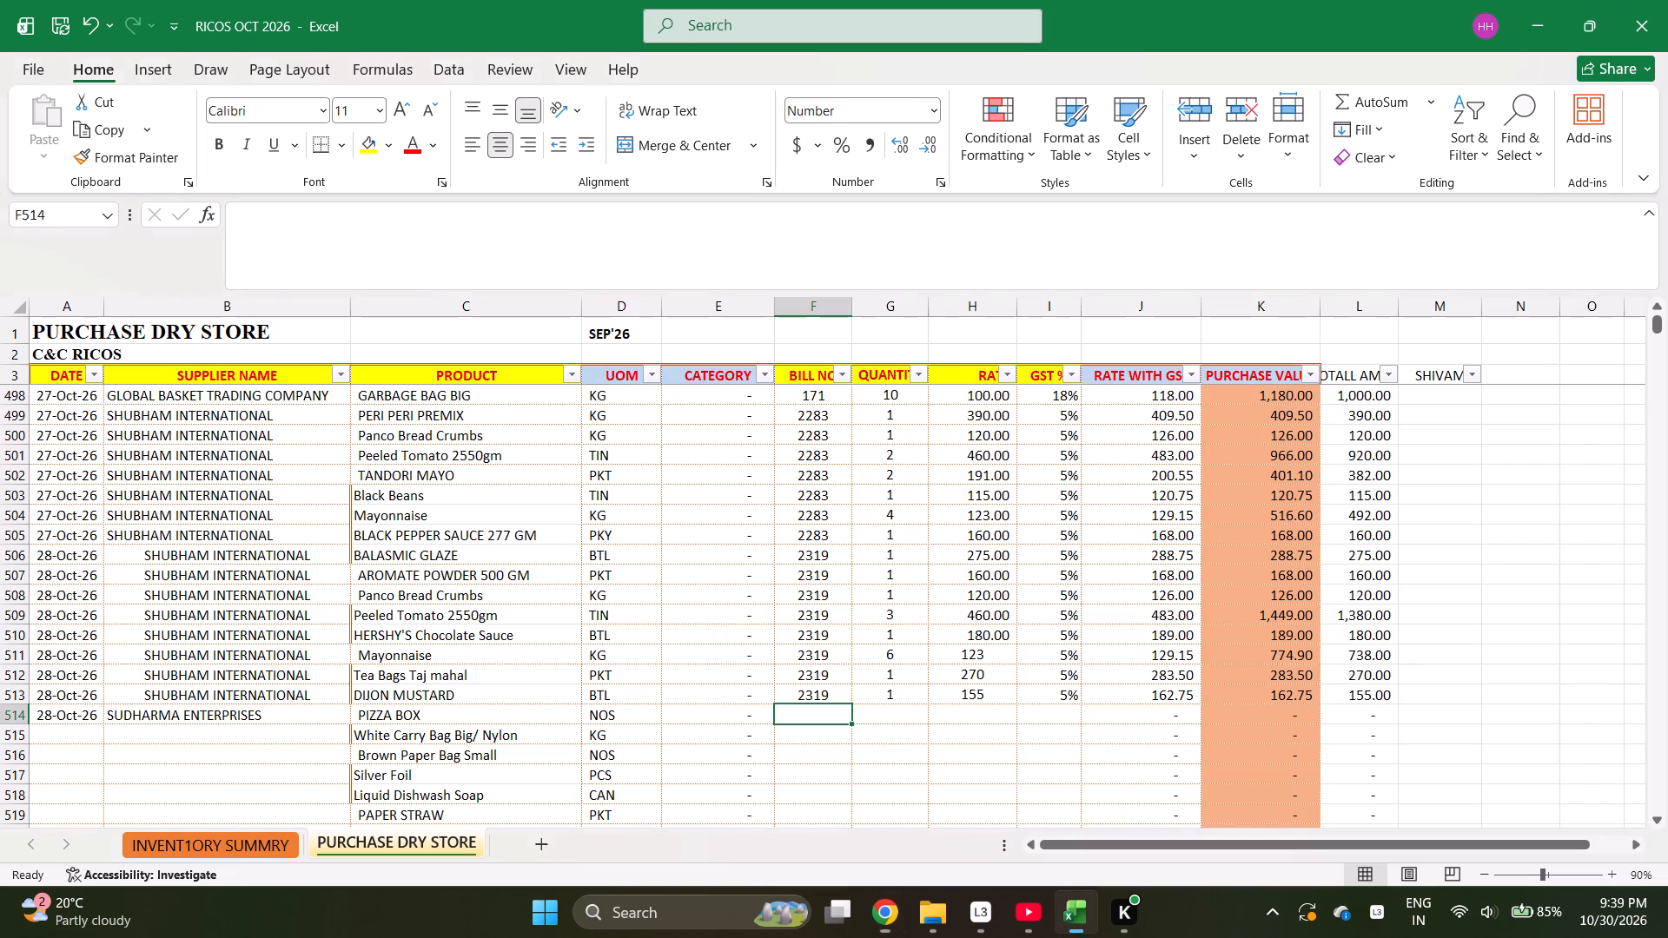
{"action": "type", "text": "742"}
{"action": "key", "text": "Return"}
{"action": "type", "text": "742"}
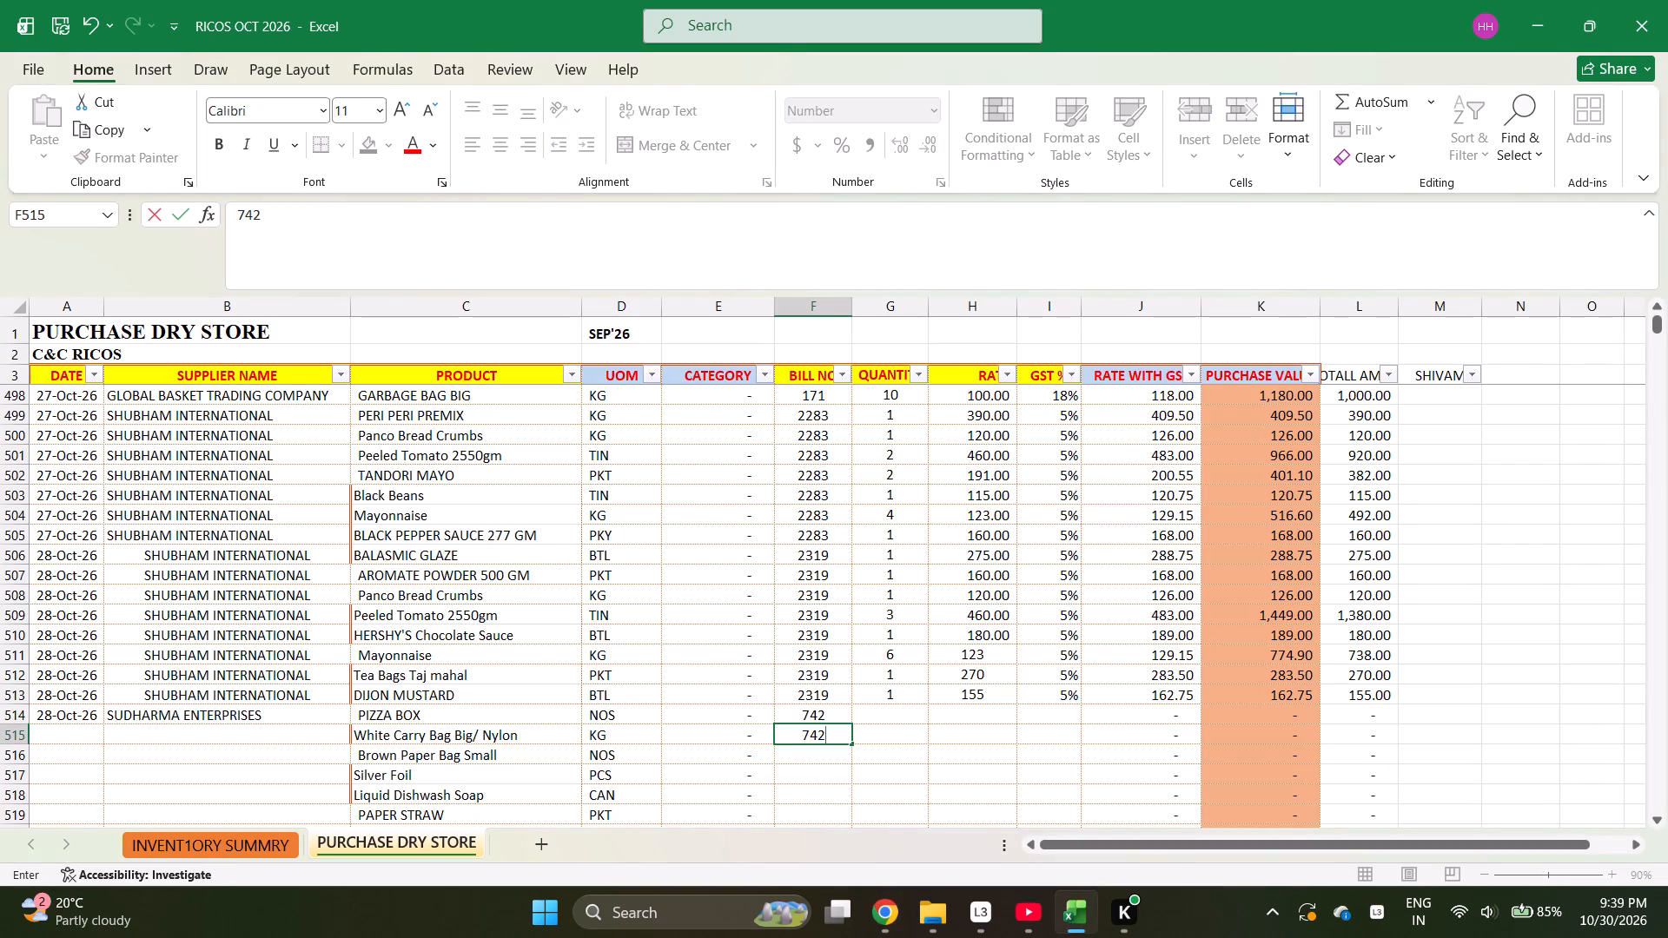
{"action": "key", "text": "Right"}
Enter the invoice quantities 50 for PIZZA BOX, 1 for White Carry Bag Big/ Nylon and 100 for Brown Paper Bag Small.
{"action": "key", "text": "Up"}
{"action": "key", "text": "Down"}
{"action": "key", "text": "Up"}
{"action": "key", "text": "alt+Tab"}
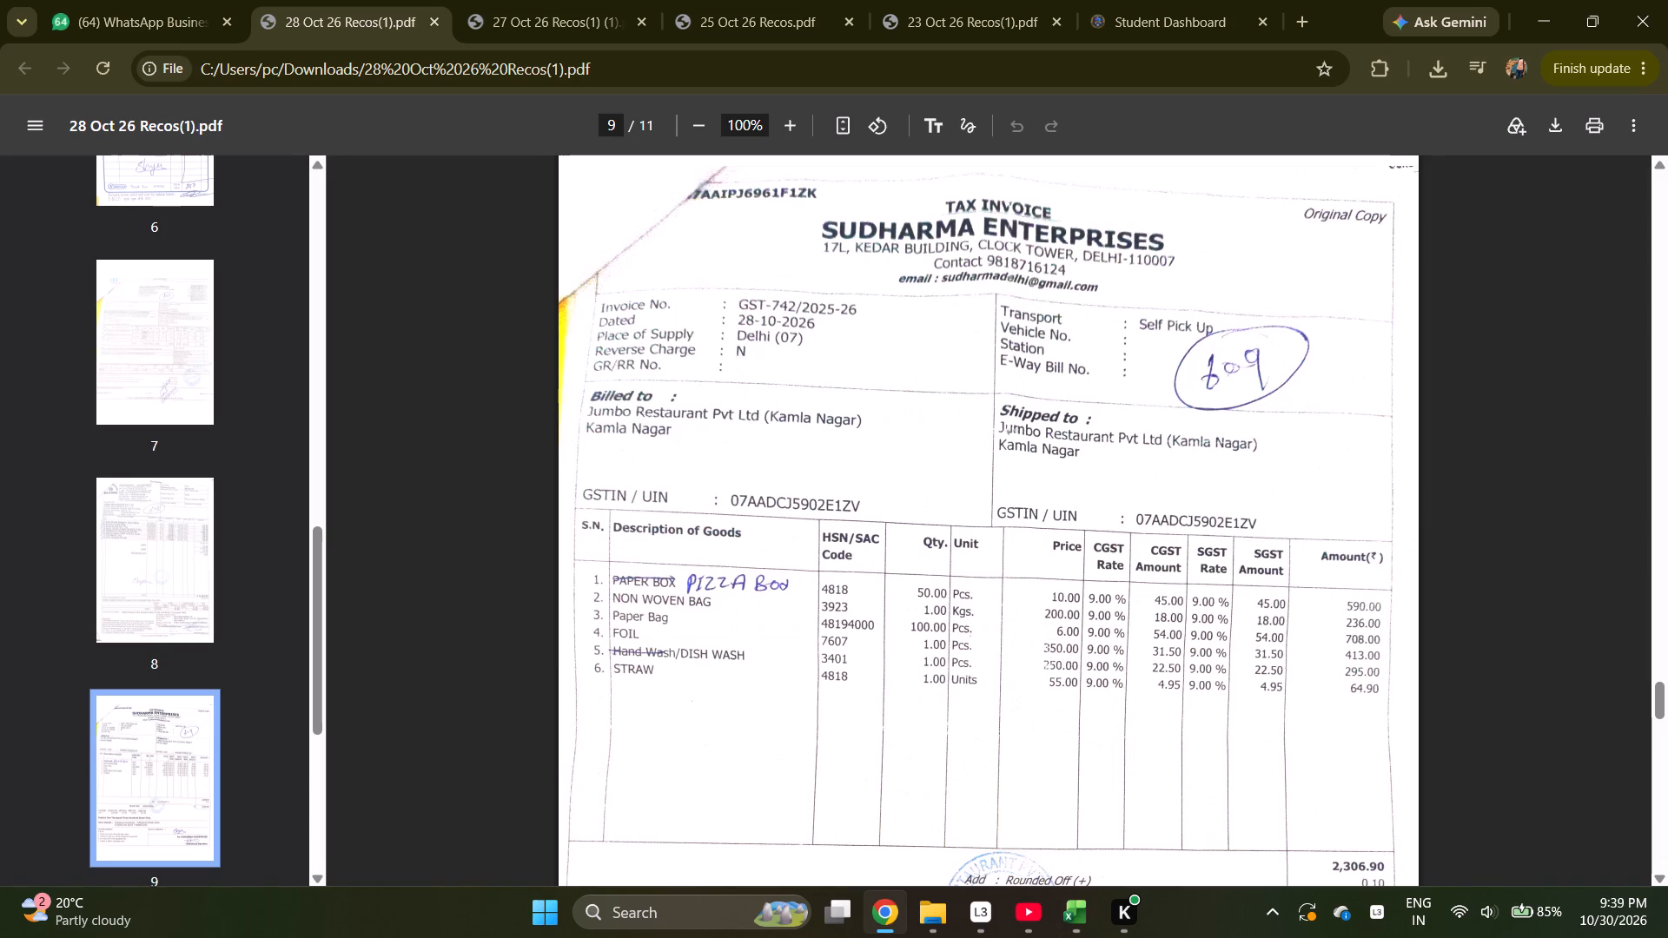
{"action": "key", "text": "alt+Tab"}
{"action": "type", "text": "50"}
{"action": "key", "text": "Return"}
{"action": "key", "text": "1"}
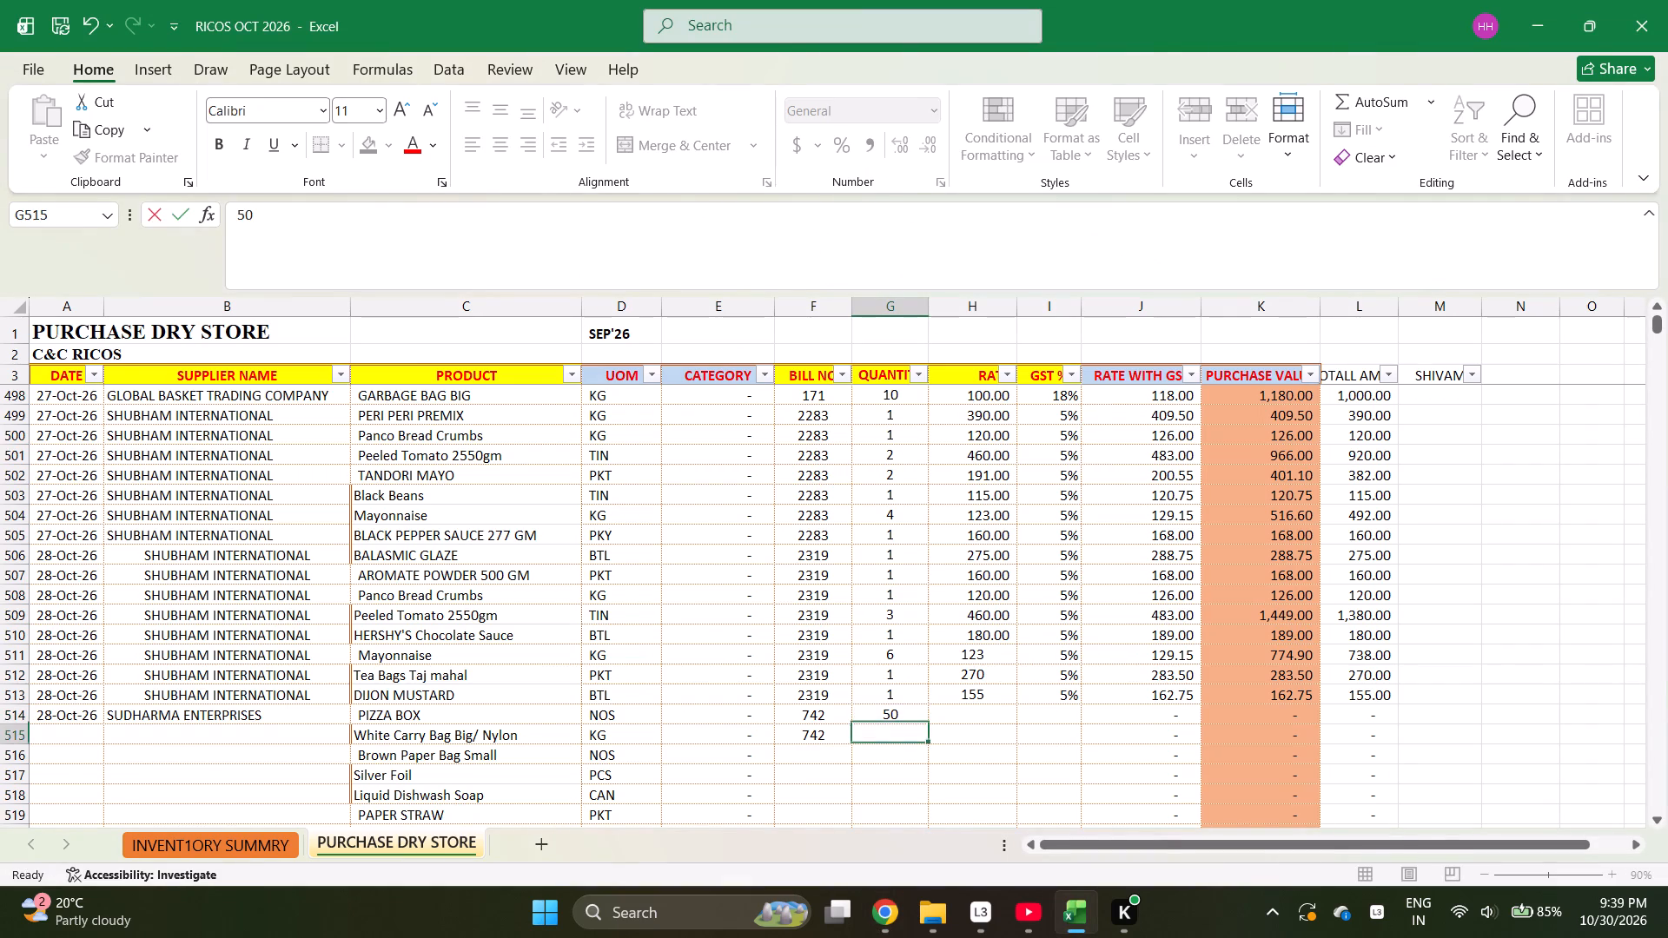
{"action": "key", "text": "Return"}
{"action": "key", "text": "alt+Tab"}
{"action": "key", "text": "alt+Tab"}
{"action": "type", "text": "100"}
{"action": "key", "text": "Return"}
Enter a quantity of 1 each for Silver Foil, Liquid Dishwash Soap and PAPER STRAW.
{"action": "key", "text": "alt+Tab"}
{"action": "key", "text": "alt+Tab"}
{"action": "key", "text": "1"}
{"action": "key", "text": "Return"}
{"action": "key", "text": "1"}
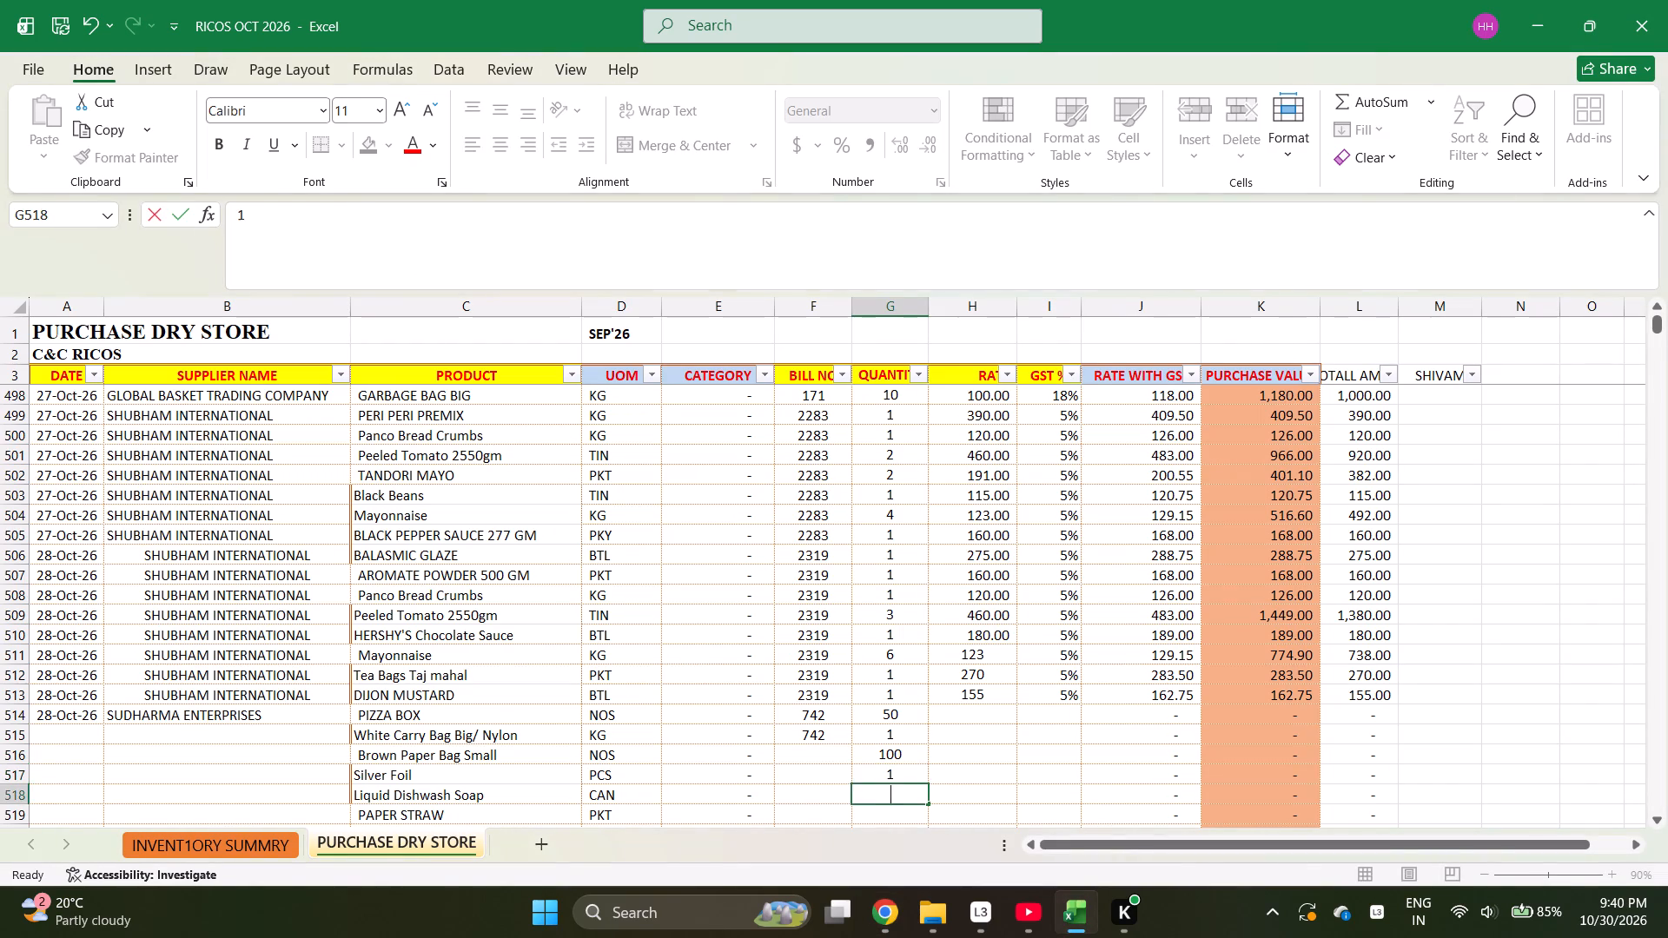
{"action": "key", "text": "Return"}
{"action": "key", "text": "1"}
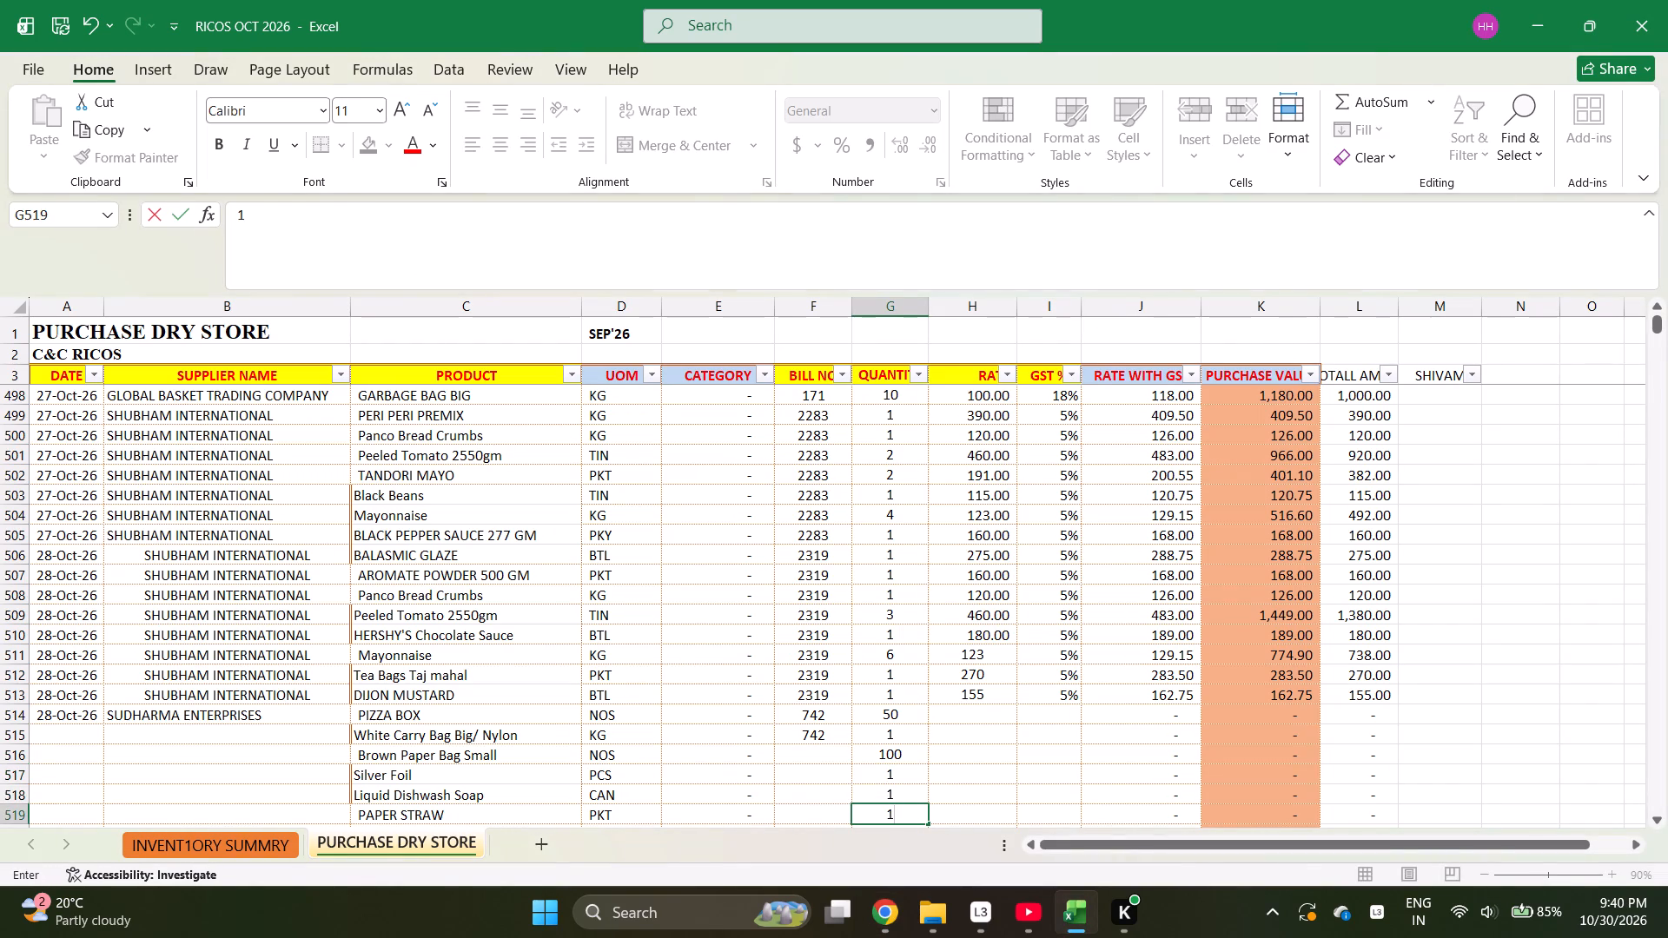
{"action": "key", "text": "Right"}
Enter the invoice rates 10 for PIZZA BOX, 200 for White Carry Bag Big/ Nylon and 6 for Brown Paper Bag Small.
{"action": "key", "text": "ctrl+Up"}
{"action": "key", "text": "Down"}
{"action": "key", "text": "alt+Tab"}
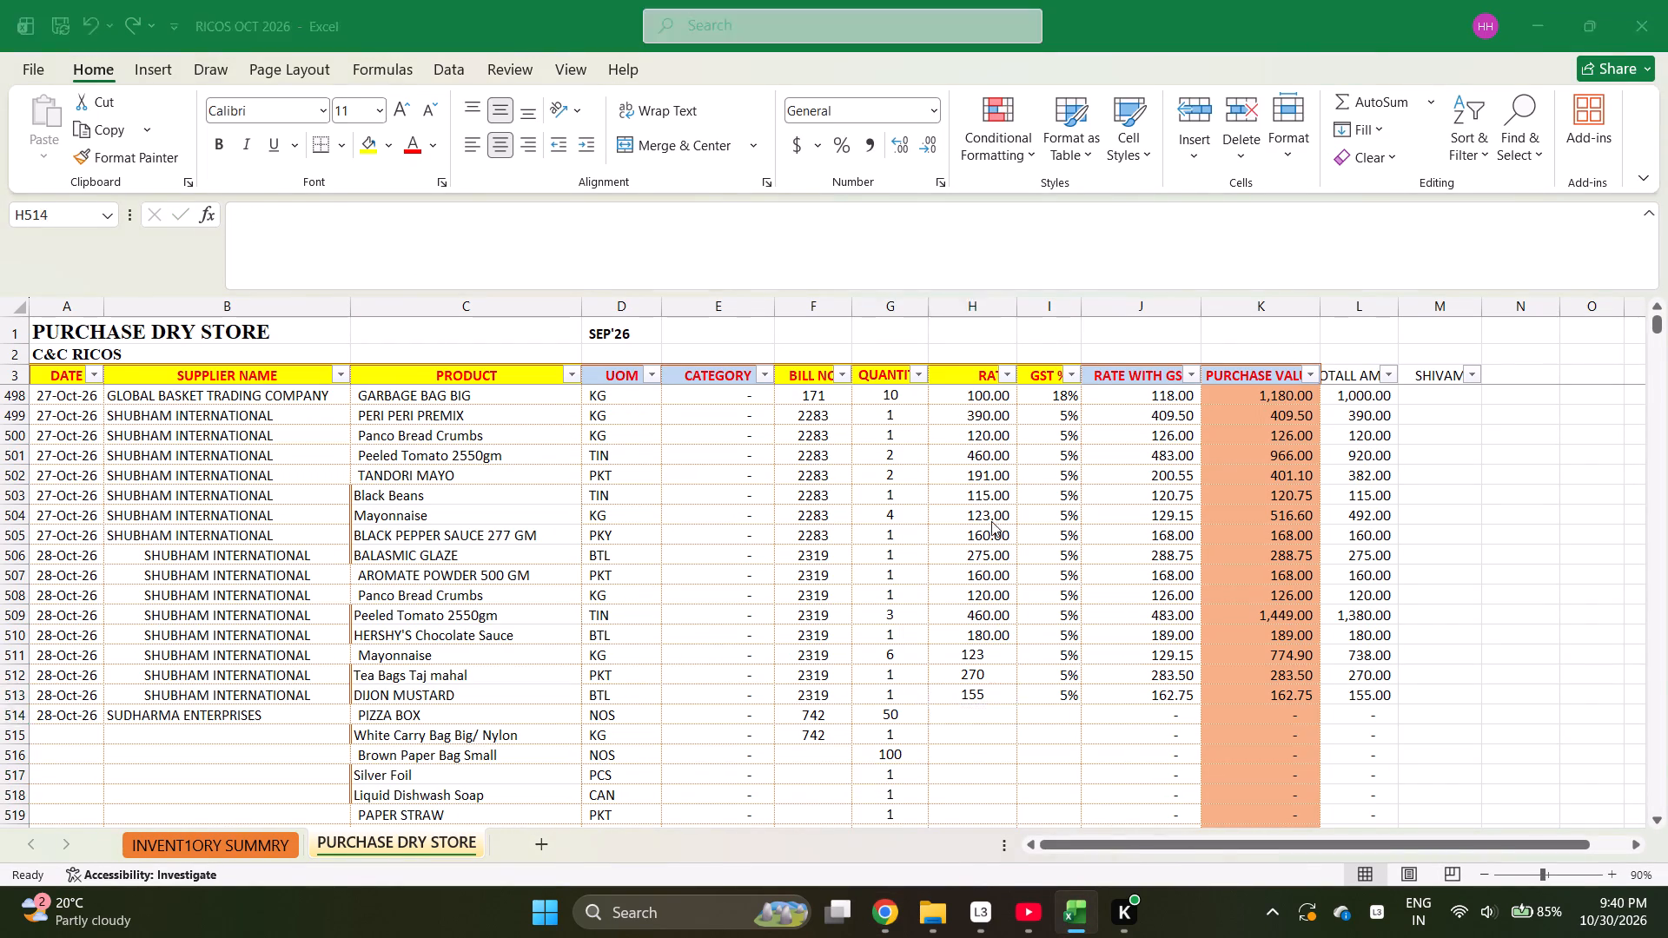
{"action": "key", "text": "alt+Tab"}
{"action": "type", "text": "10"}
{"action": "key", "text": "Return"}
{"action": "type", "text": "200"}
{"action": "key", "text": "Return"}
{"action": "key", "text": "alt+Tab"}
{"action": "key", "text": "alt+Tab"}
{"action": "key", "text": "6"}
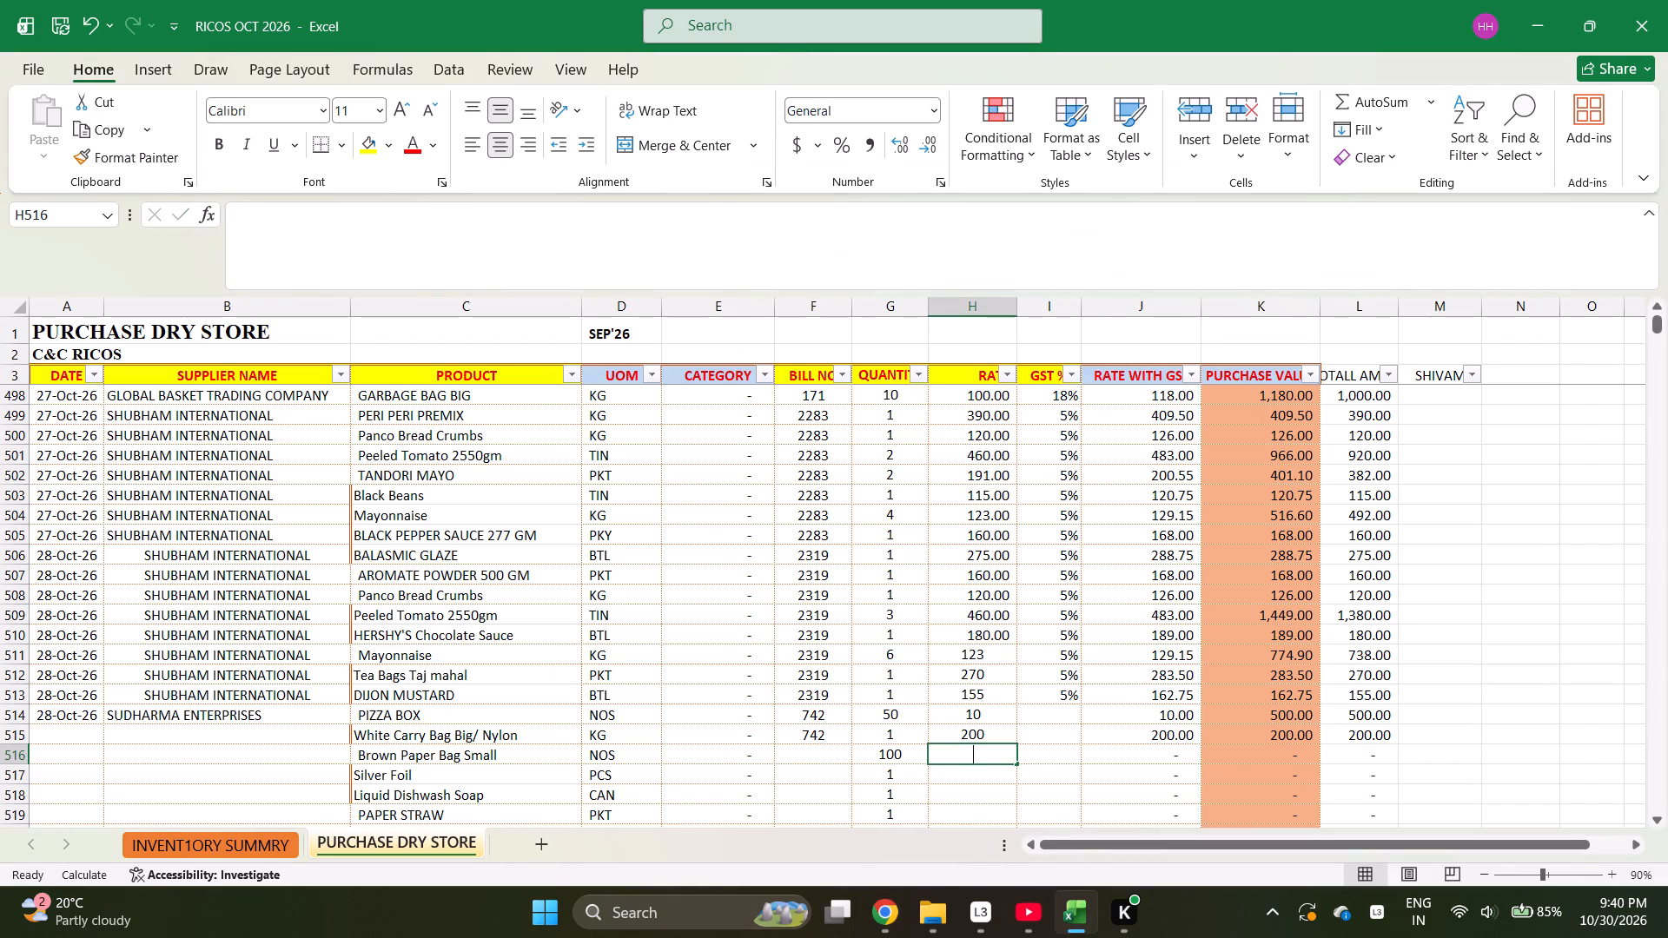
{"action": "key", "text": "Return"}
Enter the invoice rates 350 for Silver Foil, 250 for Liquid Dishwash Soap and 55 for PAPER STRAW.
{"action": "key", "text": "alt+Tab"}
{"action": "key", "text": "alt+Tab"}
{"action": "type", "text": "350"}
{"action": "key", "text": "Return"}
{"action": "key", "text": "alt+Tab"}
{"action": "key", "text": "alt+Tab"}
{"action": "type", "text": "250"}
{"action": "key", "text": "alt+Tab"}
{"action": "key", "text": "alt+Tab"}
{"action": "key", "text": "Return"}
{"action": "type", "text": "55"}
{"action": "key", "text": "Return"}
Set GST to 18% for PIZZA BOX and White Carry Bag Big/ Nylon, and fill it down to the PAPER STRAW row.
{"action": "key", "text": "Right"}
{"action": "key", "text": "ctrl+Up"}
{"action": "key", "text": "Down"}
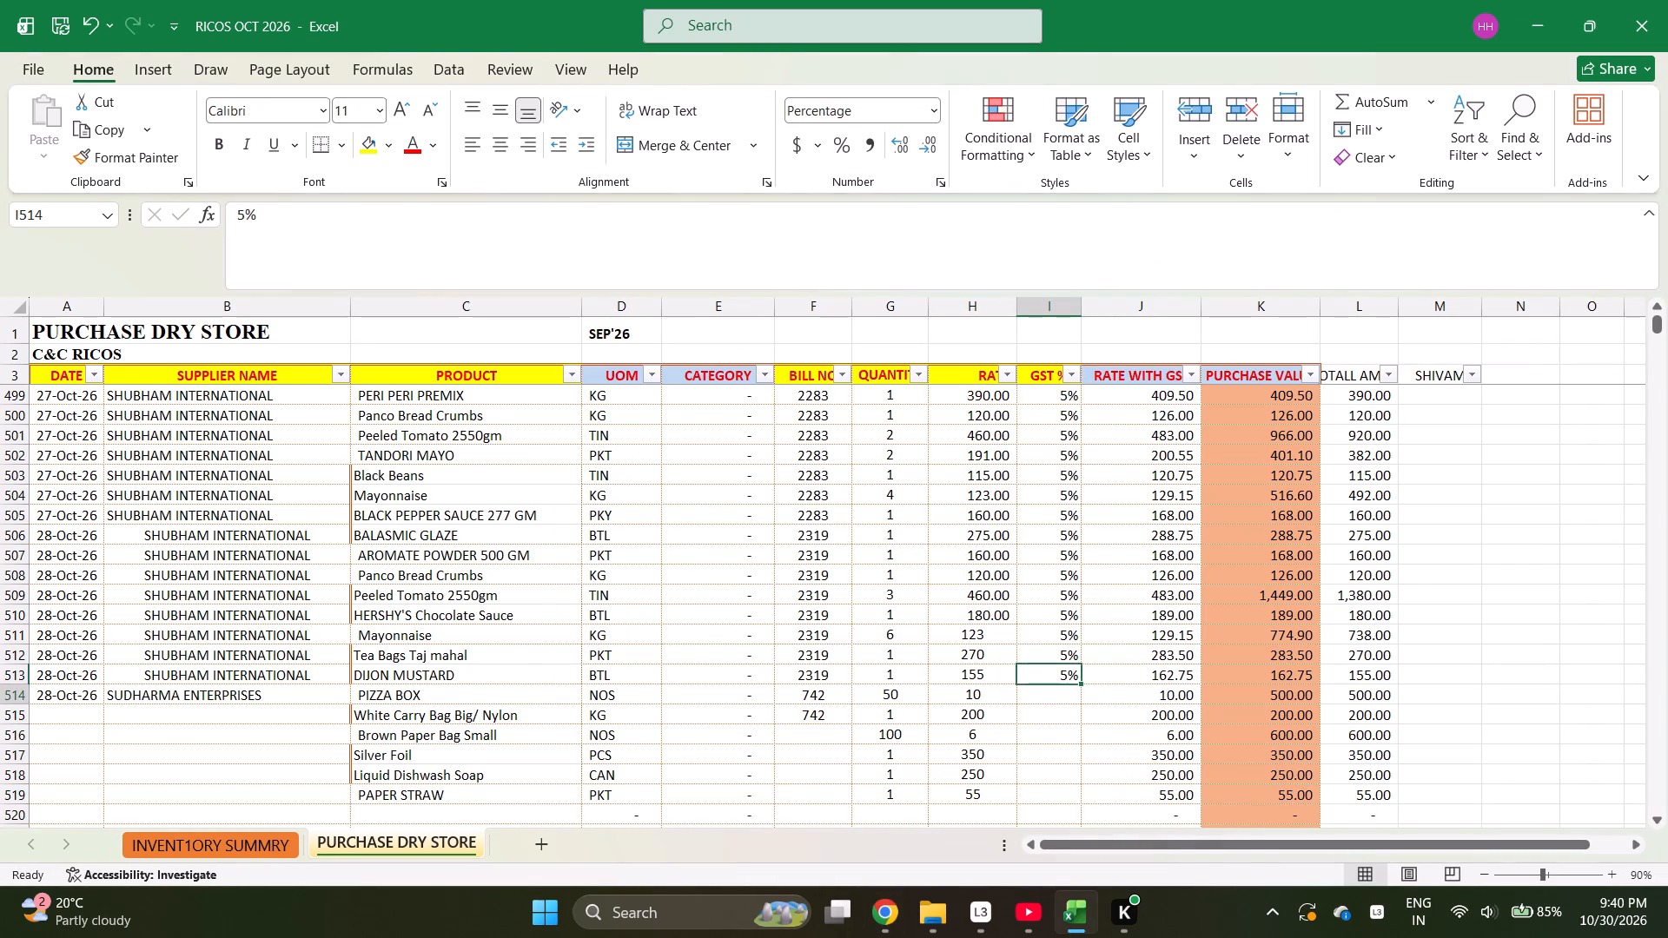
{"action": "key", "text": "alt+Tab"}
{"action": "key", "text": "alt+Tab"}
{"action": "type", "text": "18"}
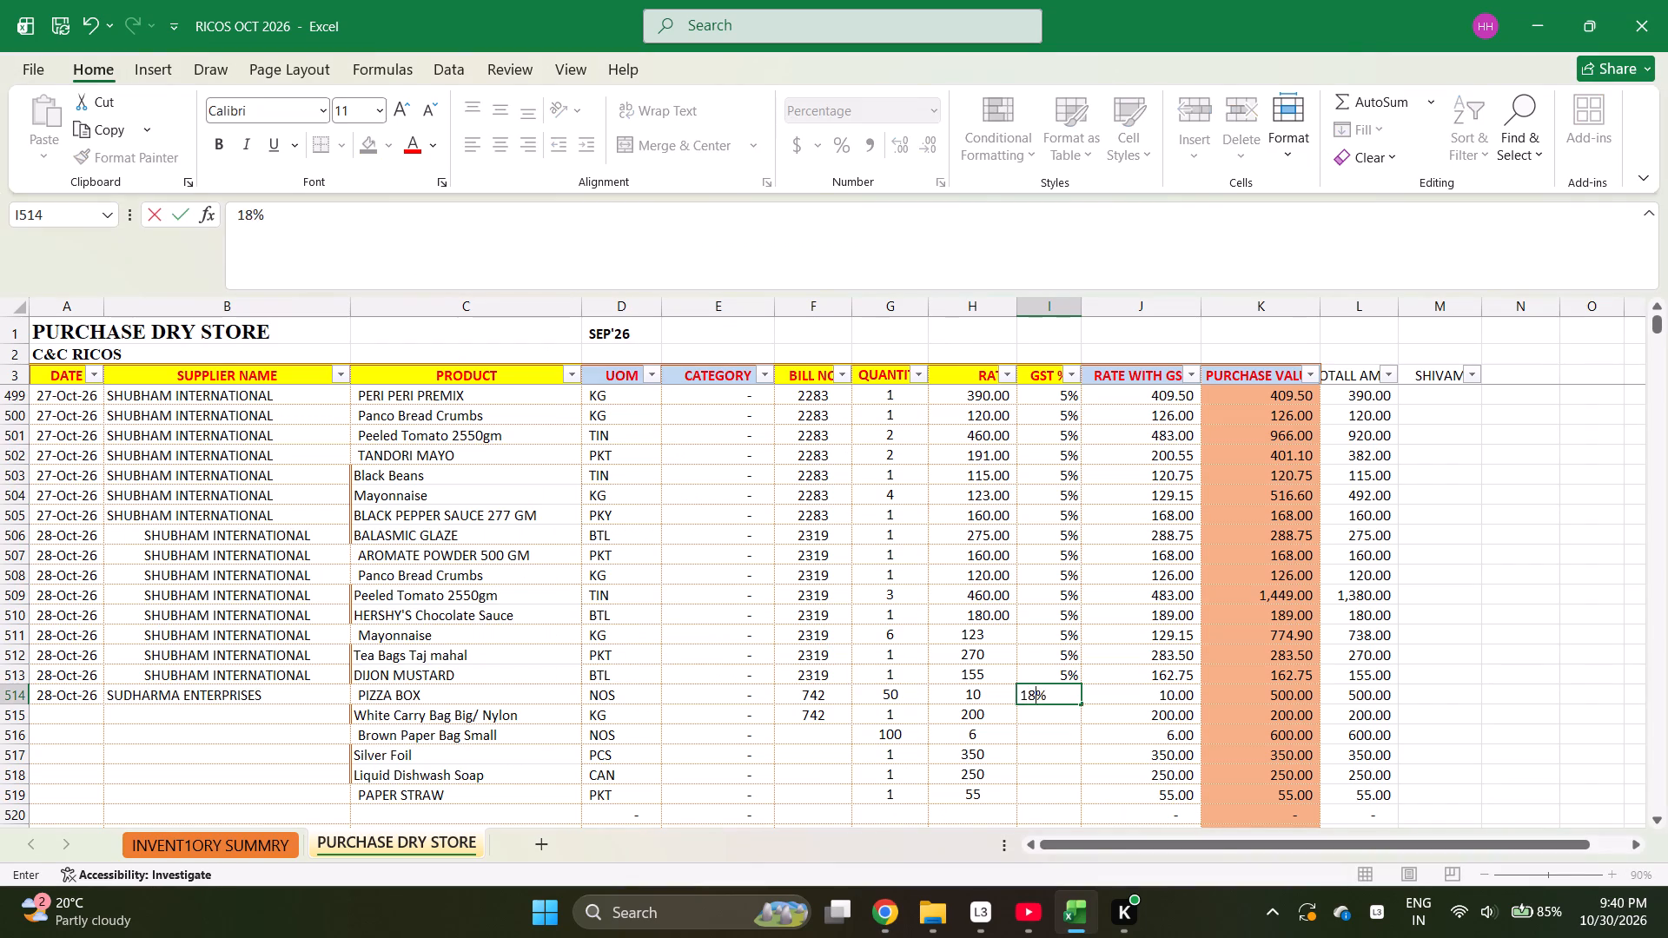
{"action": "key", "text": "Return"}
{"action": "type", "text": "18"}
{"action": "key", "text": "Return"}
{"action": "key", "text": "Up"}
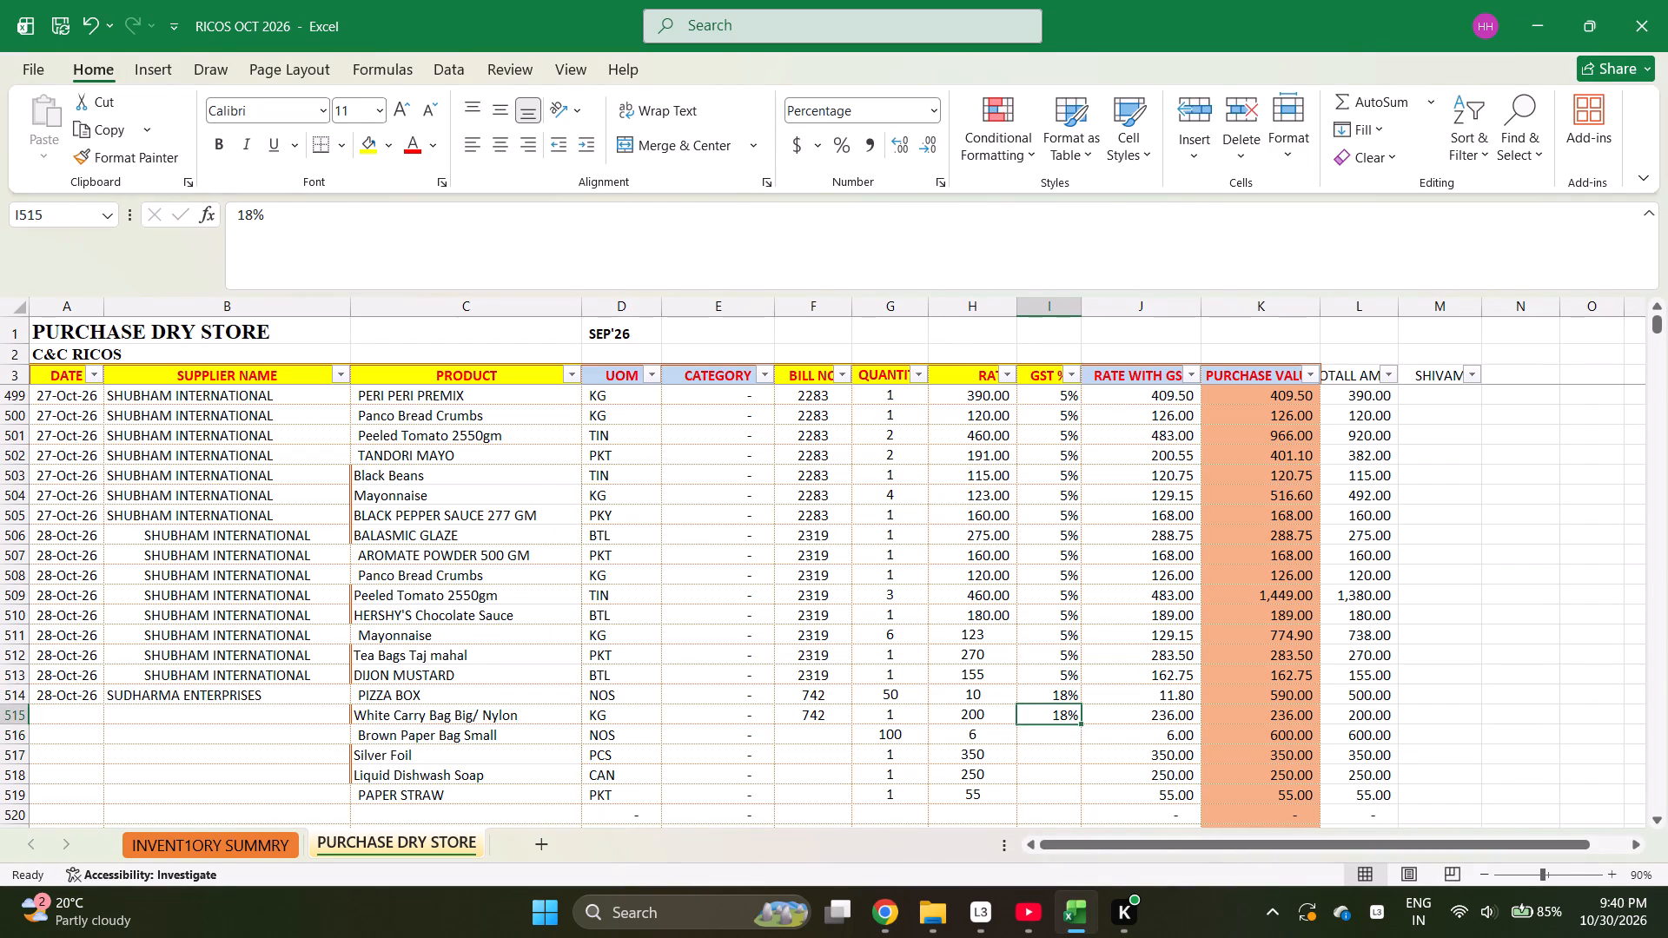
{"action": "key", "text": "shift+Down"}
{"action": "key", "text": "shift+Down"}
{"action": "key", "text": "shift+Down"}
{"action": "key", "text": "shift+Down"}
{"action": "key", "text": "ctrl+d"}
Fill bill number 742 down from the White Carry Bag Big/ Nylon row to the PAPER STRAW row.
{"action": "key", "text": "Left"}
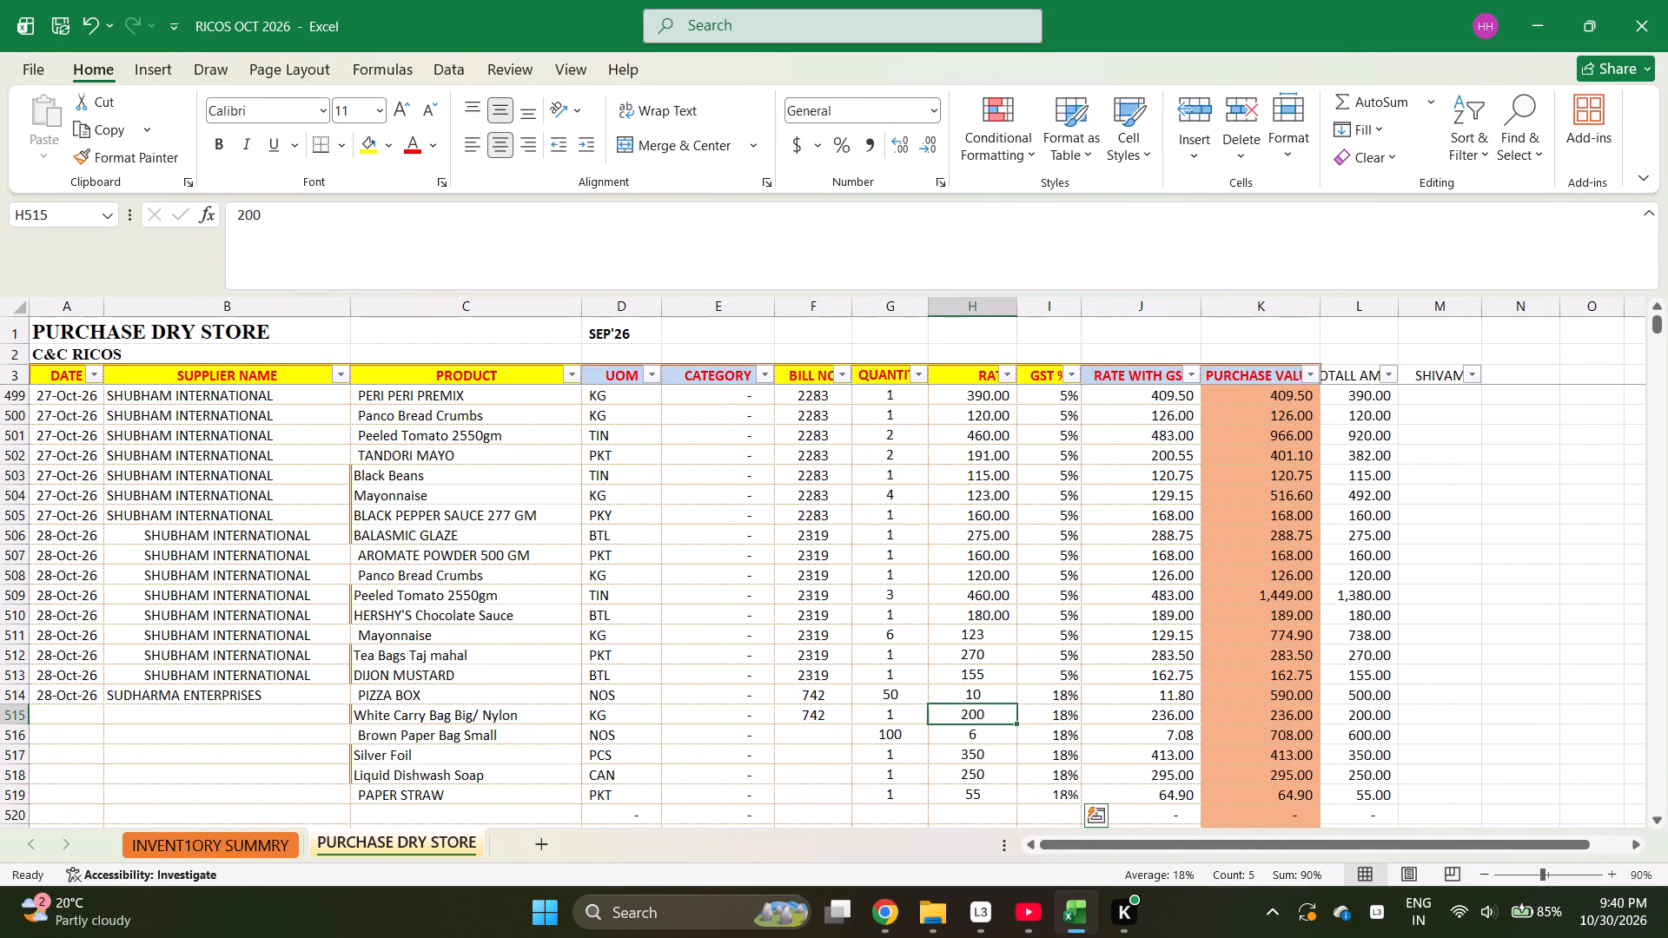
{"action": "key", "text": "Left"}
{"action": "key", "text": "Left"}
{"action": "key", "text": "shift+Down"}
{"action": "key", "text": "shift+Down"}
{"action": "key", "text": "shift+Down"}
{"action": "key", "text": "shift+Down"}
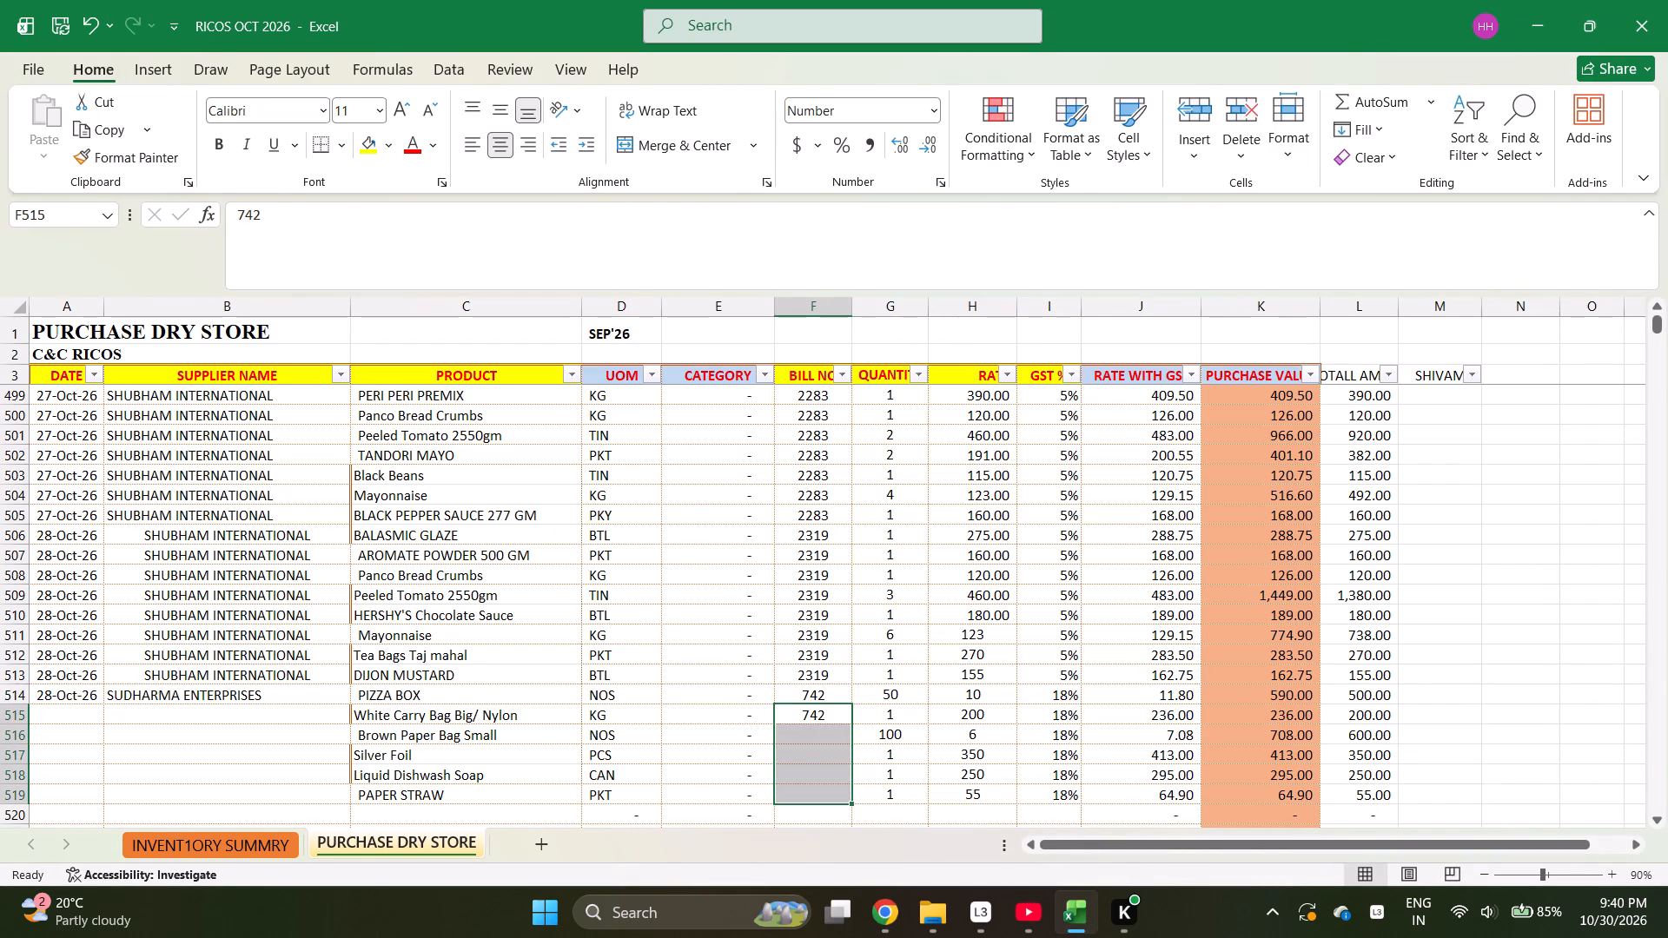
{"action": "key", "text": "ctrl+d"}
Fill the date 28-Oct-26 and supplier SUDHARMA ENTERPRISES from row 514 down through row 519.
{"action": "key", "text": "ctrl+Left"}
{"action": "key", "text": "Left"}
{"action": "key", "text": "ctrl+Left"}
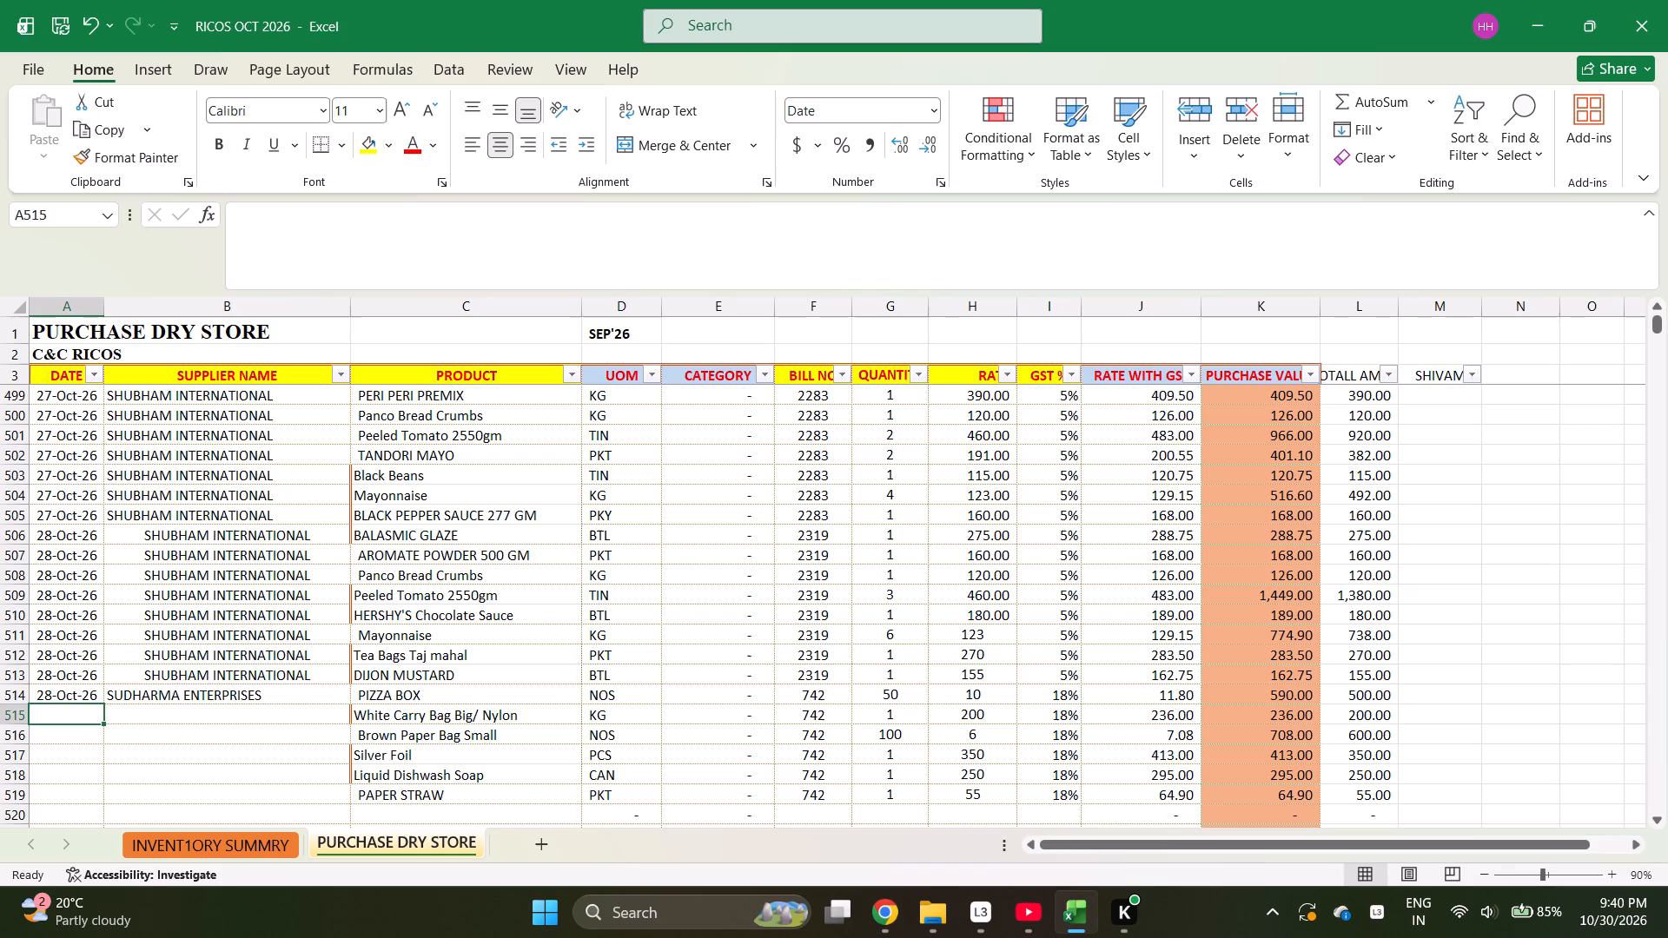
{"action": "key", "text": "Up"}
{"action": "key", "text": "shift+Right"}
{"action": "key", "text": "shift+Down"}
{"action": "key", "text": "shift+Down"}
{"action": "key", "text": "shift+Down"}
{"action": "key", "text": "shift+Down"}
{"action": "key", "text": "shift+Down"}
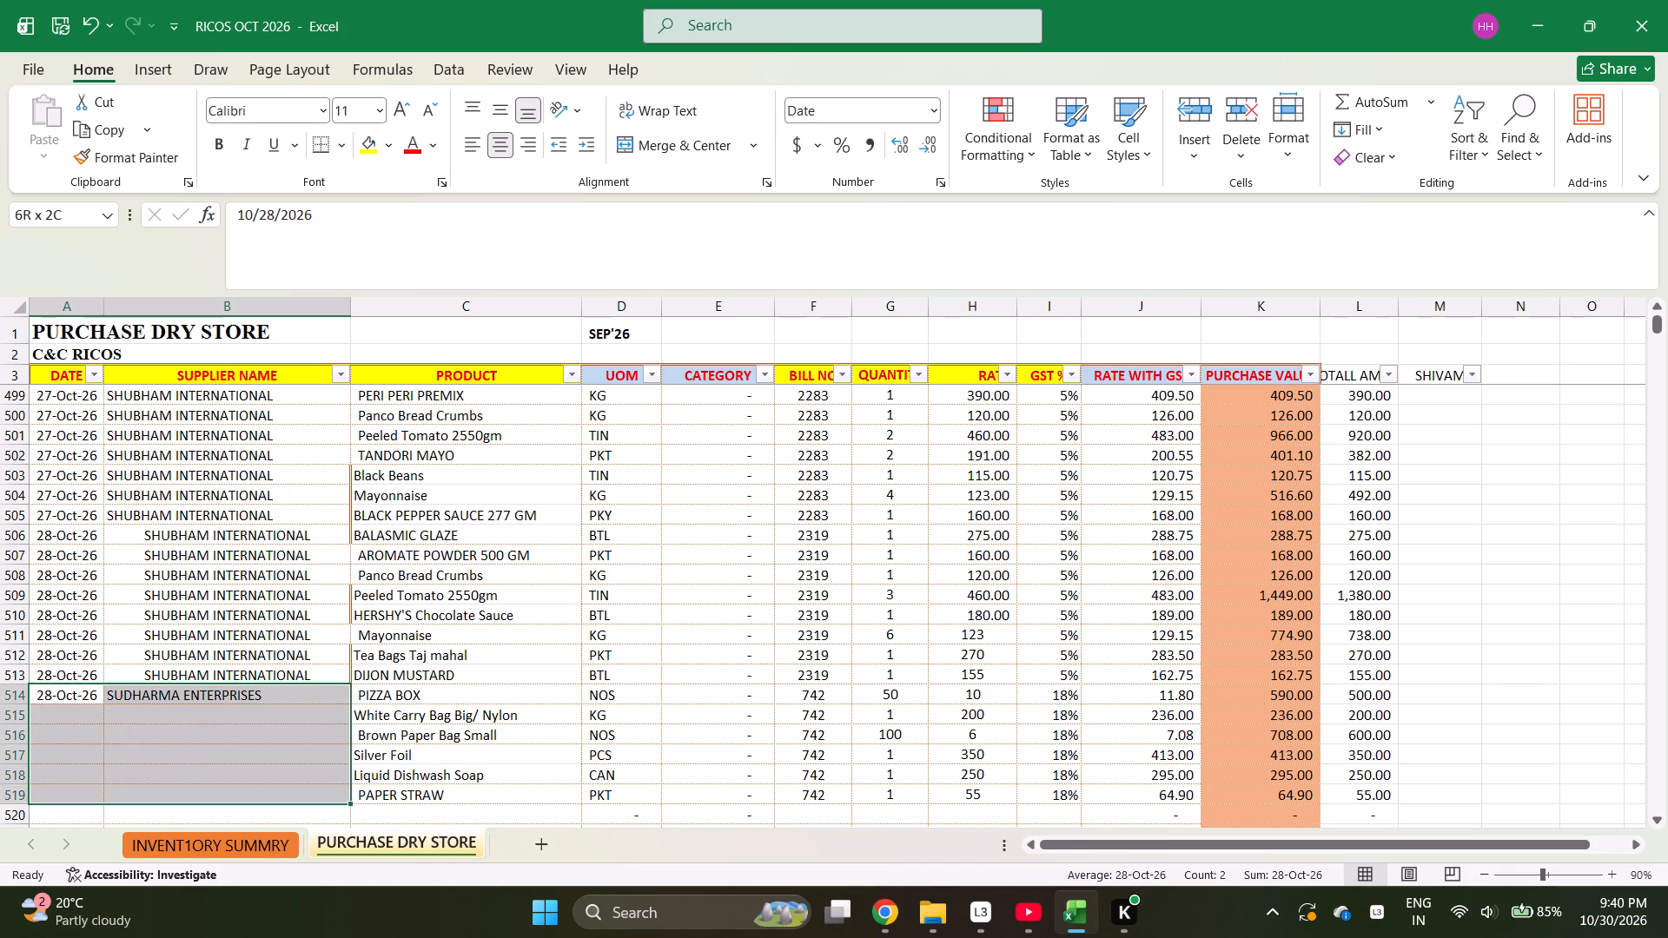
{"action": "key", "text": "ctrl+d"}
Compare the sum of the six Sudharma Enterprises purchase values with the total on the PDF invoice.
{"action": "key", "text": "ctrl+Right"}
{"action": "key", "text": "Left"}
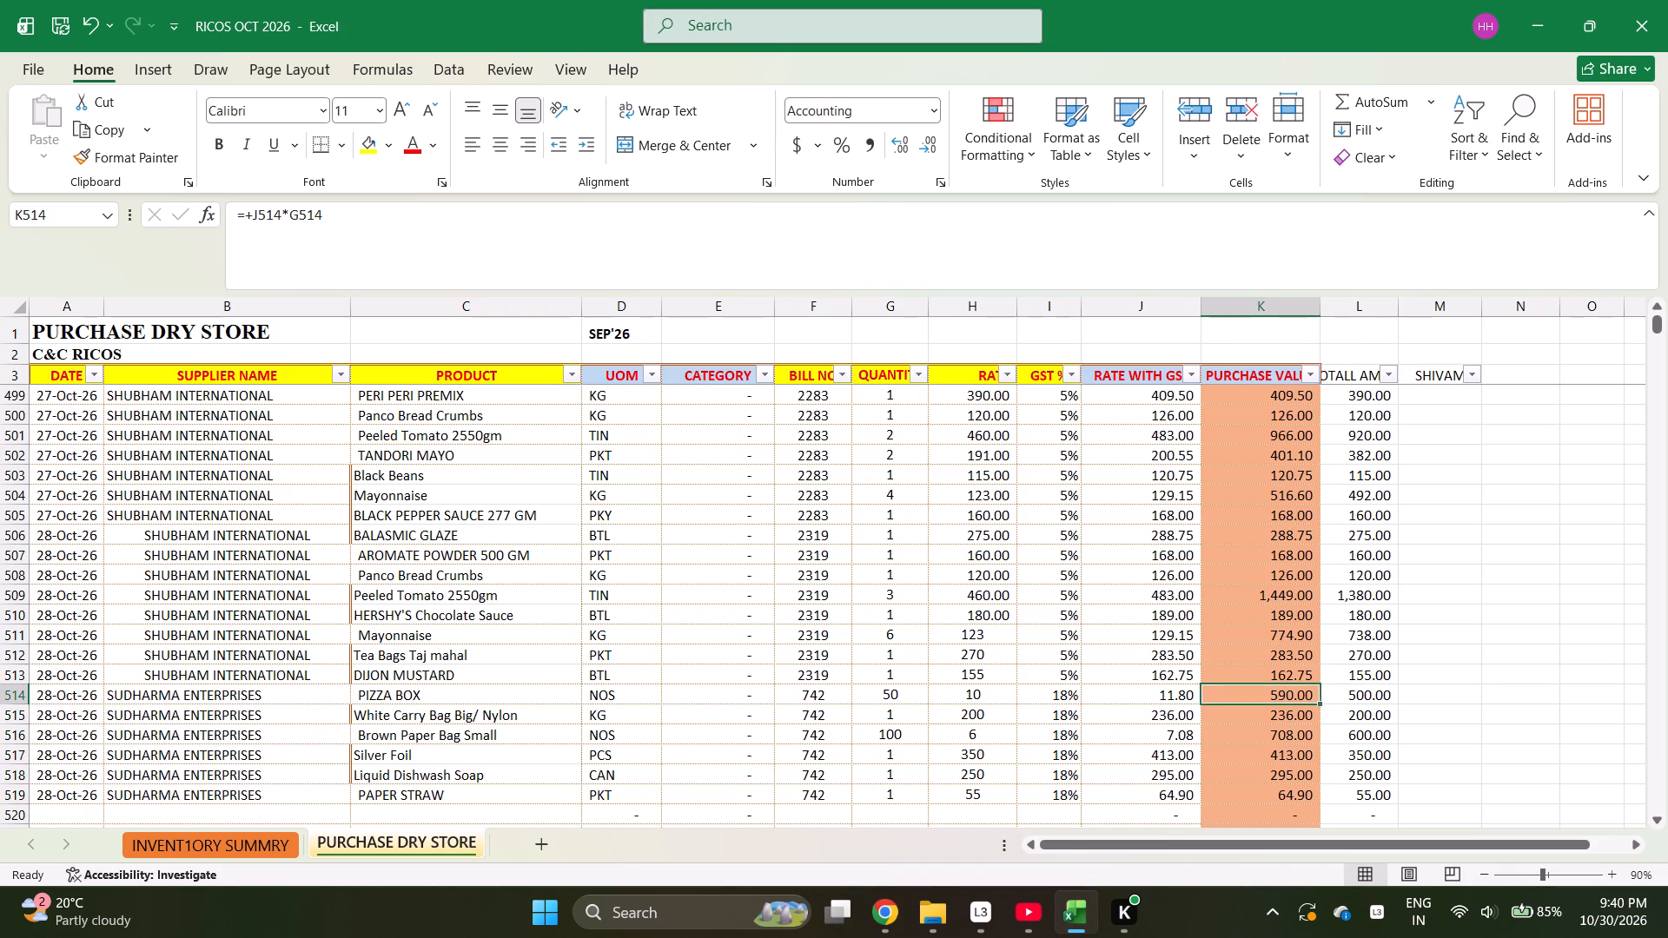
{"action": "key", "text": "shift+Down"}
{"action": "key", "text": "shift+Down"}
{"action": "key", "text": "shift+Down"}
{"action": "key", "text": "shift+Down"}
{"action": "key", "text": "shift+Down"}
{"action": "key", "text": "alt+Tab"}
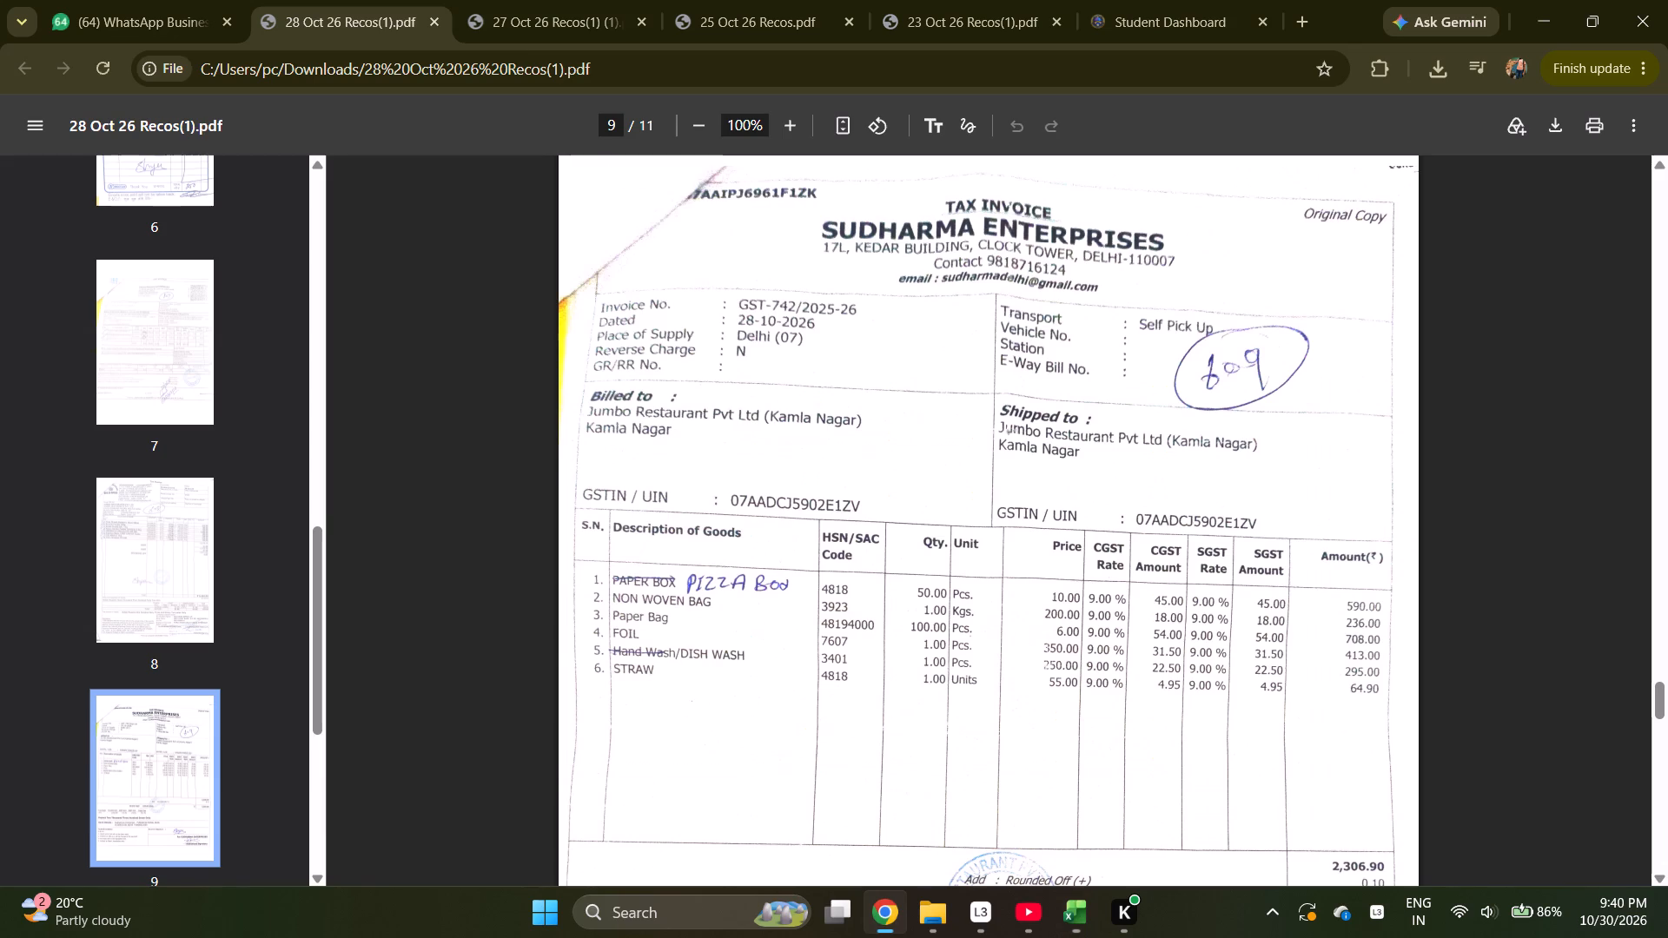
{"action": "key", "text": "alt+Tab"}
From the first empty row, A520, switch to Chrome and examine the bills following Sudharma invoice 742 in the 28 Oct PDF.
{"action": "key", "text": "ctrl+Left"}
{"action": "key", "text": "ctrl+Left"}
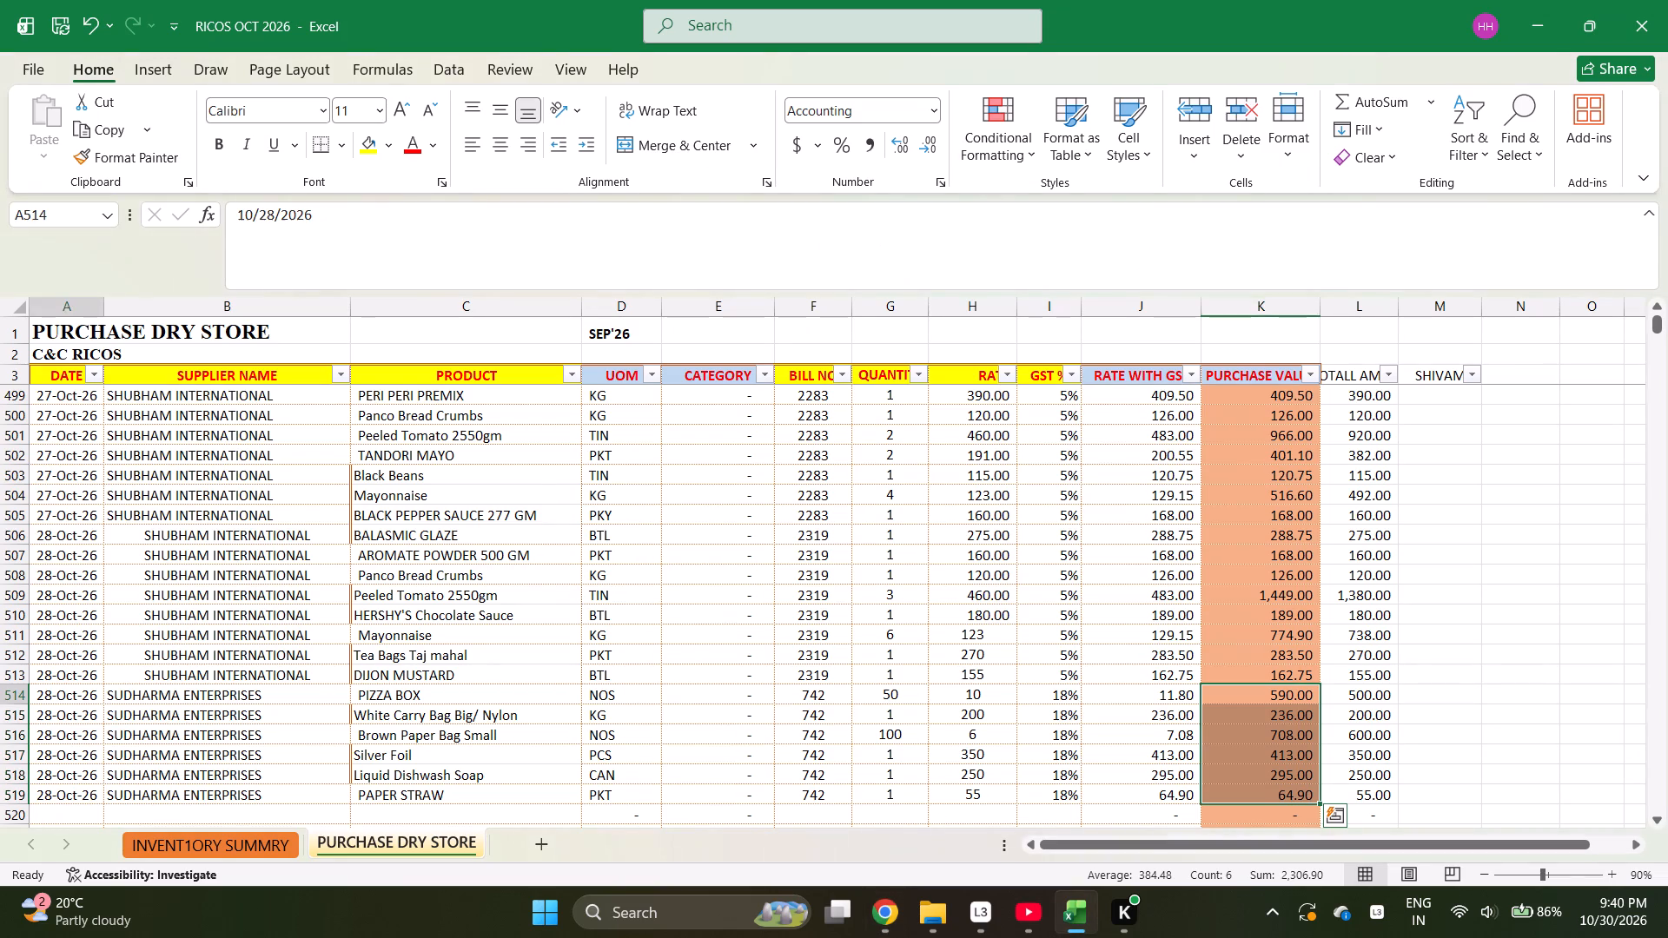
{"action": "key", "text": "ctrl+Down"}
{"action": "key", "text": "Down"}
{"action": "key", "text": "alt+Tab"}
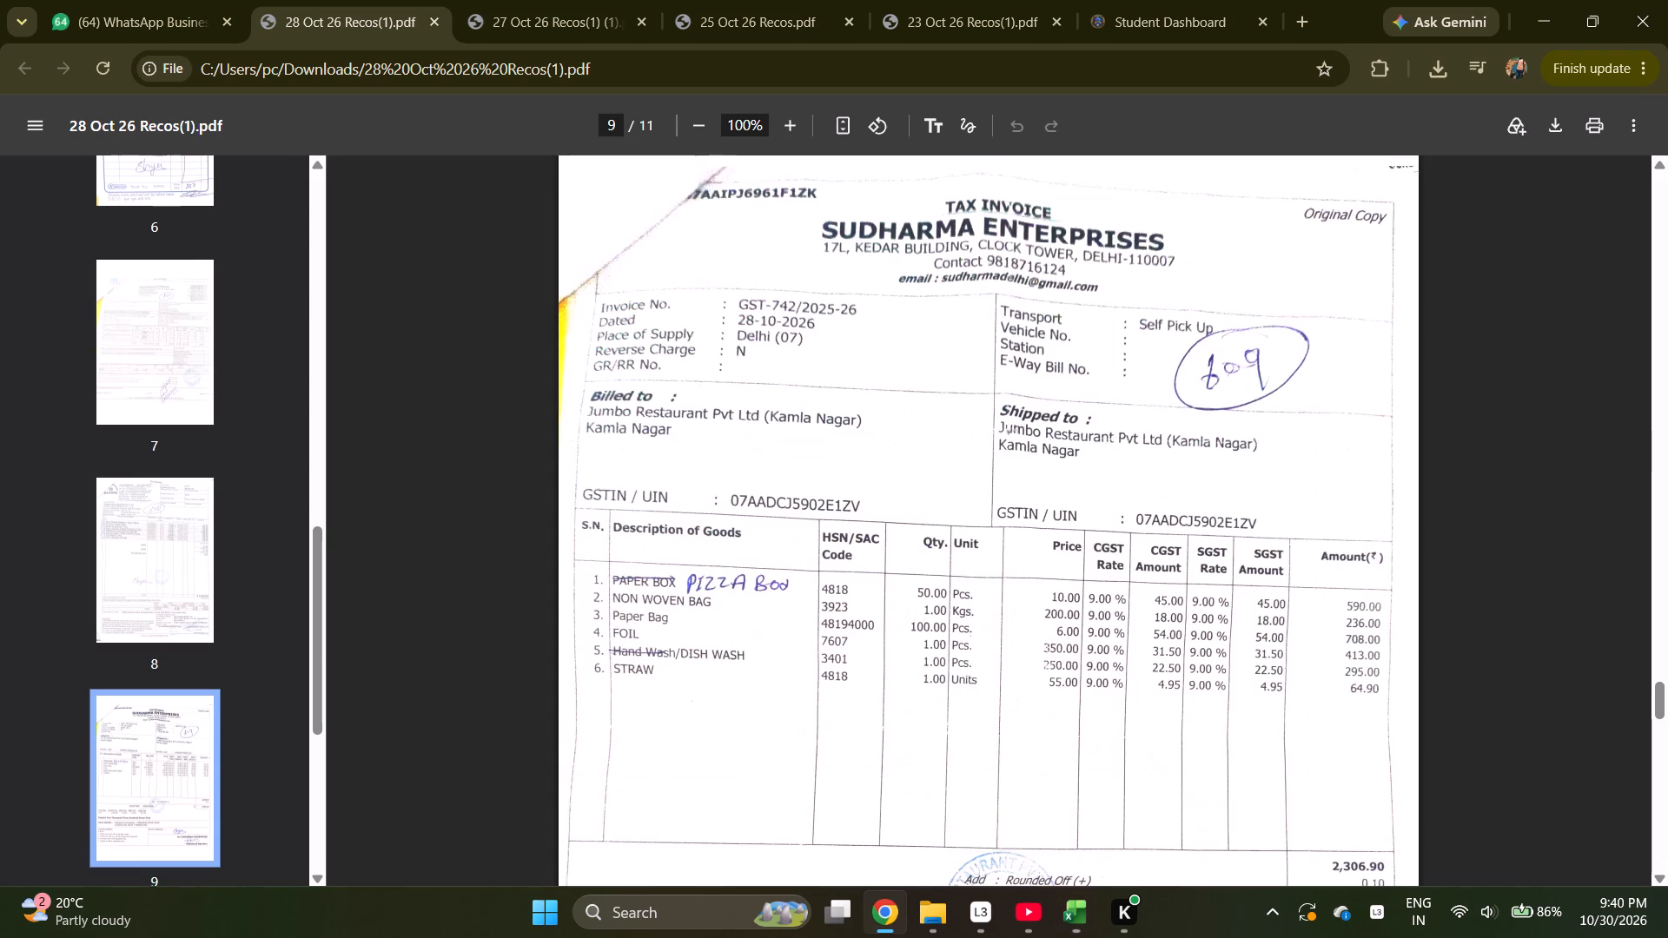
{"action": "key", "text": "Down"}
{"action": "key", "text": "Down"}
{"action": "key", "text": "Down"}
{"action": "key", "text": "Down"}
{"action": "key", "text": "Down"}
{"action": "key", "text": "Down"}
{"action": "key", "text": "Down"}
{"action": "key", "text": "Down"}
{"action": "key", "text": "Down"}
{"action": "key", "text": "Down"}
{"action": "key", "text": "Down"}
{"action": "key", "text": "Down"}
{"action": "key", "text": "Down"}
{"action": "key", "text": "Down"}
{"action": "key", "text": "Down"}
{"action": "key", "text": "Down"}
{"action": "key", "text": "Down"}
{"action": "key", "text": "Down"}
{"action": "key", "text": "Down"}
{"action": "key", "text": "Down"}
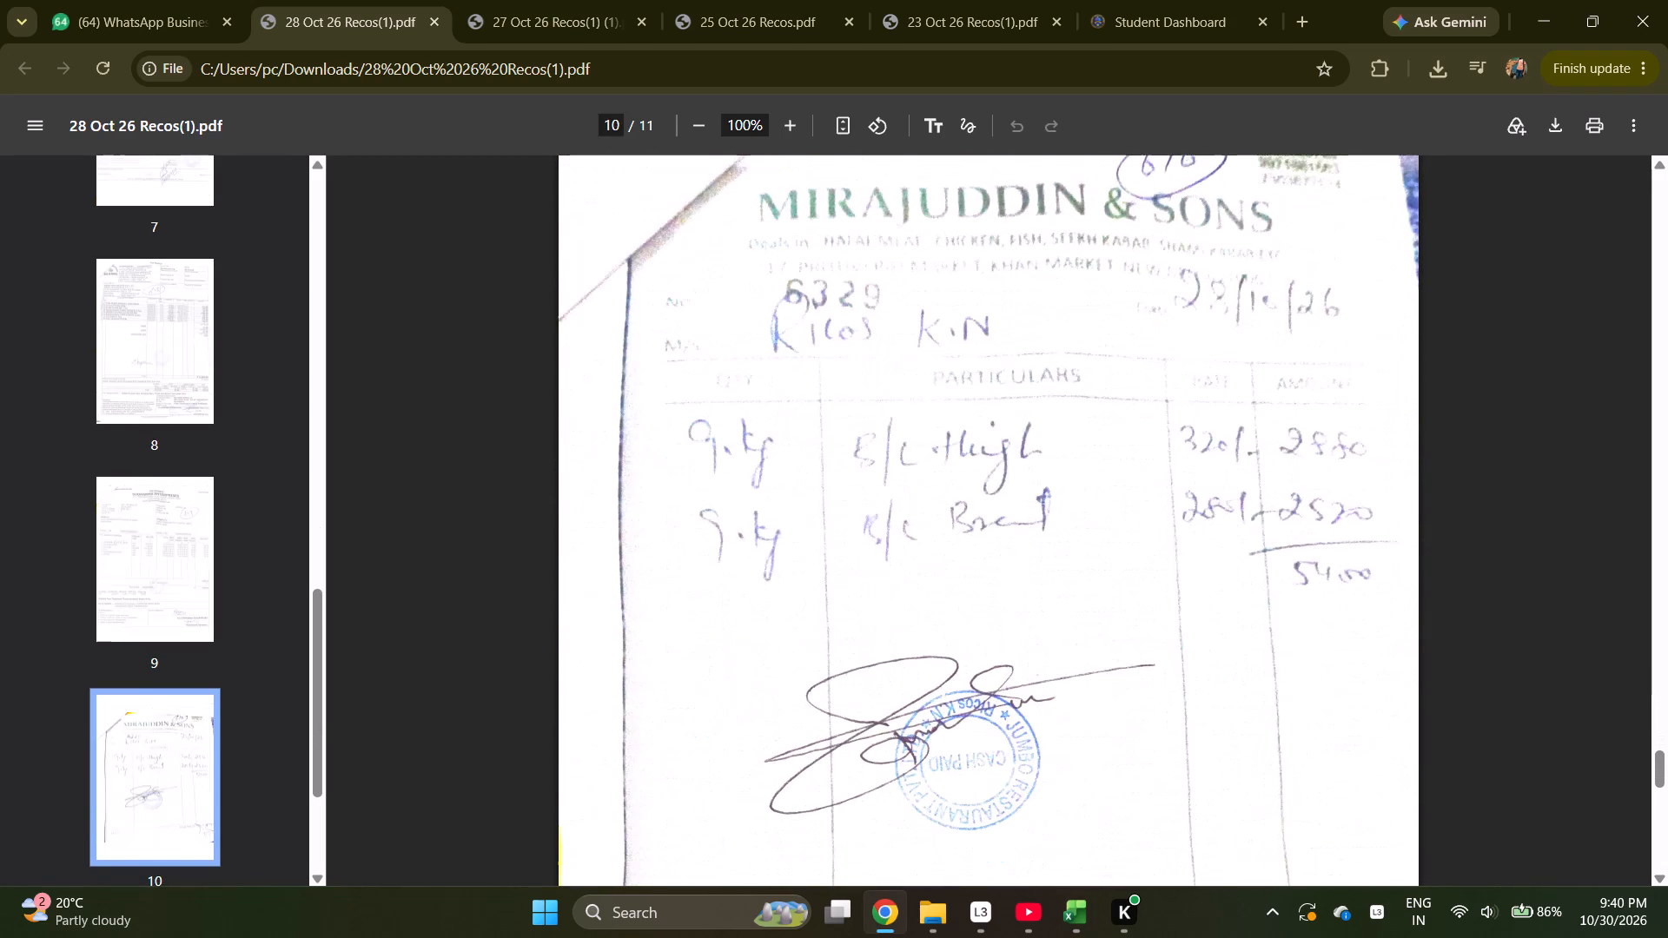
{"action": "key", "text": "Down"}
{"action": "key", "text": "Down"}
{"action": "key", "text": "Down"}
{"action": "key", "text": "Down"}
{"action": "key", "text": "Down"}
{"action": "key", "text": "Down"}
{"action": "key", "text": "Down"}
{"action": "key", "text": "Down"}
{"action": "key", "text": "Down"}
{"action": "key", "text": "Down"}
{"action": "key", "text": "Down"}
{"action": "key", "text": "Down"}
{"action": "key", "text": "Down"}
{"action": "key", "text": "Down"}
{"action": "key", "text": "Down"}
{"action": "key", "text": "Down"}
{"action": "key", "text": "Down"}
{"action": "key", "text": "Down"}
{"action": "key", "text": "Down"}
{"action": "key", "text": "Down"}
{"action": "key", "text": "Down"}
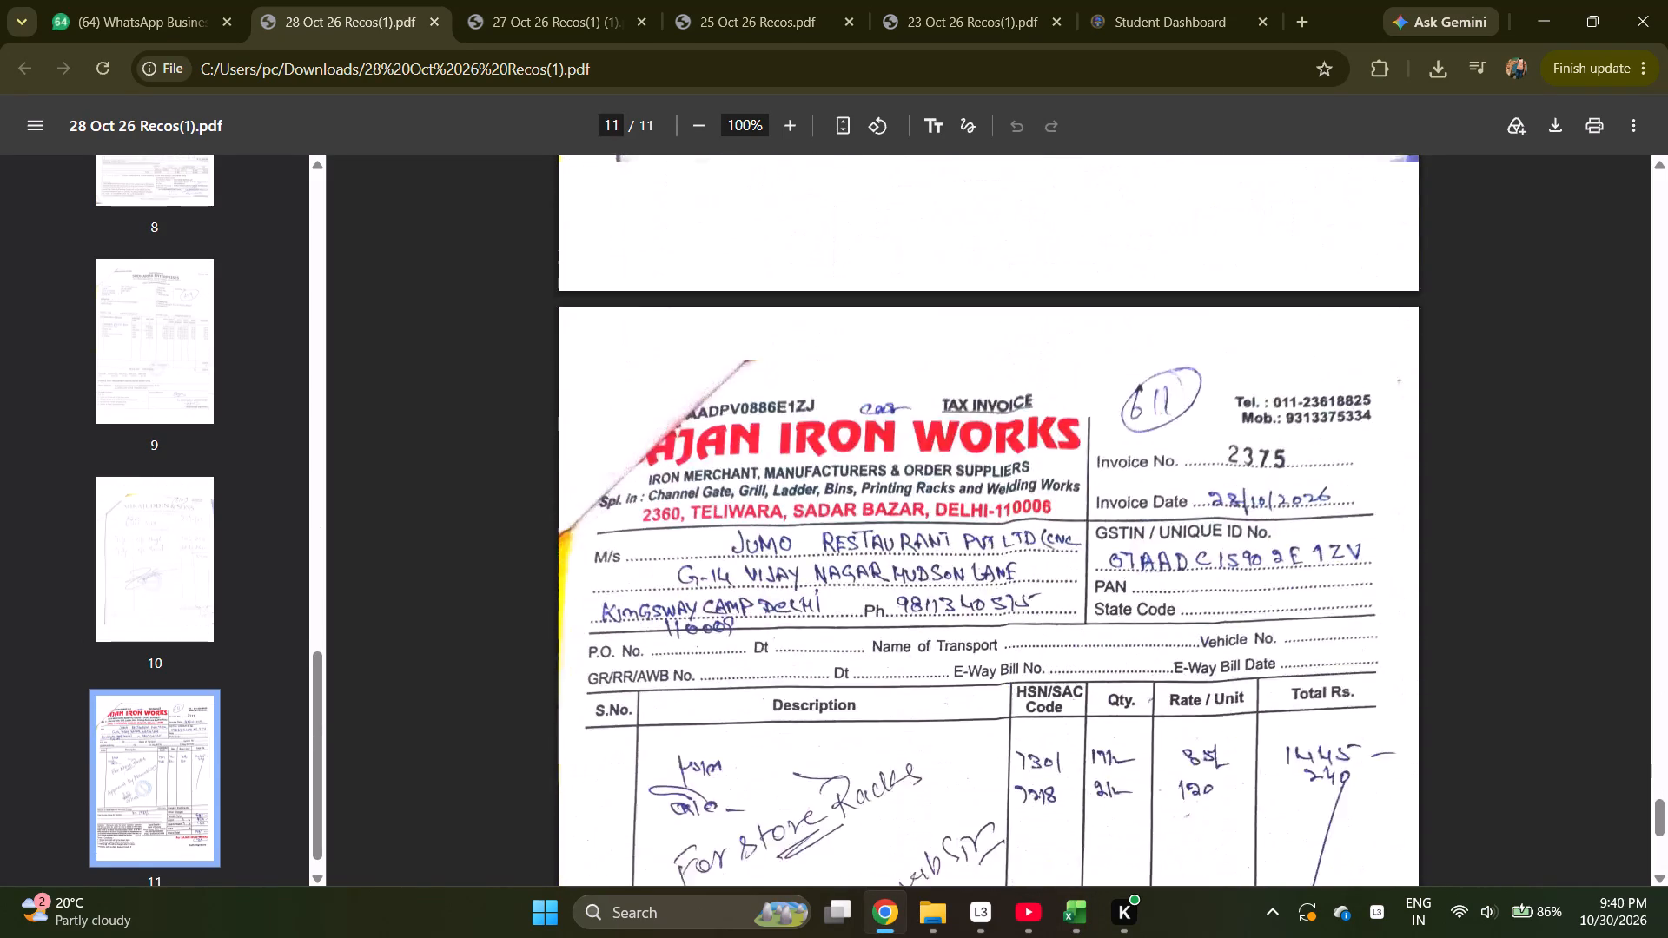
{"action": "key", "text": "Down"}
{"action": "key", "text": "Down"}
{"action": "key", "text": "Down"}
{"action": "key", "text": "Down"}
{"action": "key", "text": "Down"}
{"action": "key", "text": "Down"}
{"action": "key", "text": "Down"}
{"action": "key", "text": "Down"}
{"action": "key", "text": "Down"}
{"action": "key", "text": "Down"}
{"action": "key", "text": "Down"}
{"action": "key", "text": "Down"}
{"action": "key", "text": "Down"}
{"action": "key", "text": "Down"}
{"action": "key", "text": "Down"}
{"action": "key", "text": "Up"}
{"action": "key", "text": "Up"}
{"action": "key", "text": "Up"}
{"action": "key", "text": "Up"}
{"action": "key", "text": "Up"}
{"action": "key", "text": "Up"}
{"action": "key", "text": "Up"}
{"action": "key", "text": "Up"}
{"action": "key", "text": "Up"}
{"action": "key", "text": "Up"}
{"action": "key", "text": "Up"}
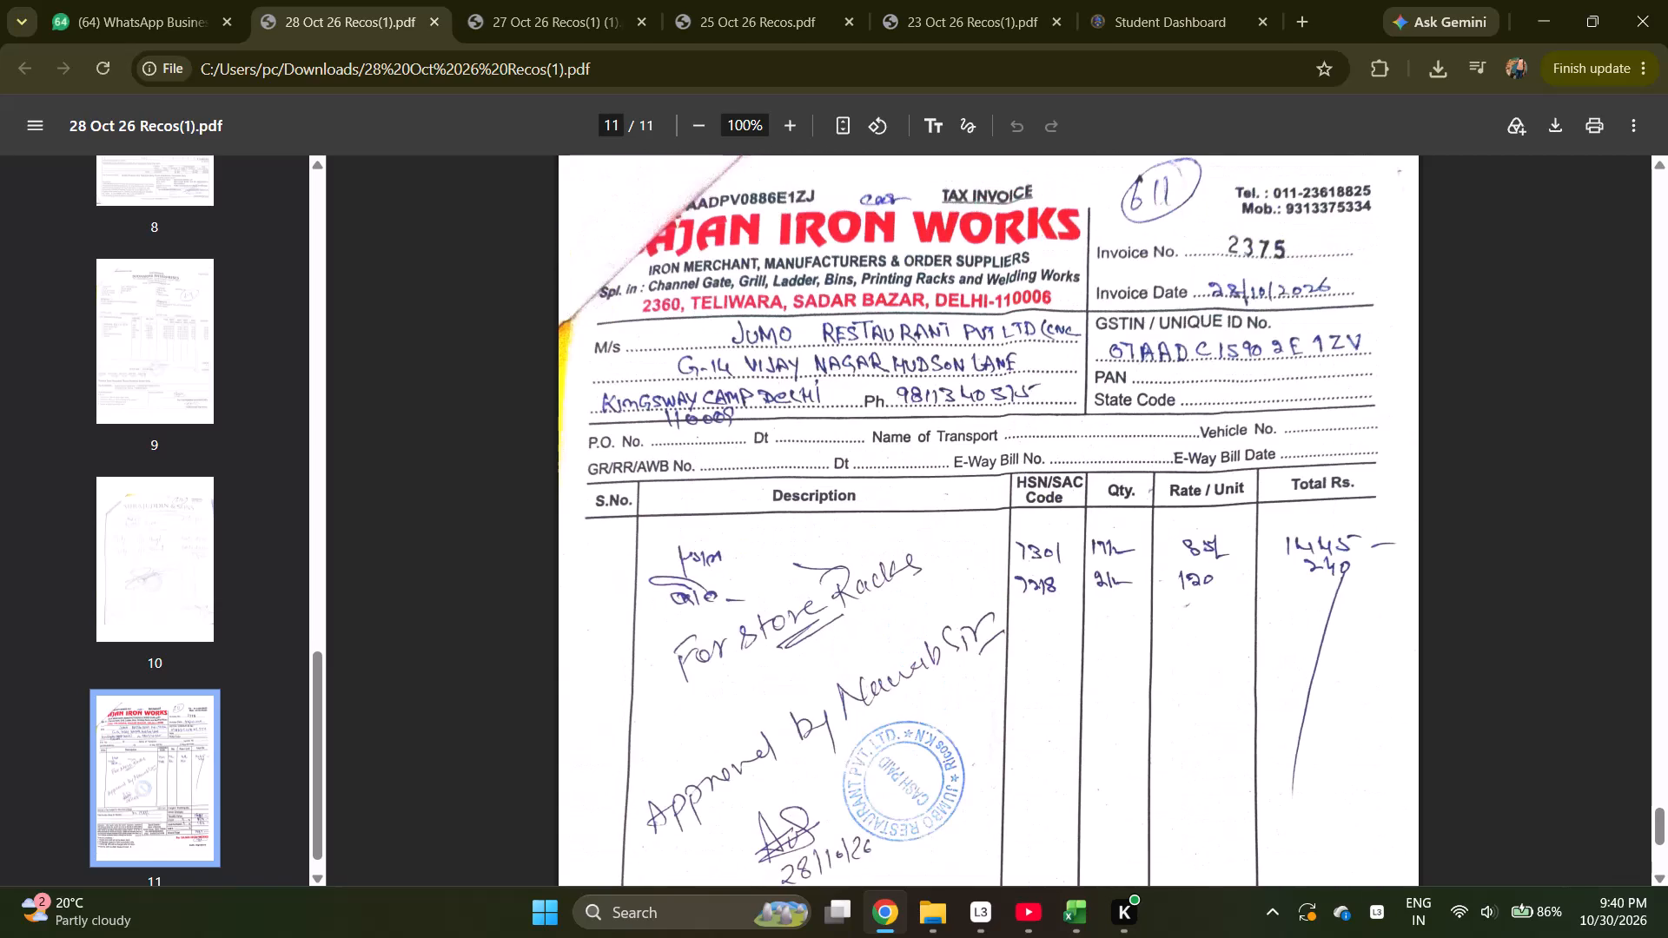
Switch back to Excel and save the RICOS OCT 2026 workbook.
{"action": "key", "text": "alt+Tab"}
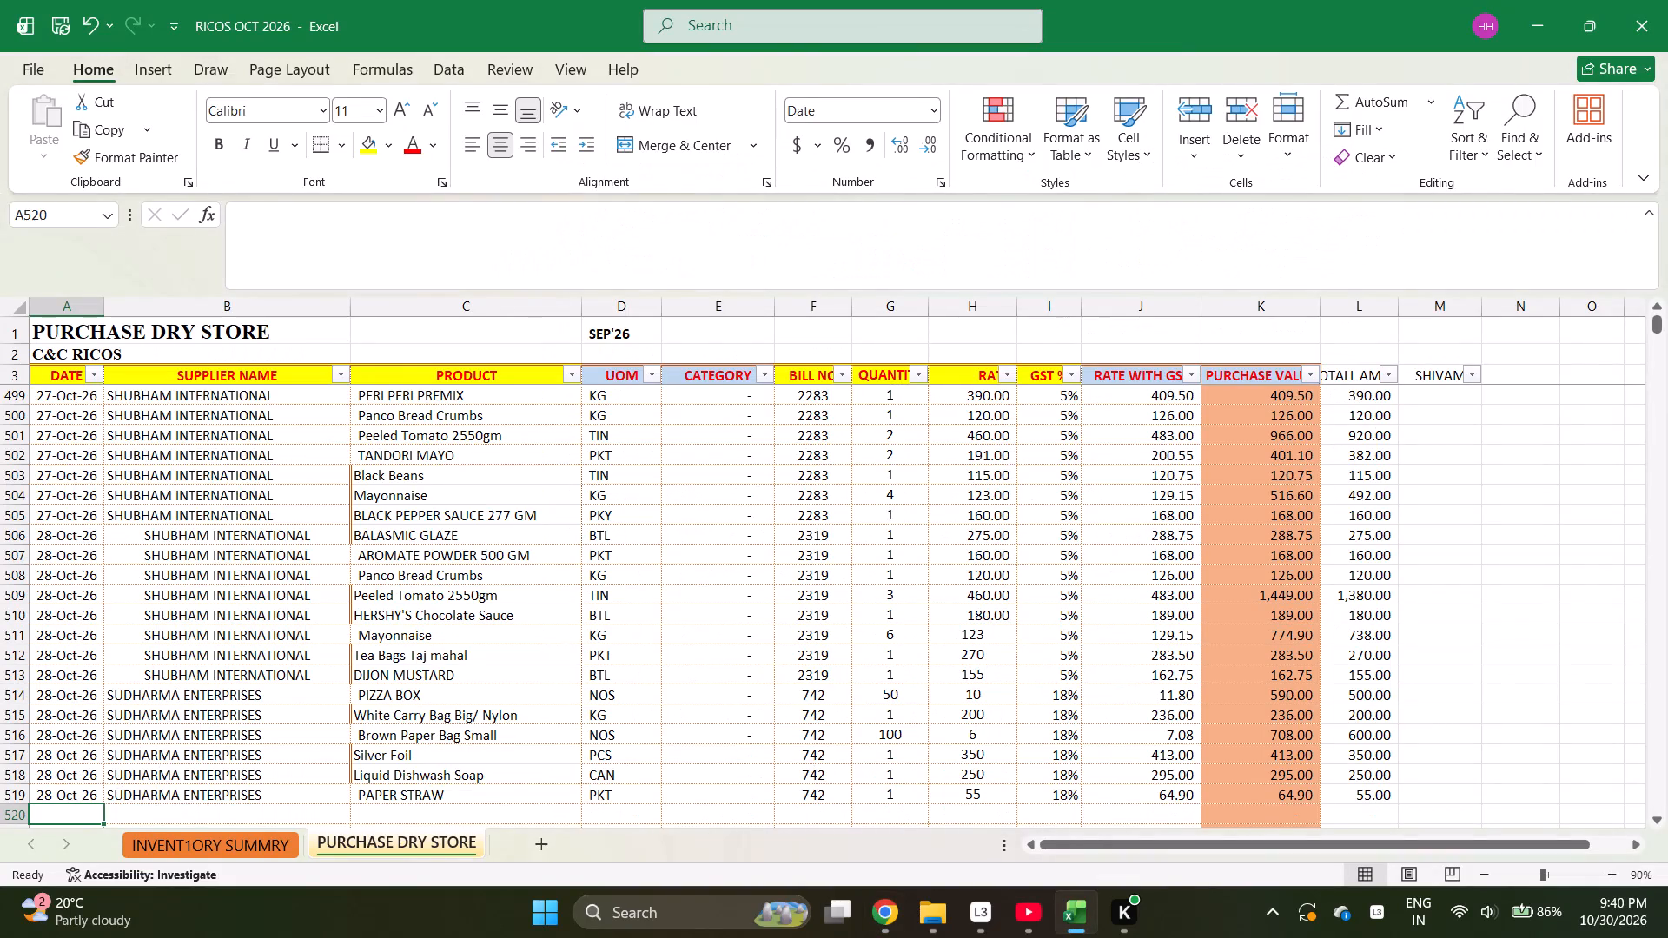
{"action": "key", "text": "ctrl+s"}
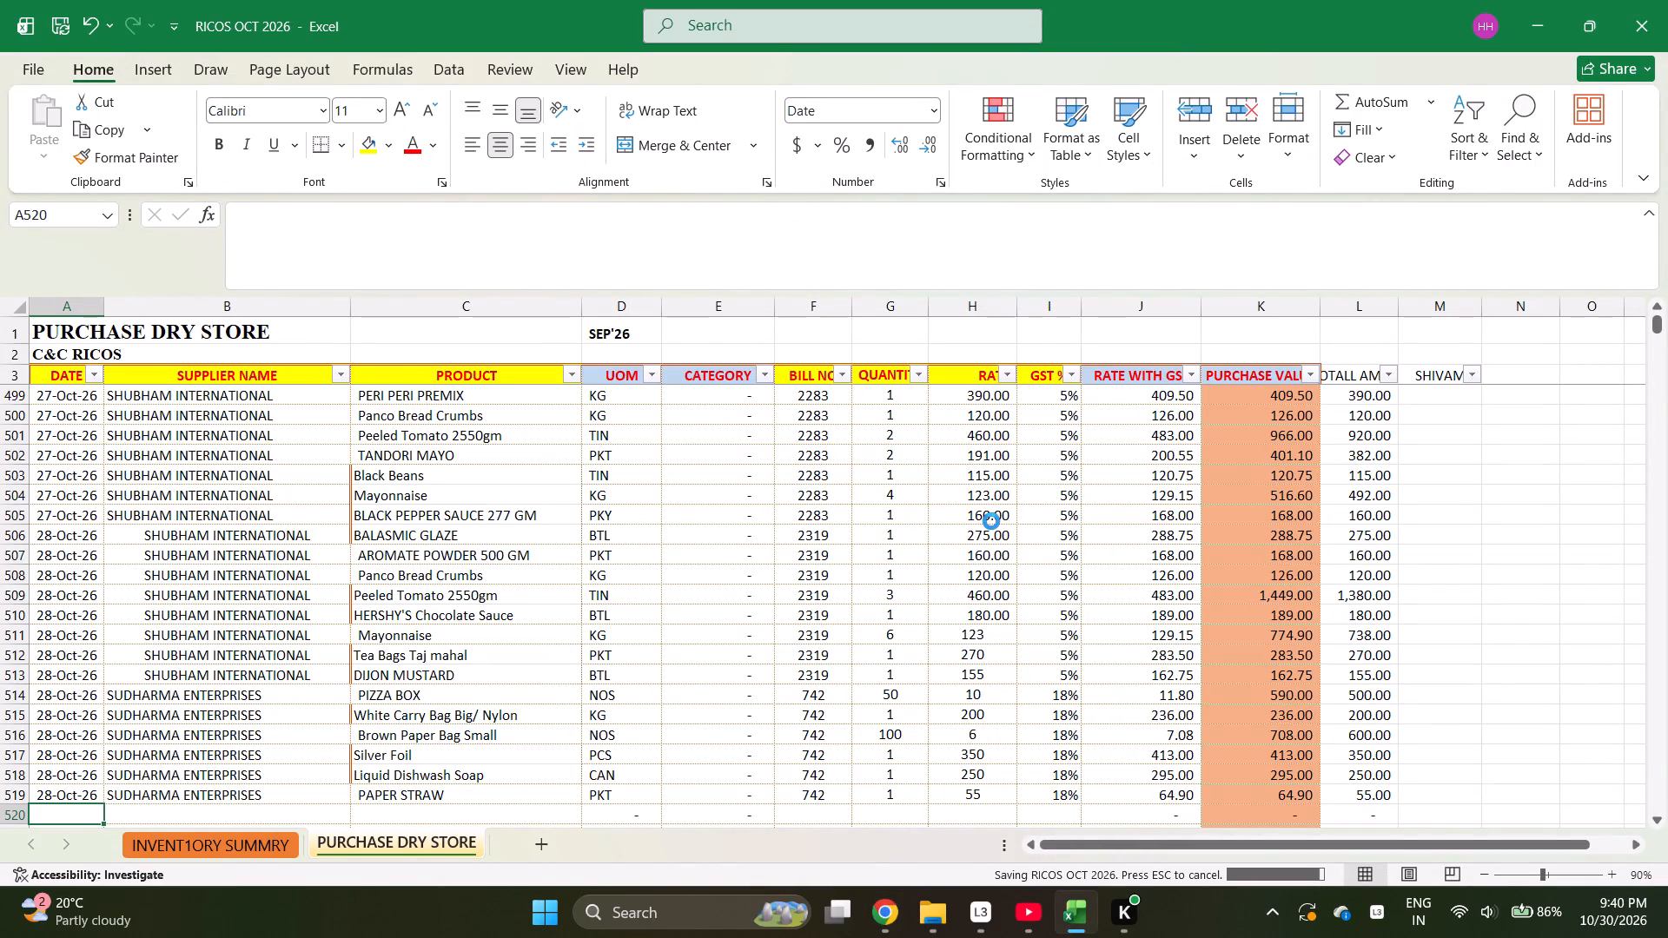
In Chrome, close the 23 Oct, 25 Oct and 27 Oct Recos PDFs and the Student Dashboard, keeping the 28 Oct PDF open.
{"action": "key", "text": "alt+Tab"}
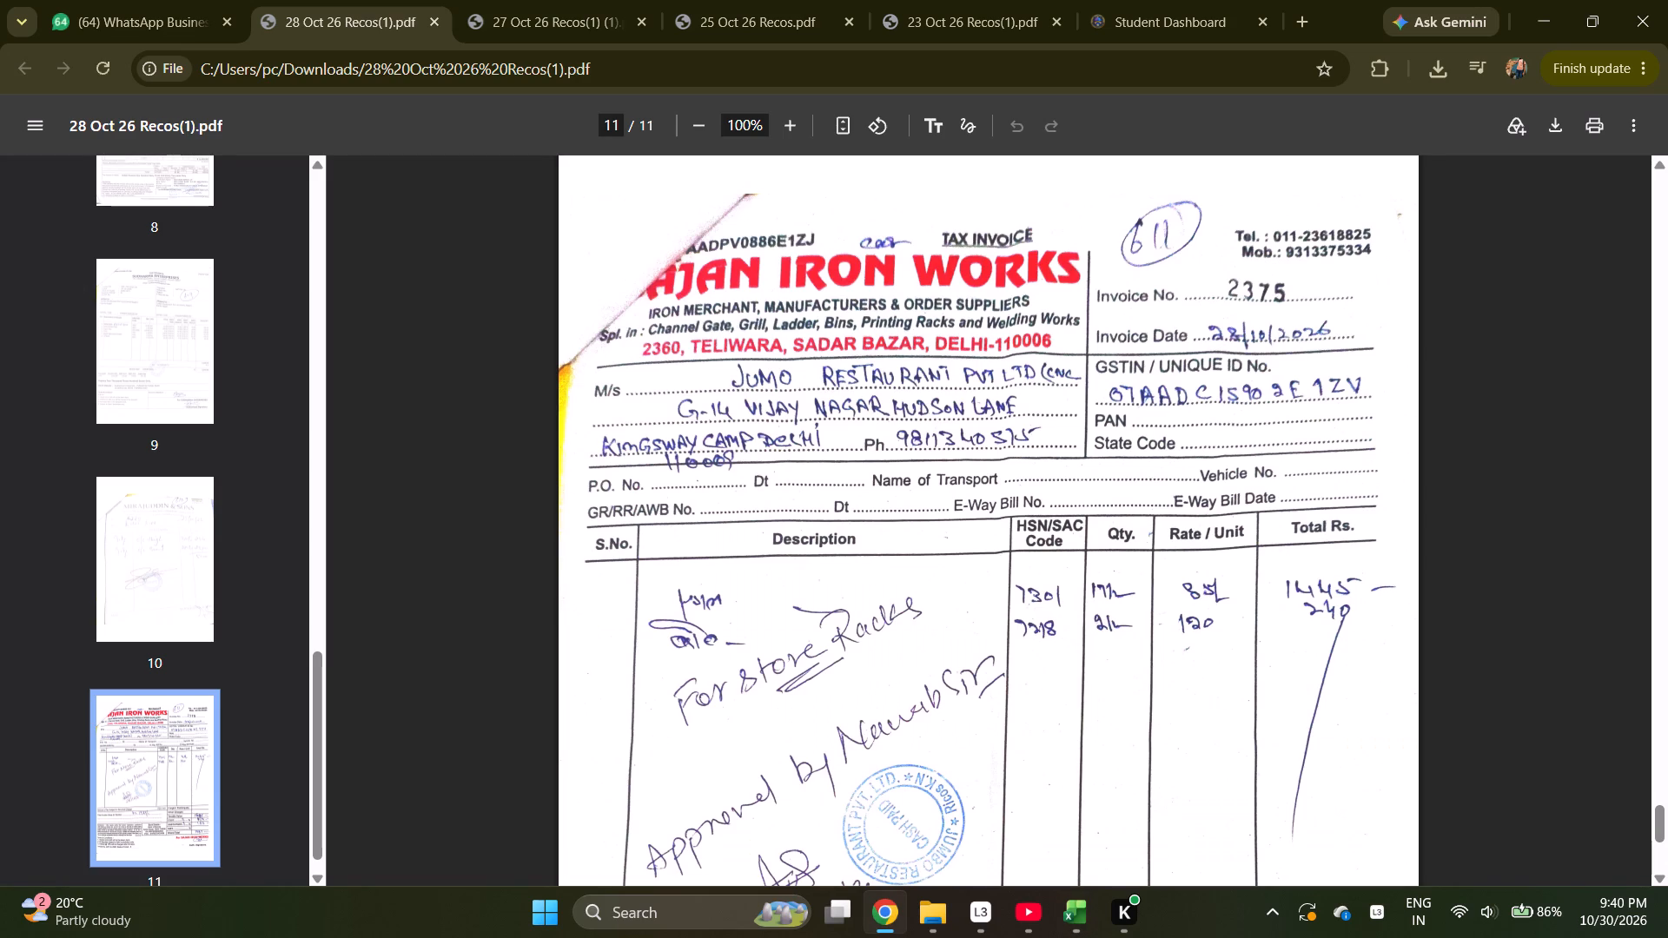
{"action": "key", "text": "Escape"}
{"action": "key", "text": "Left"}
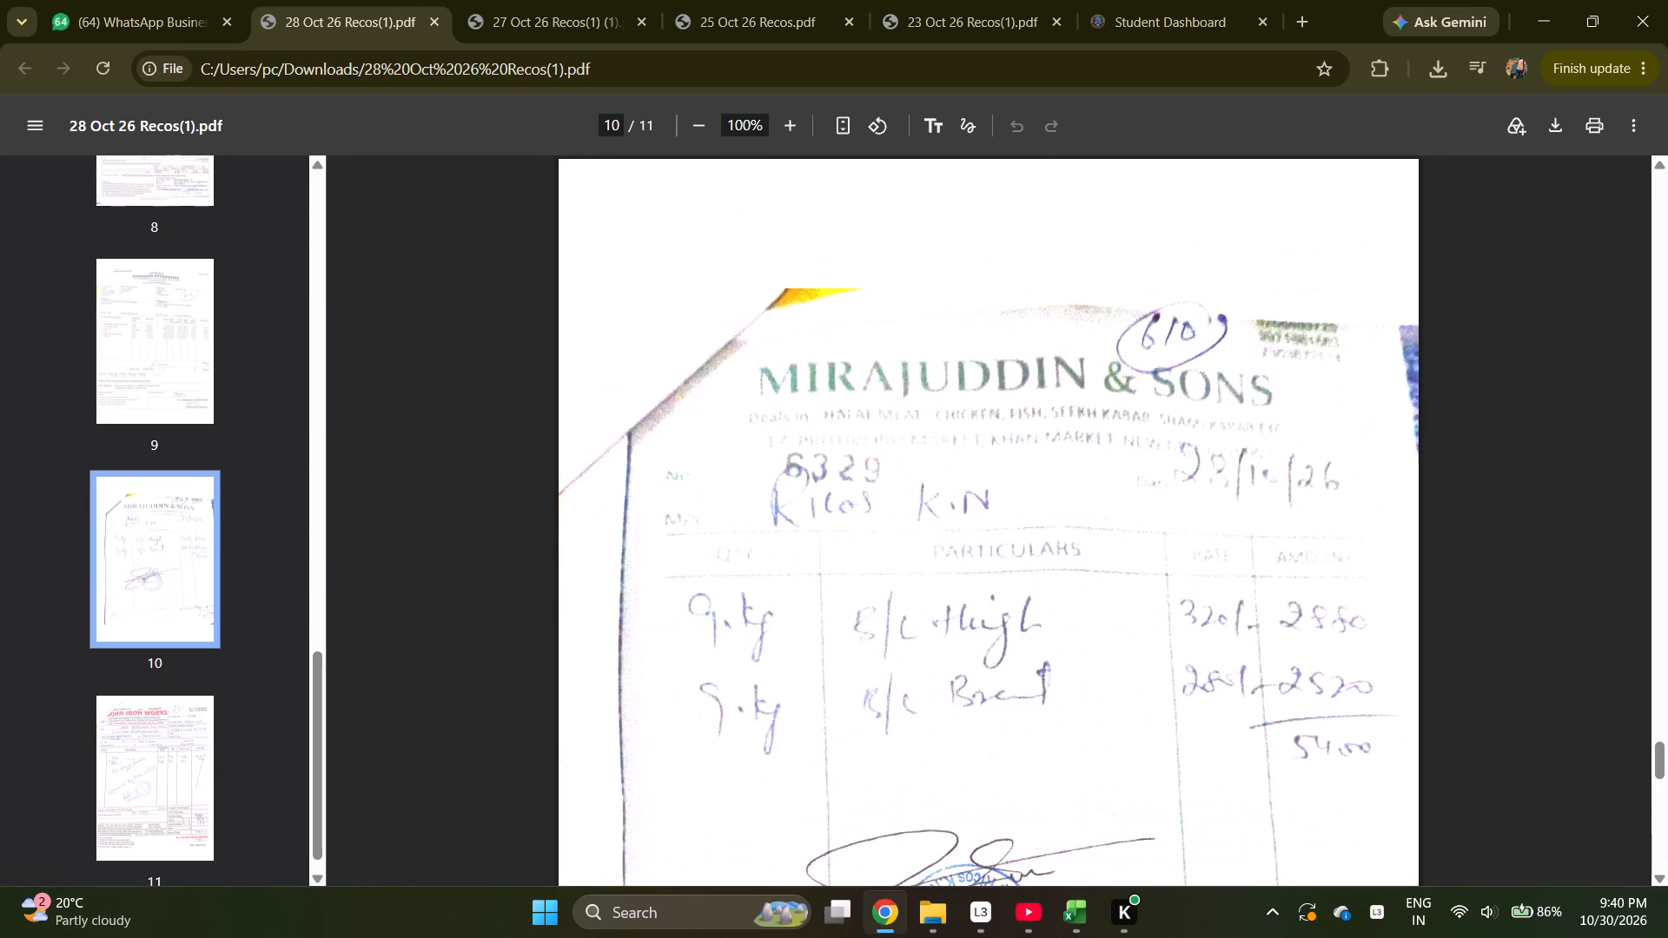
{"action": "key", "text": "ctrl+Tab"}
{"action": "key", "text": "ctrl+Tab"}
{"action": "key", "text": "ctrl+Tab"}
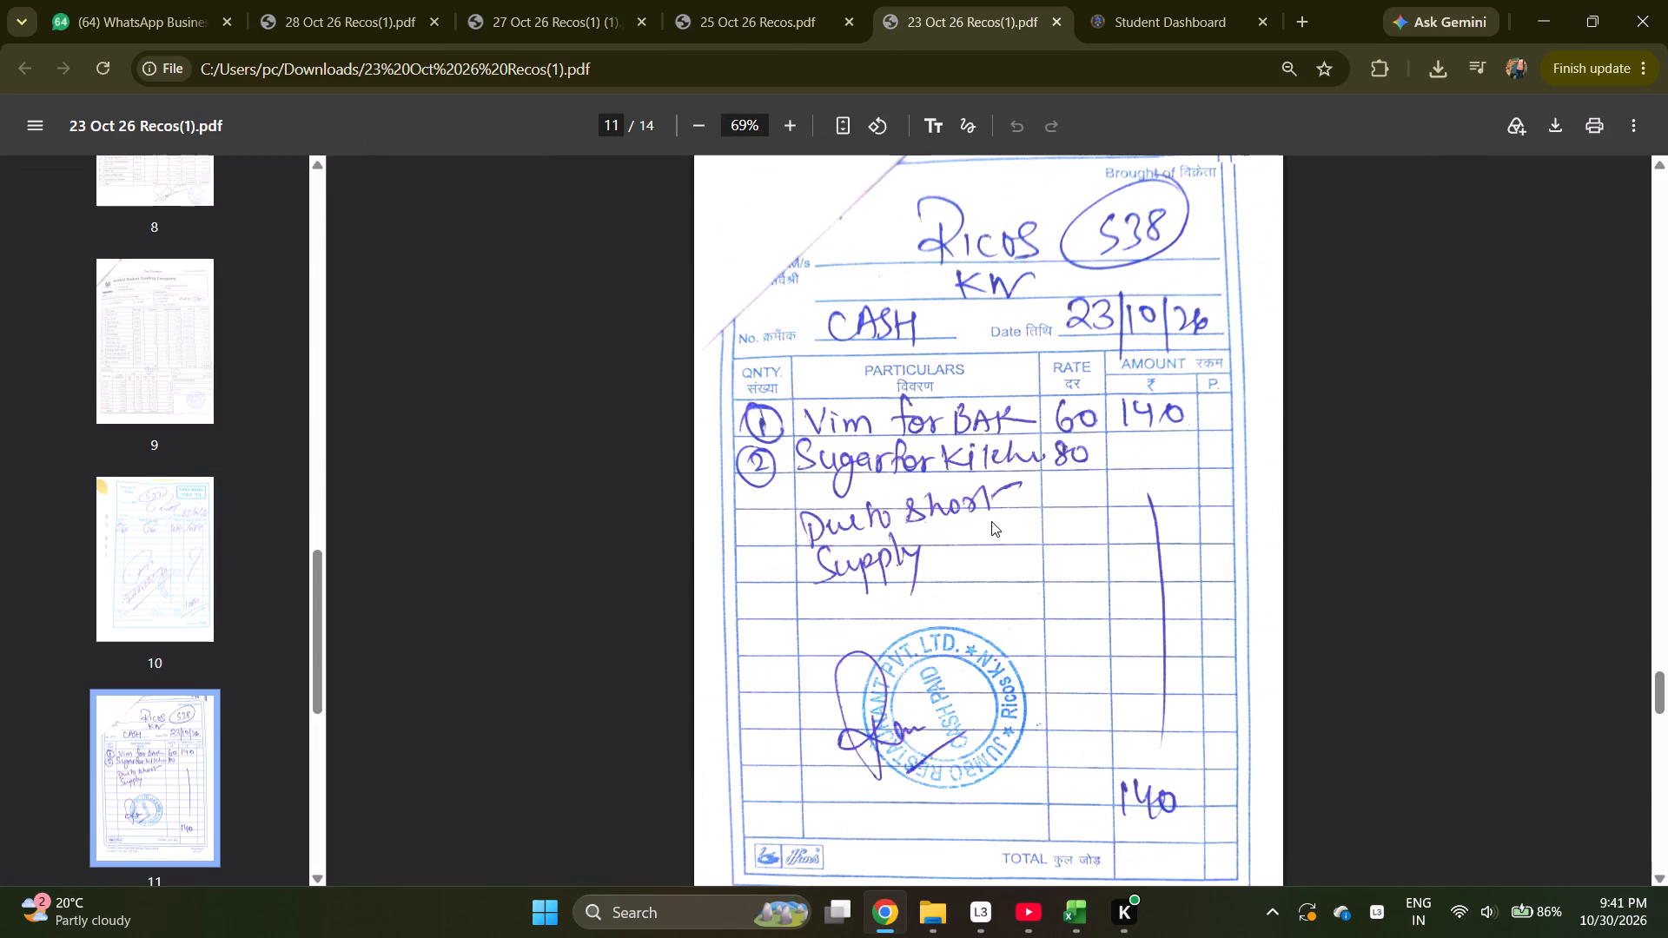
{"action": "key", "text": "ctrl+F4"}
{"action": "key", "text": "ctrl+F4"}
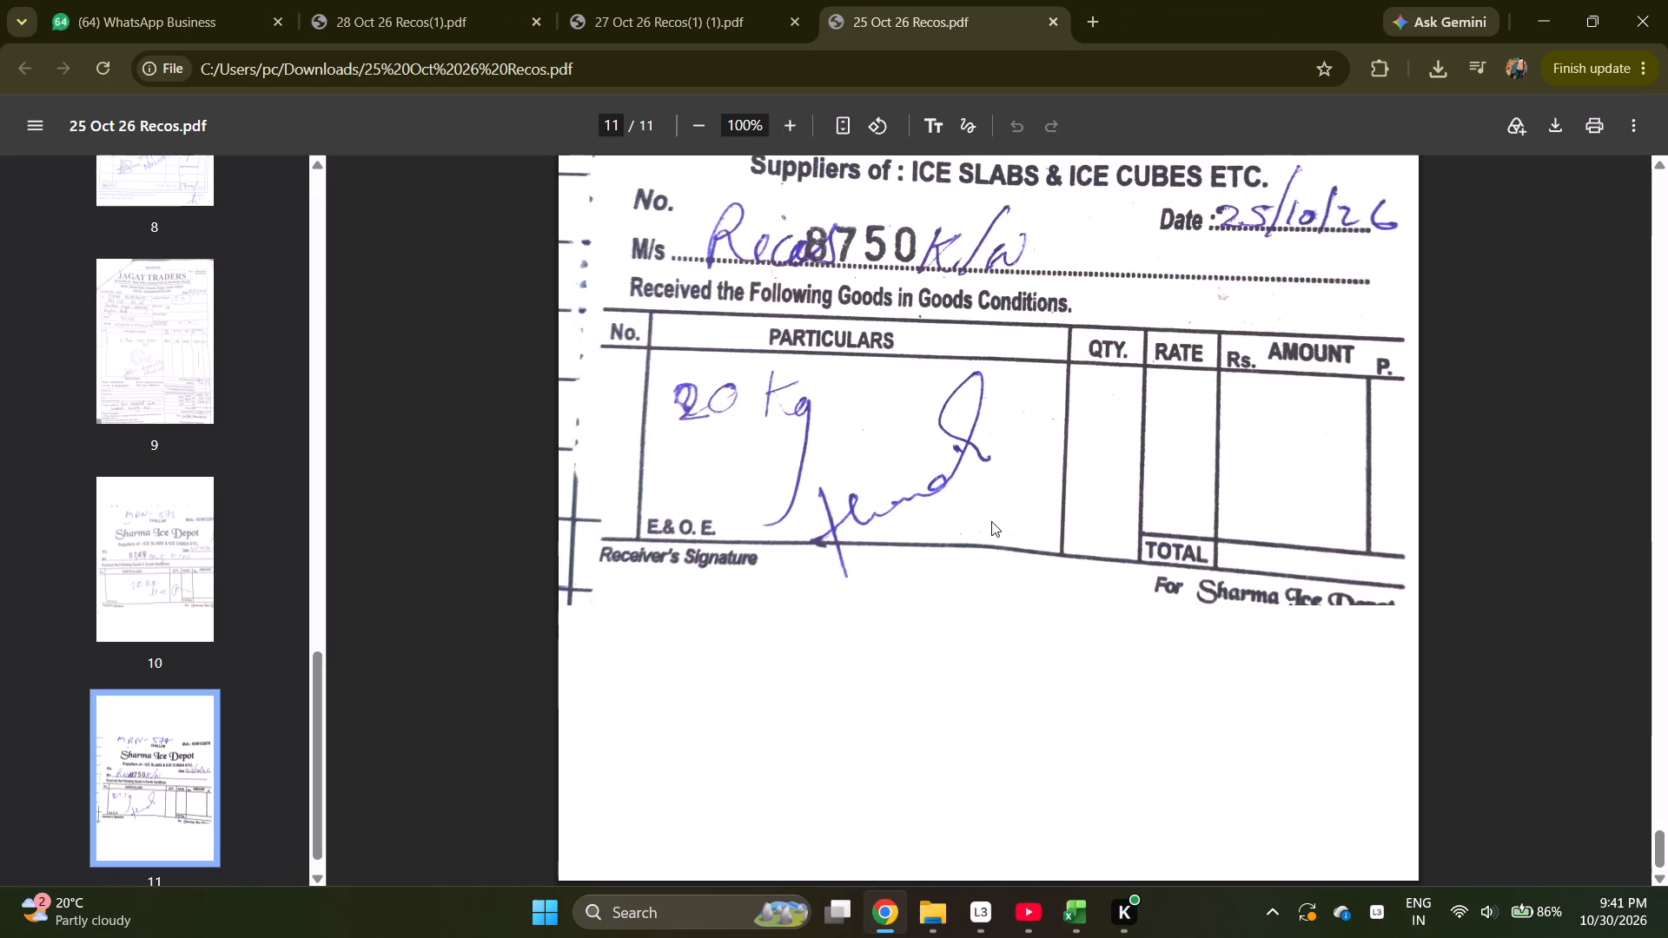
{"action": "key", "text": "ctrl+F4"}
{"action": "key", "text": "ctrl+F4"}
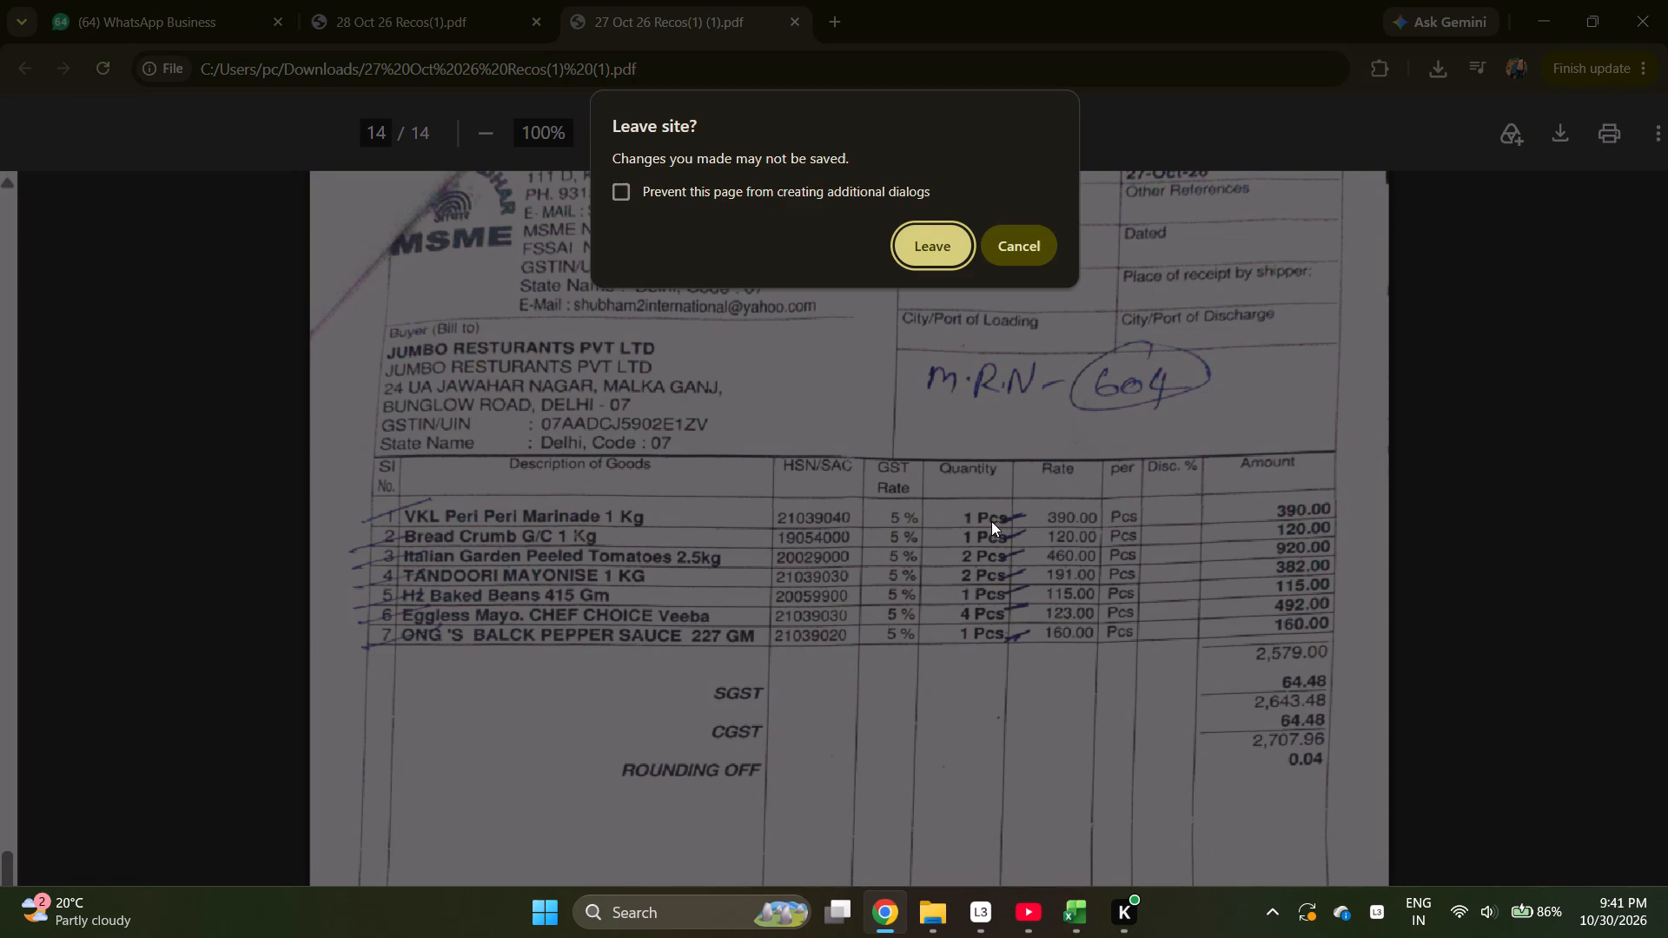
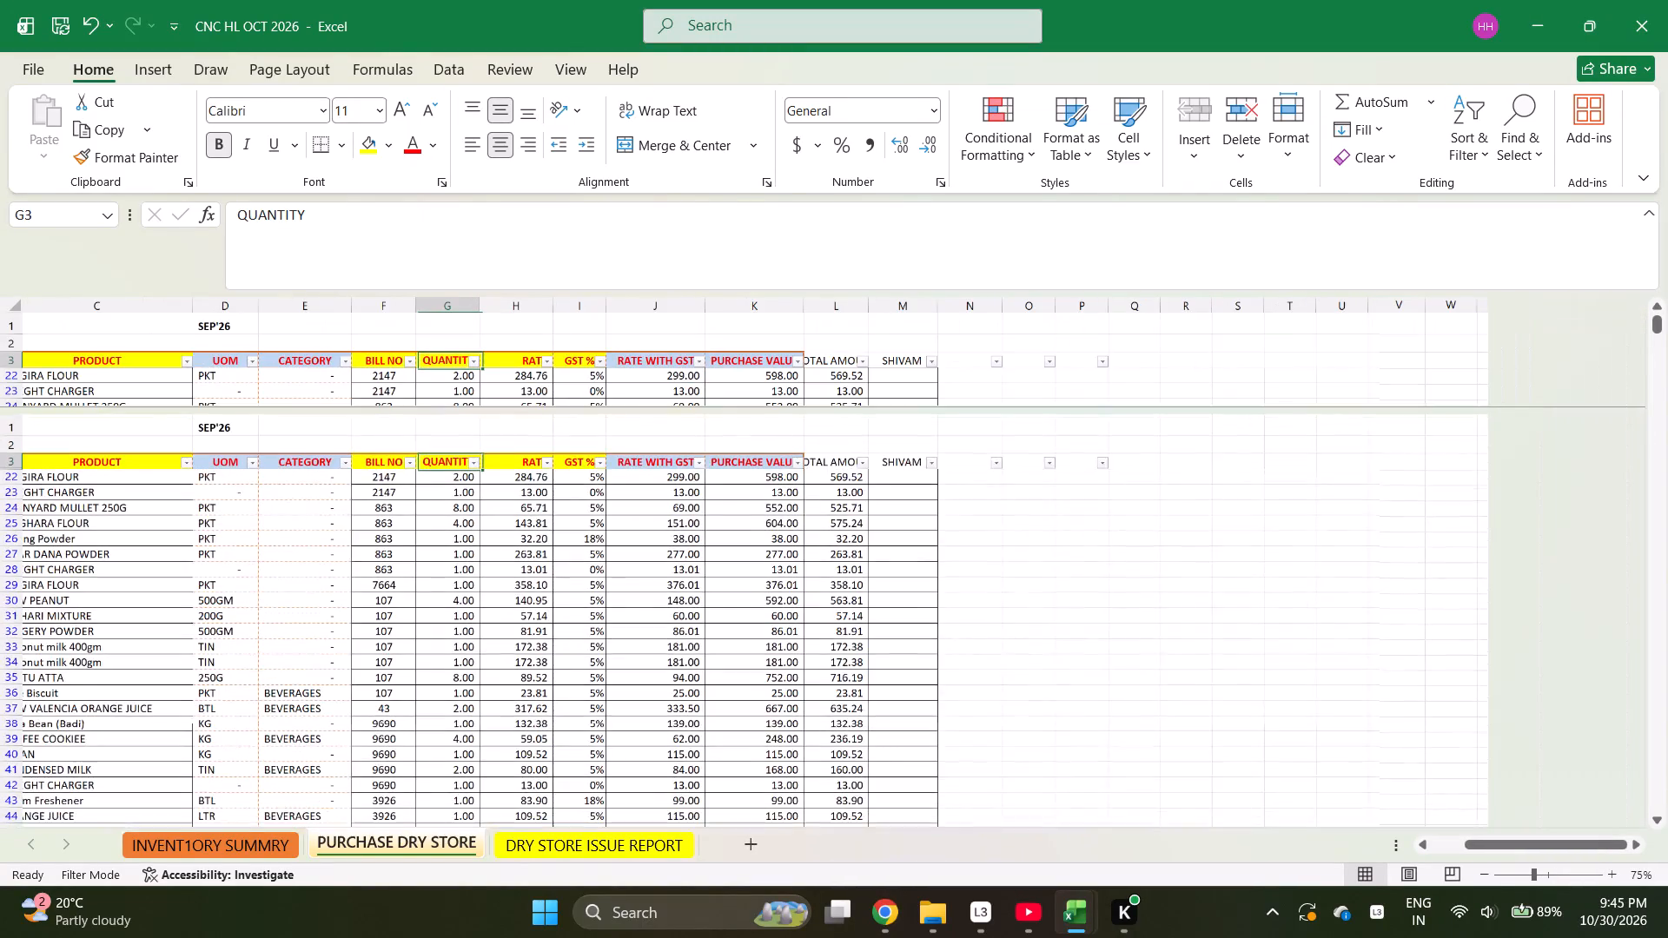
Examine the Blinkit-filtered purchase rows in the PURCHASE DRY STORE sheet of CNC HL OCT 2026.
{"action": "scroll", "coordinate": [617, 606], "scroll_direction": "right", "scroll_amount": 2}
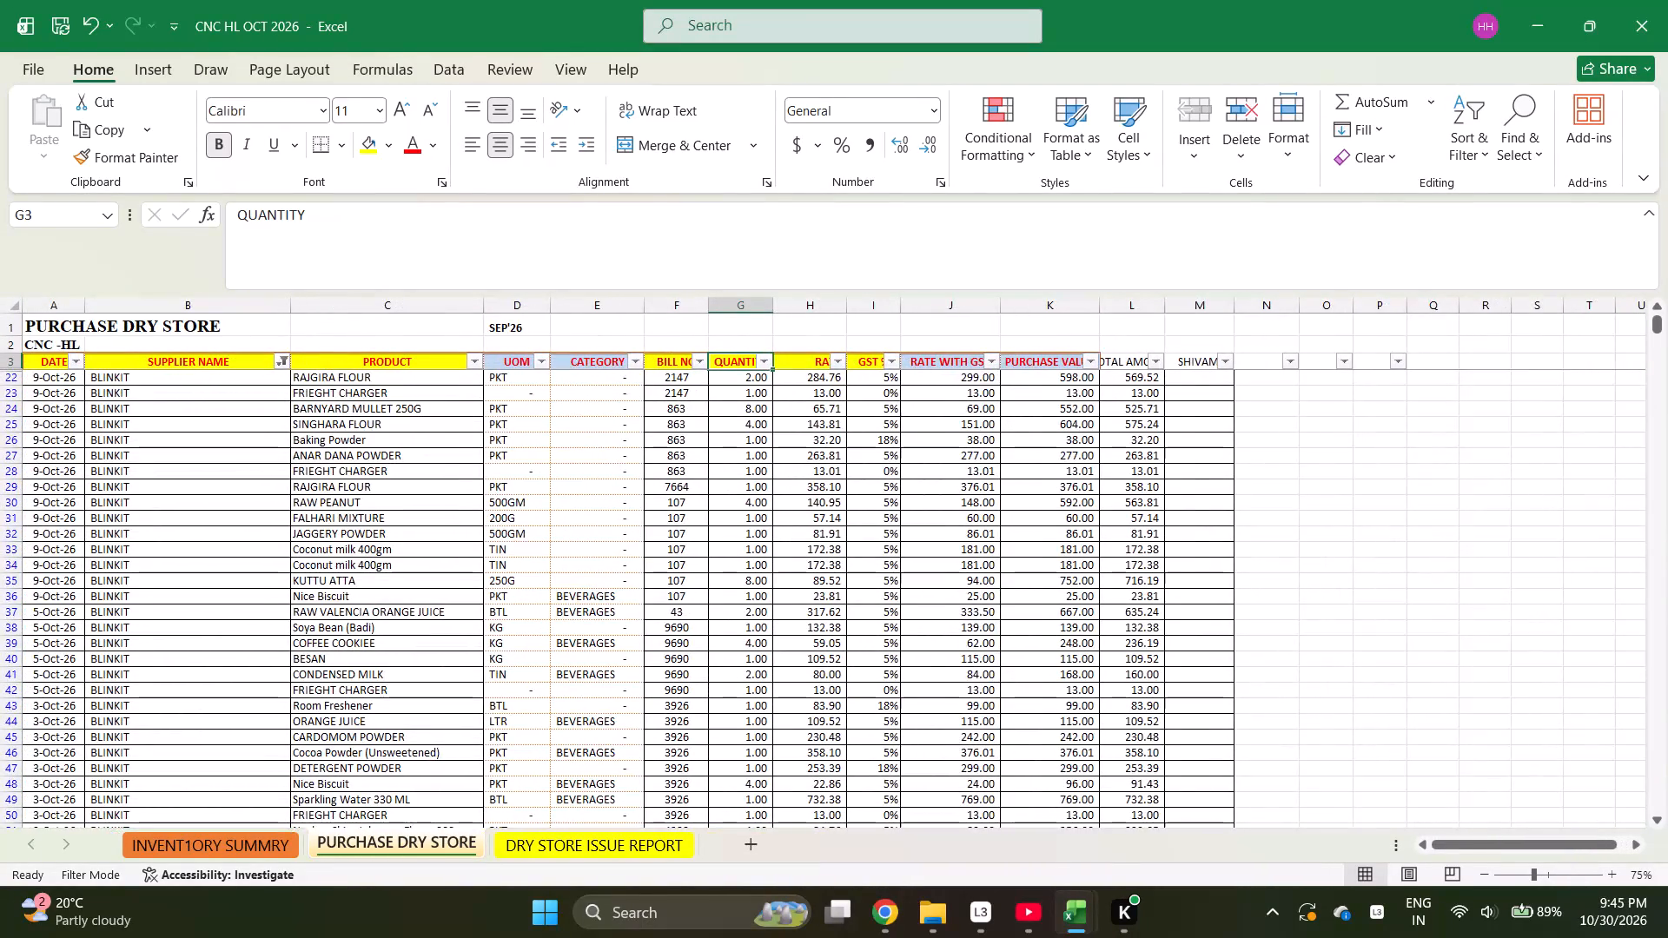
{"action": "scroll", "coordinate": [617, 606], "scroll_direction": "down", "scroll_amount": 6}
{"action": "scroll", "coordinate": [617, 606], "scroll_direction": "up", "scroll_amount": 5}
{"action": "scroll", "coordinate": [617, 606], "scroll_direction": "right", "scroll_amount": 1}
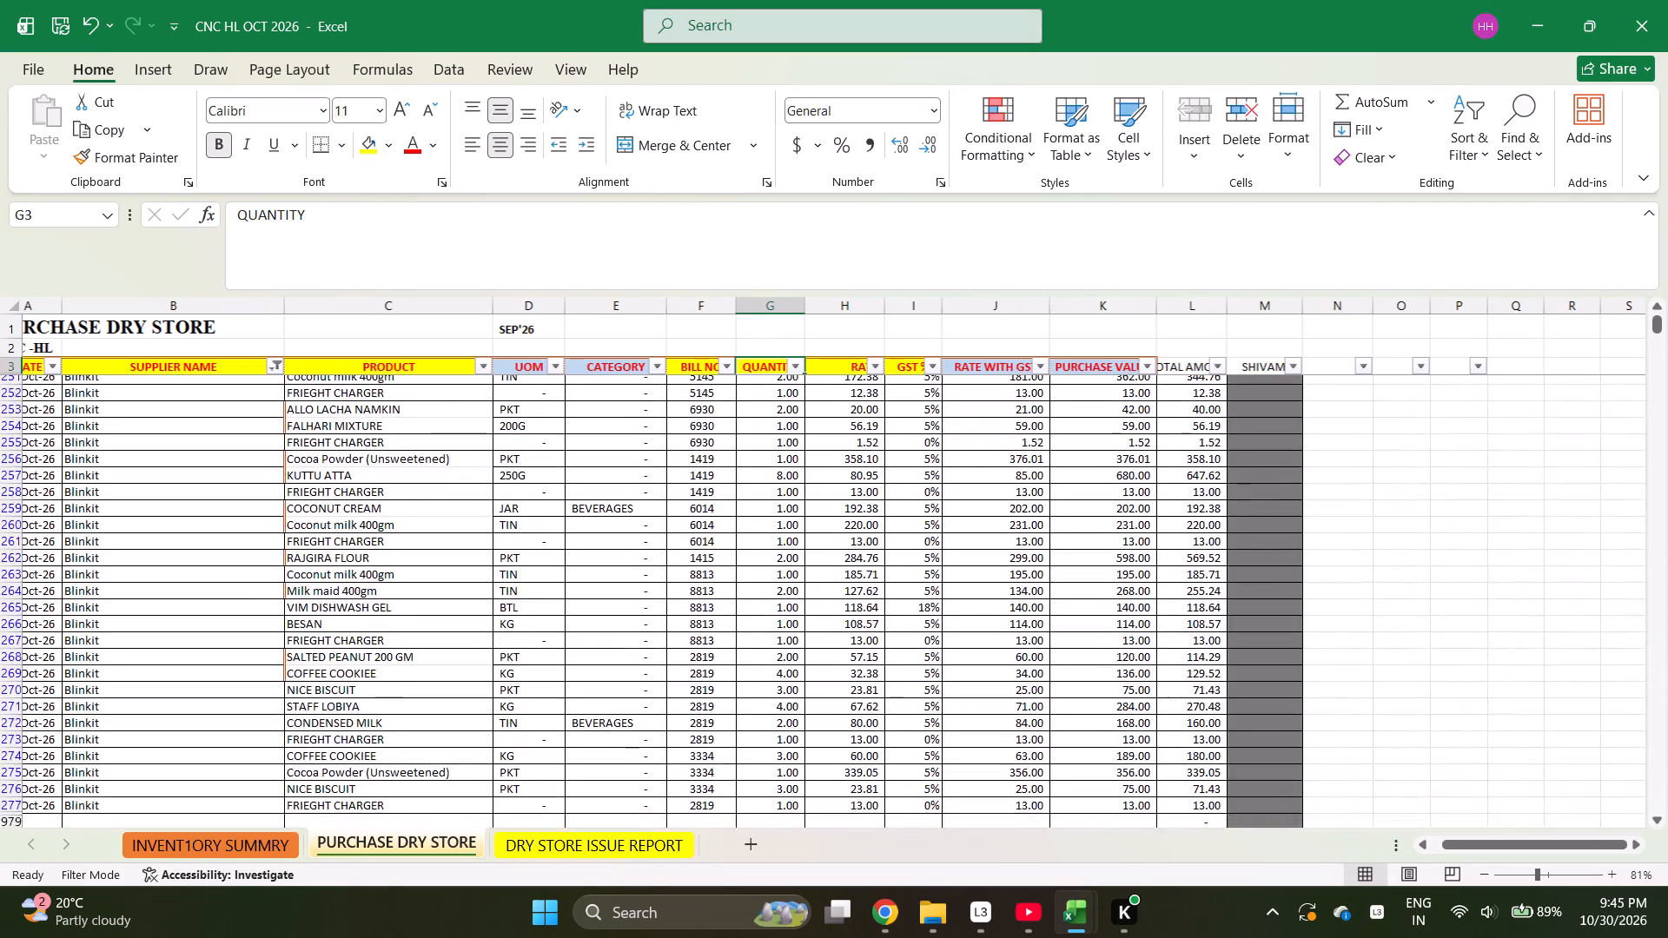
{"action": "scroll", "coordinate": [617, 606], "scroll_direction": "right", "scroll_amount": 2}
{"action": "scroll", "coordinate": [149, 661], "scroll_direction": "up", "scroll_amount": 2}
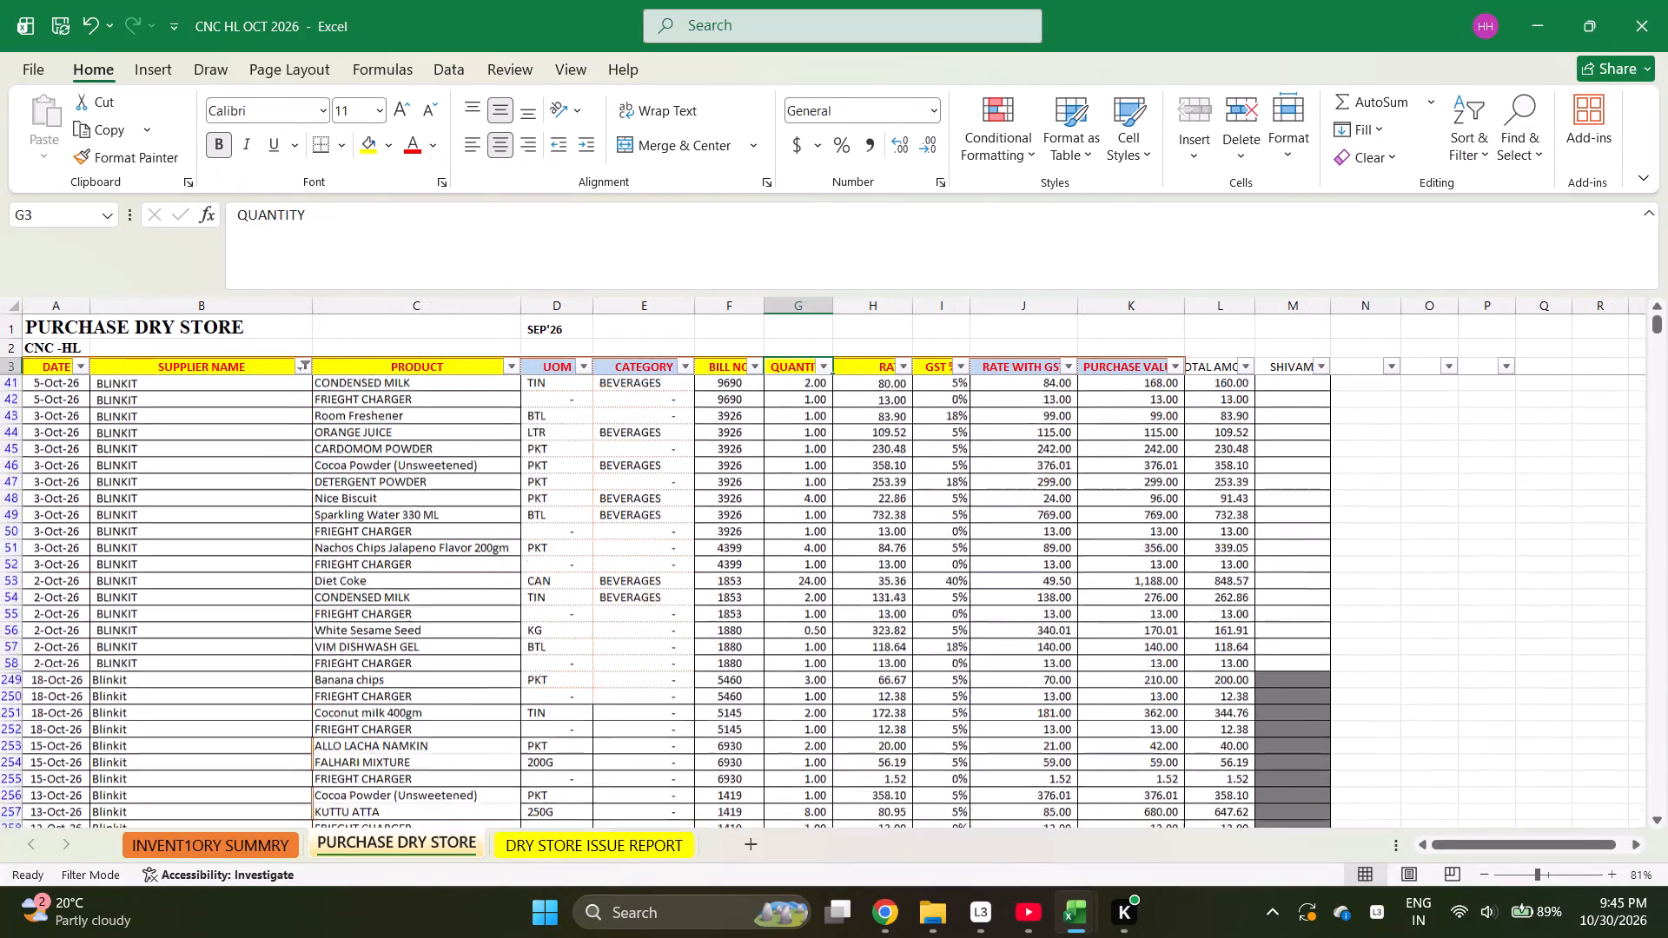
{"action": "scroll", "coordinate": [149, 661], "scroll_direction": "up", "scroll_amount": 1}
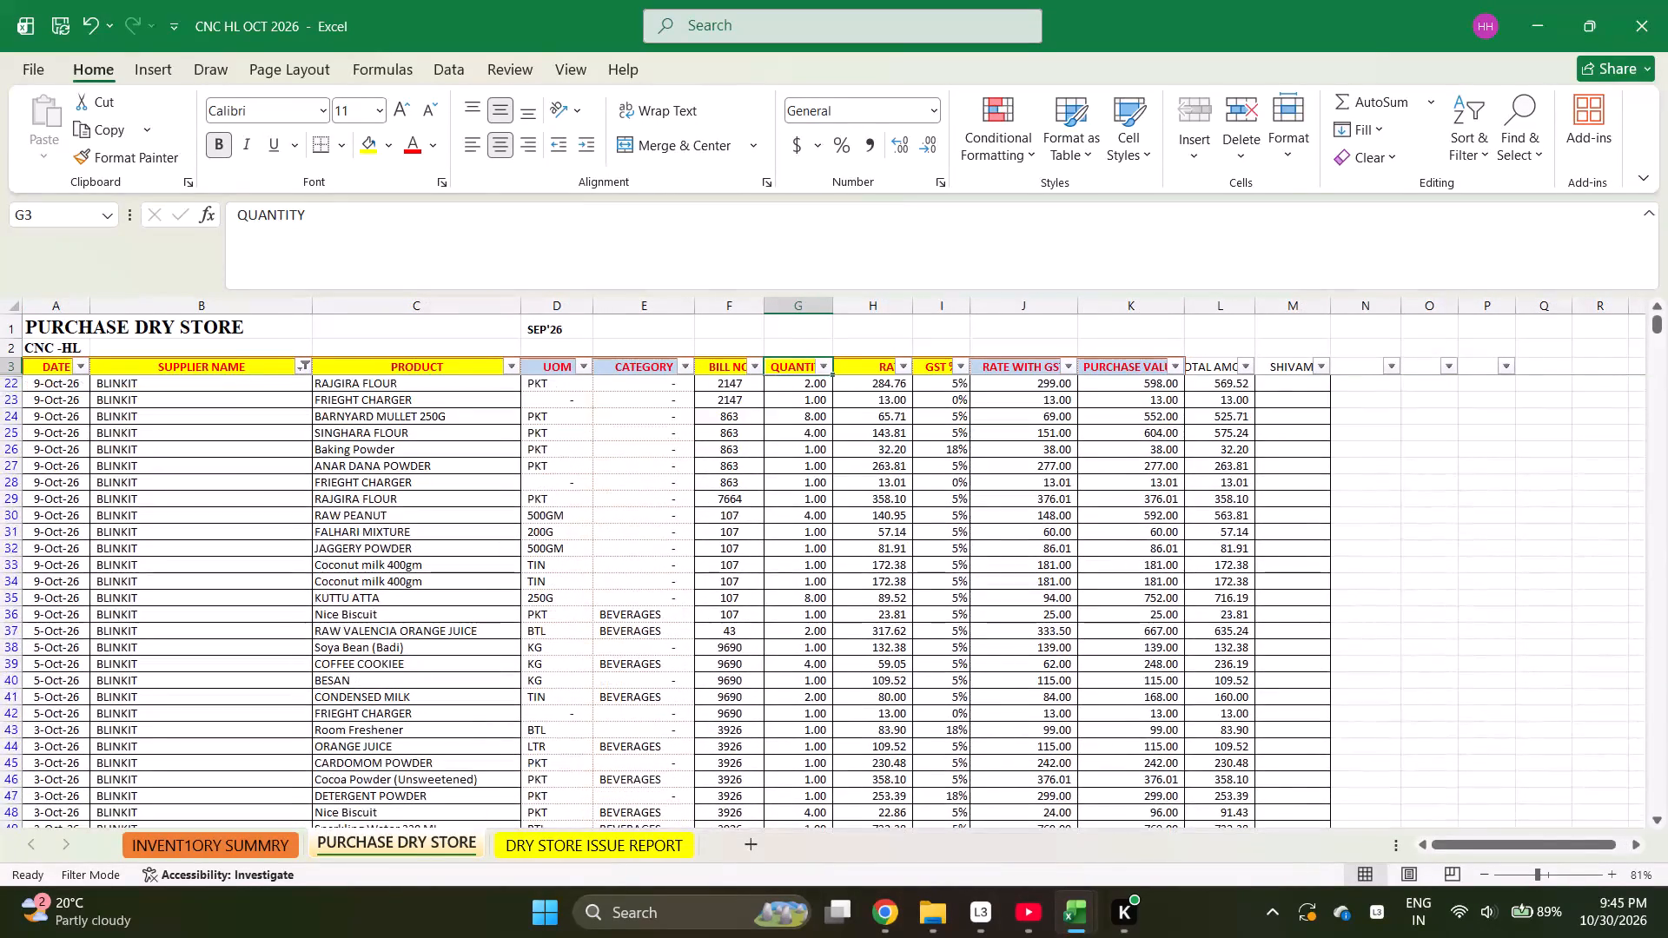
{"action": "scroll", "coordinate": [160, 644], "scroll_direction": "down", "scroll_amount": 1}
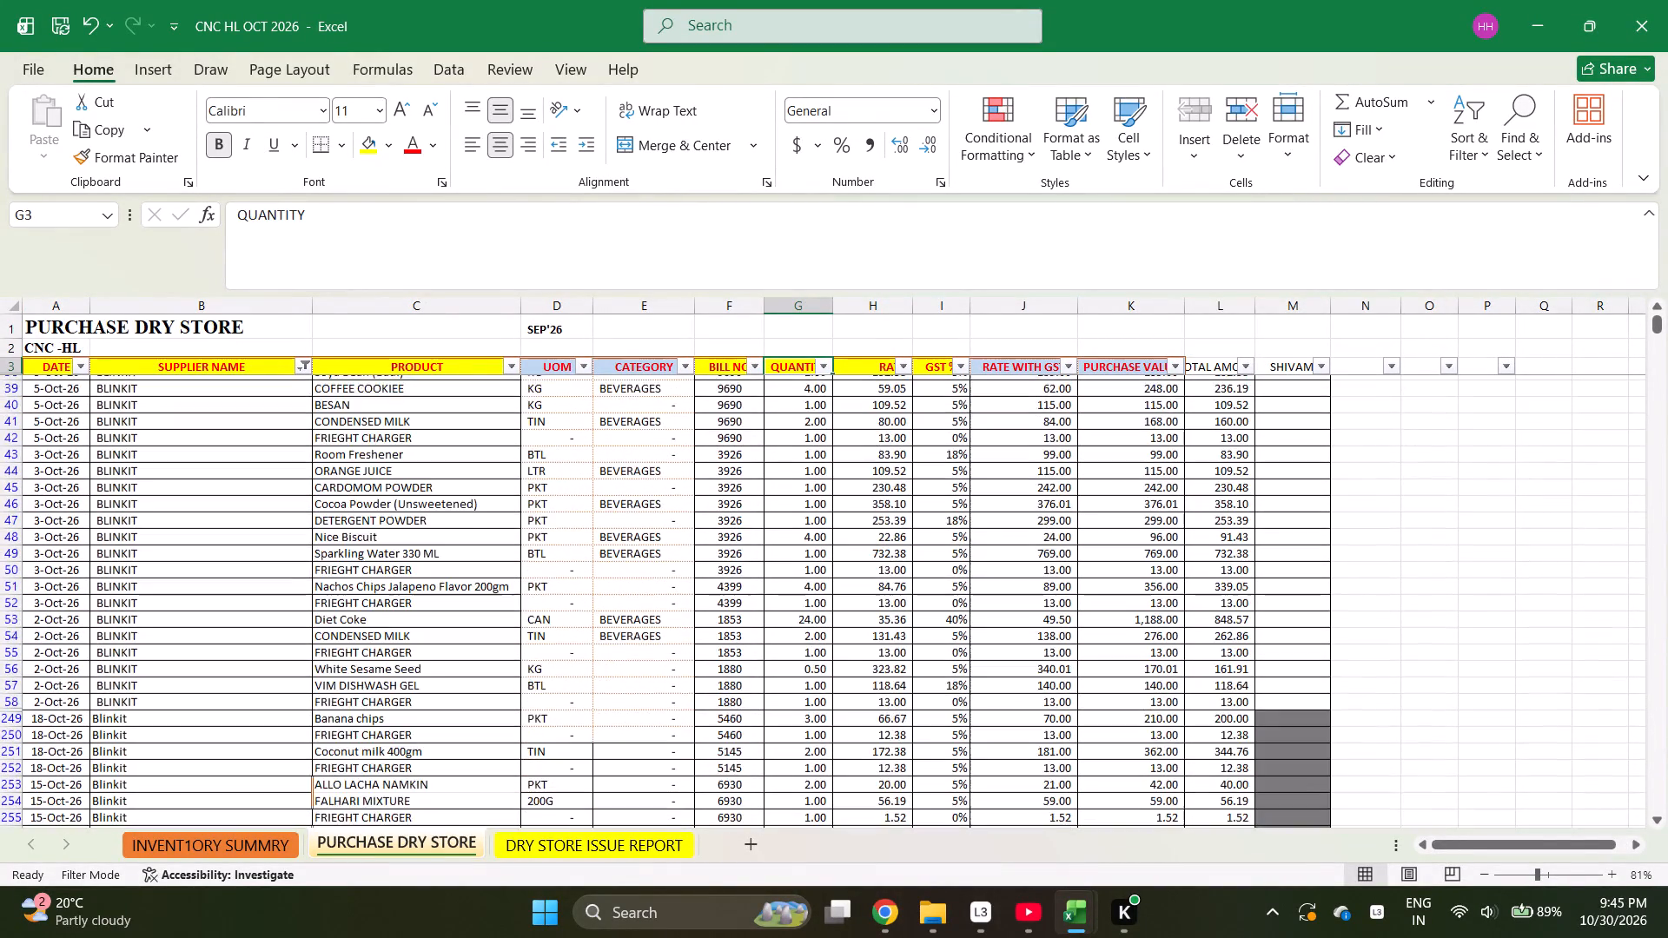
{"action": "scroll", "coordinate": [160, 644], "scroll_direction": "down", "scroll_amount": 1}
Reset the SUPPLIER NAME filter to show the purchase rows of all suppliers.
{"action": "left_click", "coordinate": [302, 367]}
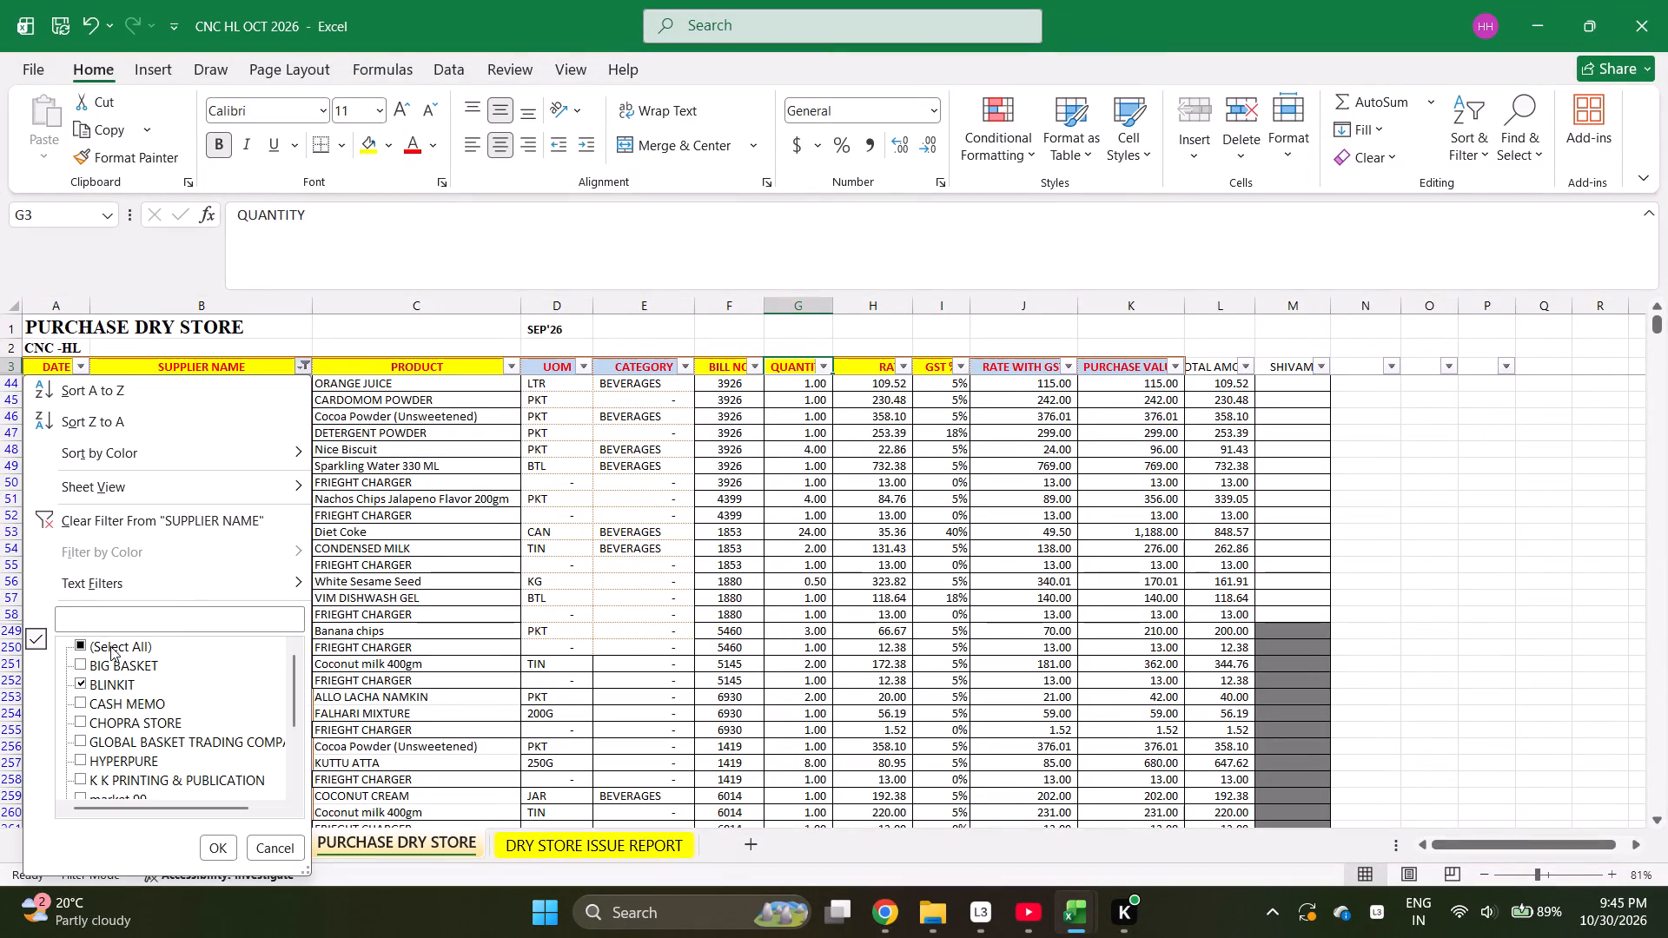
{"action": "left_click", "coordinate": [110, 646]}
{"action": "left_click", "coordinate": [211, 844]}
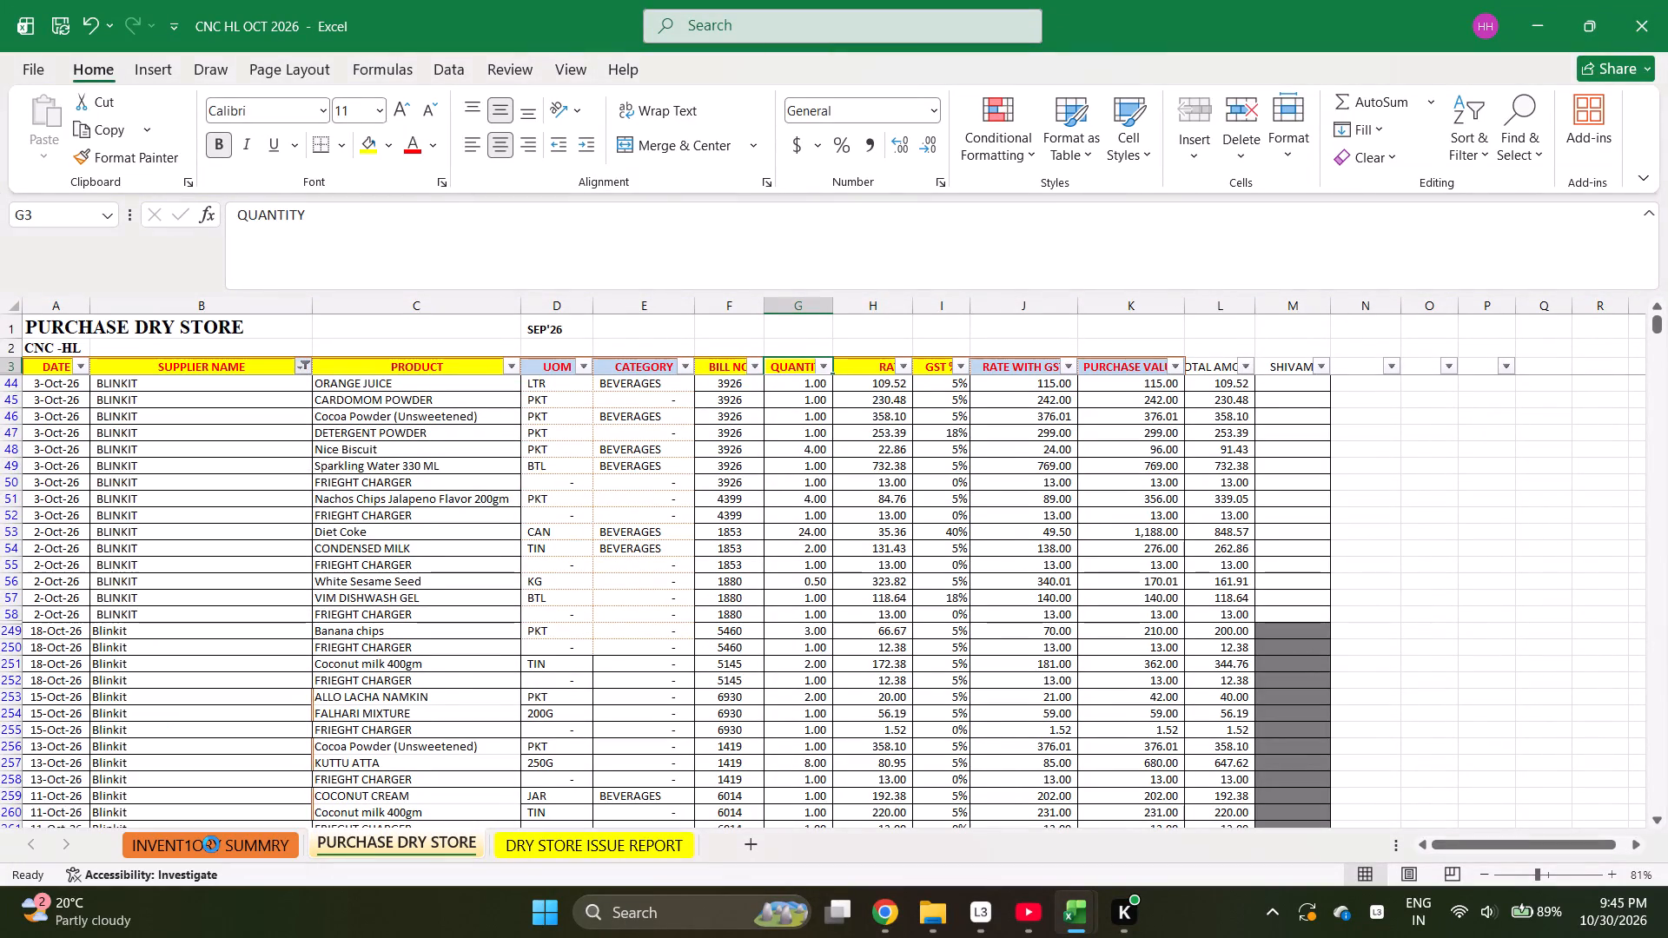
Review the dates and bill numbers of the supplier entries from the end of the purchase list up to the Global Basket Trading Company rows.
{"action": "scroll", "coordinate": [251, 802], "scroll_direction": "down", "scroll_amount": 3}
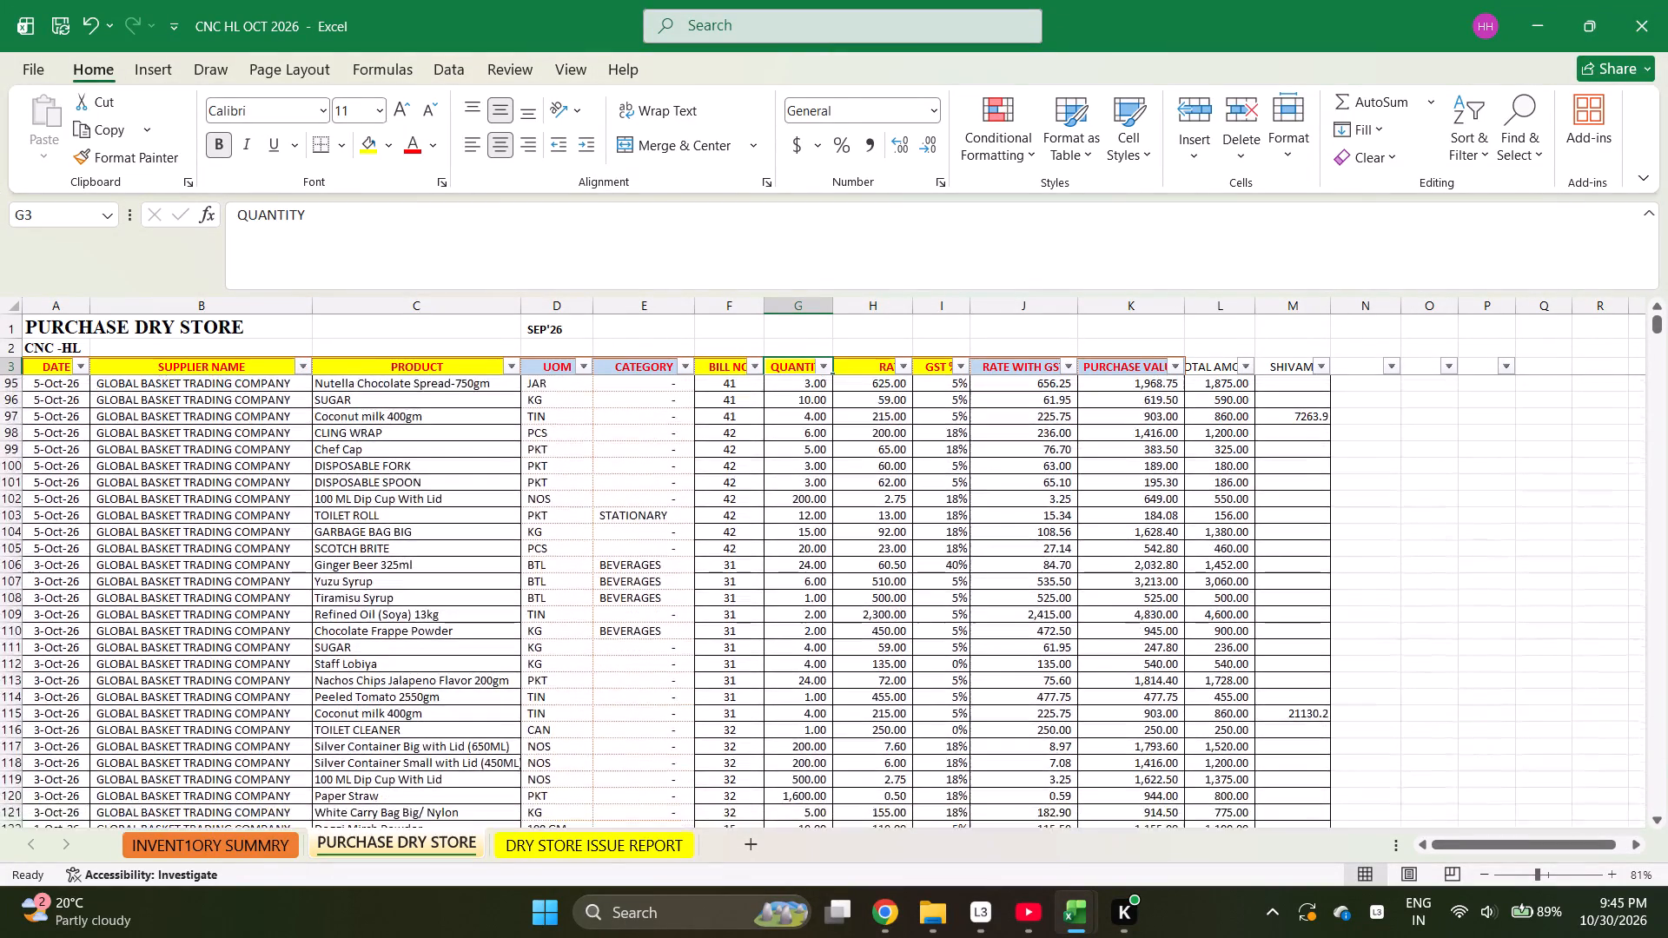
{"action": "left_click", "coordinate": [217, 771]}
{"action": "key", "text": "ctrl+Down"}
{"action": "key", "text": "Down"}
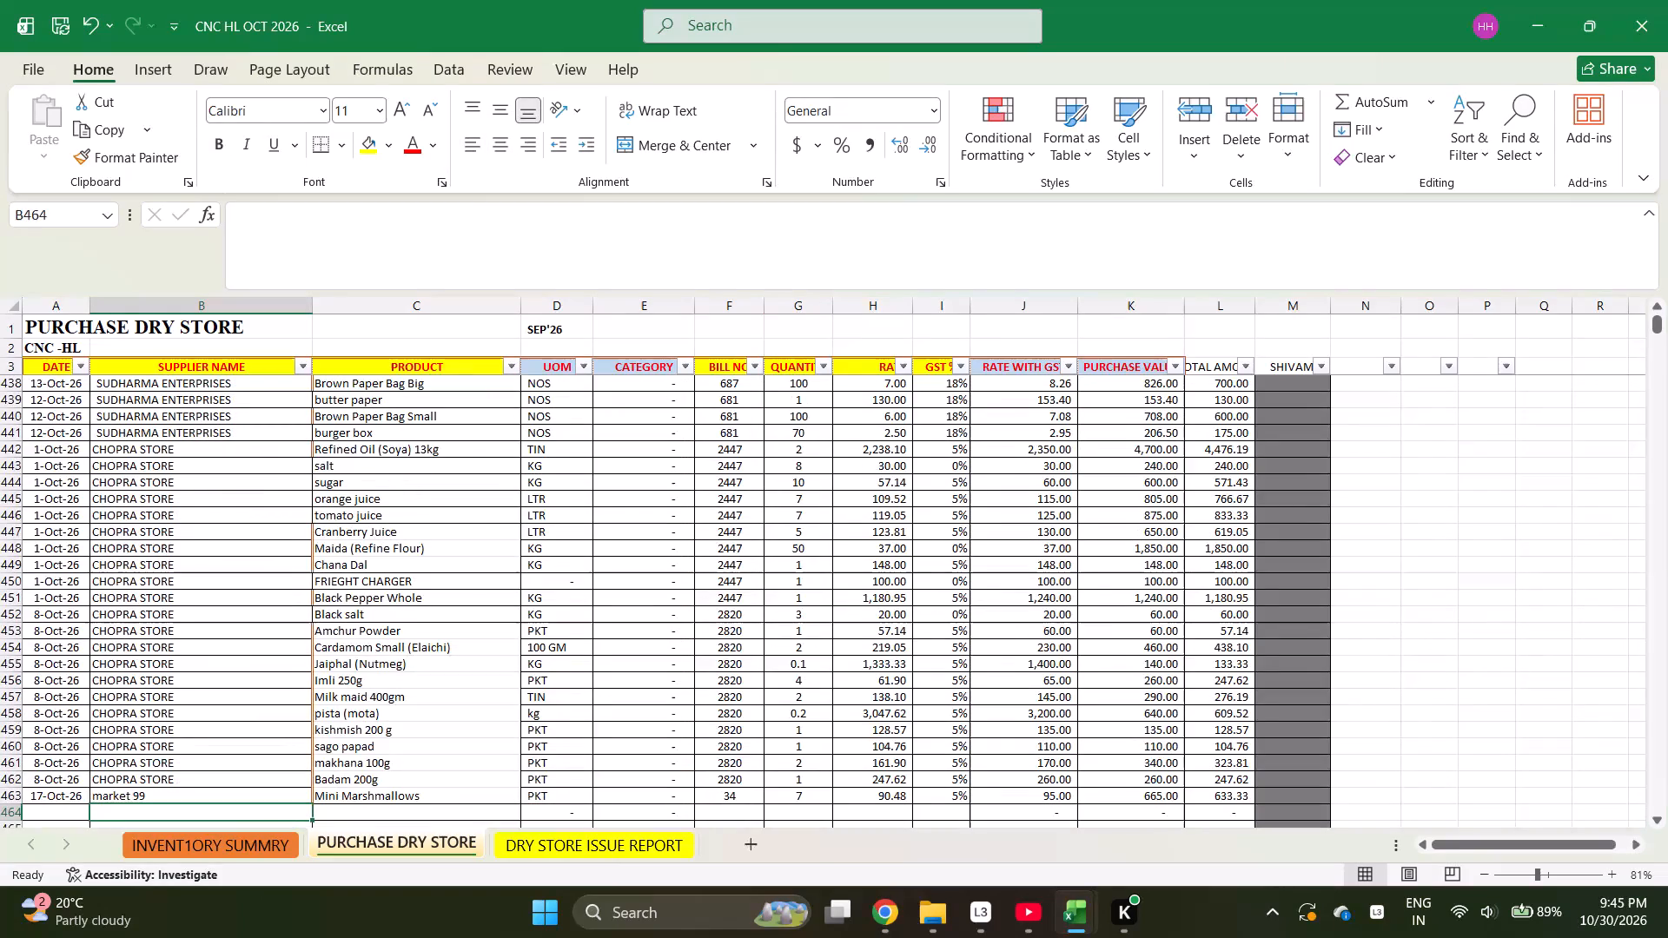
{"action": "key", "text": "Up"}
{"action": "key", "text": "Up"}
{"action": "key", "text": "Up"}
{"action": "key", "text": "Up"}
{"action": "key", "text": "Up"}
{"action": "key", "text": "Up"}
{"action": "key", "text": "Up"}
{"action": "key", "text": "Up"}
{"action": "key", "text": "Up"}
{"action": "key", "text": "Up"}
{"action": "key", "text": "Up"}
{"action": "key", "text": "Up"}
{"action": "key", "text": "Up"}
{"action": "key", "text": "Up"}
{"action": "key", "text": "Up"}
{"action": "key", "text": "Up"}
{"action": "key", "text": "Up"}
{"action": "key", "text": "Up"}
{"action": "key", "text": "Up"}
{"action": "key", "text": "Up"}
{"action": "key", "text": "Up"}
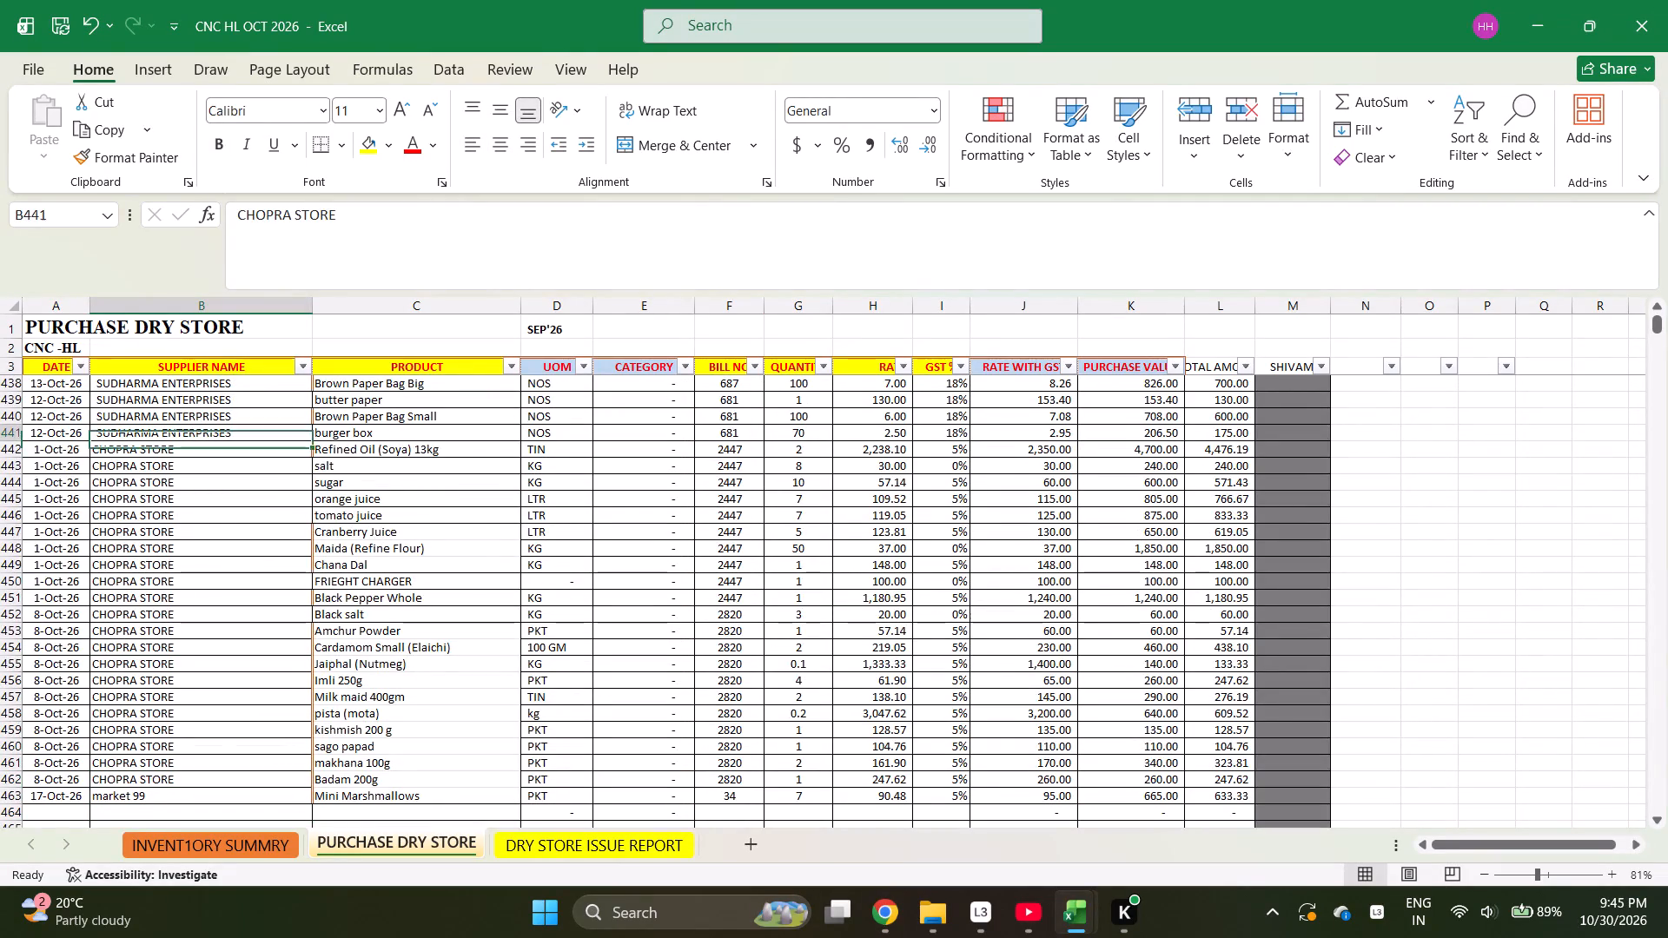
{"action": "key", "text": "Down"}
{"action": "key", "text": "Down"}
{"action": "key", "text": "Down"}
{"action": "key", "text": "Down"}
{"action": "key", "text": "Down"}
{"action": "key", "text": "Down"}
{"action": "key", "text": "Down"}
{"action": "key", "text": "Down"}
{"action": "key", "text": "Down"}
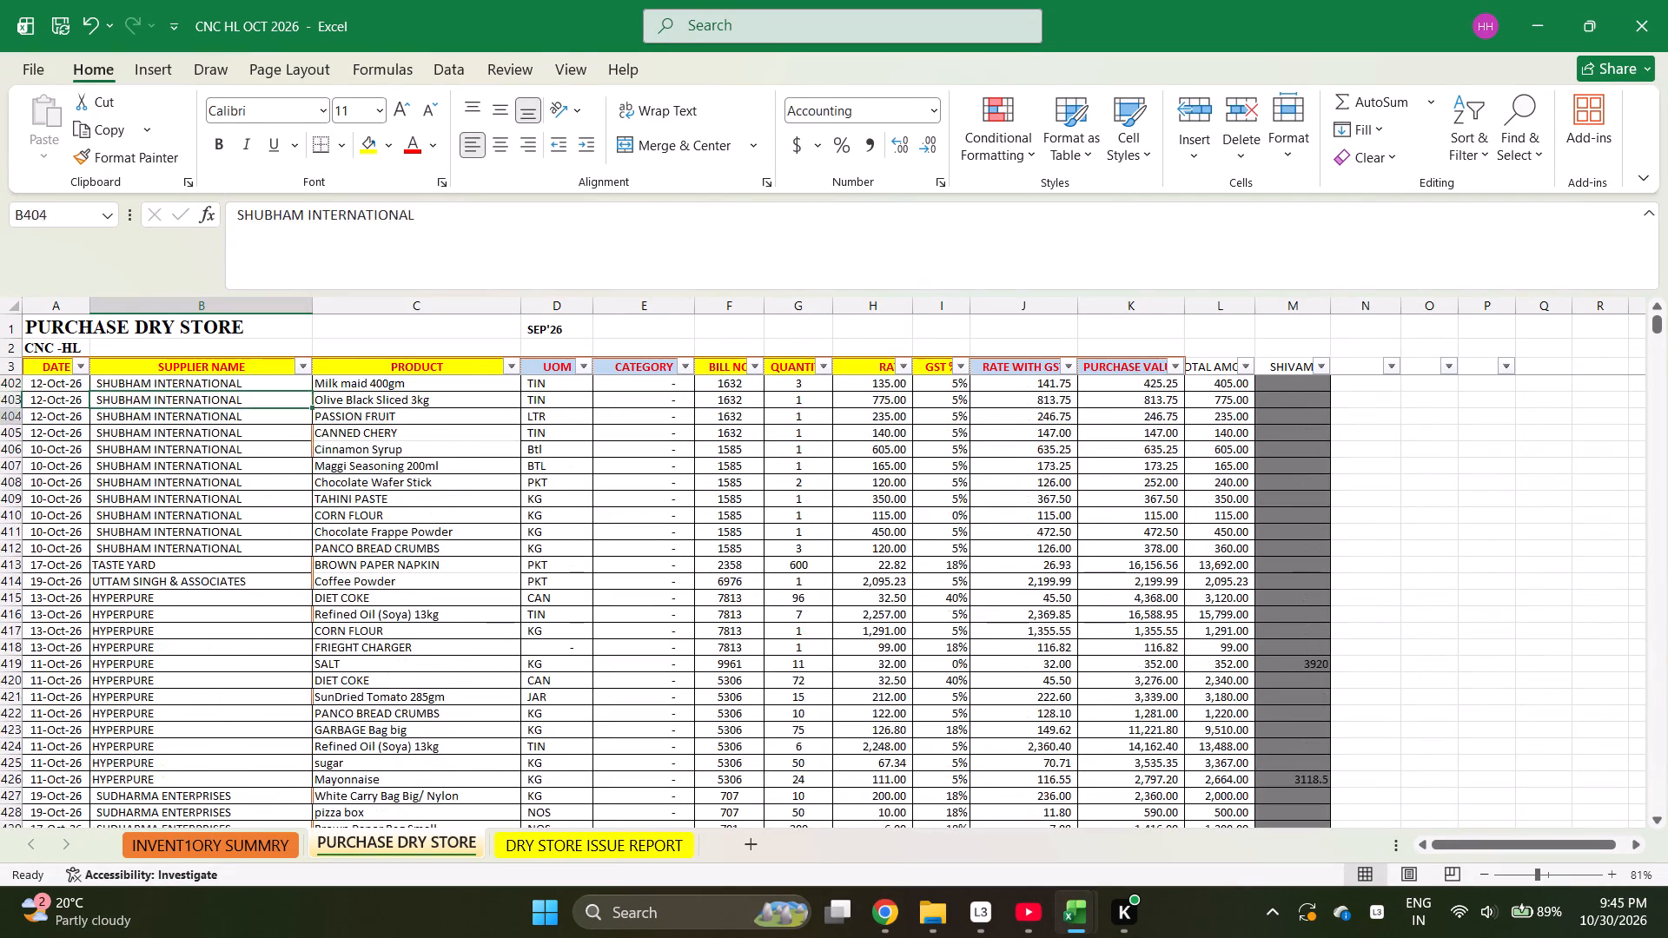
{"action": "key", "text": "Up"}
{"action": "key", "text": "Up"}
{"action": "key", "text": "Up"}
{"action": "key", "text": "Up"}
{"action": "key", "text": "Up"}
{"action": "key", "text": "Up"}
{"action": "key", "text": "Up"}
{"action": "key", "text": "Up"}
{"action": "key", "text": "Up"}
{"action": "key", "text": "Up"}
{"action": "key", "text": "Up"}
{"action": "key", "text": "Up"}
{"action": "key", "text": "Up"}
{"action": "key", "text": "Up"}
{"action": "key", "text": "Up"}
{"action": "key", "text": "Up"}
{"action": "key", "text": "Up"}
{"action": "key", "text": "Up"}
{"action": "key", "text": "Up"}
{"action": "key", "text": "Up"}
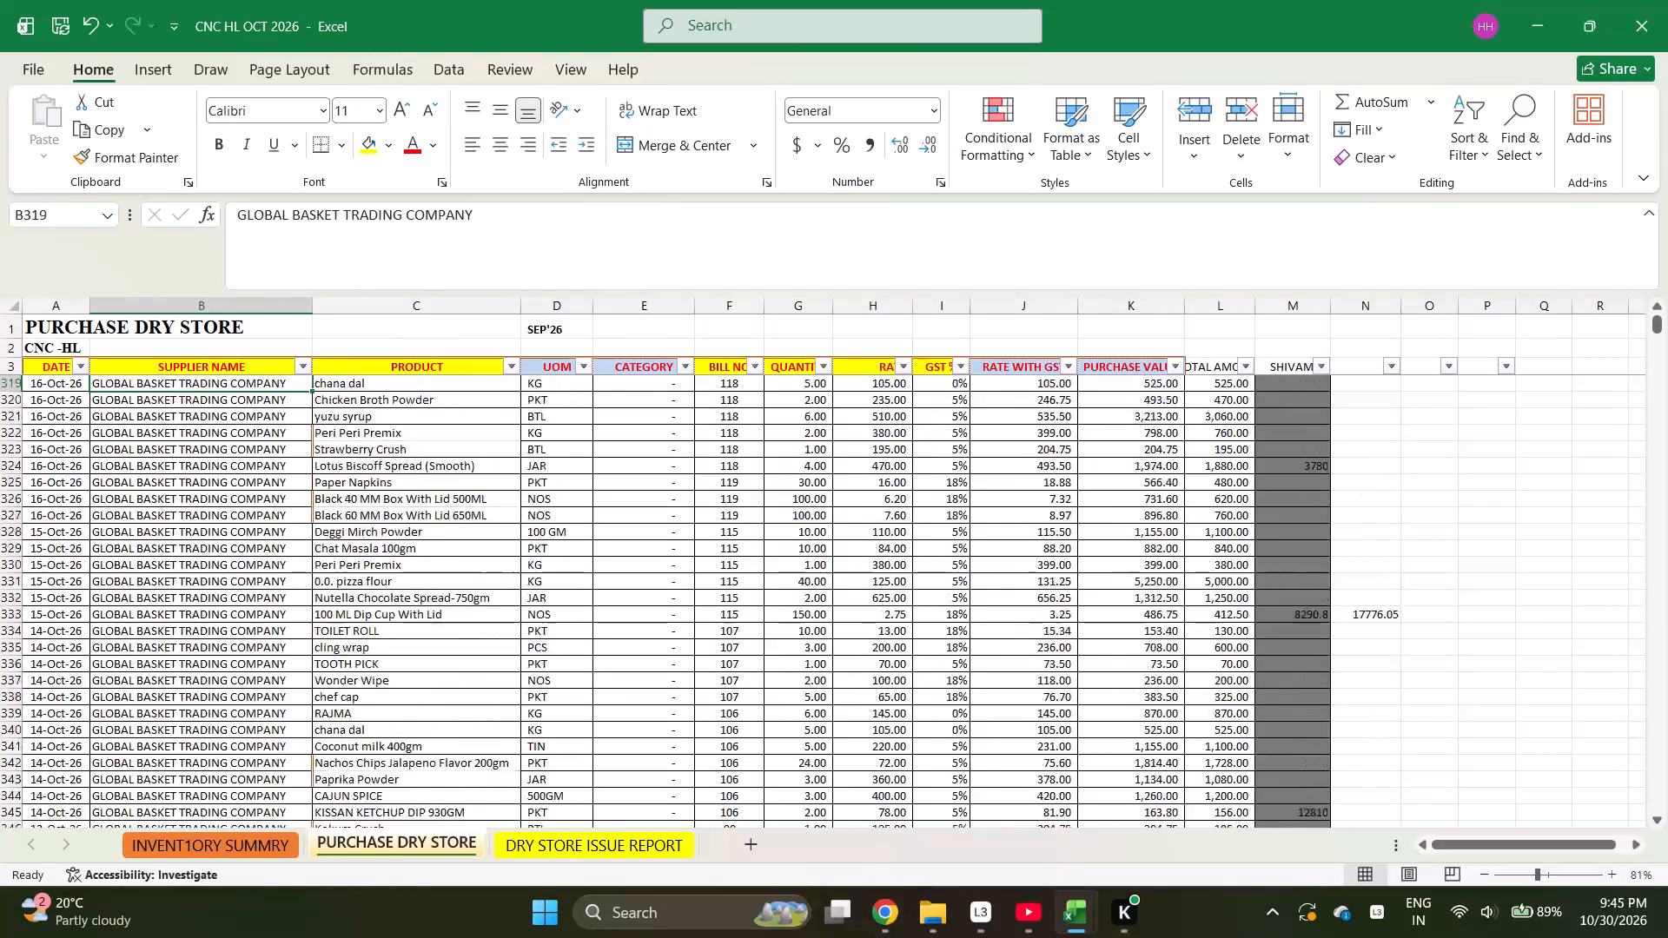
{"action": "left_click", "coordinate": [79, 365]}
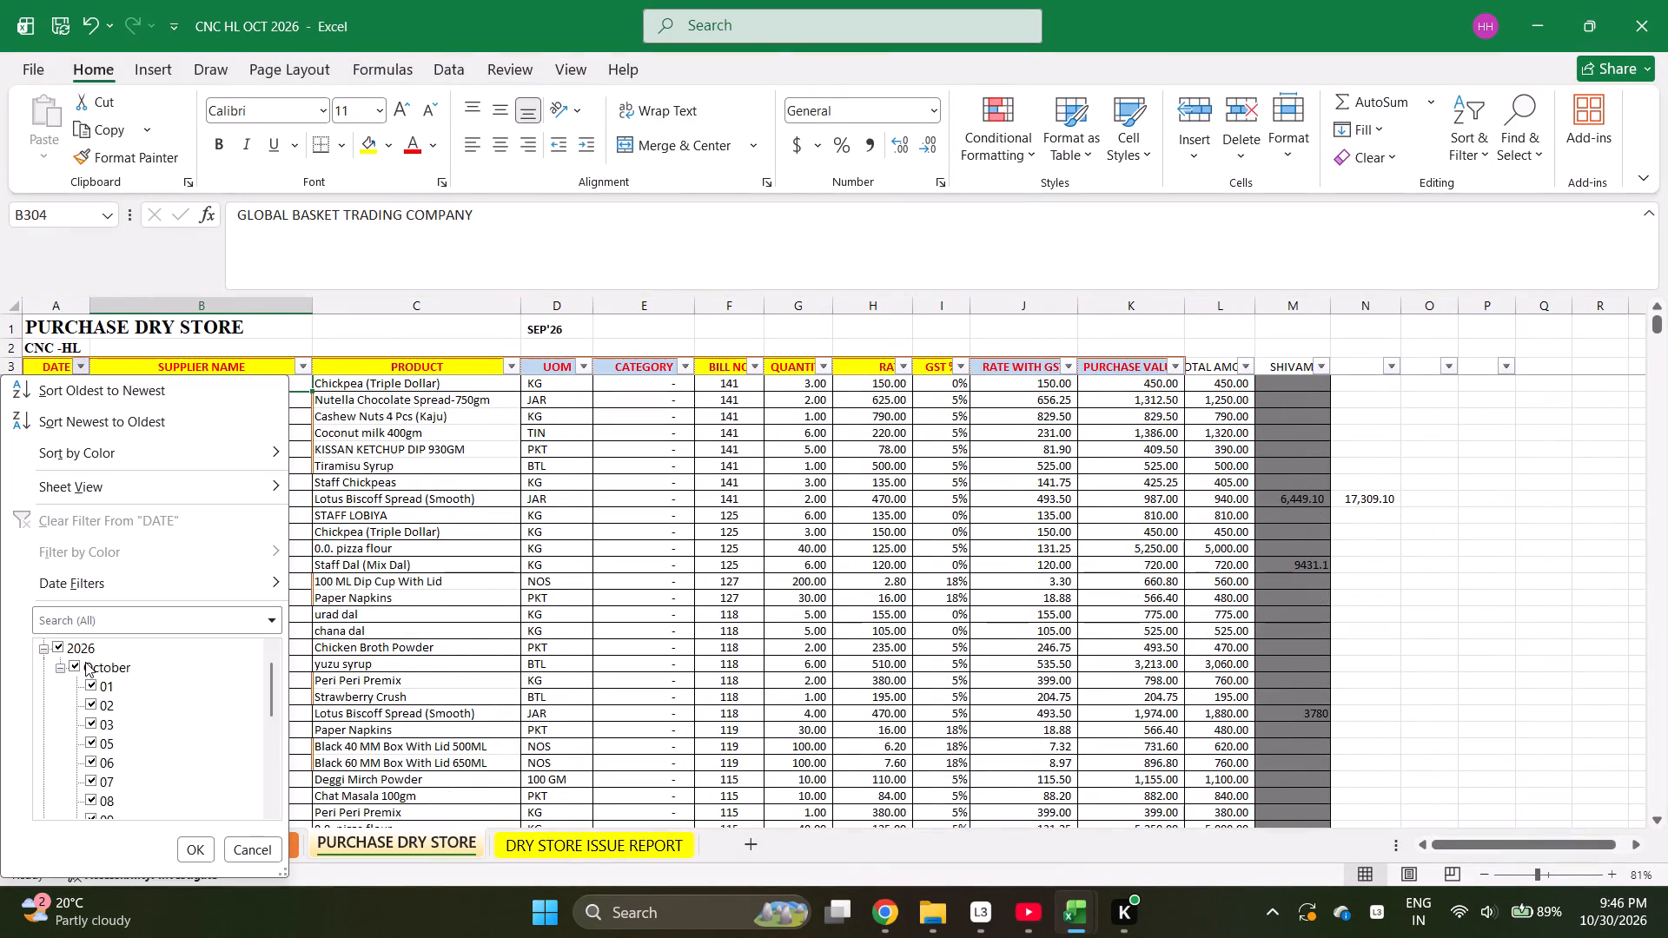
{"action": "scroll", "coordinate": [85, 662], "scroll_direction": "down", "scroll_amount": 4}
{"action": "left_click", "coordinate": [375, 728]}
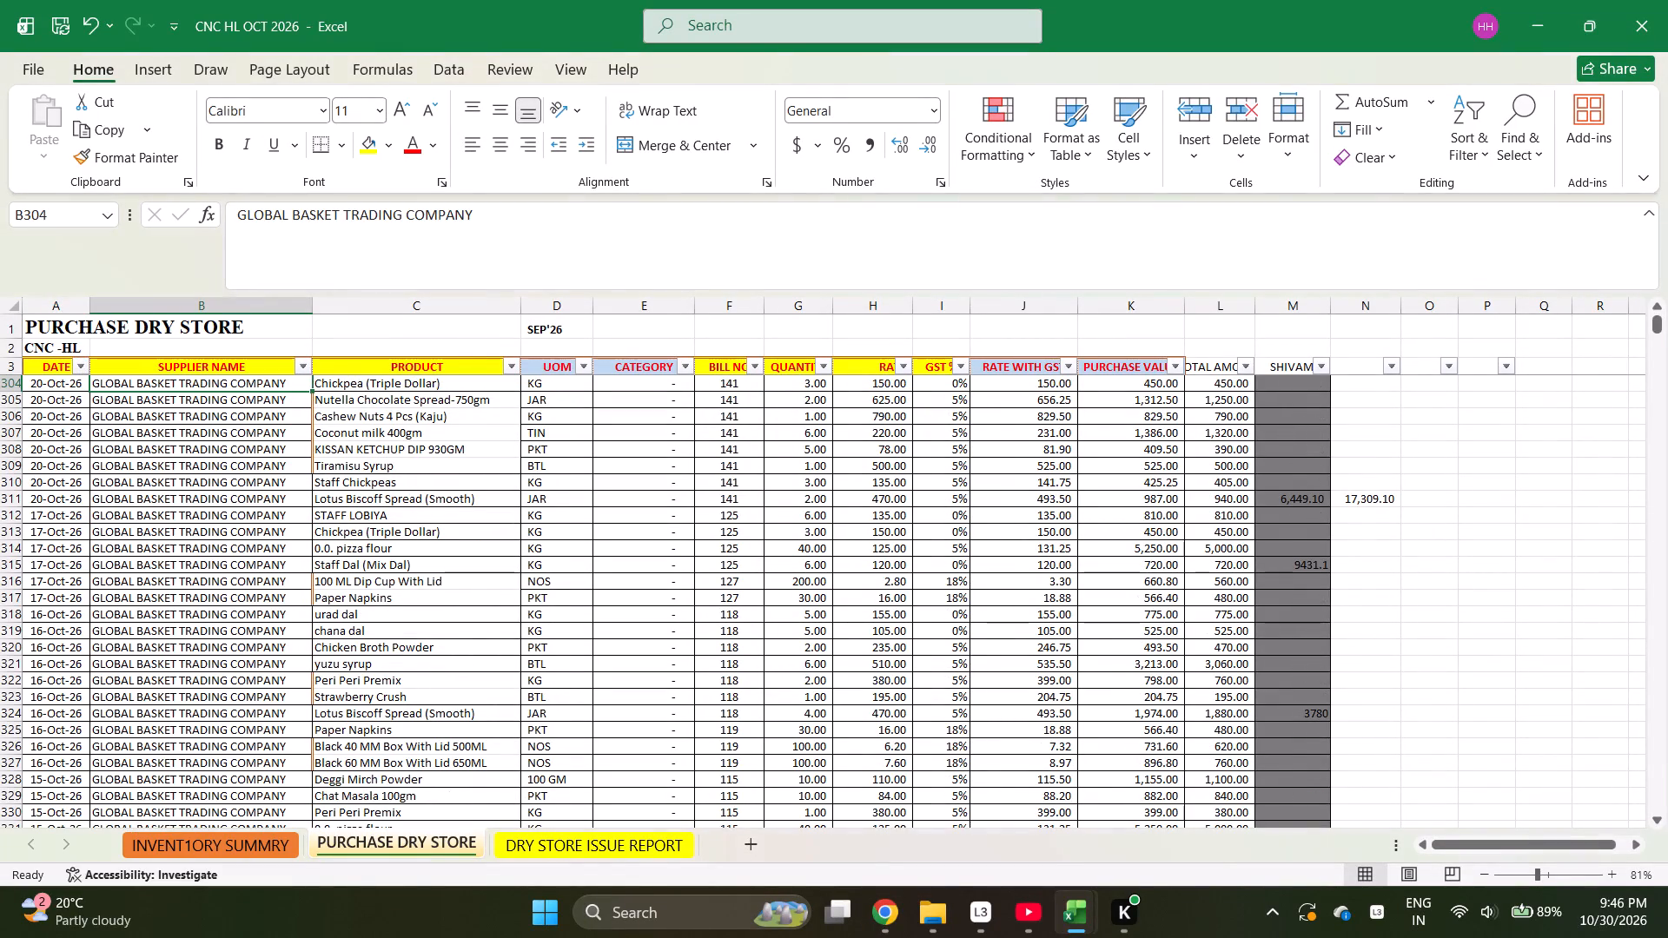
Go to the DATE cell of the first empty row, A464, below the last purchase entry.
{"action": "left_click", "coordinate": [170, 710]}
{"action": "key", "text": "ctrl+Down"}
{"action": "key", "text": "Down"}
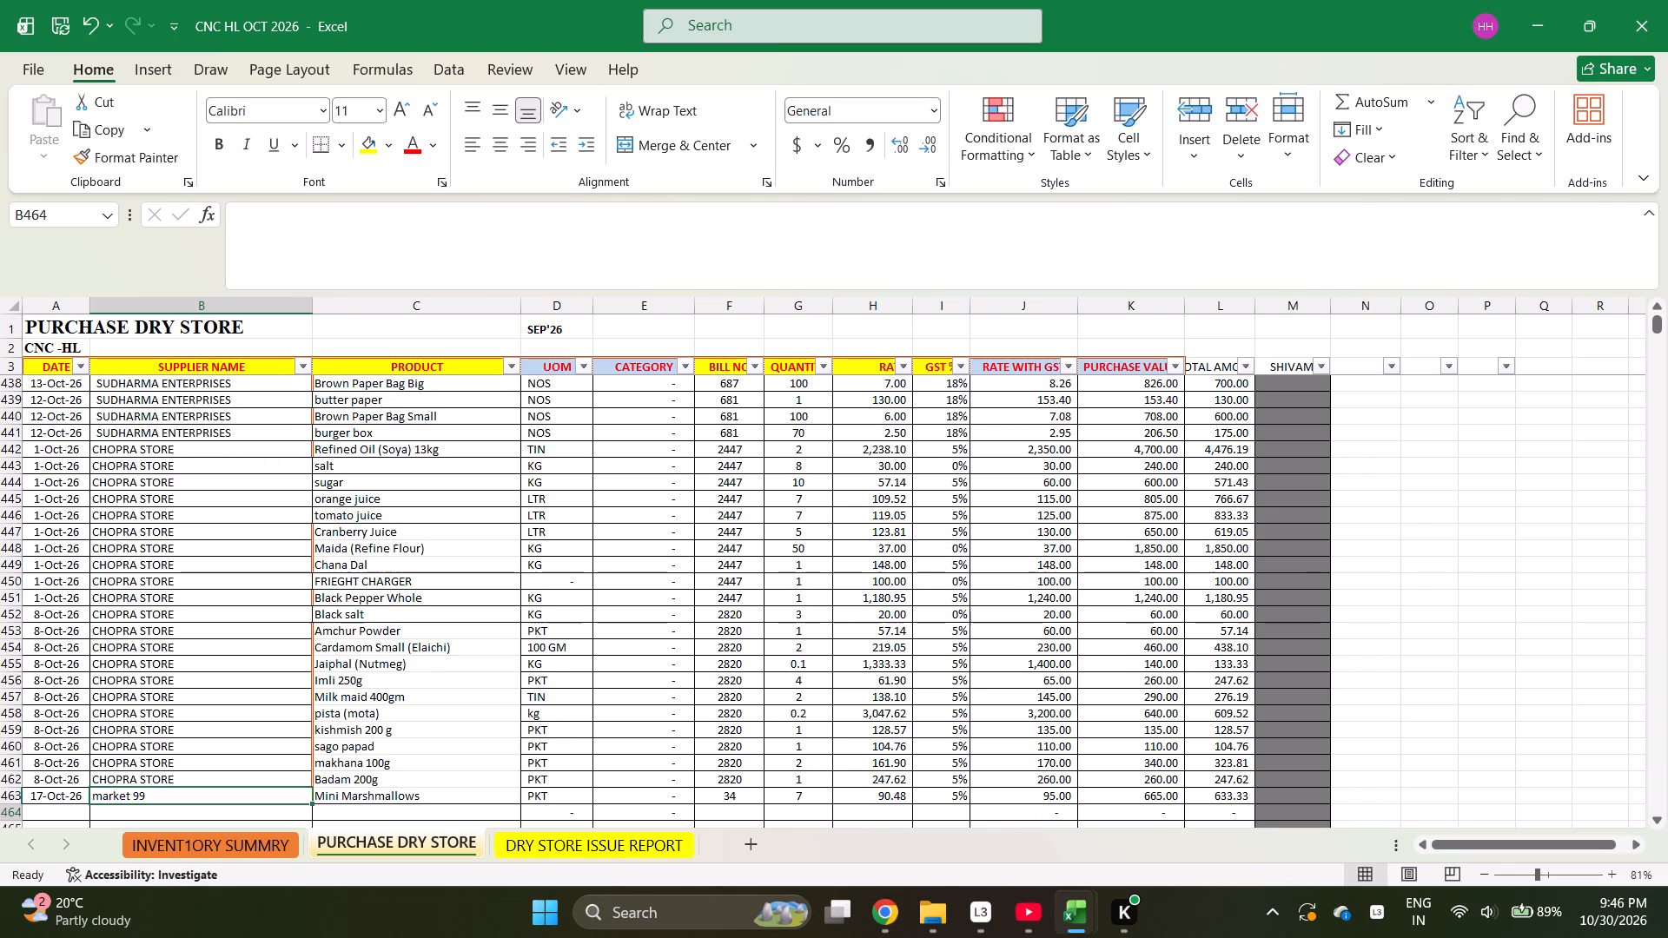
{"action": "key", "text": "Left"}
Switch to the RICOS OCT 2026 workbook and close it.
{"action": "key", "text": "alt+Tab"}
{"action": "key", "text": "alt+Tab"}
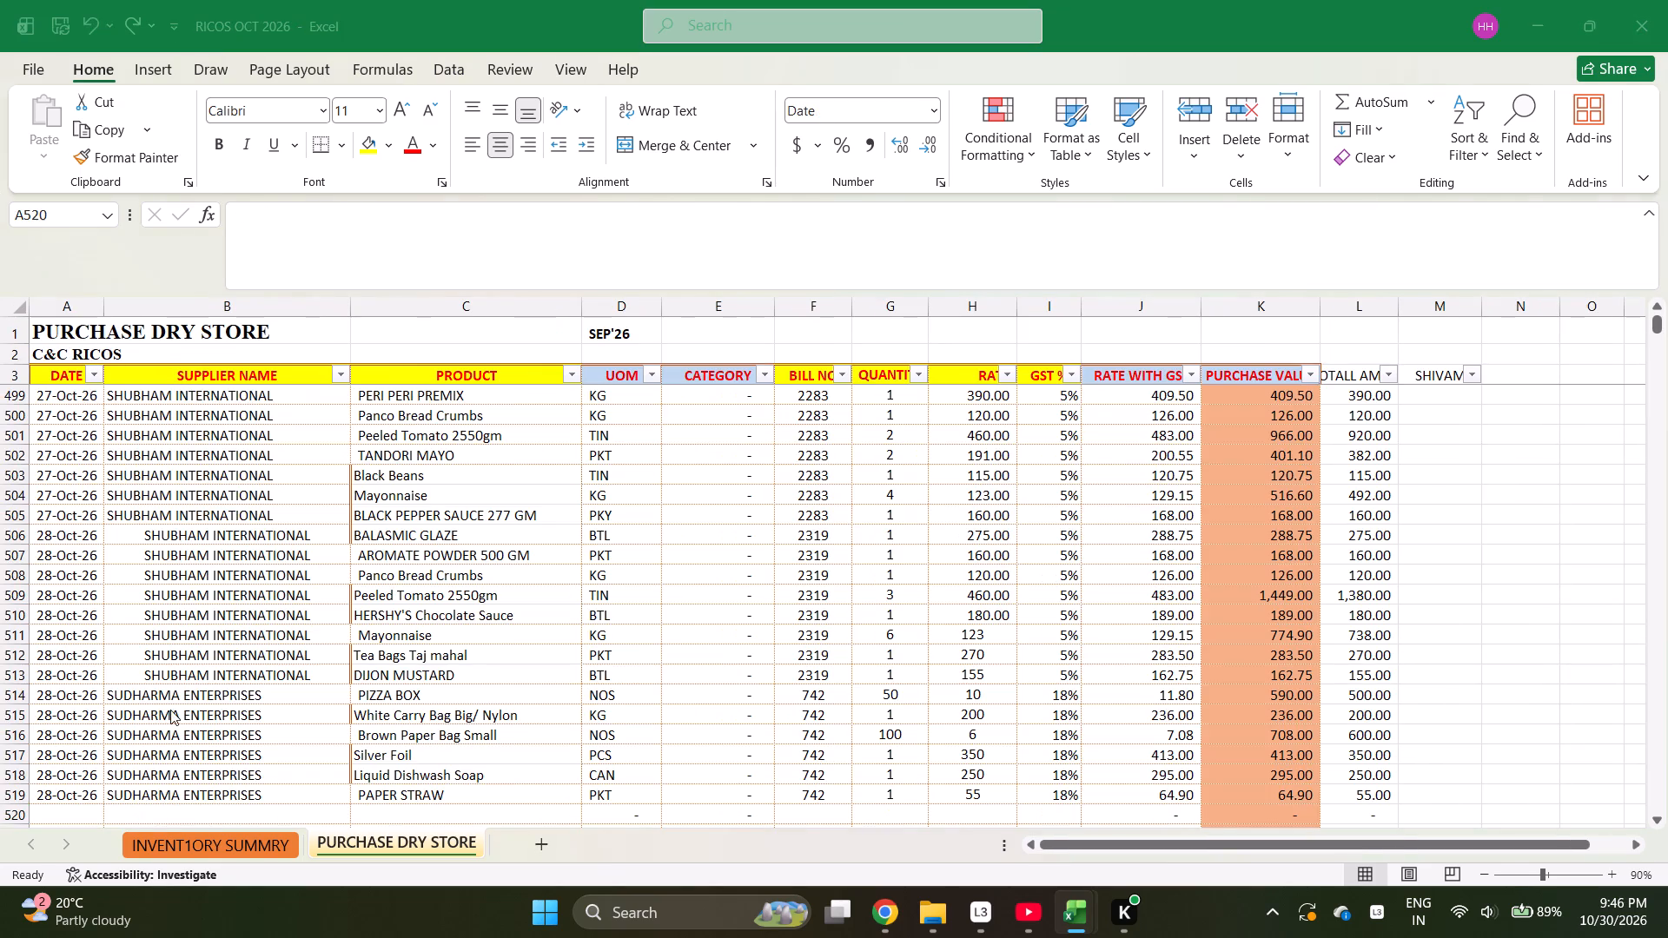
{"action": "key", "text": "alt+Tab"}
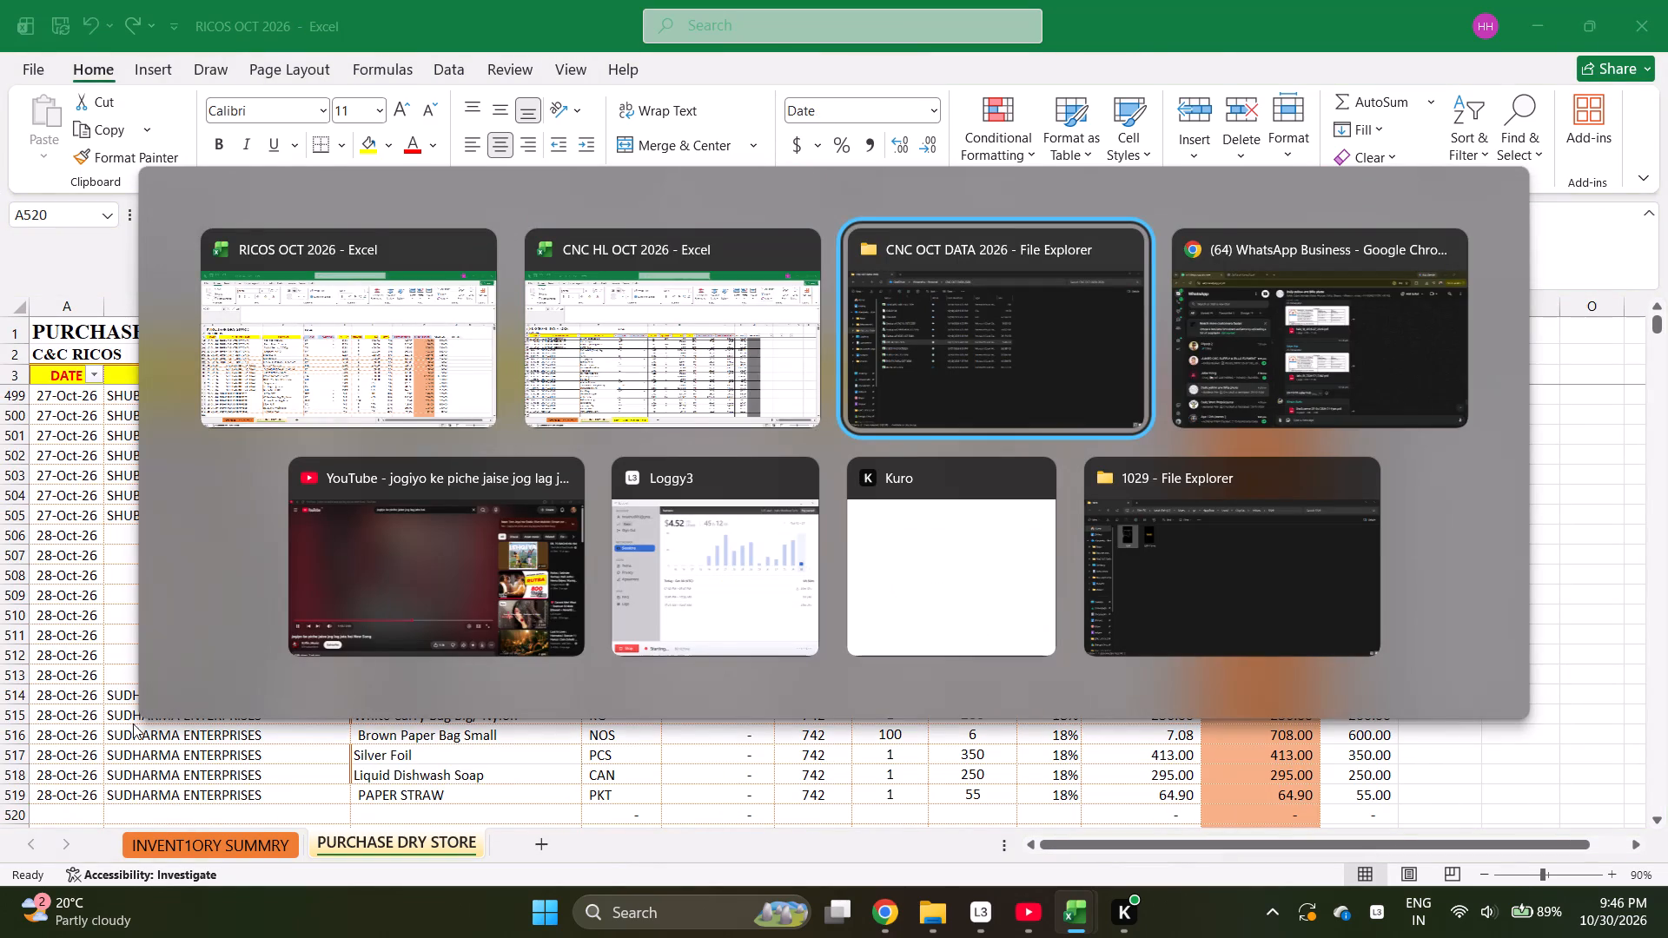
{"action": "left_click", "coordinate": [288, 389], "text": "alt"}
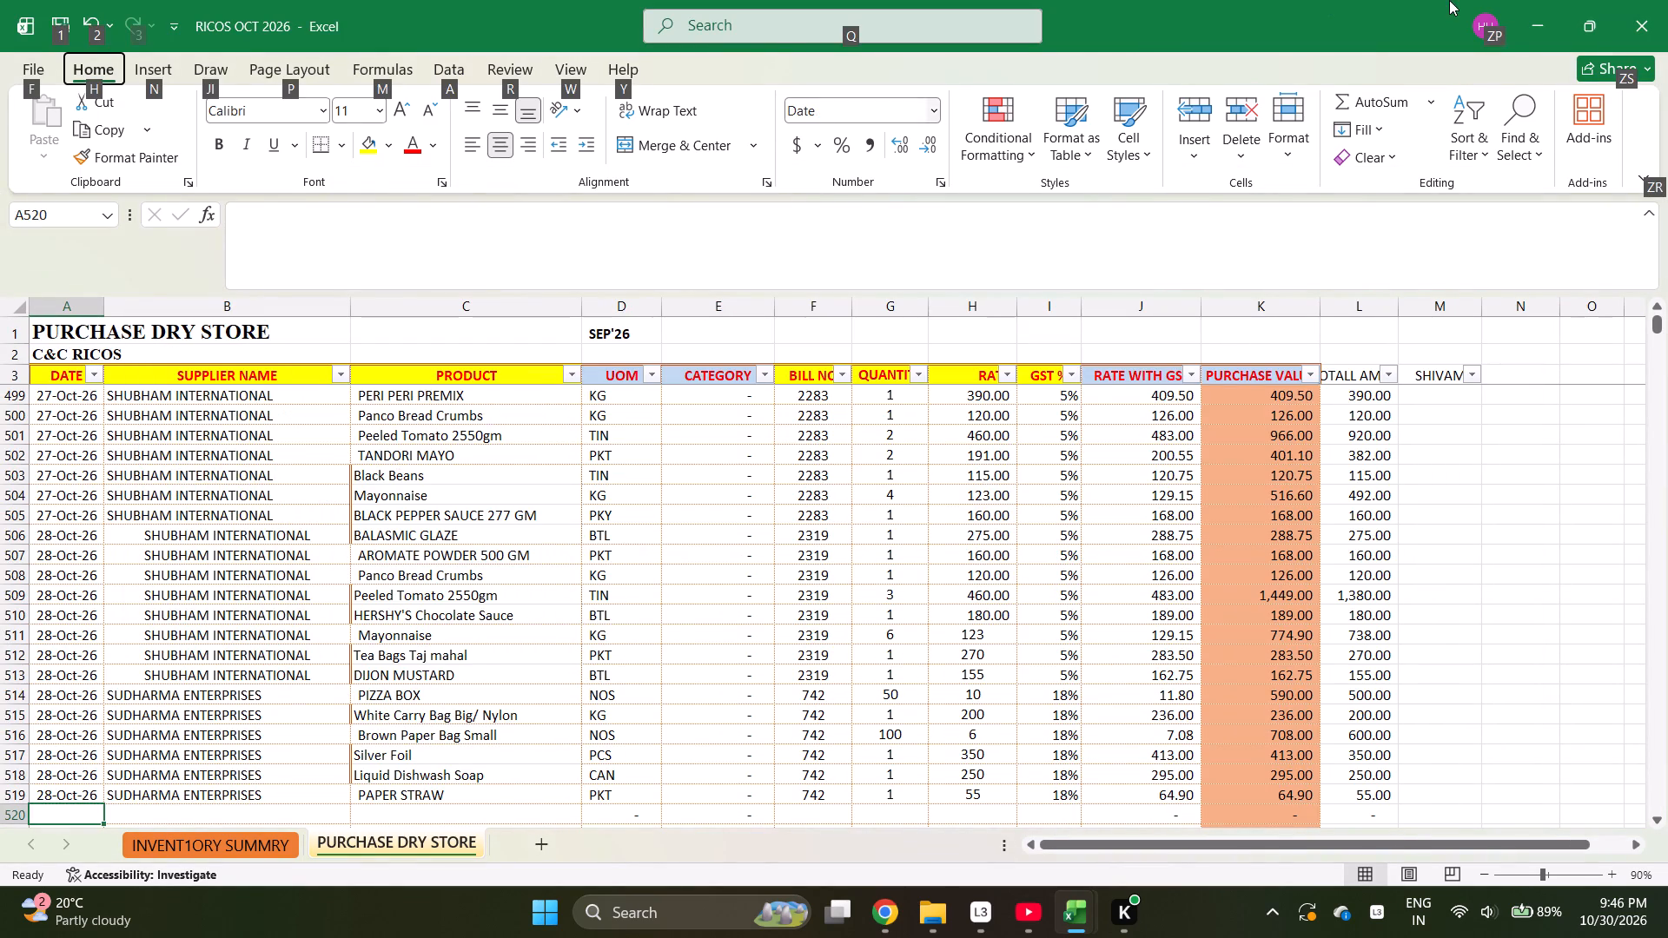
{"action": "left_click", "coordinate": [1648, 29]}
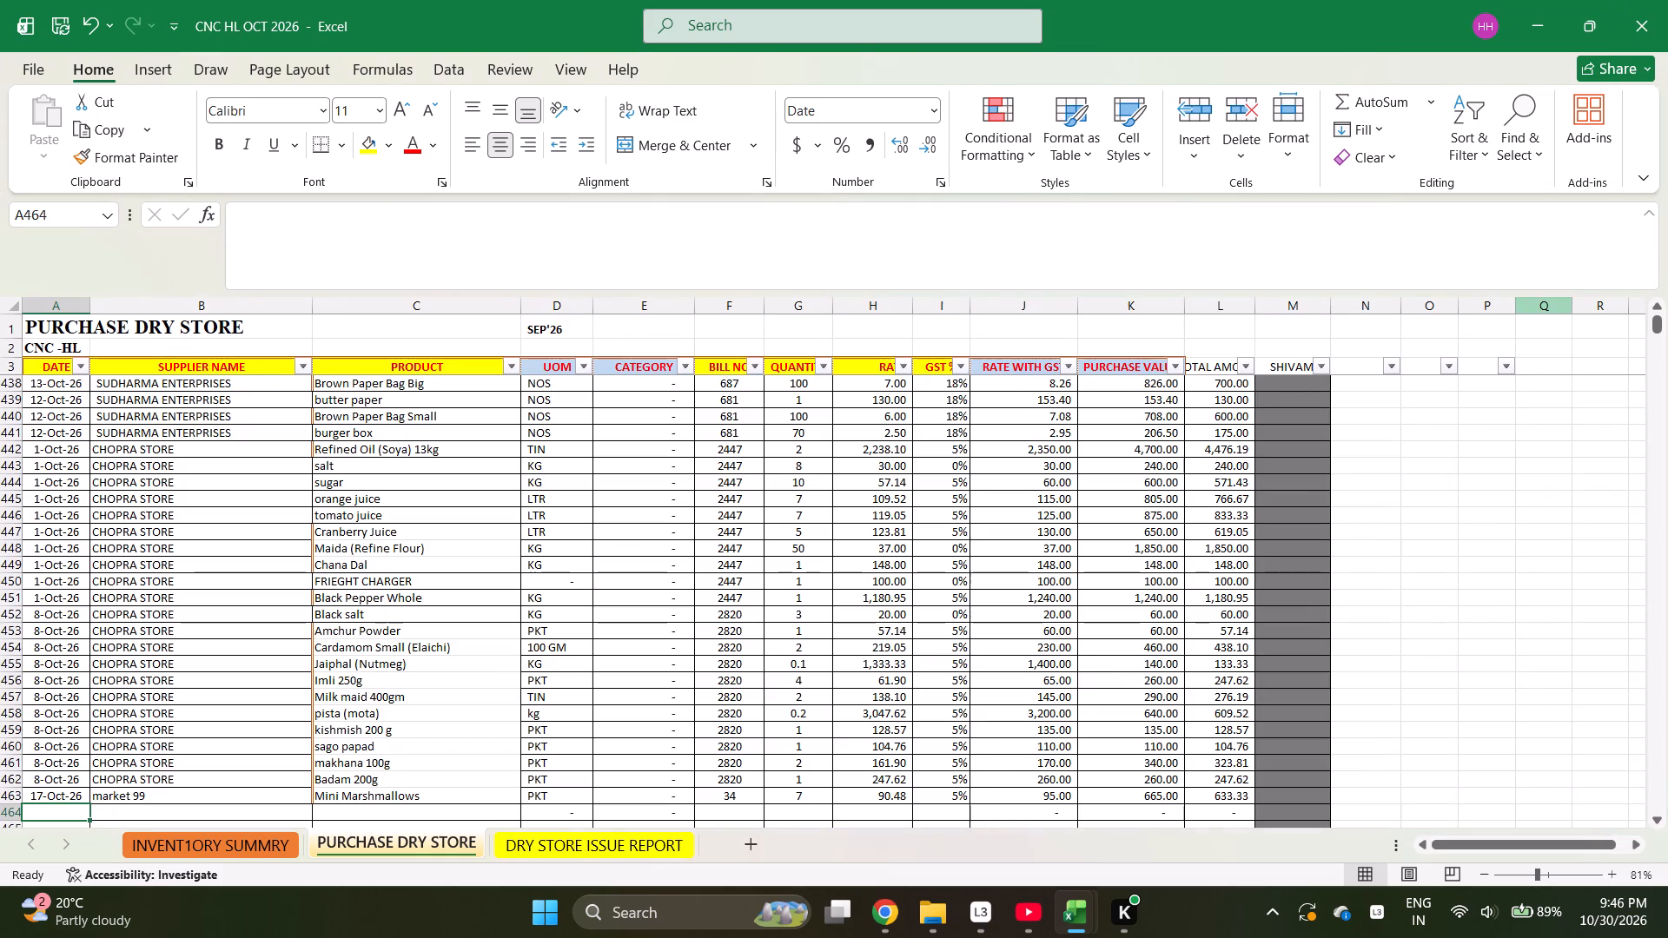
Switch to the CNC OCT DATA 2026 folder in File Explorer.
{"action": "key", "text": "alt+Tab"}
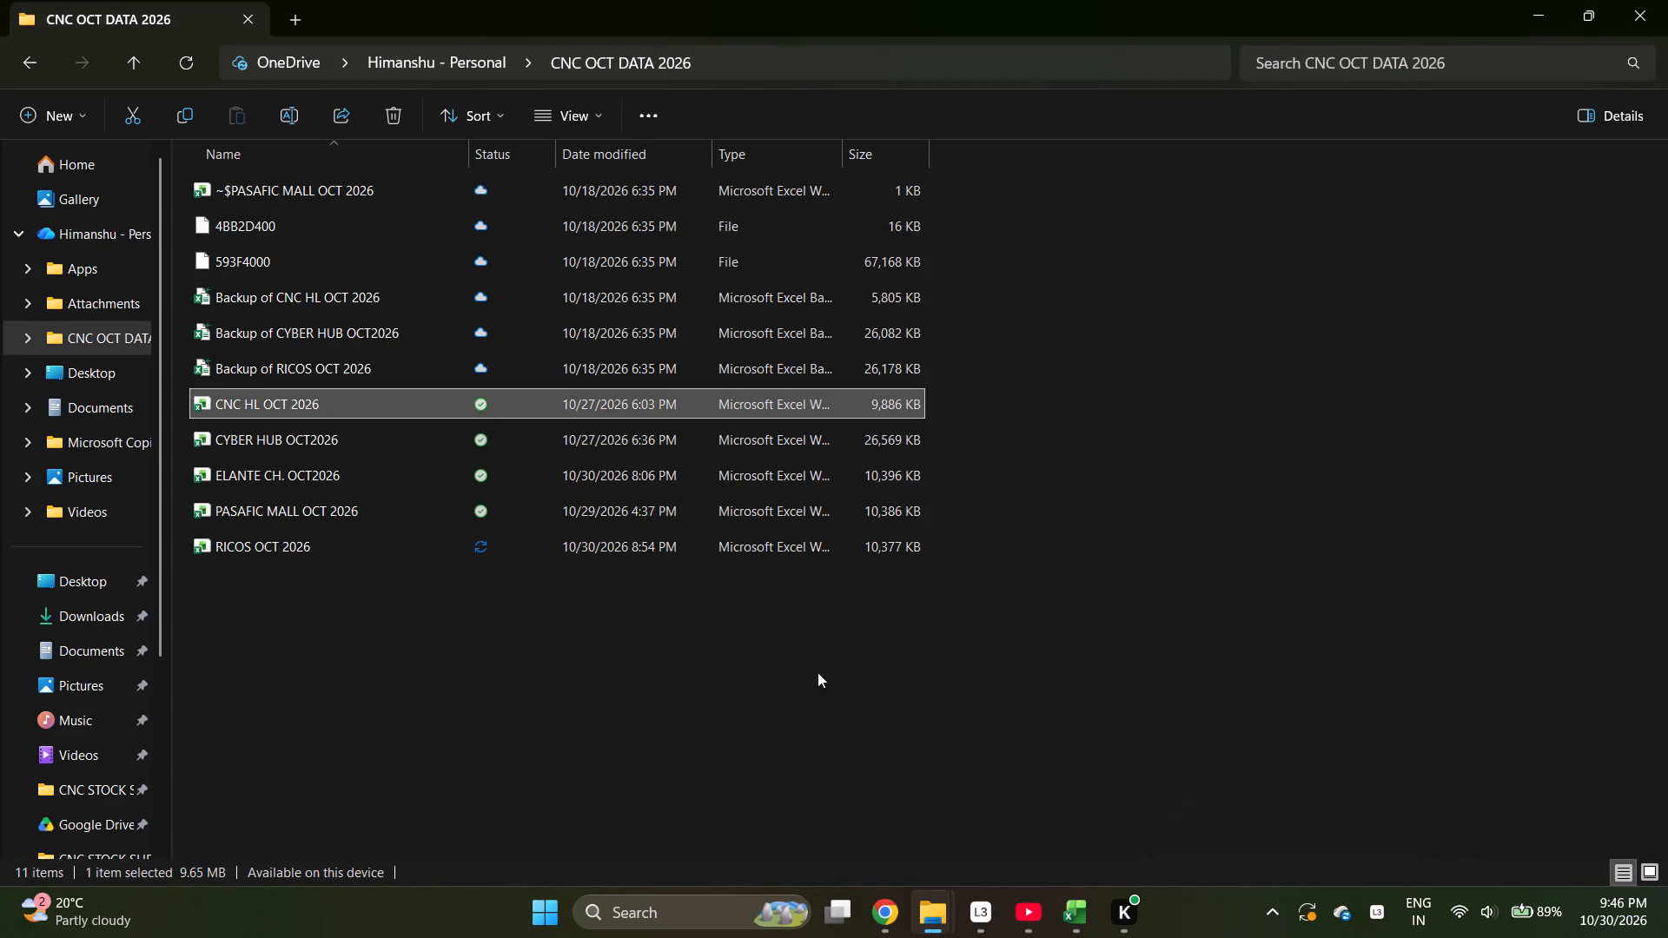
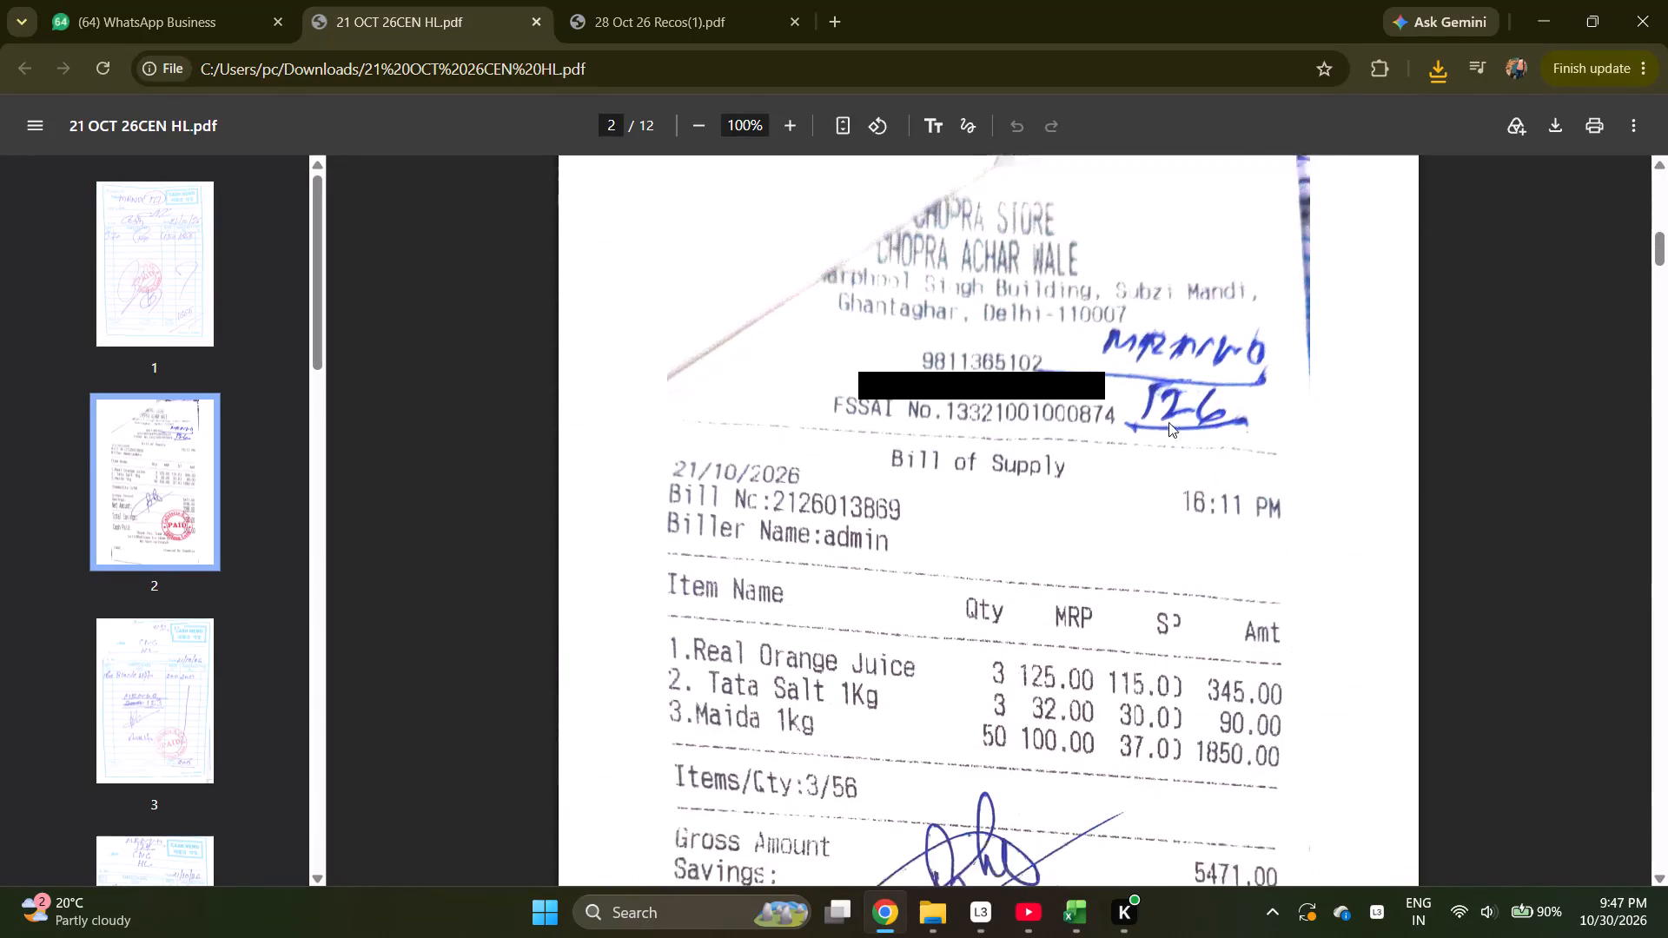
Switch to the CNC HL OCT 2026 workbook and enter date 21-Oct-26 and supplier CHOPRA STORE in row 464.
{"action": "key", "text": "alt+Tab"}
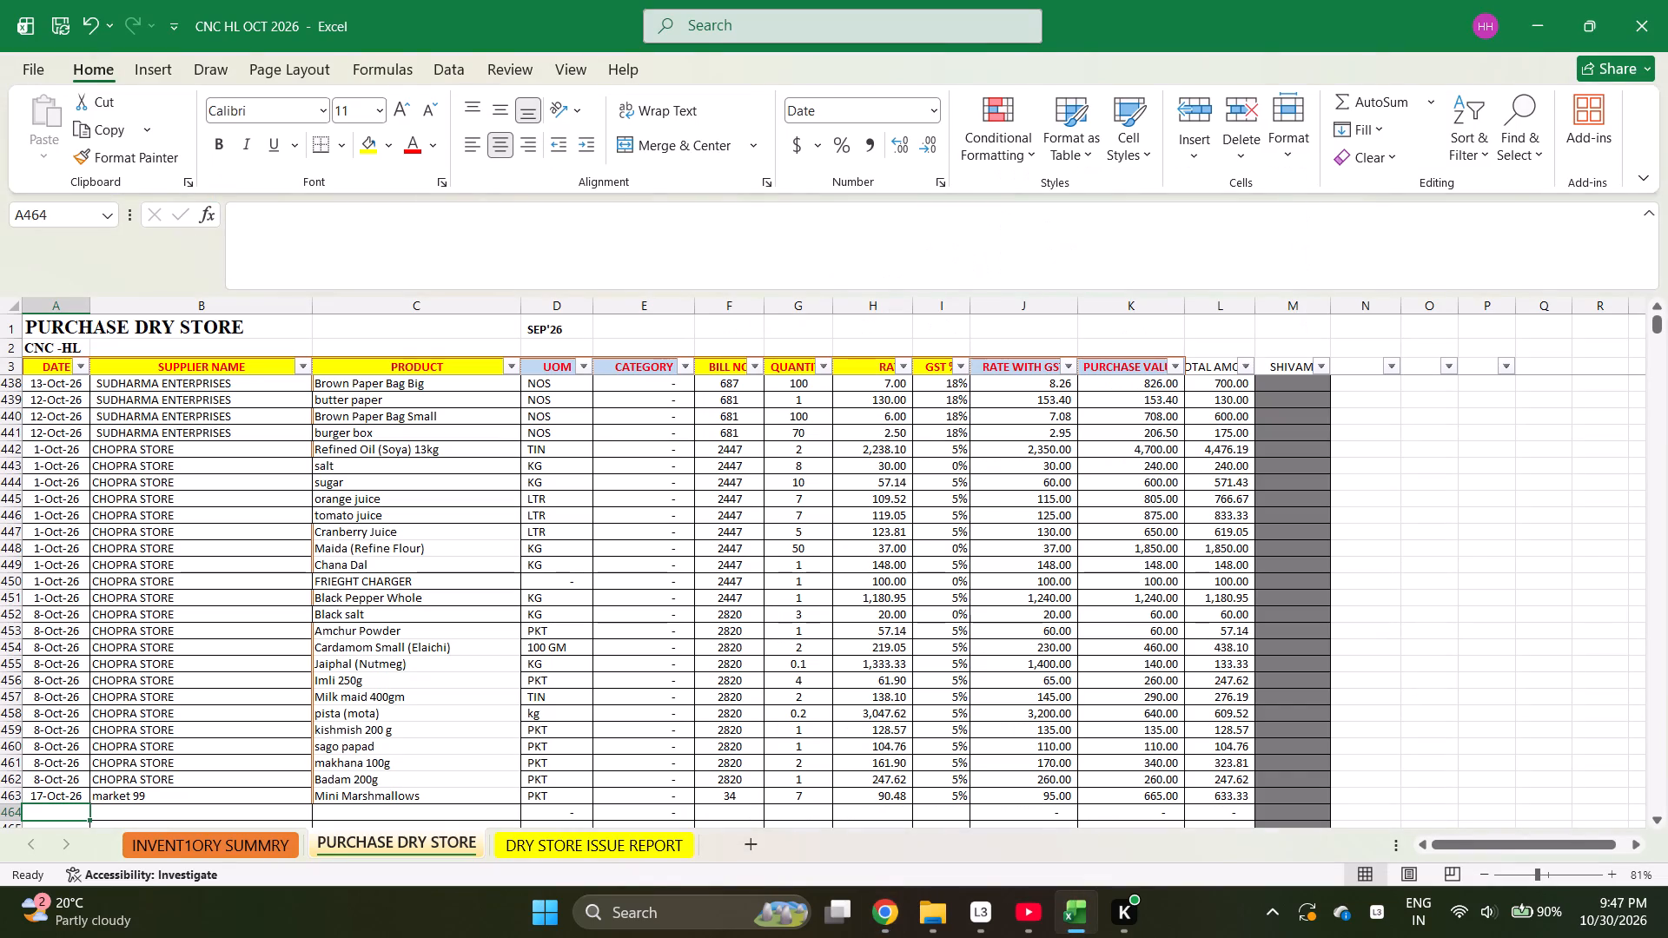
{"action": "type", "text": "10-21-26"}
{"action": "key", "text": "Right"}
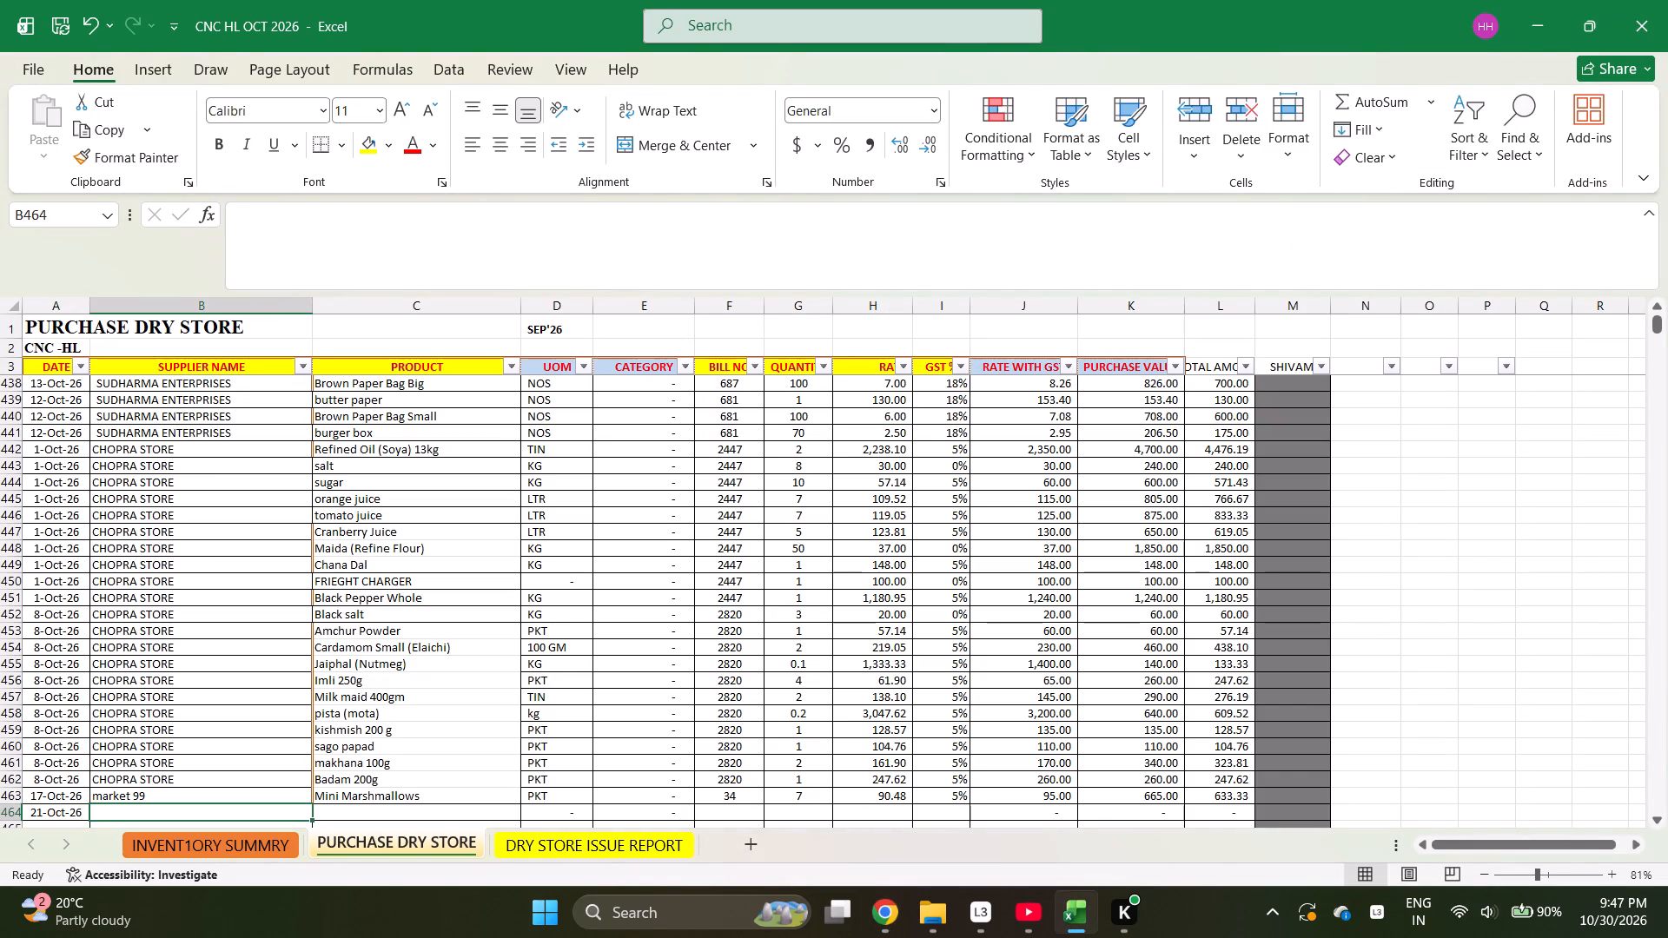
{"action": "type", "text": "CHO"}
{"action": "key", "text": "Right"}
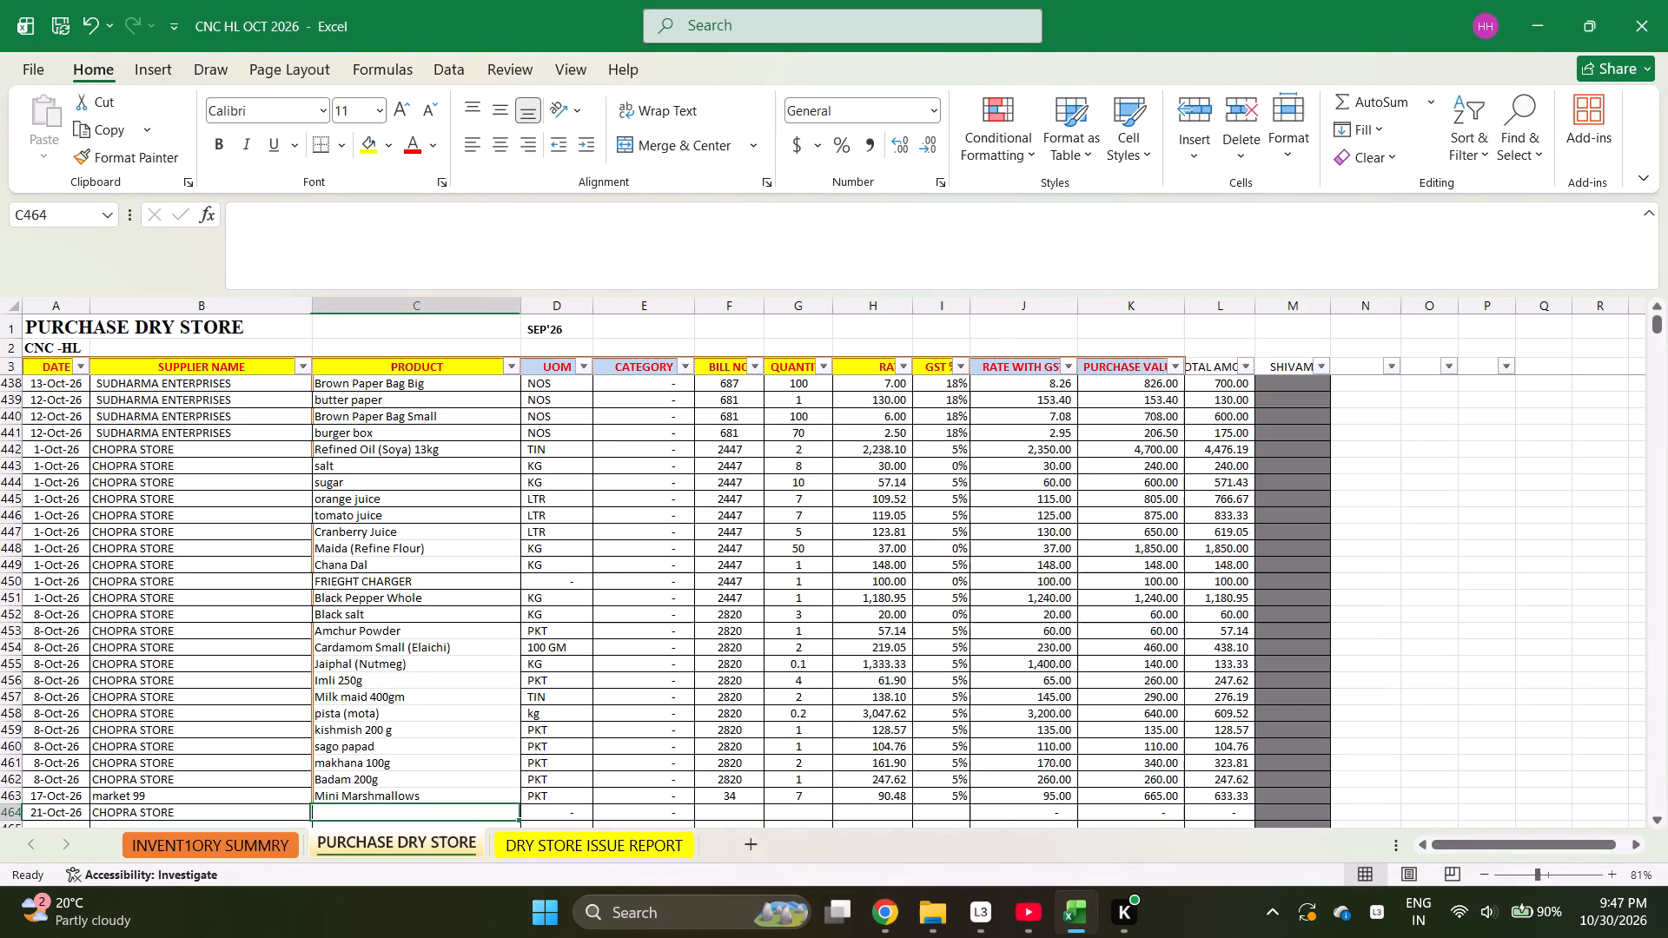
Enter the Chopra Store bill's products in C464 to C466: orange juice, SALT and Maida (Refine Flour).
{"action": "key", "text": "alt+Tab"}
{"action": "key", "text": "alt+Tab"}
{"action": "type", "text": "OR"}
{"action": "key", "text": "Return"}
{"action": "key", "text": "alt+Tab"}
{"action": "key", "text": "alt+Tab"}
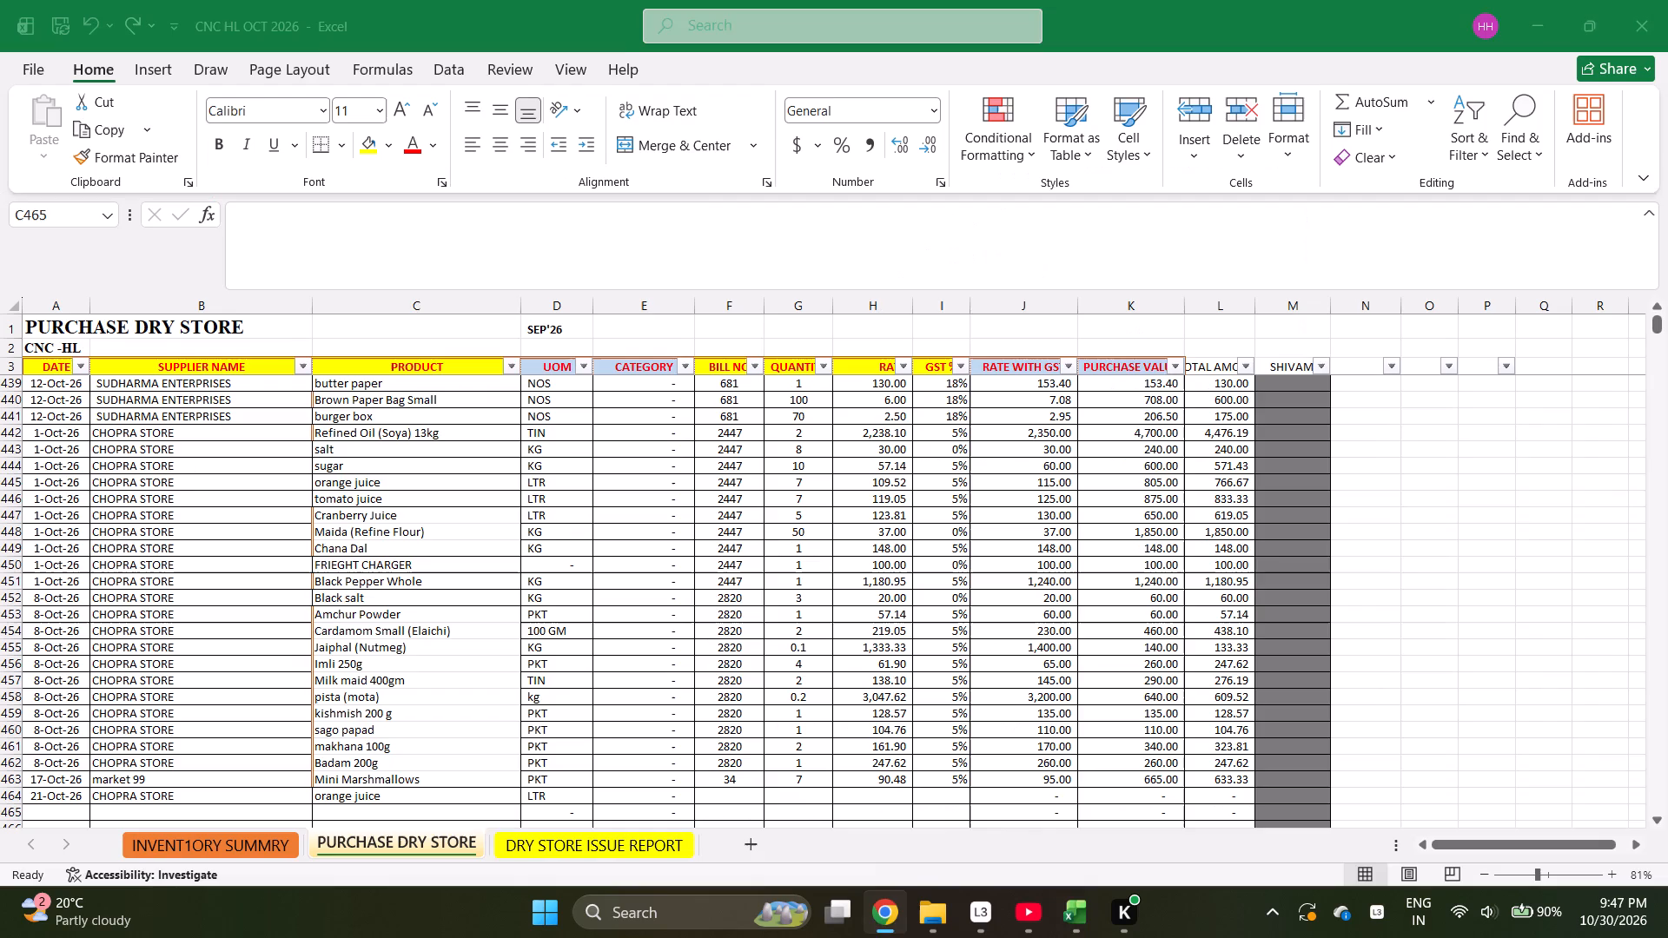
{"action": "type", "text": "SAL"}
{"action": "key", "text": "Return"}
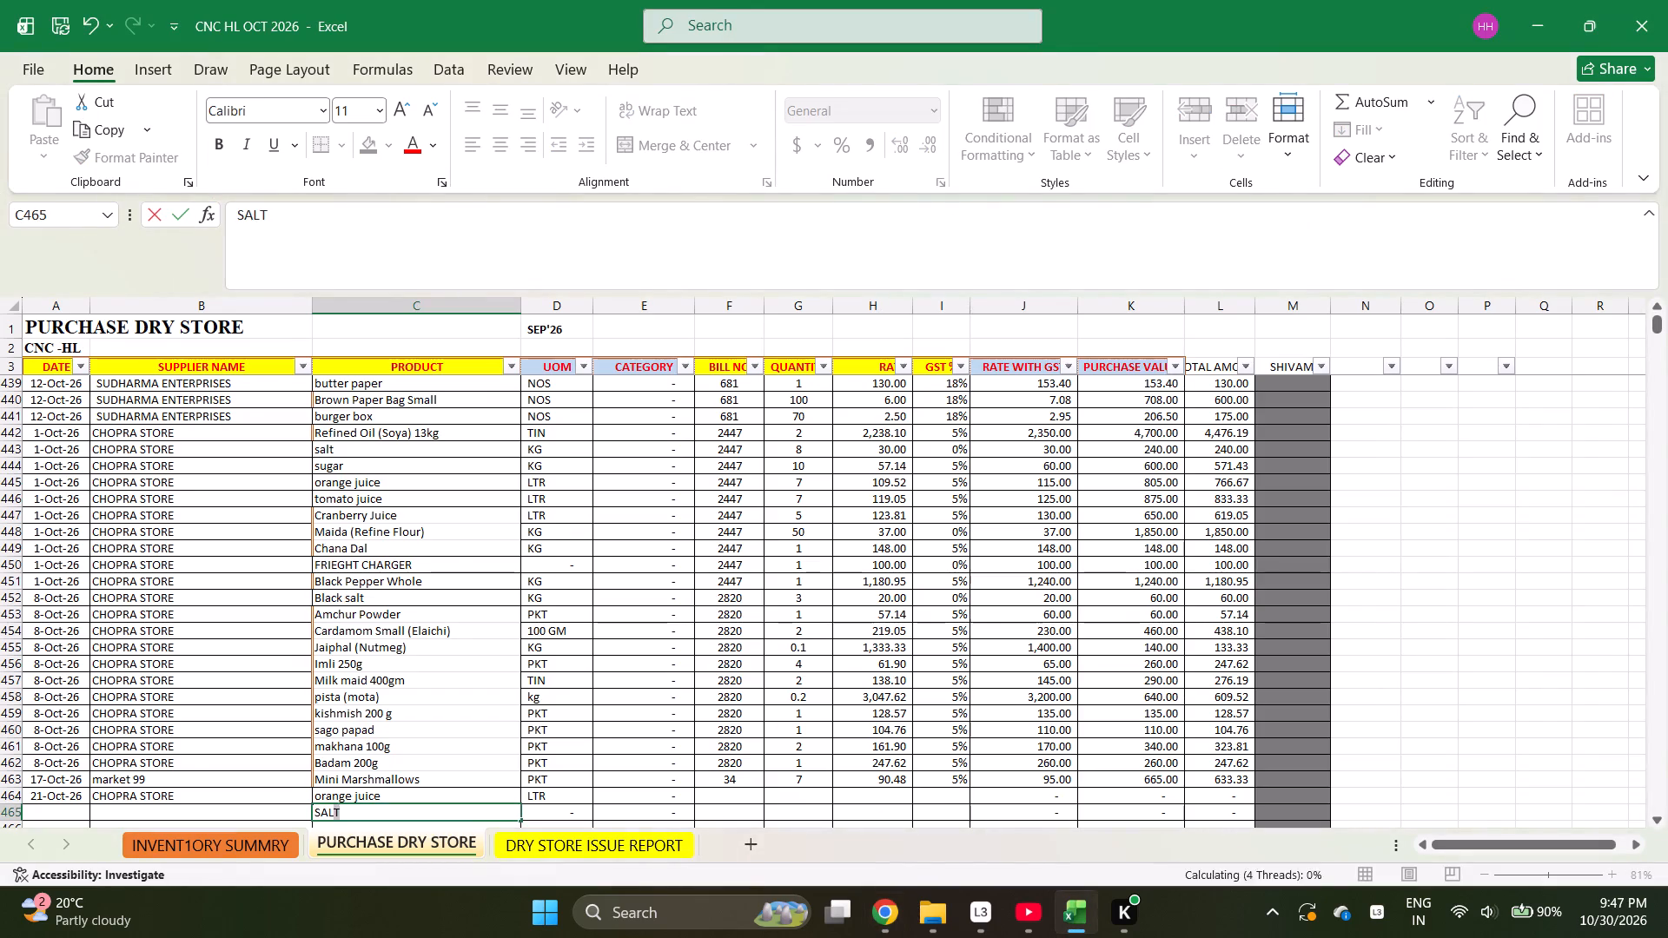
{"action": "key", "text": "alt+Tab"}
{"action": "key", "text": "alt+Tab"}
{"action": "type", "text": "MAIDA"}
{"action": "key", "text": "Return"}
{"action": "key", "text": "alt+Tab"}
{"action": "key", "text": "alt+Tab"}
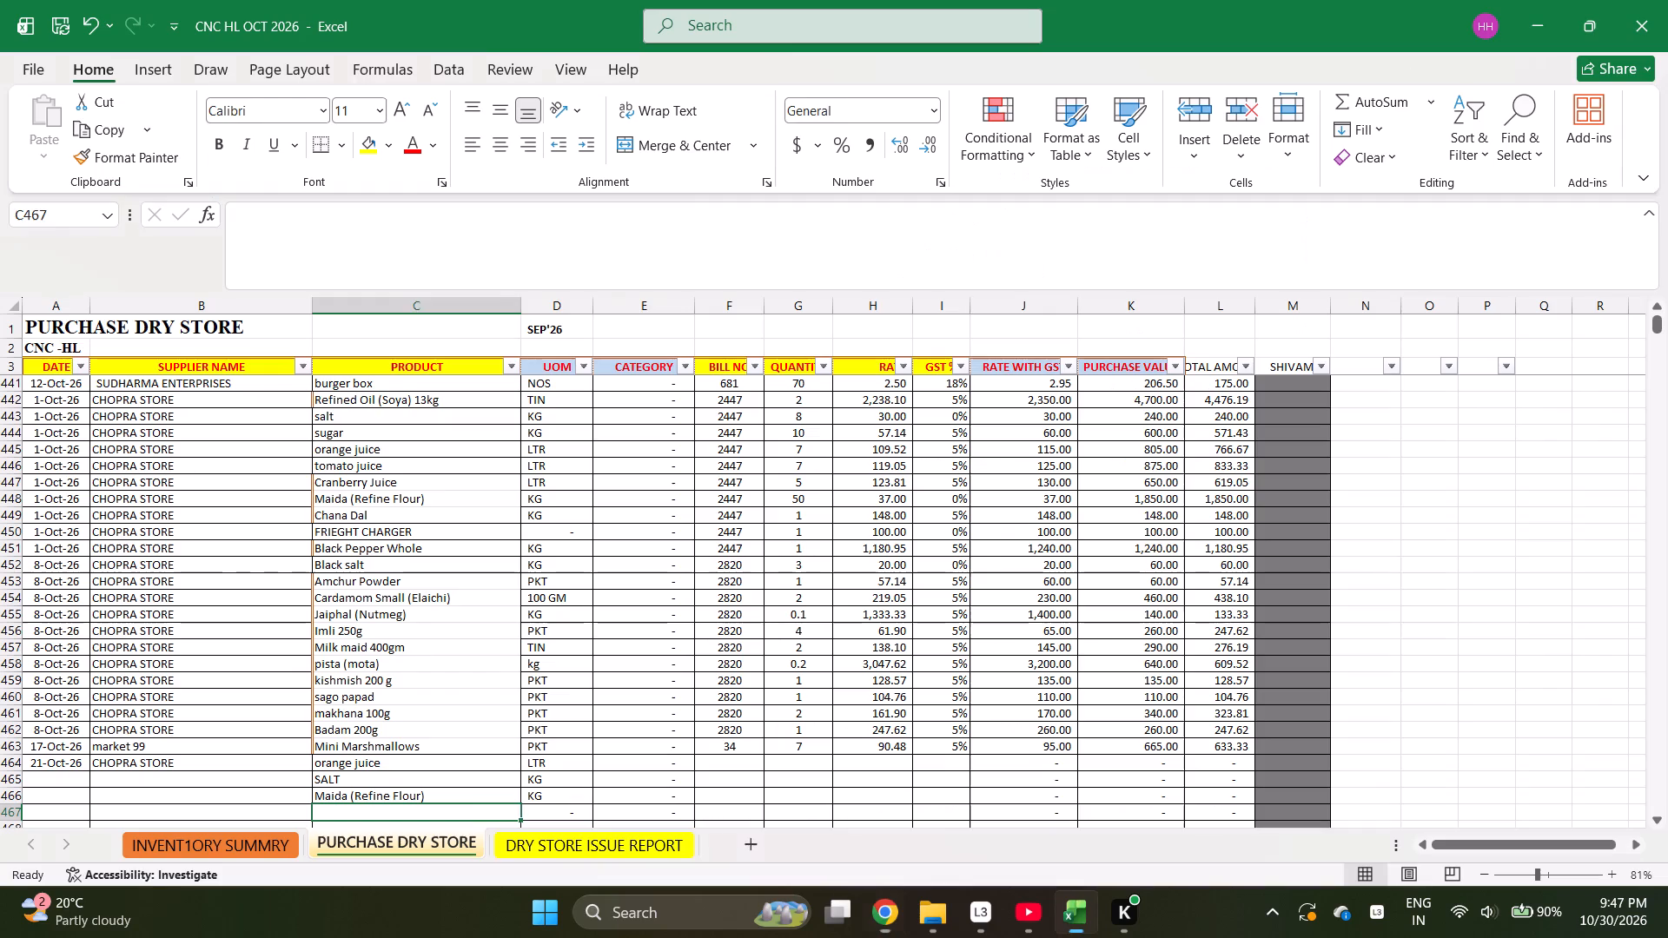
Enter bill number 3869 from the Chopra Store bill in the orange juice row.
{"action": "key", "text": "Right"}
{"action": "key", "text": "Right"}
{"action": "key", "text": "Right"}
{"action": "key", "text": "ctrl+Up"}
{"action": "key", "text": "Down"}
{"action": "key", "text": "alt+Tab"}
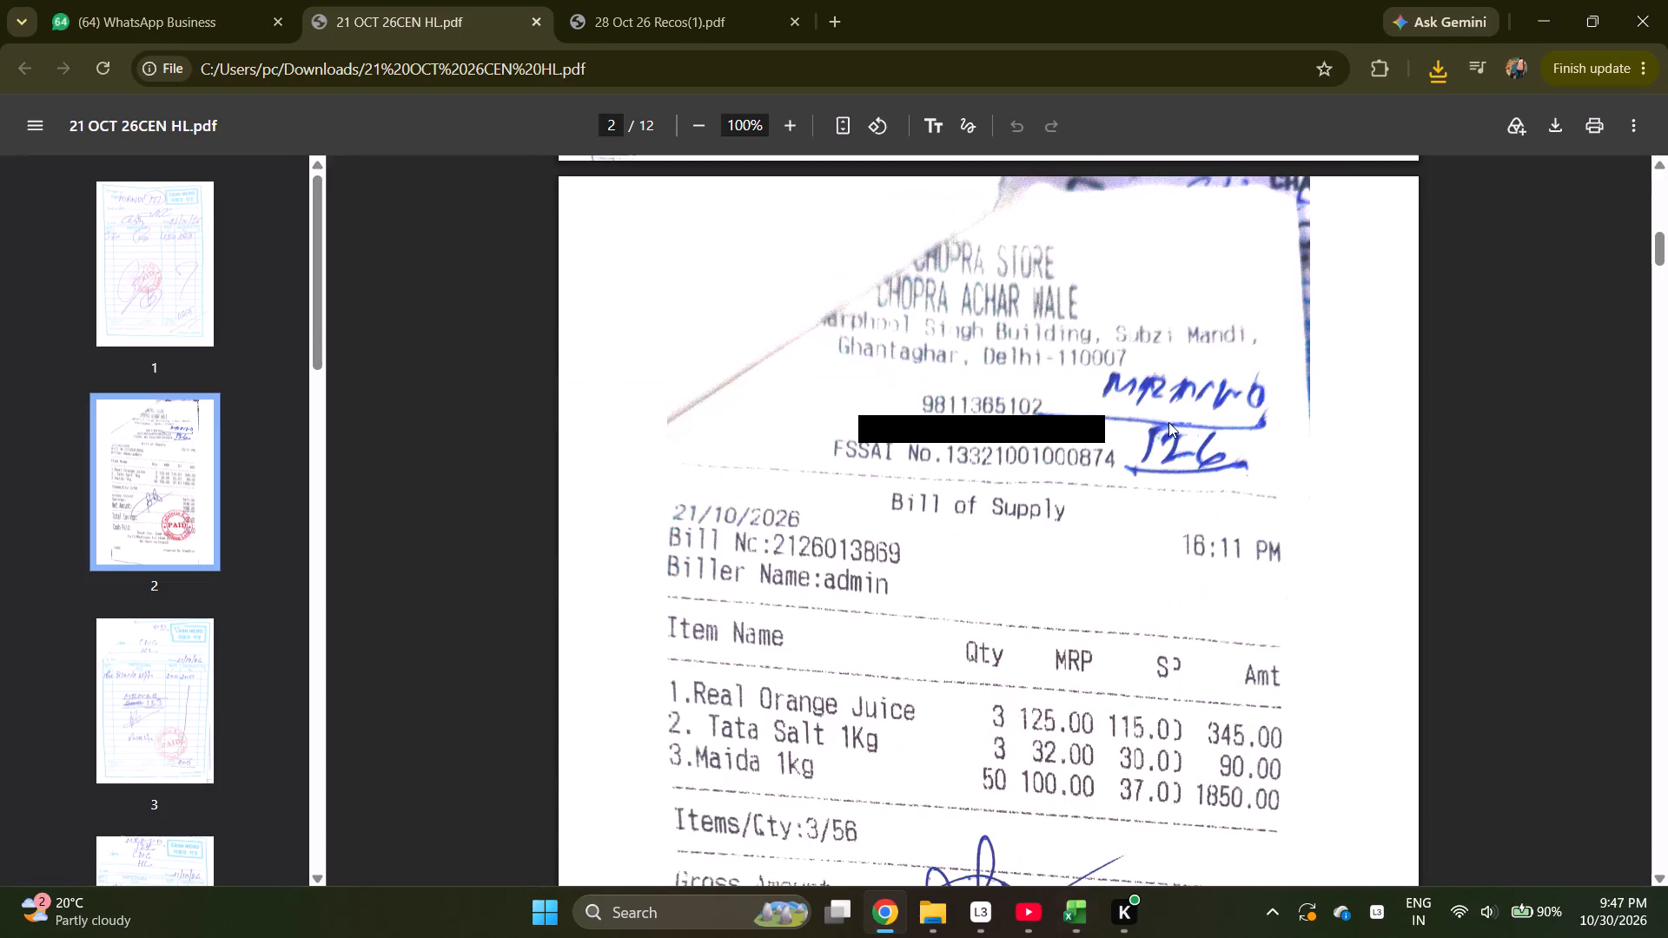
{"action": "key", "text": "alt+Tab"}
{"action": "key", "text": "alt+Tab"}
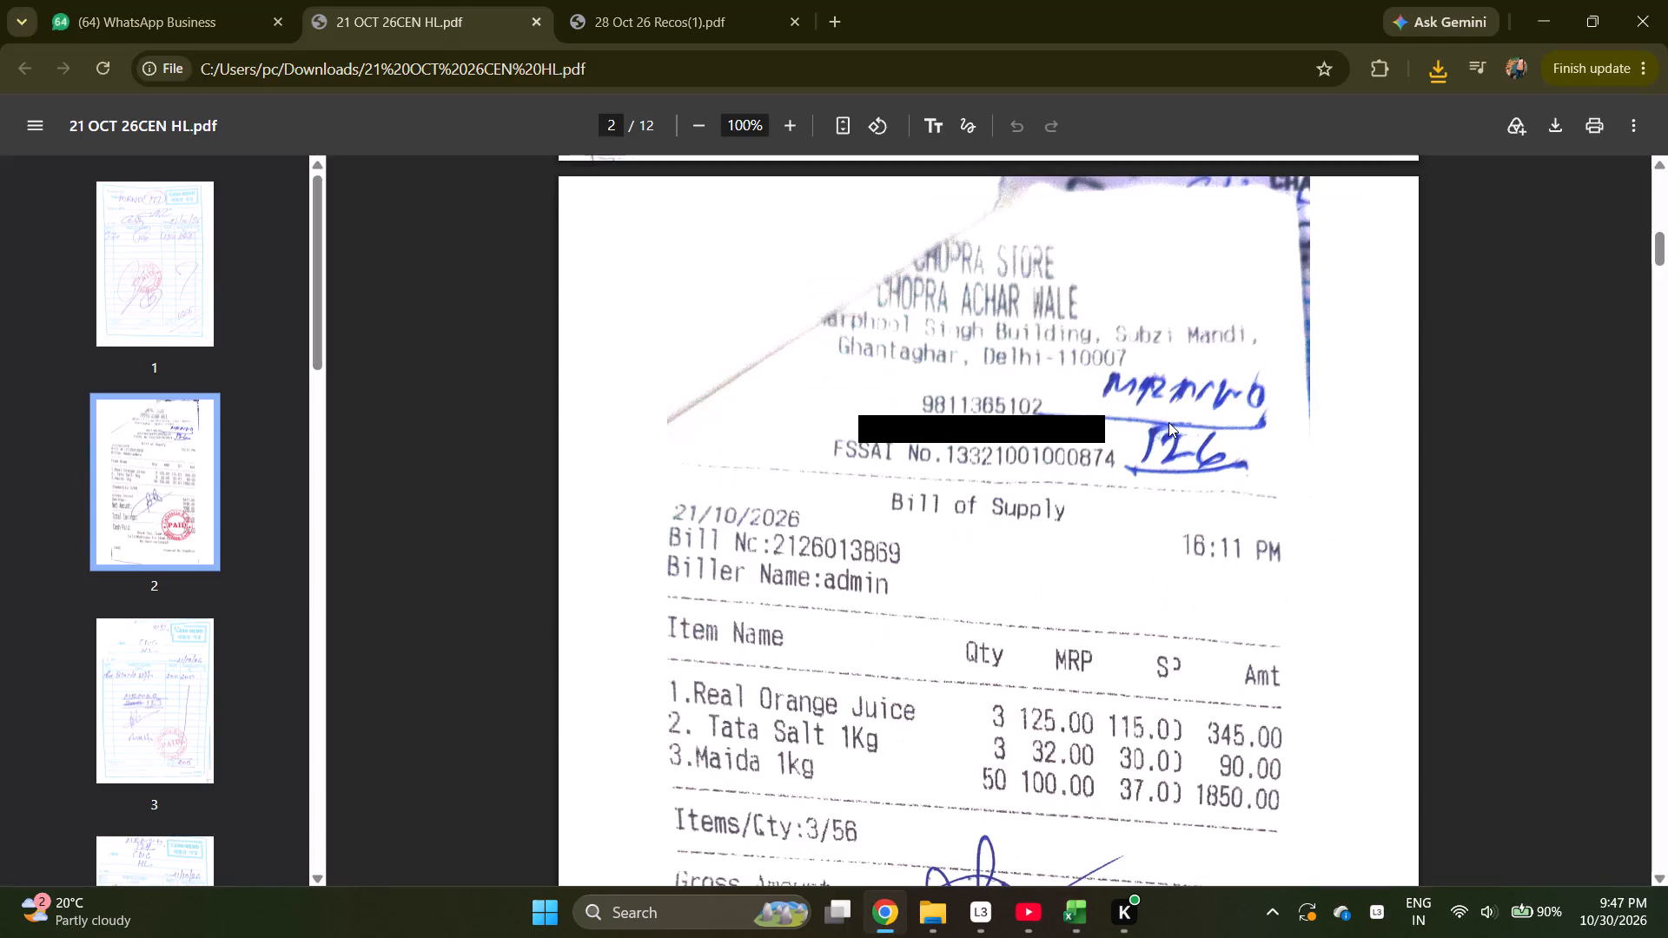
{"action": "key", "text": "alt+Tab"}
{"action": "type", "text": "3869"}
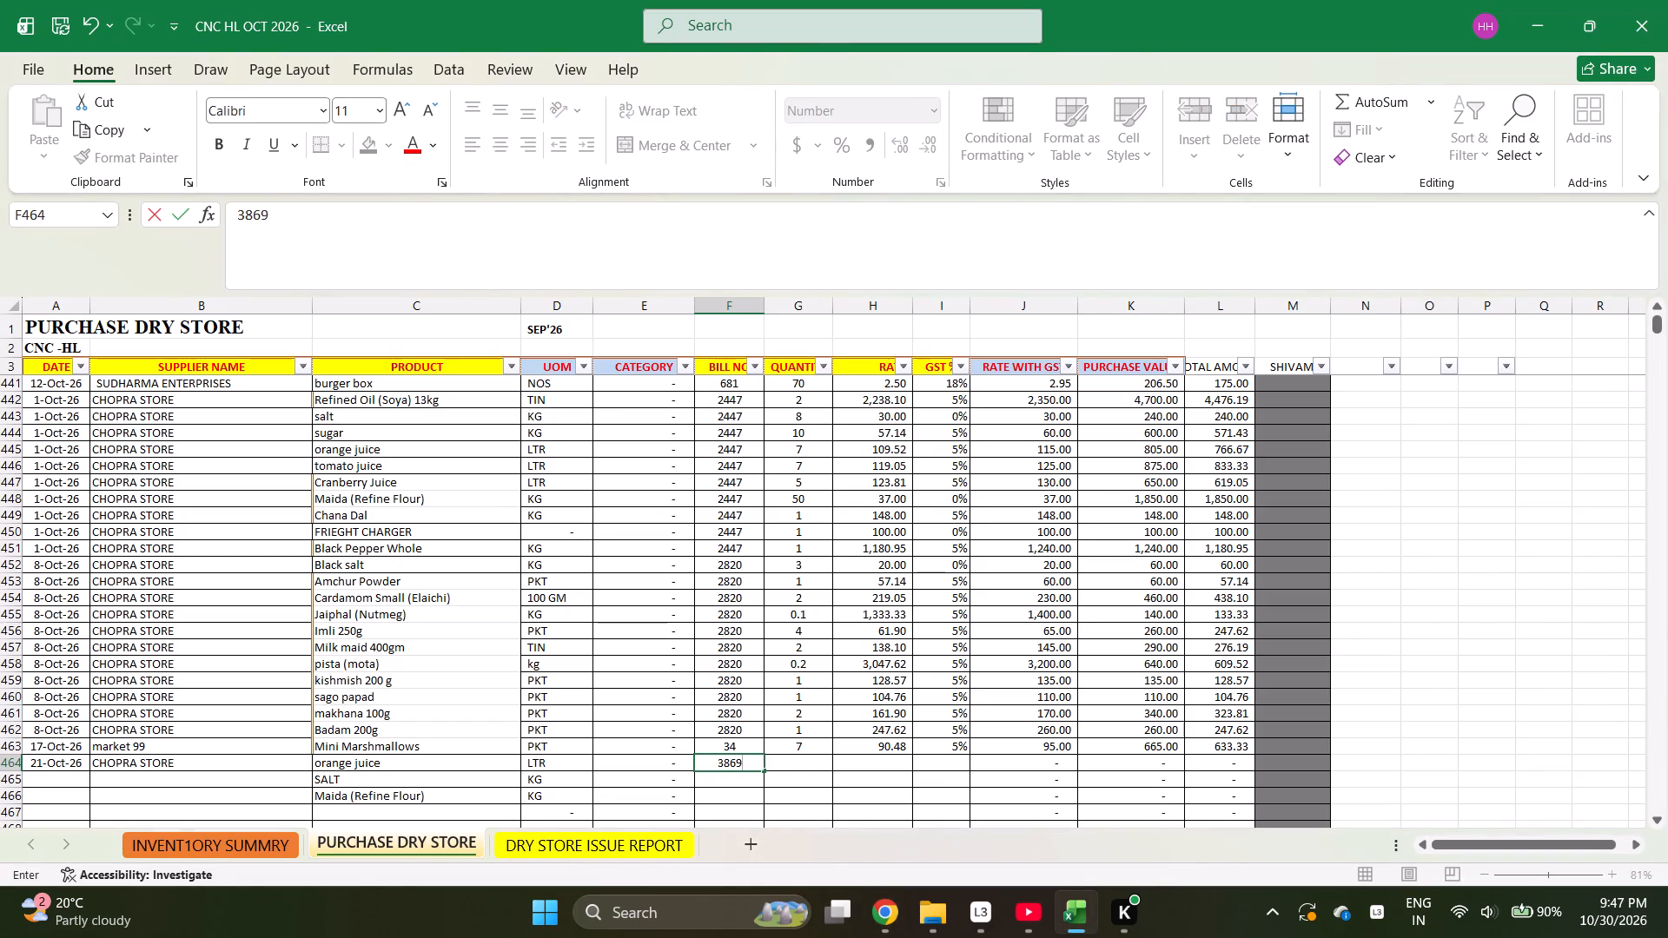
{"action": "key", "text": "Right"}
Enter the billed quantities: 3 for orange juice, 3 for salt and 50 for Maida.
{"action": "key", "text": "alt+Tab"}
{"action": "key", "text": "alt+Tab"}
{"action": "key", "text": "3"}
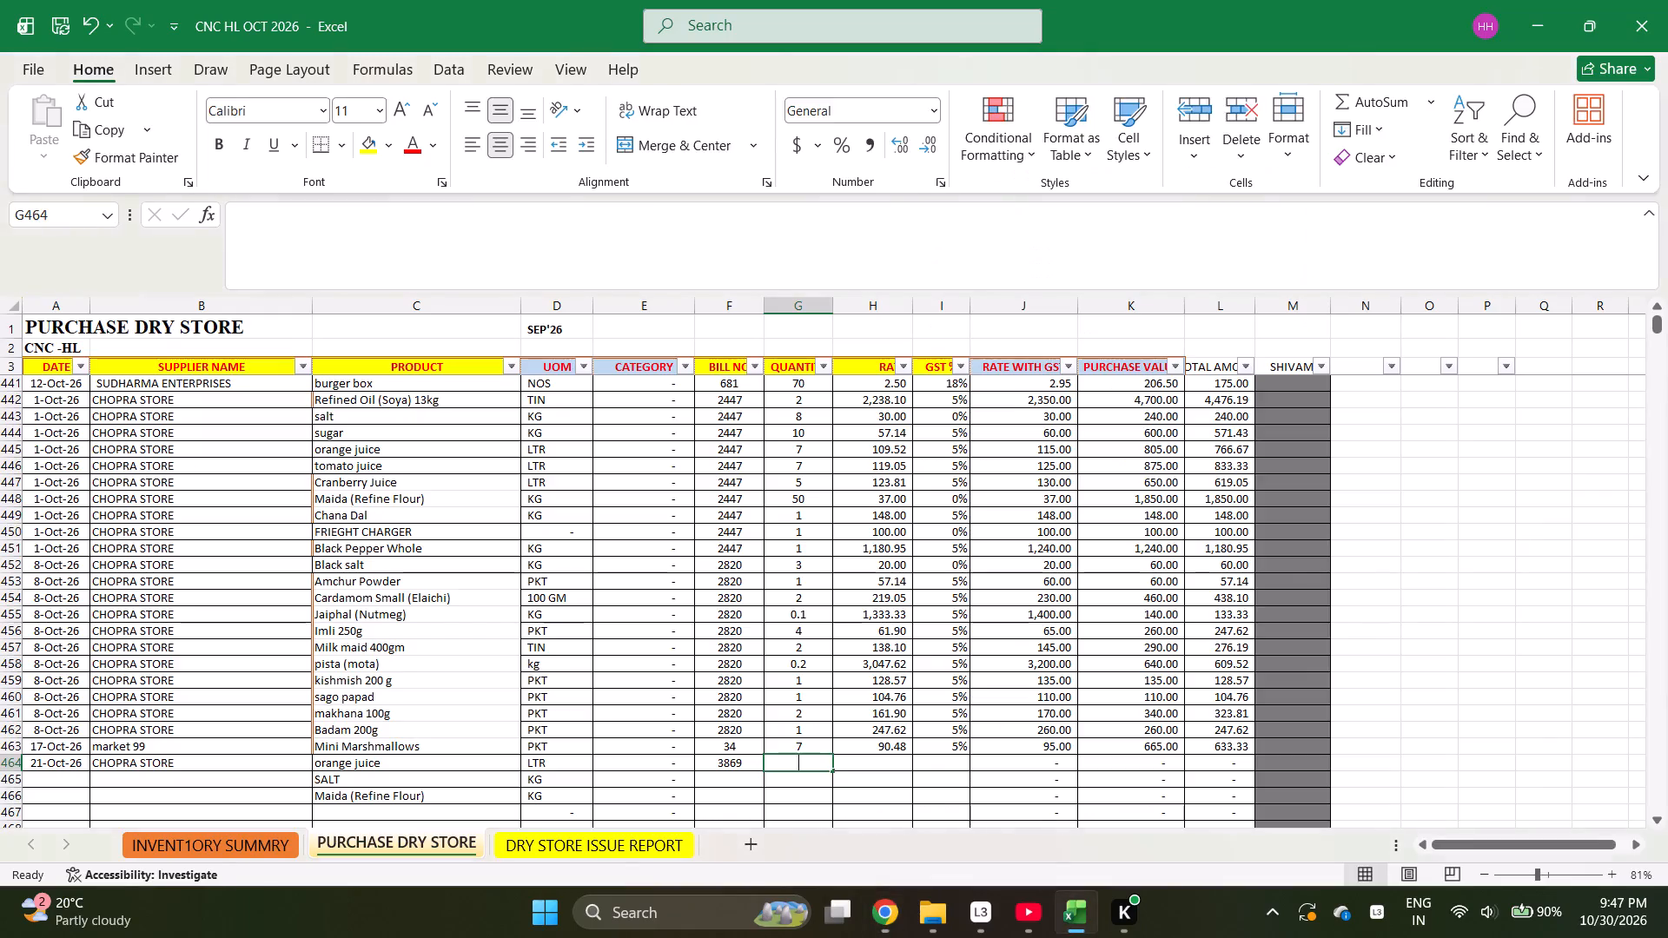
{"action": "key", "text": "Return"}
{"action": "key", "text": "3"}
{"action": "key", "text": "Return"}
{"action": "key", "text": "alt+Tab"}
{"action": "key", "text": "alt+Tab"}
{"action": "type", "text": "50"}
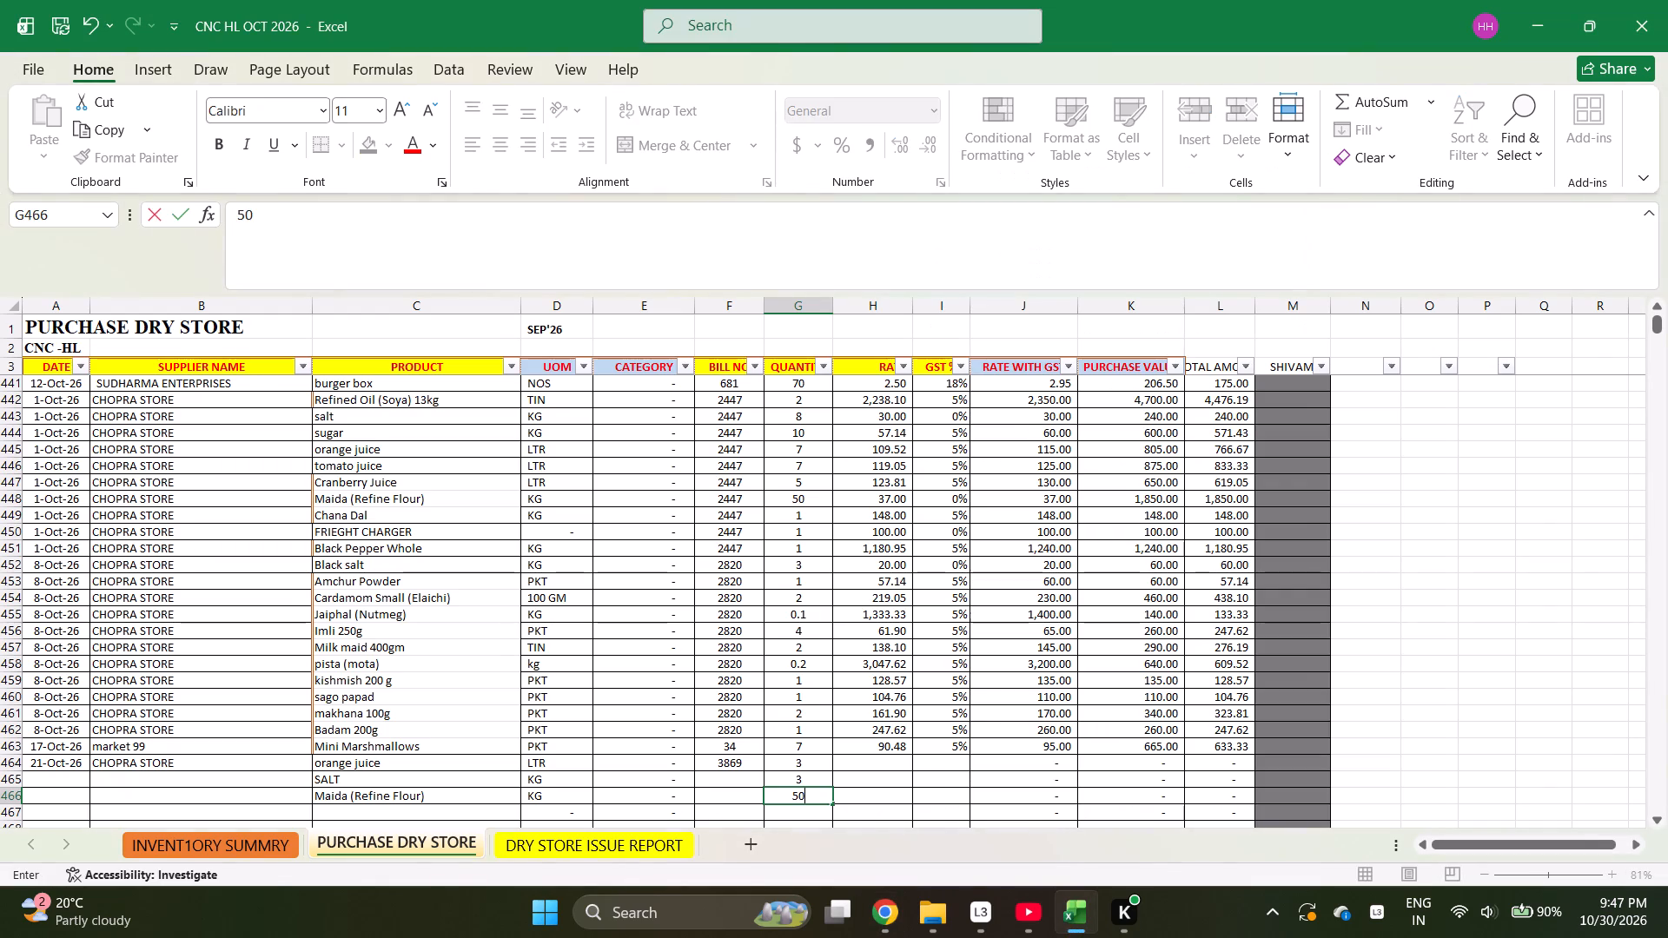
{"action": "key", "text": "Right"}
Enter the MRP values from the bill as rates: 125 for orange juice, 32 for salt and 100 for Maida.
{"action": "key", "text": "Page_Down"}
{"action": "key", "text": "Page_Up"}
{"action": "key", "text": "ctrl+Up"}
{"action": "key", "text": "Down"}
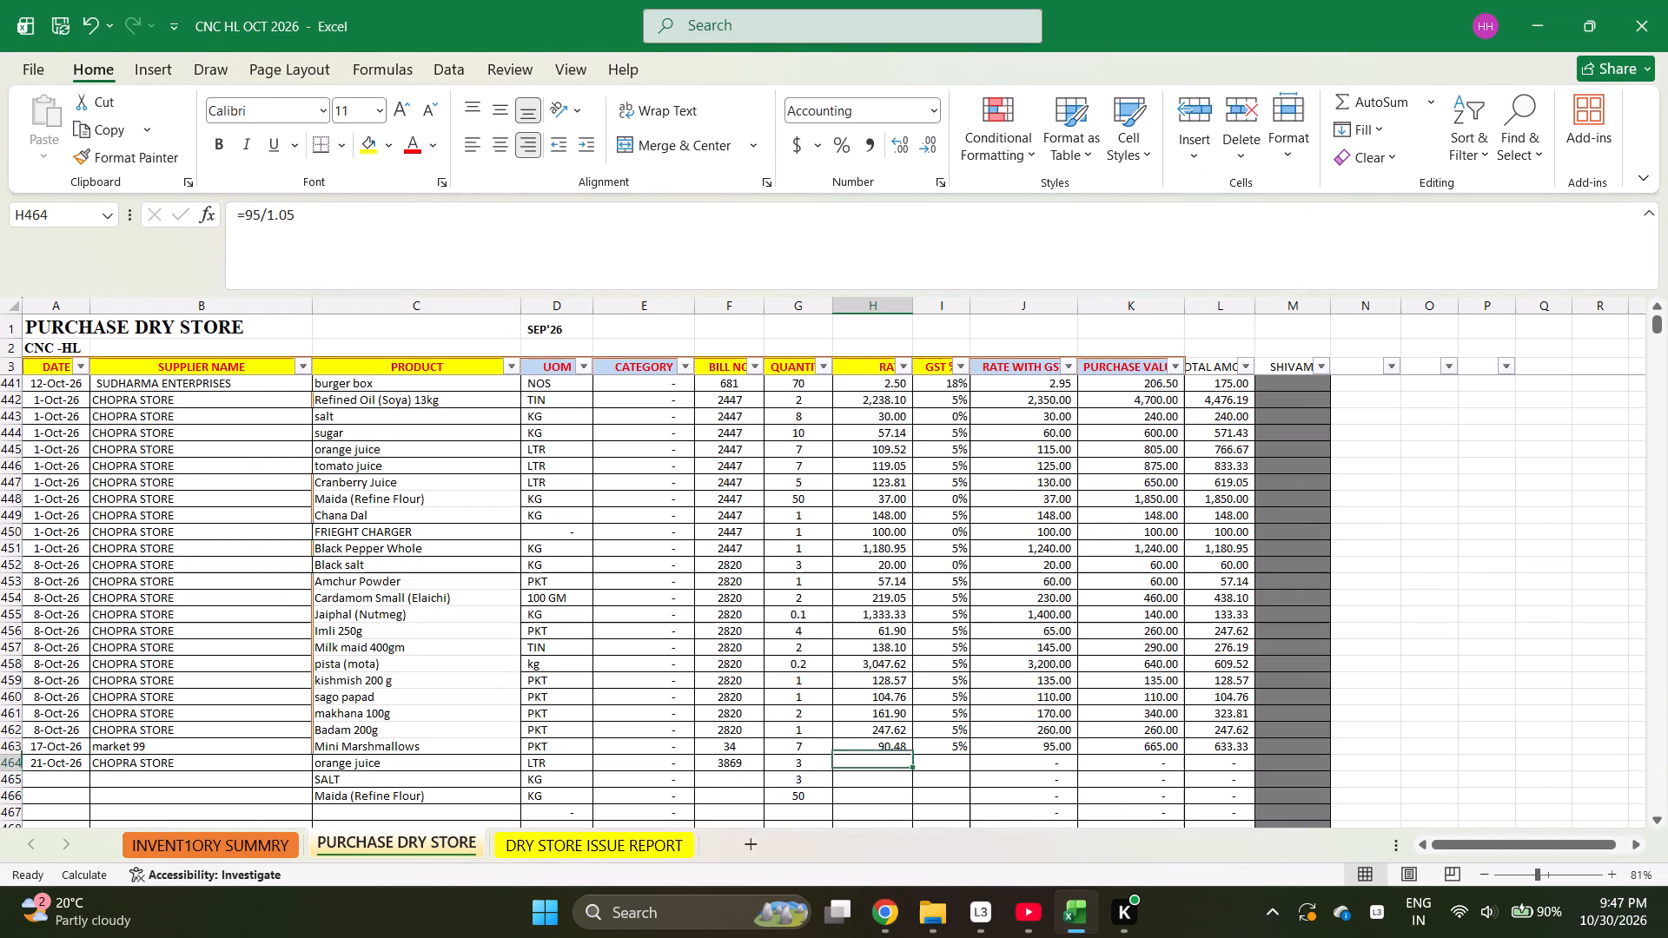
{"action": "key", "text": "alt+Tab"}
{"action": "key", "text": "alt+Tab"}
{"action": "type", "text": "125"}
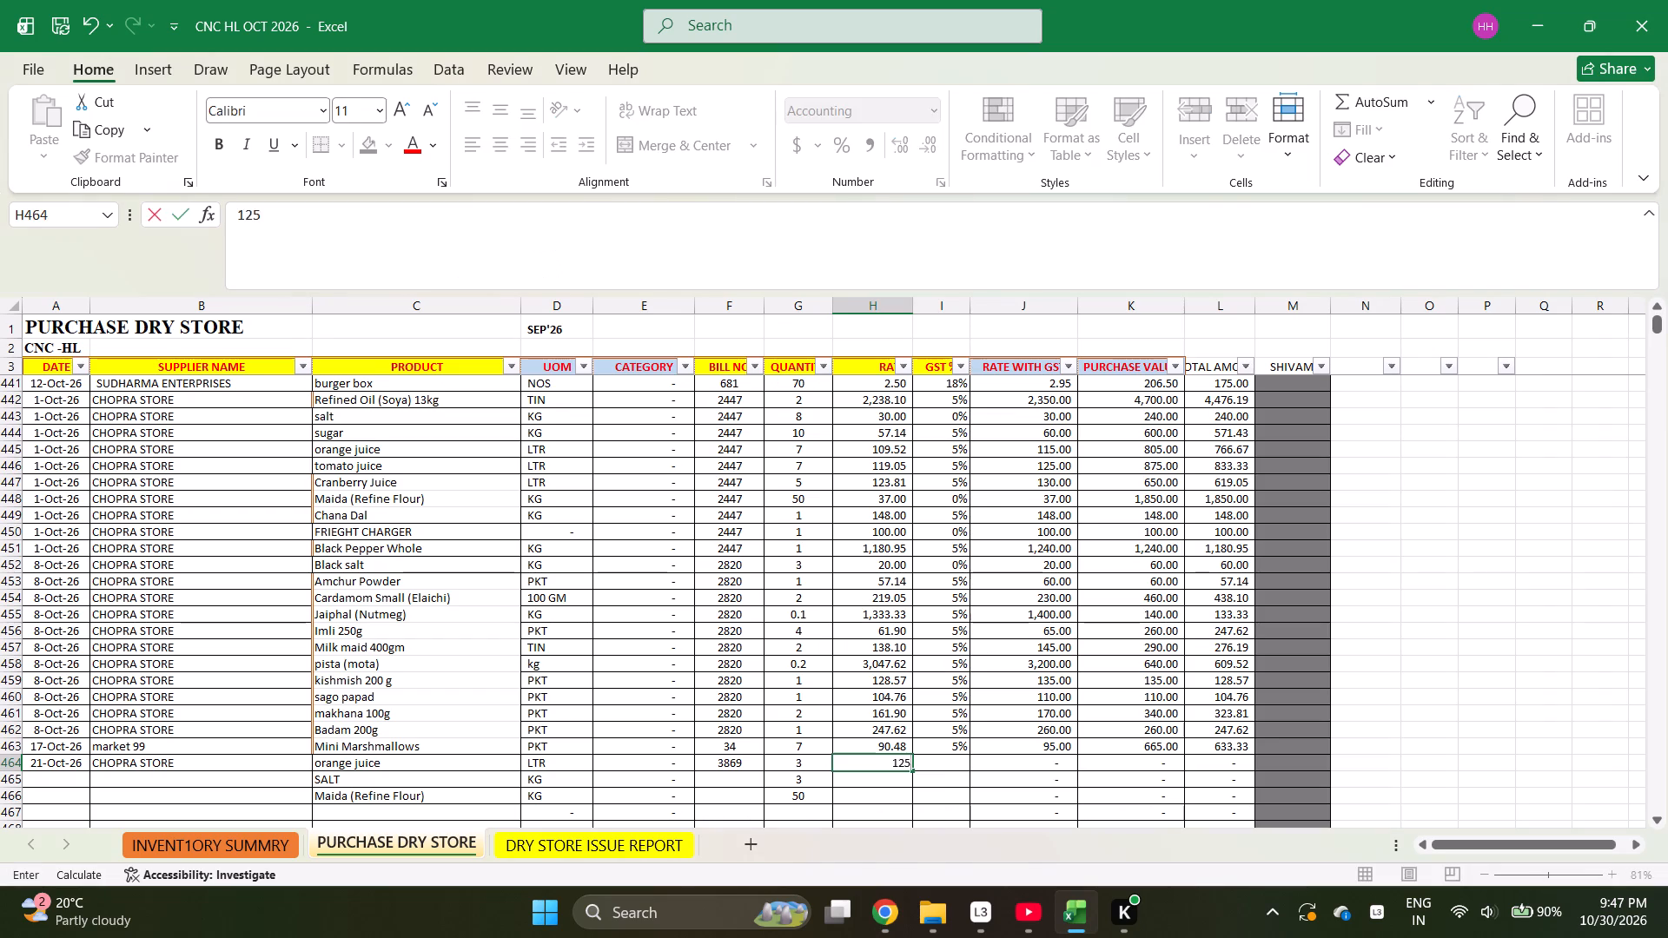
{"action": "key", "text": "Return"}
{"action": "key", "text": "alt+Tab"}
{"action": "key", "text": "alt+Tab"}
{"action": "type", "text": "32"}
{"action": "key", "text": "Return"}
{"action": "type", "text": "100"}
{"action": "key", "text": "Right"}
{"action": "key", "text": "Up"}
Set the GST to 5% for orange juice and 0% for salt and Maida.
{"action": "key", "text": "alt+Tab"}
{"action": "key", "text": "alt+Tab"}
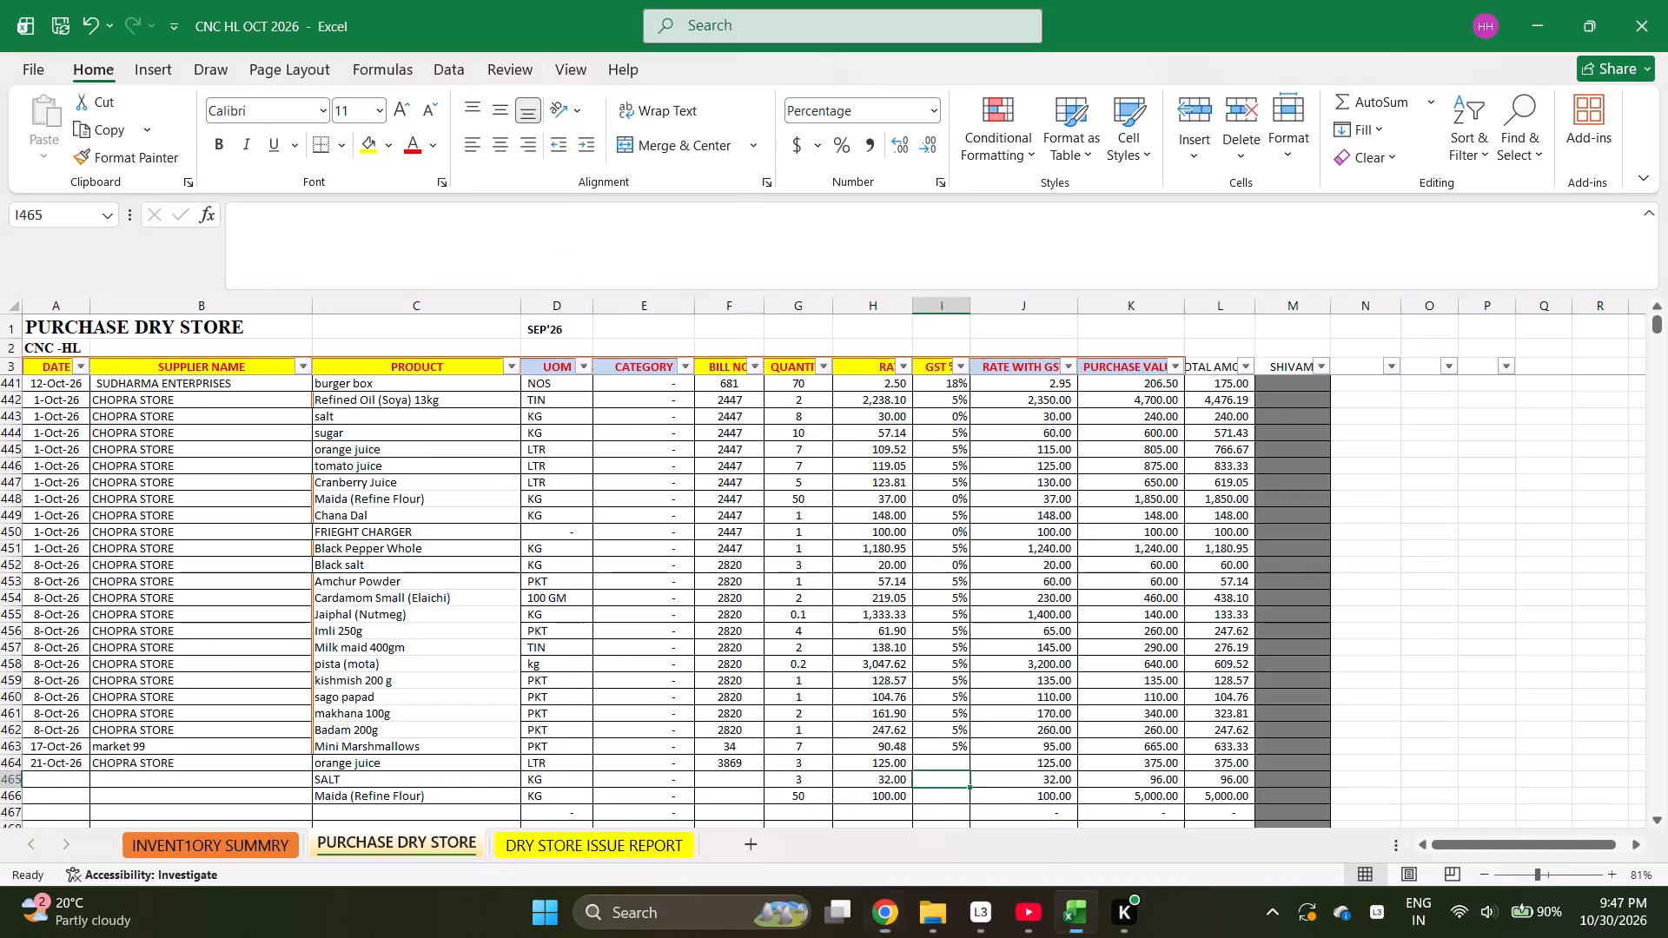
{"action": "key", "text": "Up"}
{"action": "key", "text": "5"}
{"action": "key", "text": "Return"}
{"action": "key", "text": "5"}
{"action": "key", "text": "Return"}
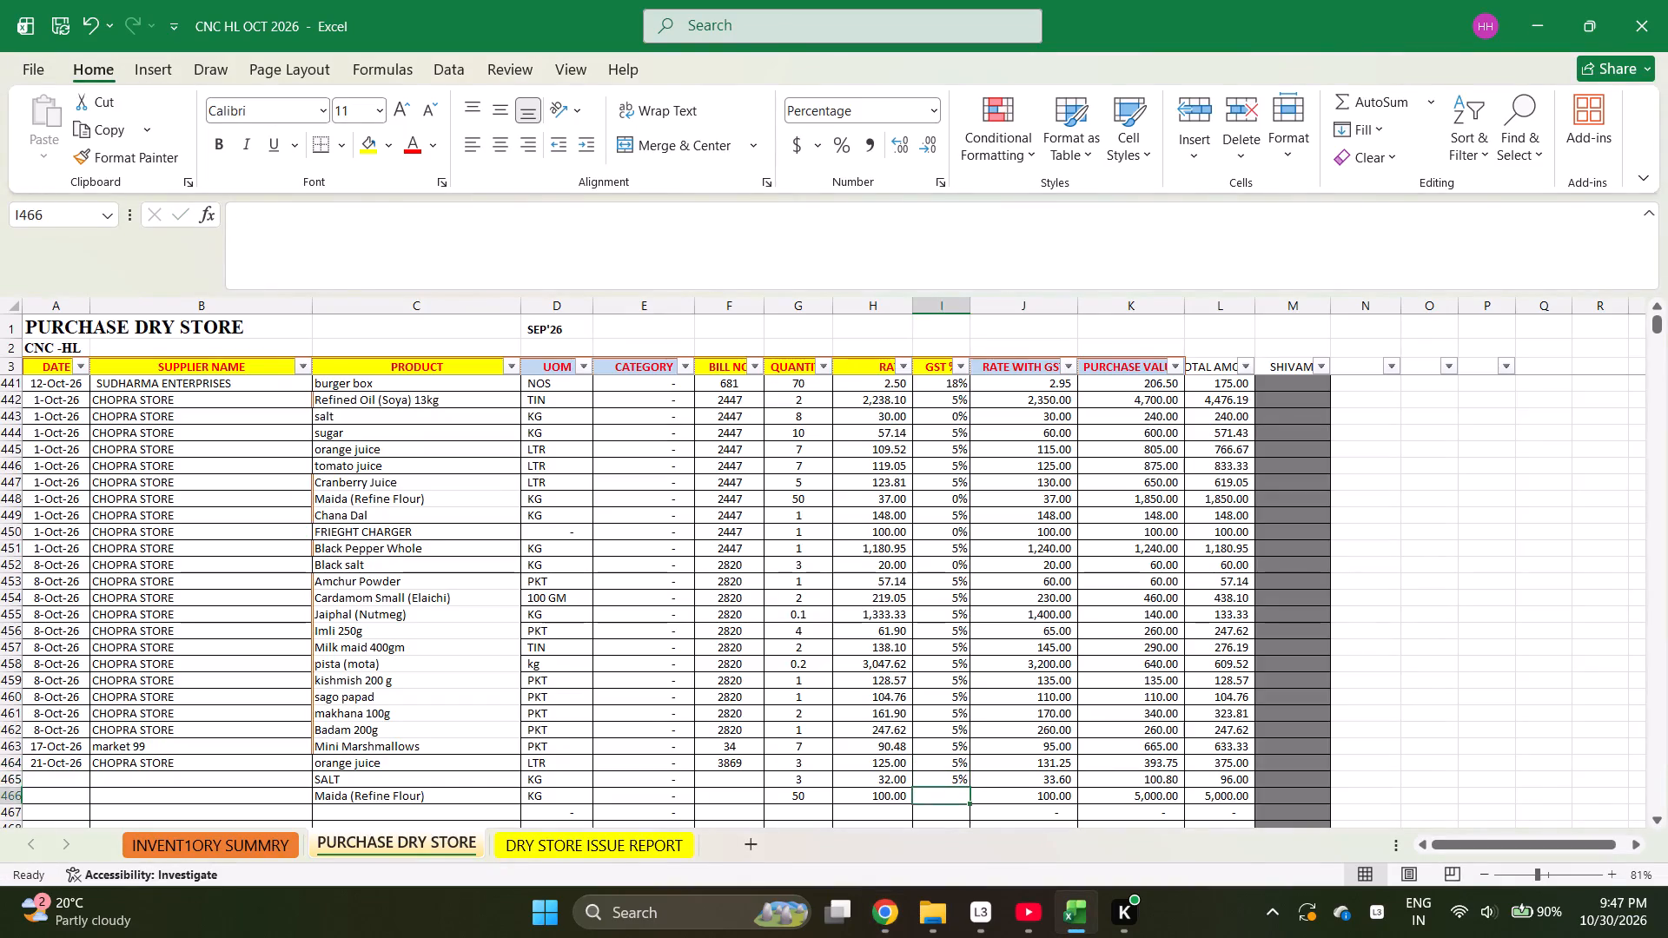
{"action": "key", "text": "Up"}
{"action": "key", "text": "0"}
{"action": "key", "text": "Return"}
{"action": "key", "text": "0"}
{"action": "key", "text": "Return"}
Change the Maida rate in row 466 to the bill's selling price of 37.
{"action": "key", "text": "alt+Tab"}
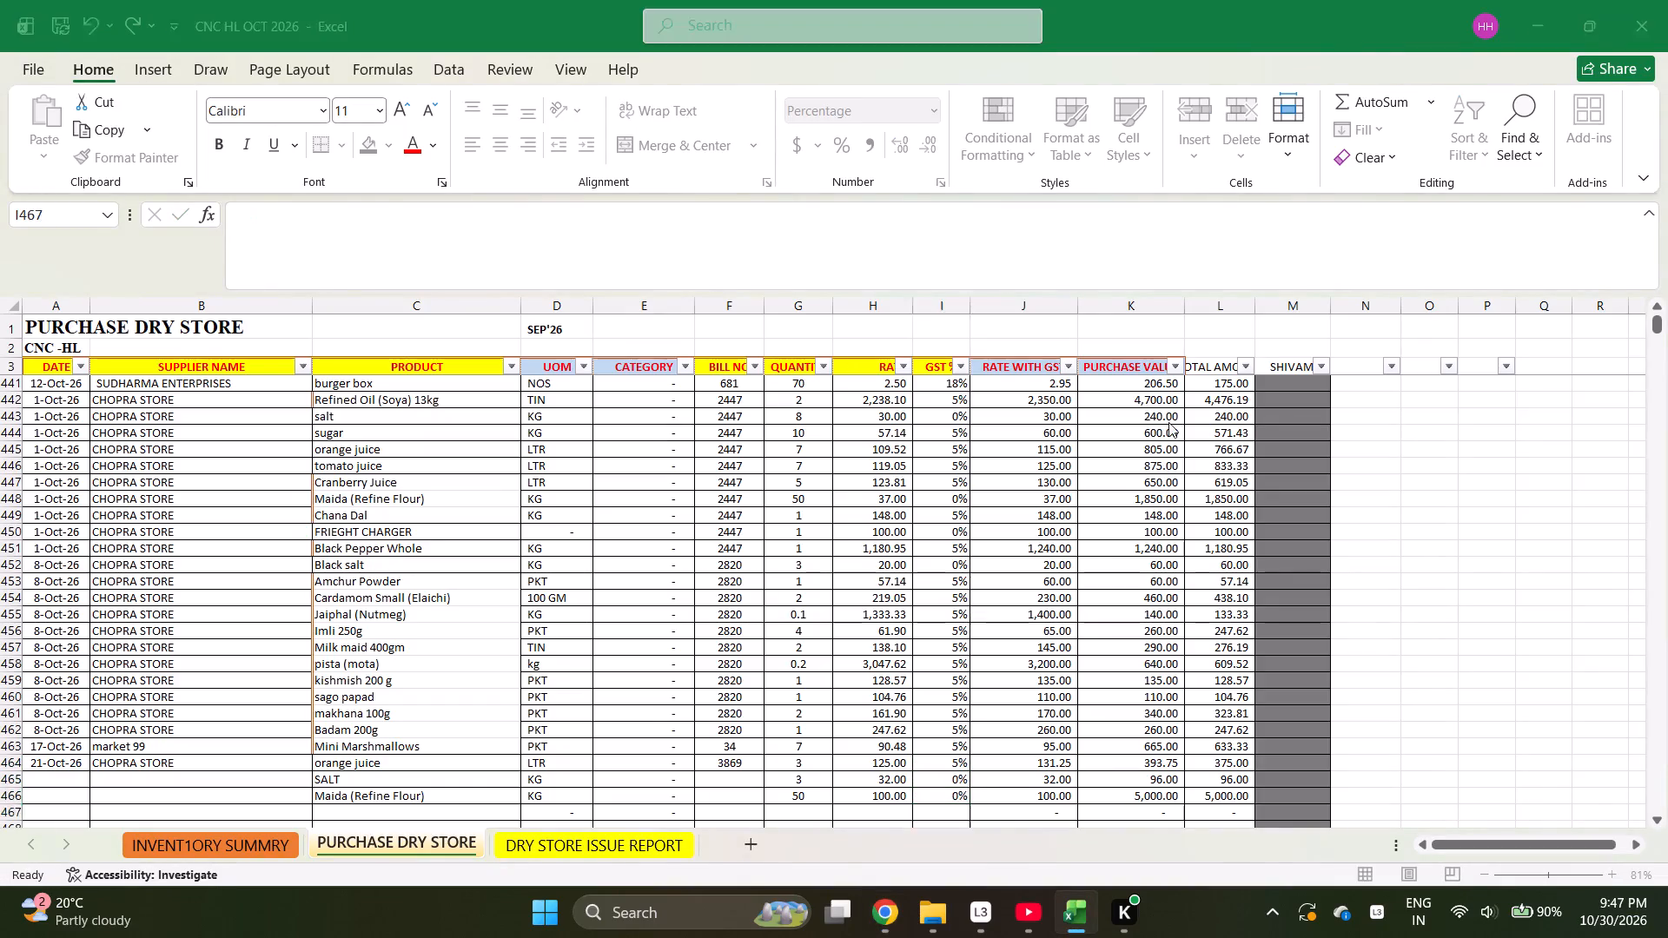
{"action": "key", "text": "alt+Tab"}
{"action": "key", "text": "Left"}
{"action": "key", "text": "Up"}
{"action": "key", "text": "Right"}
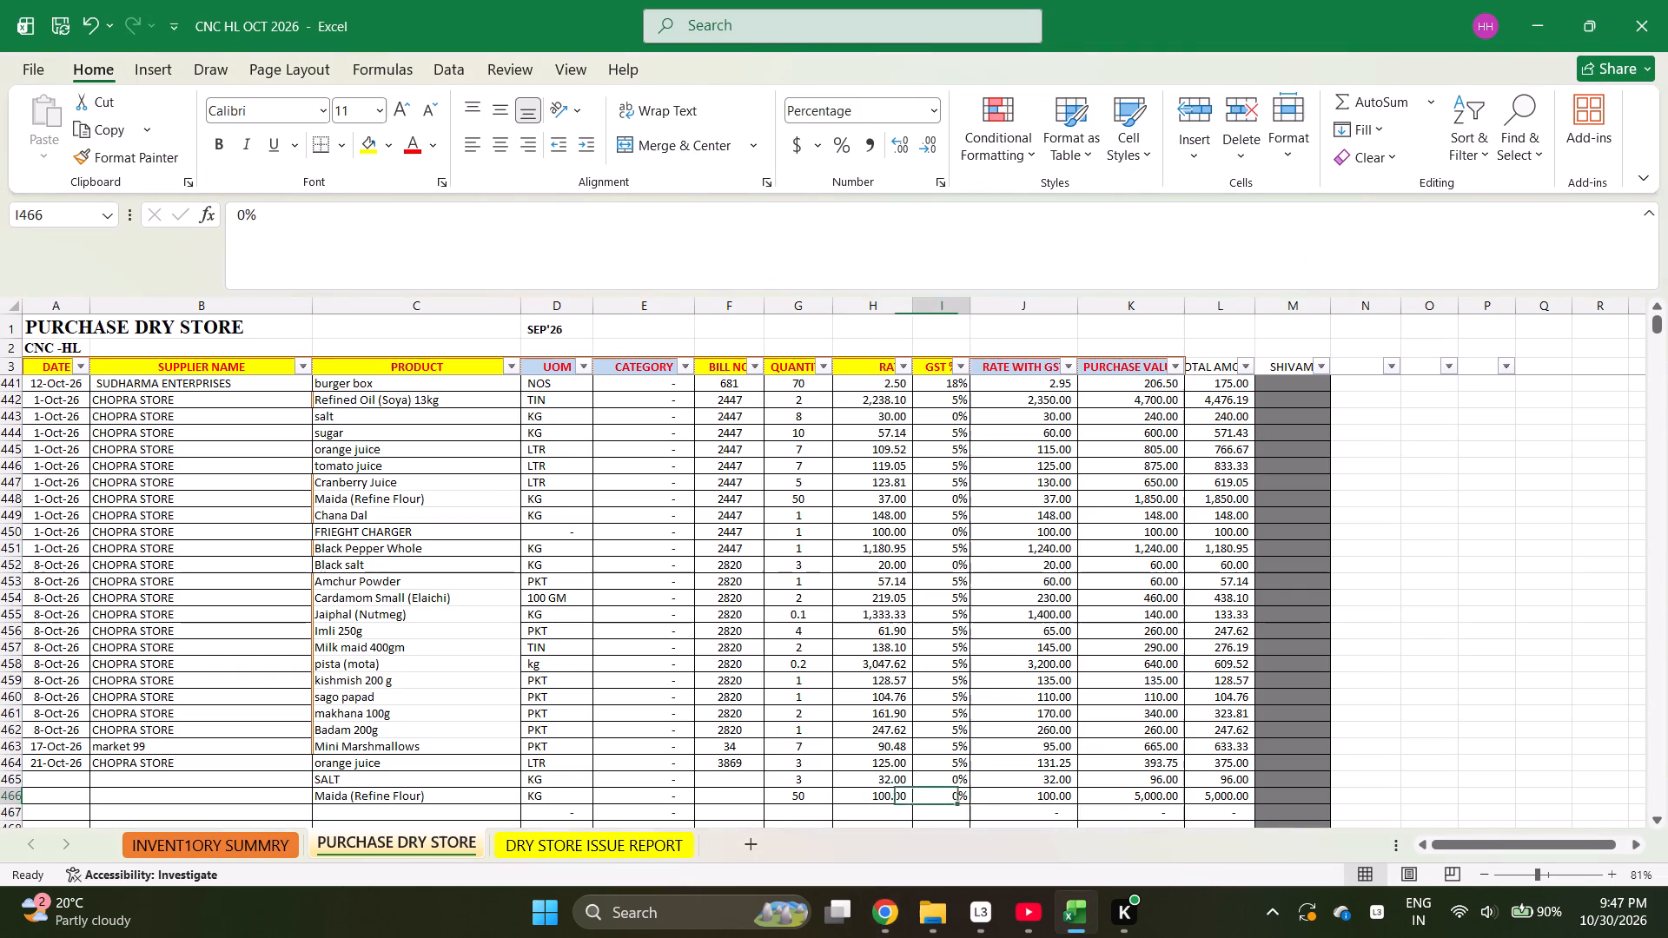
{"action": "key", "text": "Left"}
{"action": "type", "text": "37"}
{"action": "key", "text": "Return"}
Replace the orange juice rate in H464 with the GST-exclusive formula =115/1.05.
{"action": "key", "text": "alt+Tab"}
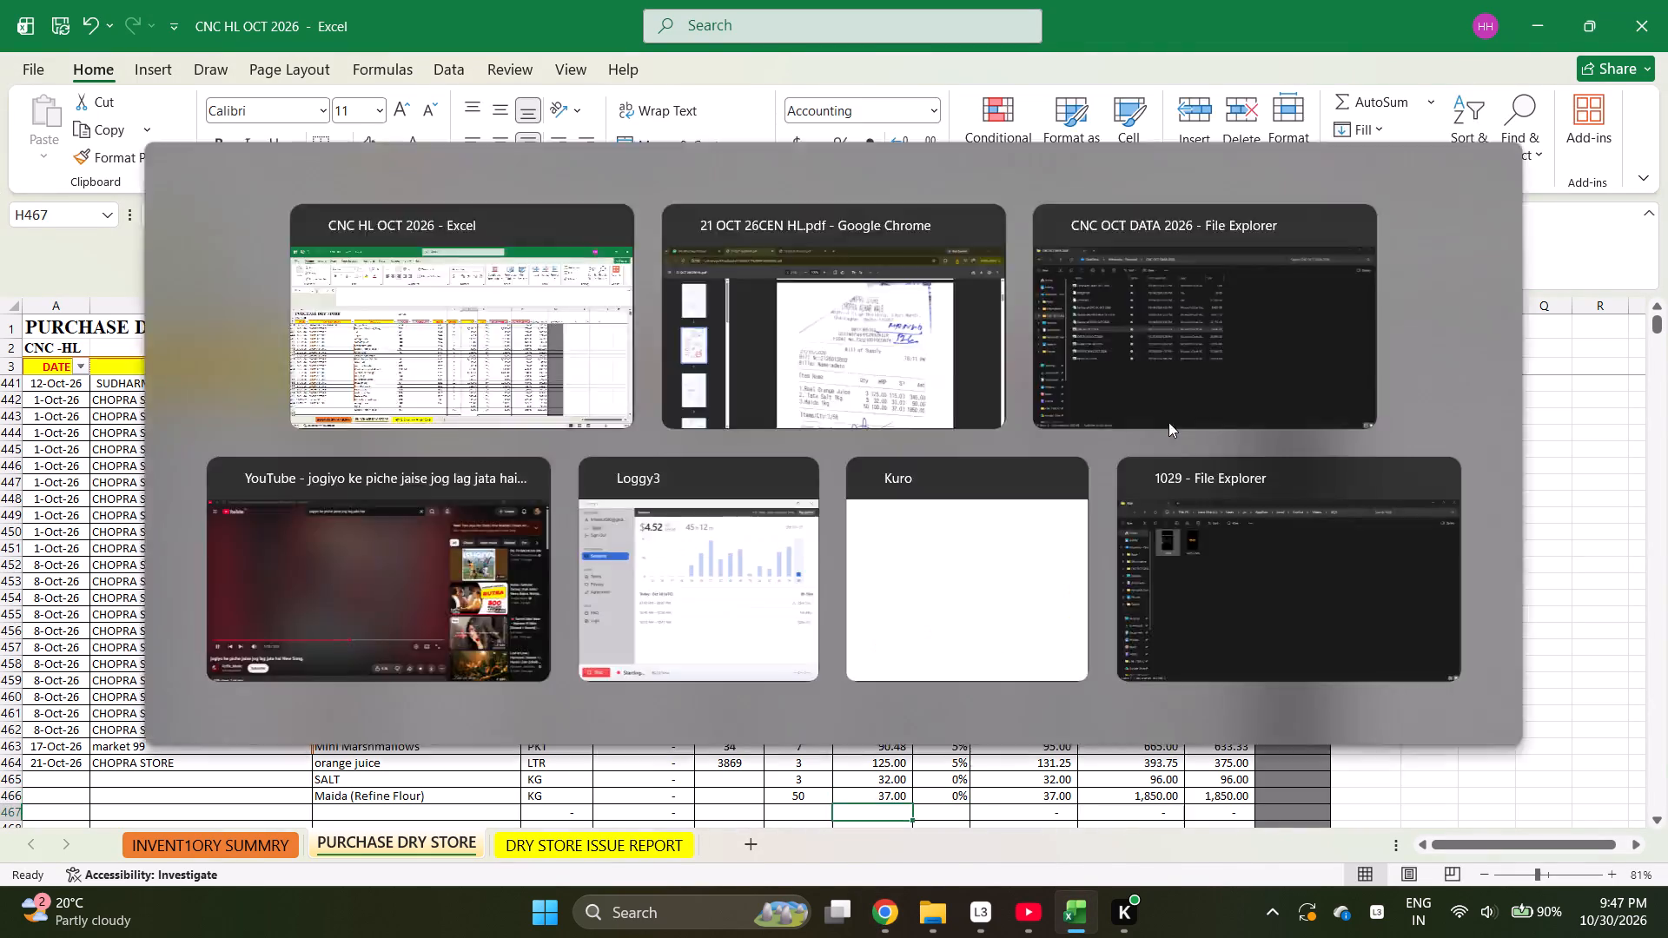
{"action": "key", "text": "alt+Tab"}
{"action": "key", "text": "Up"}
{"action": "key", "text": "Up"}
{"action": "key", "text": "Up"}
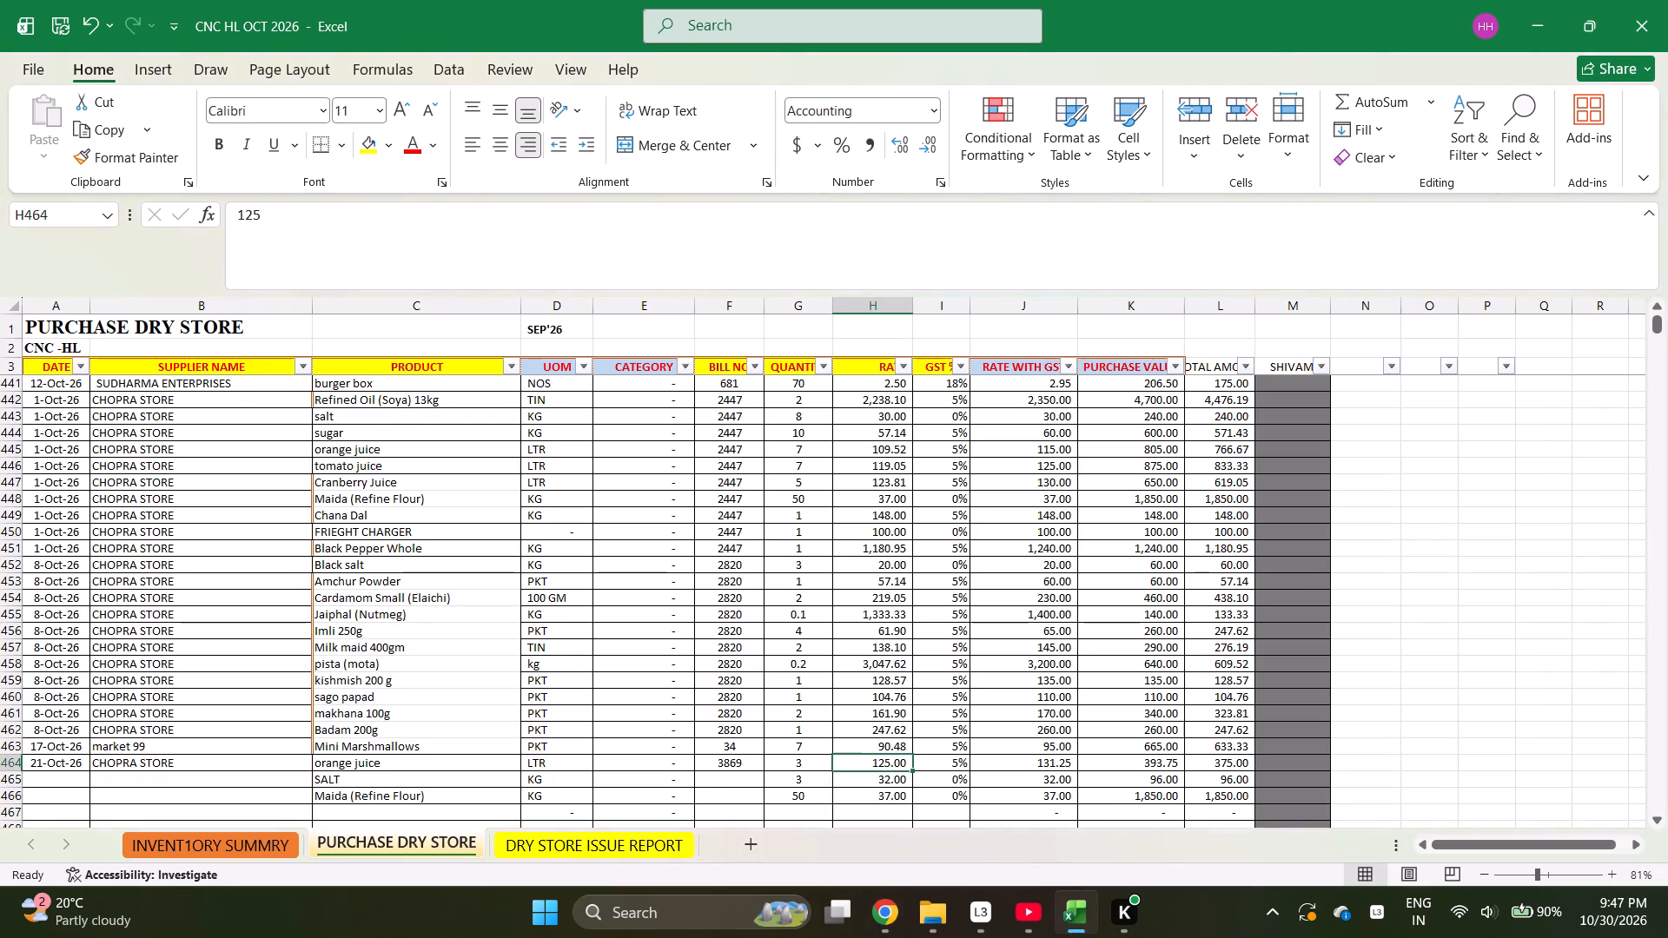
{"action": "type", "text": "=115/1.05"}
{"action": "key", "text": "Right"}
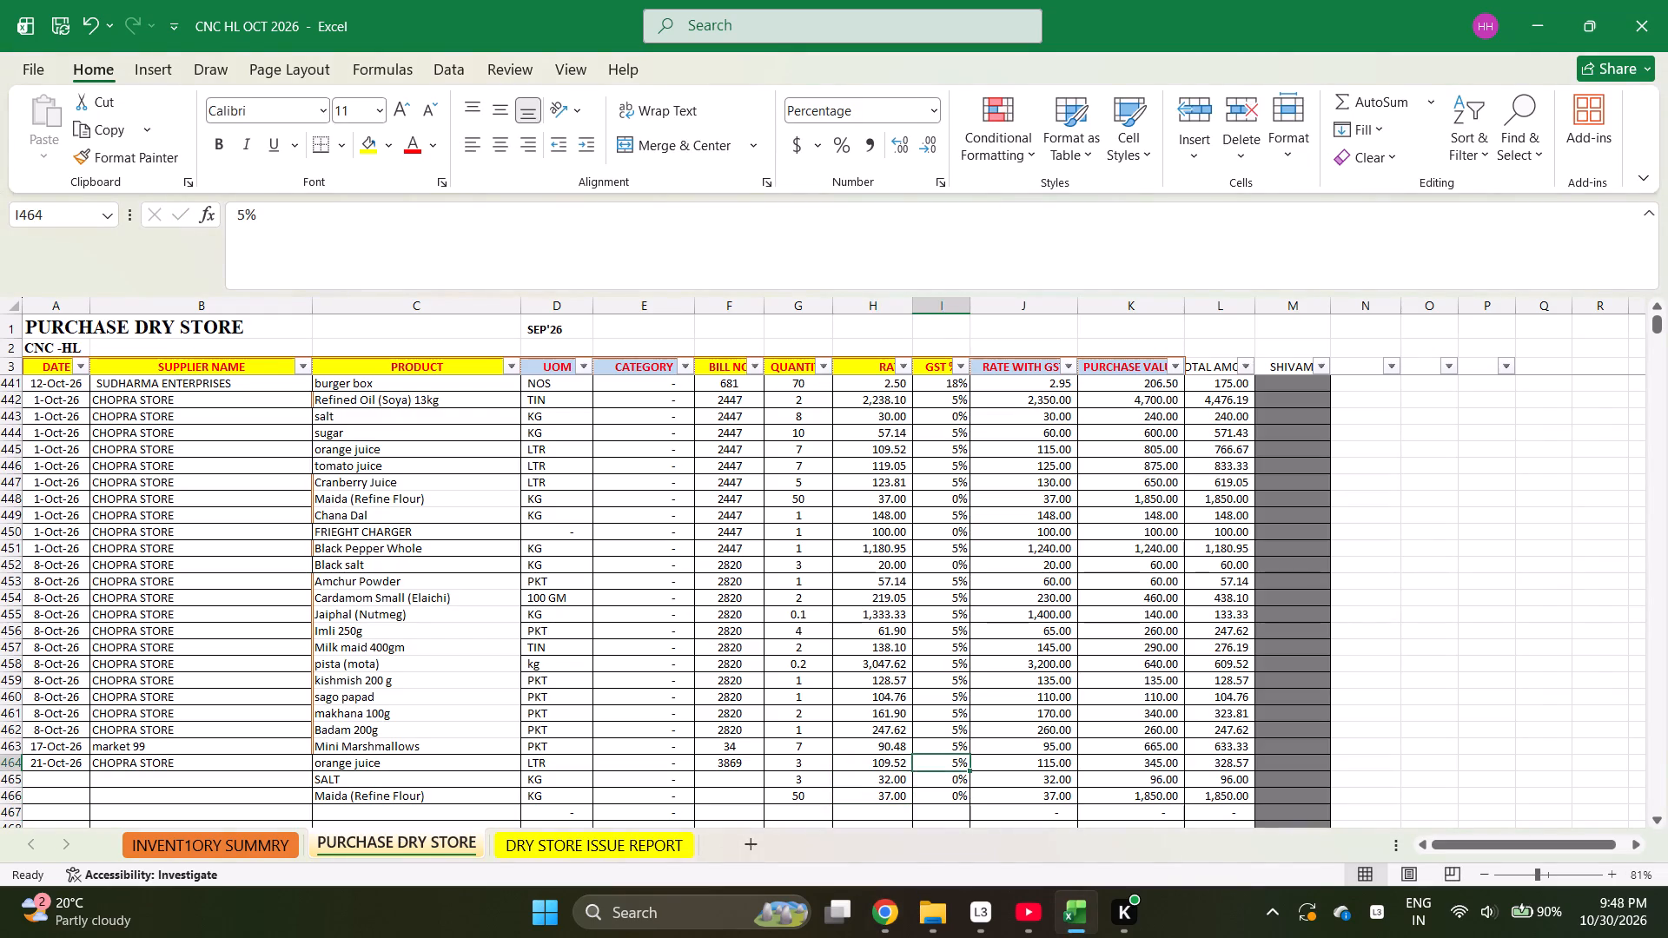
Compare the Chopra Store rows' purchase values with the amounts on the bill in the 21 OCT 26CEN HL PDF.
{"action": "key", "text": "alt+Tab"}
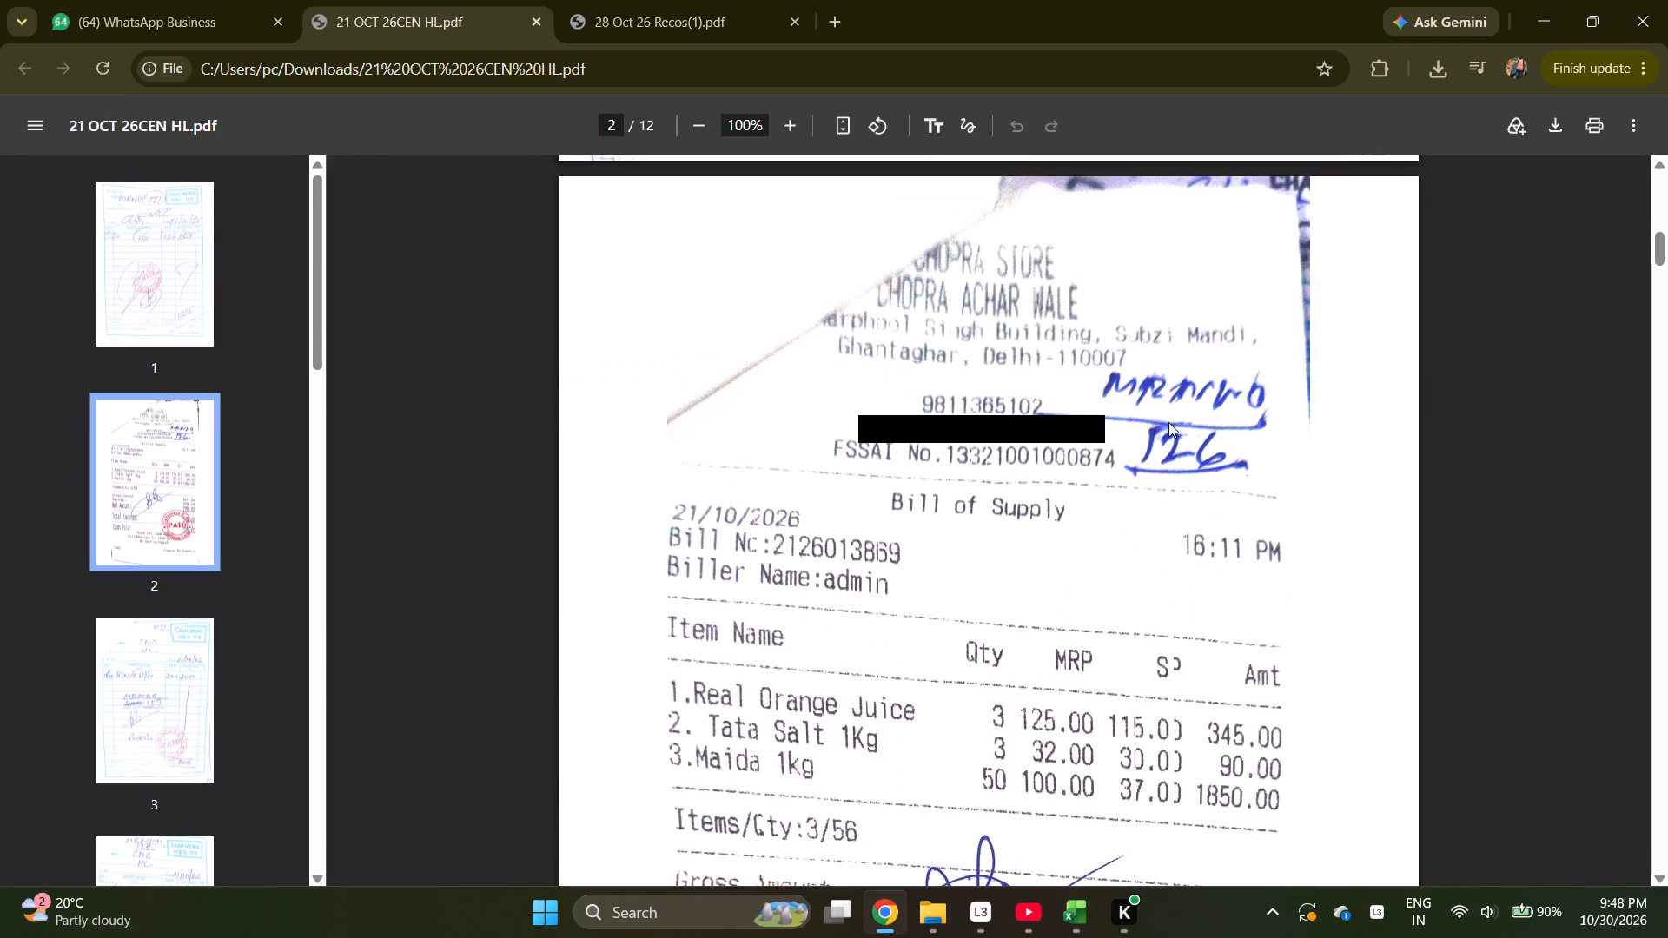
{"action": "key", "text": "alt+Tab"}
{"action": "key", "text": "Right"}
{"action": "key", "text": "Right"}
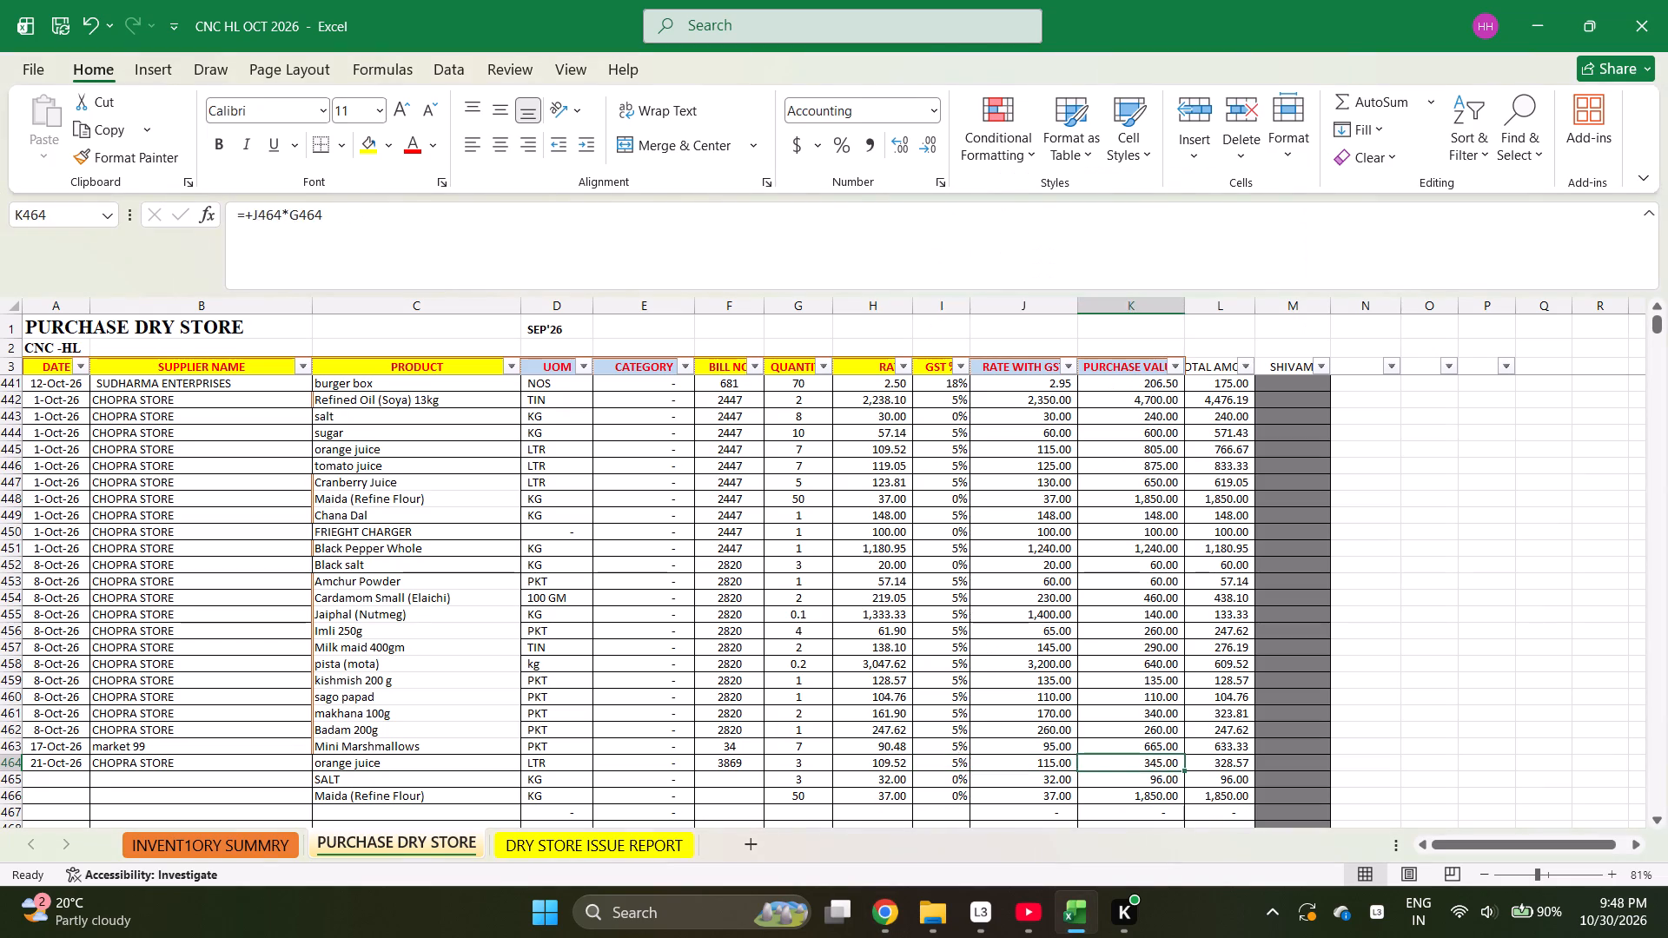
{"action": "key", "text": "alt+Tab"}
{"action": "key", "text": "alt+Tab"}
{"action": "key", "text": "alt+Tab"}
Look through the cash memos in the 21 OCT 26CEN HL PDF up to the Shubham International tax invoice on page 5.
{"action": "key", "text": "Left"}
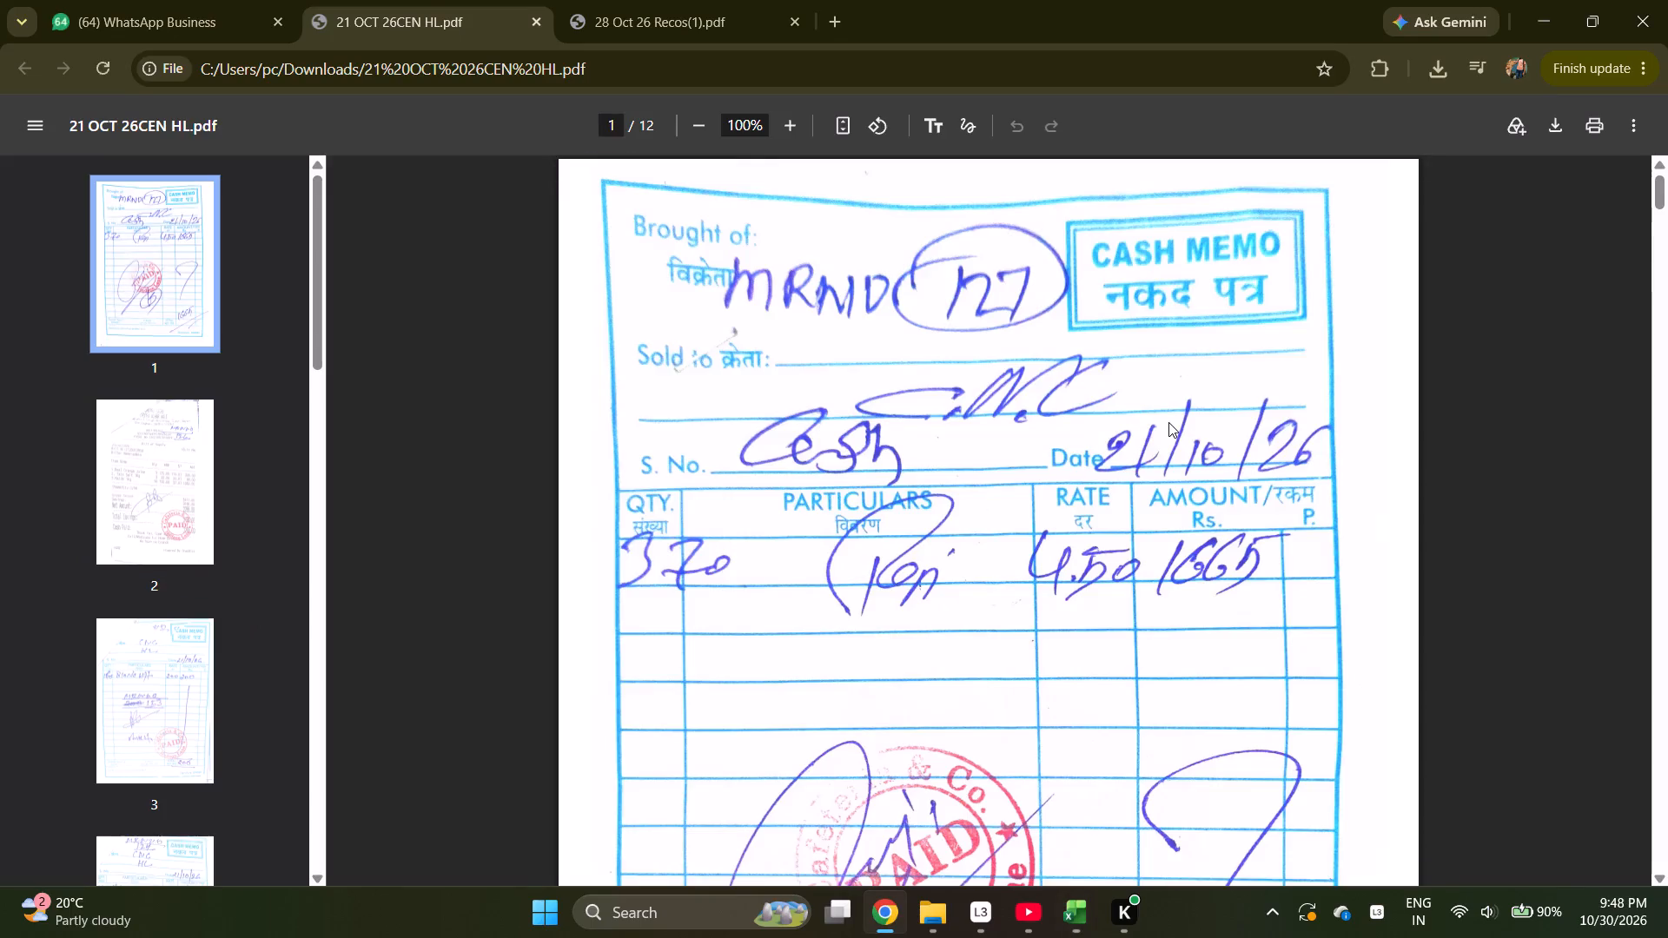
{"action": "key", "text": "Right"}
{"action": "key", "text": "Right"}
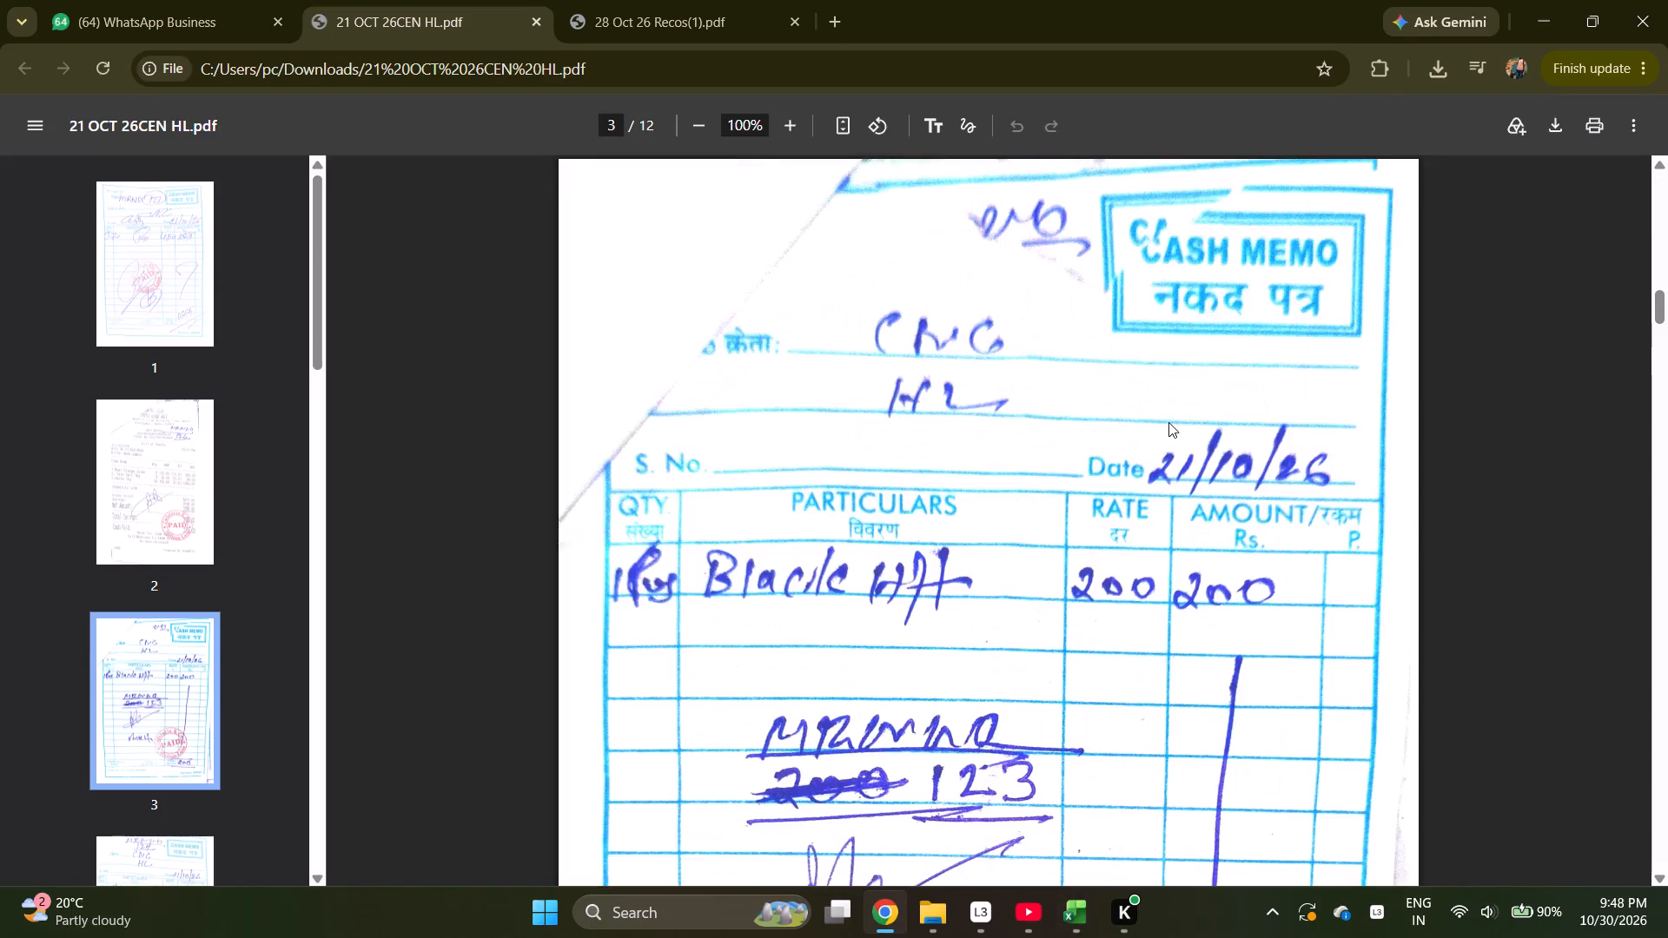
{"action": "key", "text": "alt+Tab"}
{"action": "key", "text": "alt+Tab"}
{"action": "key", "text": "Right"}
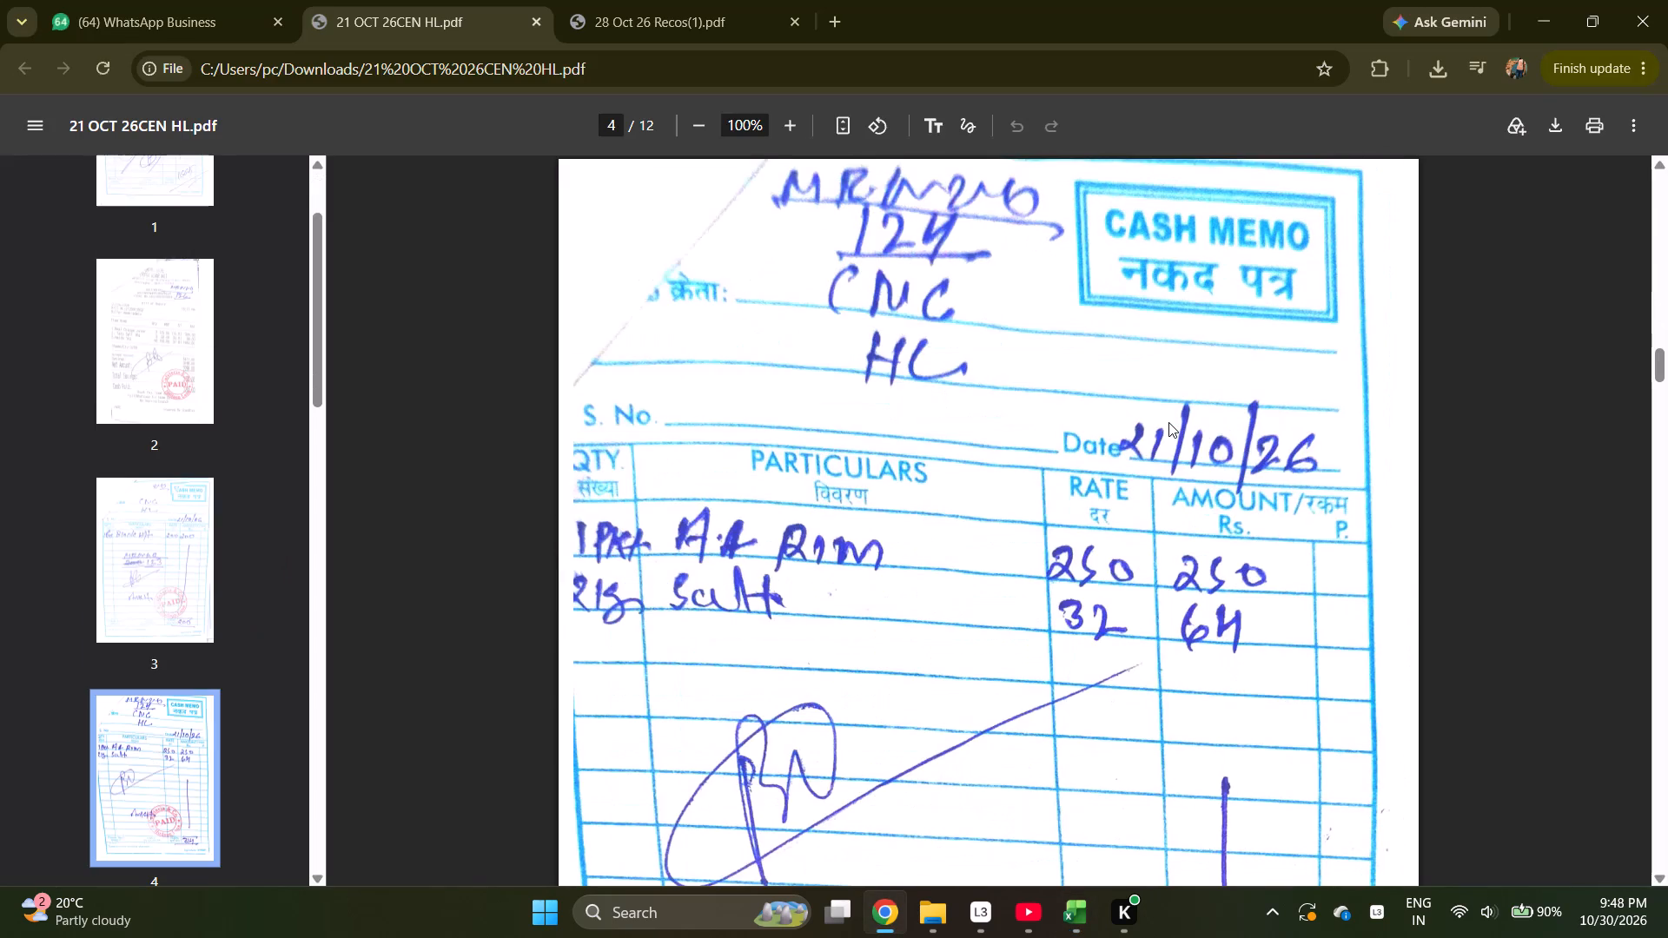
{"action": "key", "text": "Right"}
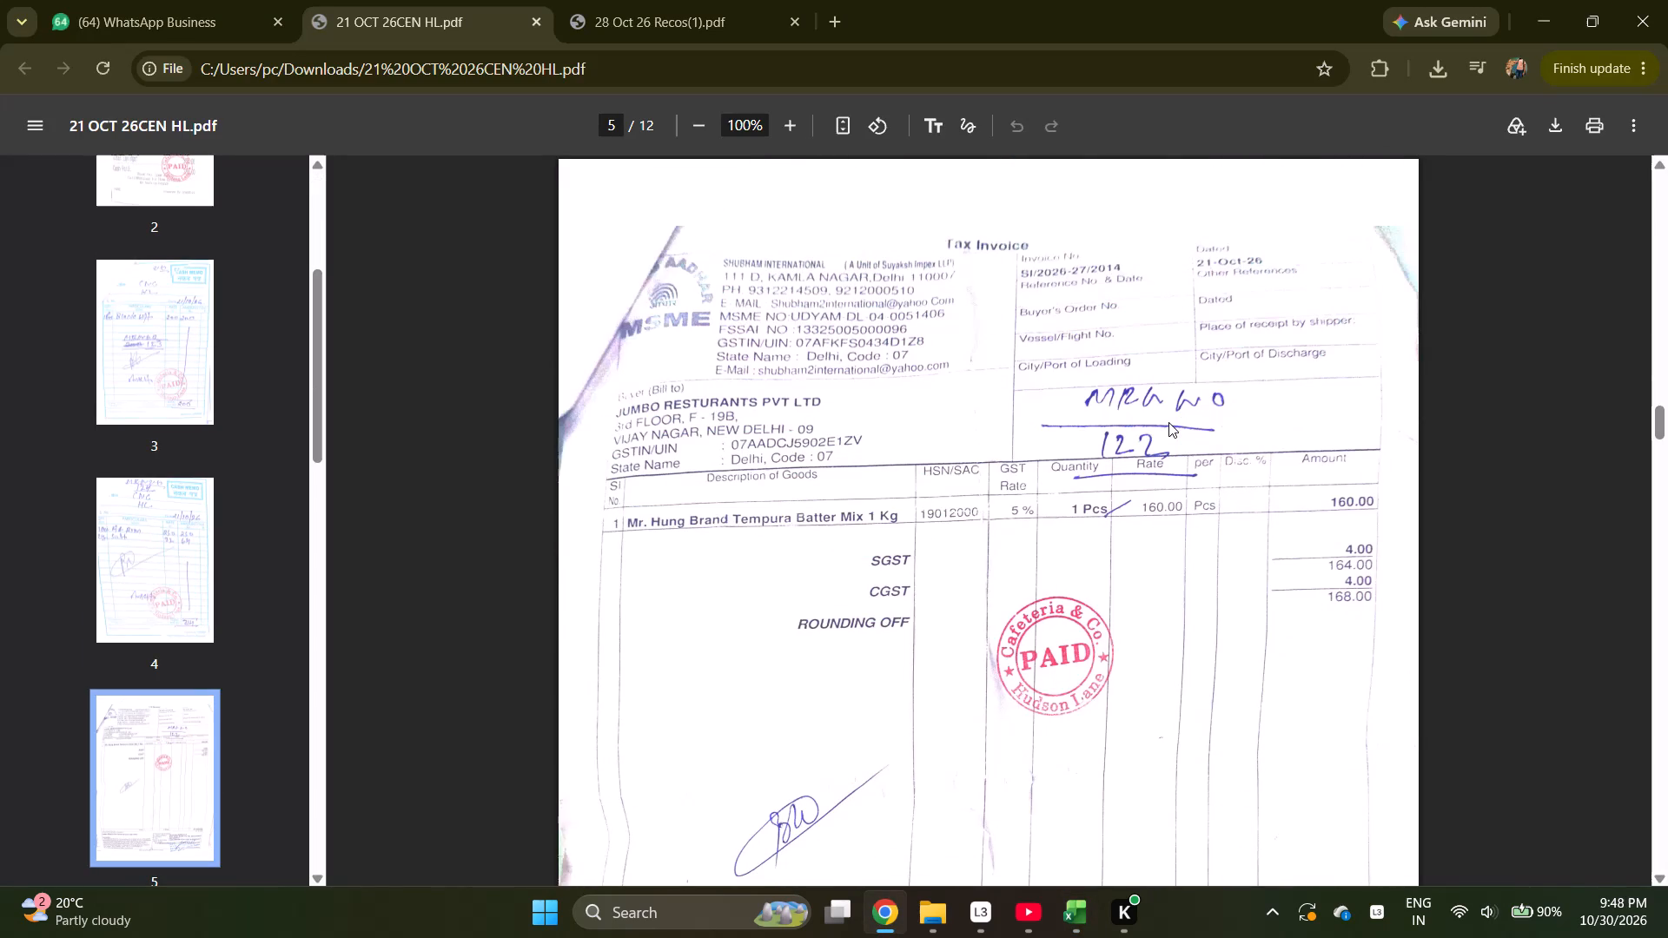
Fill the date and CHOPRA STORE supplier name from row 464 down to rows 465 and 466.
{"action": "key", "text": "alt+Tab"}
{"action": "key", "text": "ctrl+Left"}
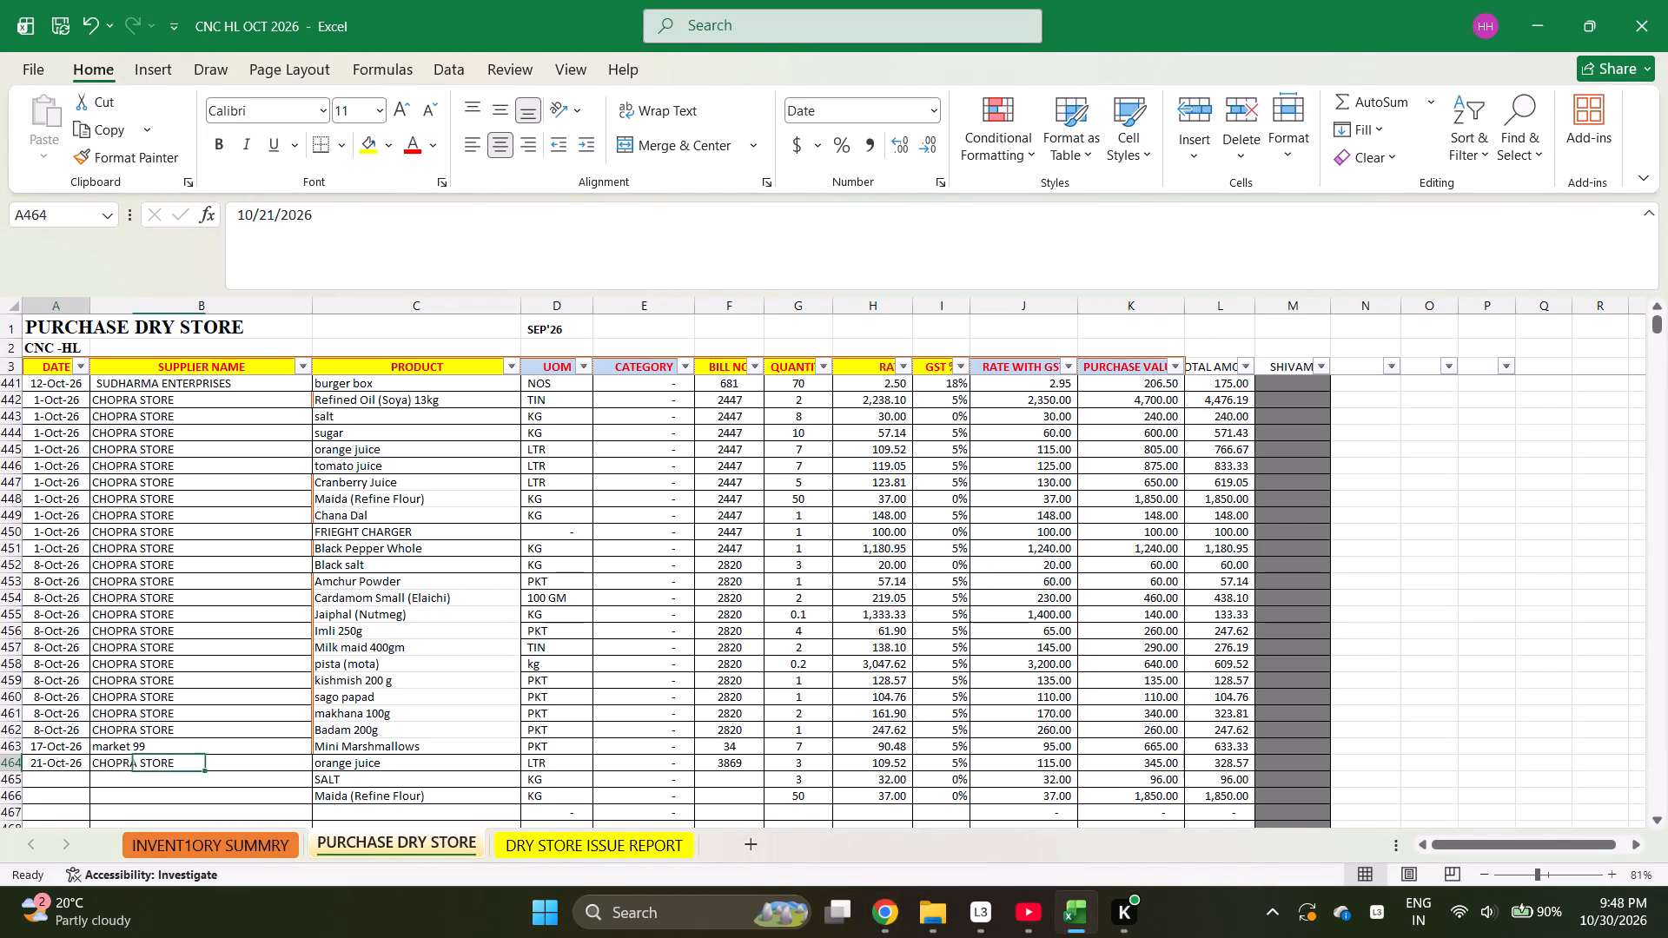
{"action": "key", "text": "shift+Right"}
{"action": "key", "text": "shift+Down"}
{"action": "key", "text": "shift+Down"}
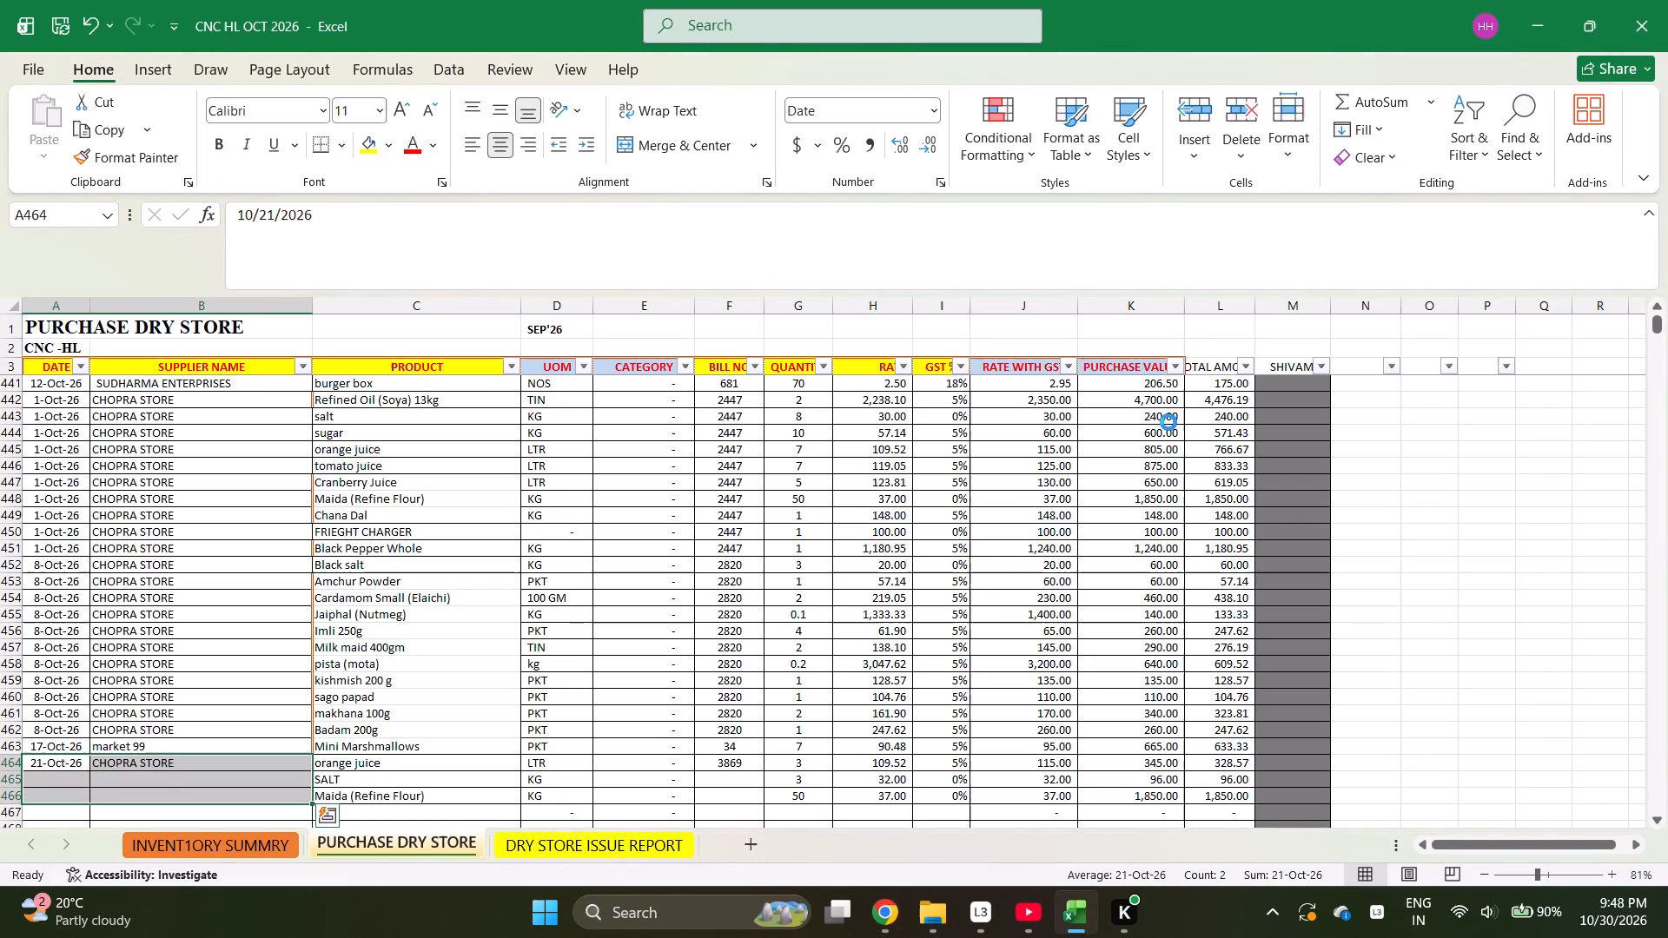
{"action": "key", "text": "ctrl+d"}
Start the next bill in row 467 with the date copied from above and supplier SHUBHAM INTERNATIONAL.
{"action": "key", "text": "Down"}
{"action": "key", "text": "Down"}
{"action": "key", "text": "Down"}
{"action": "key", "text": "alt+Tab"}
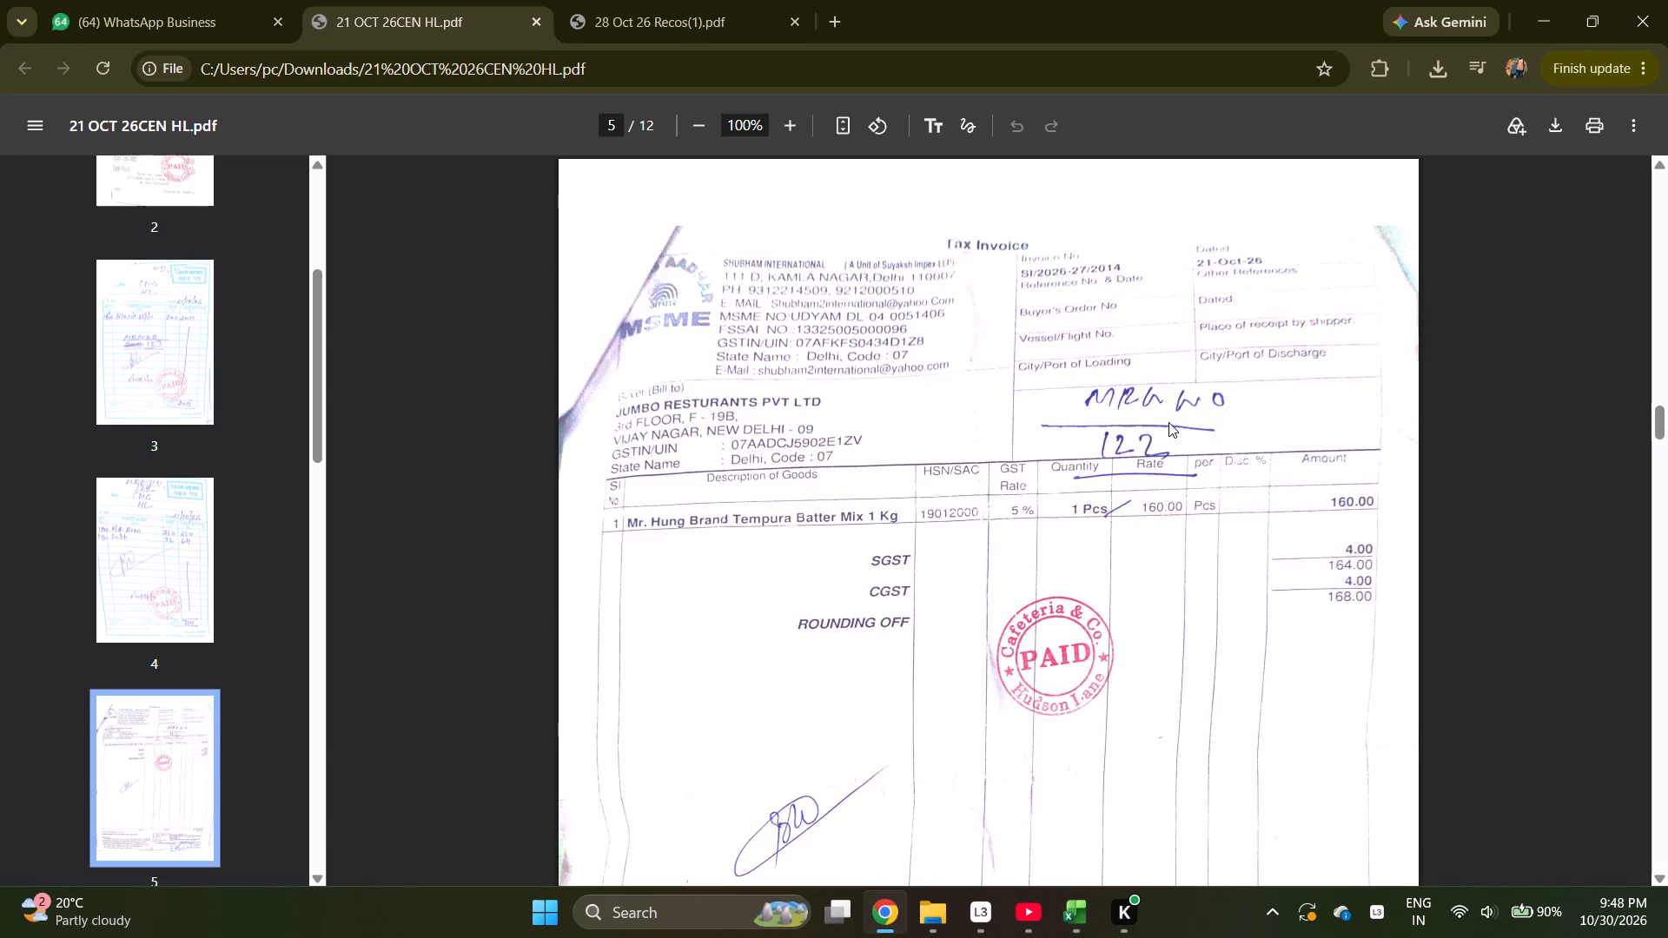
{"action": "key", "text": "alt+Tab"}
{"action": "key", "text": "alt+Tab"}
{"action": "key", "text": "alt+Tab"}
{"action": "key", "text": "ctrl+d"}
{"action": "key", "text": "Right"}
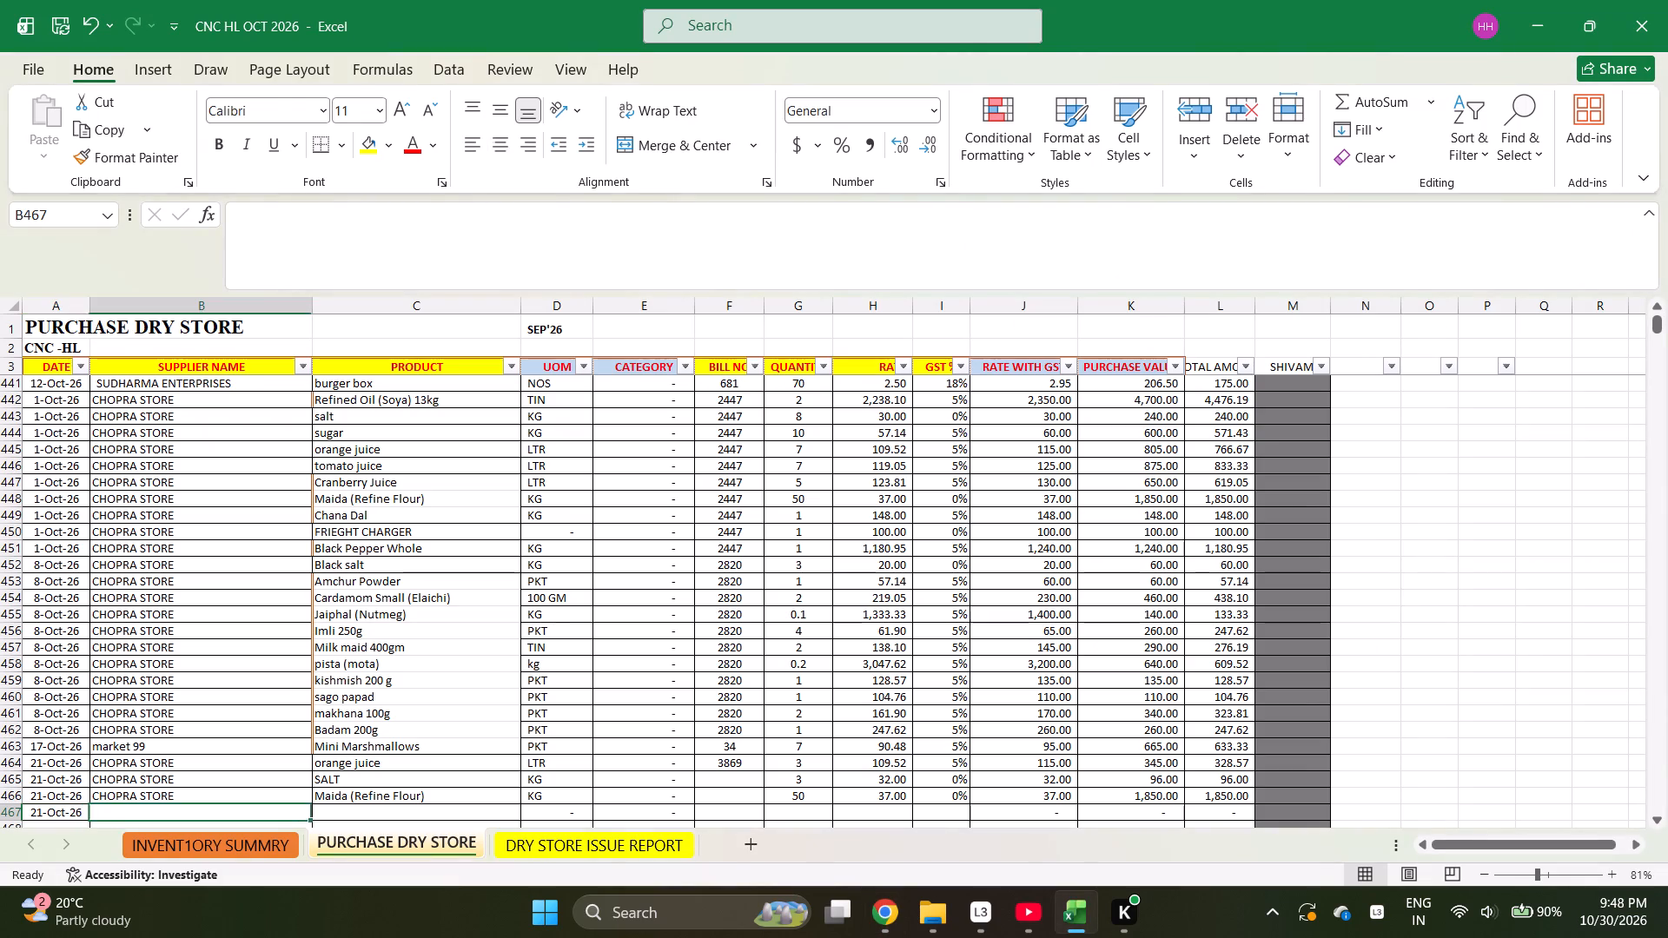
{"action": "key", "text": "alt+Tab"}
{"action": "key", "text": "alt+Tab"}
{"action": "type", "text": "SHU"}
{"action": "key", "text": "Right"}
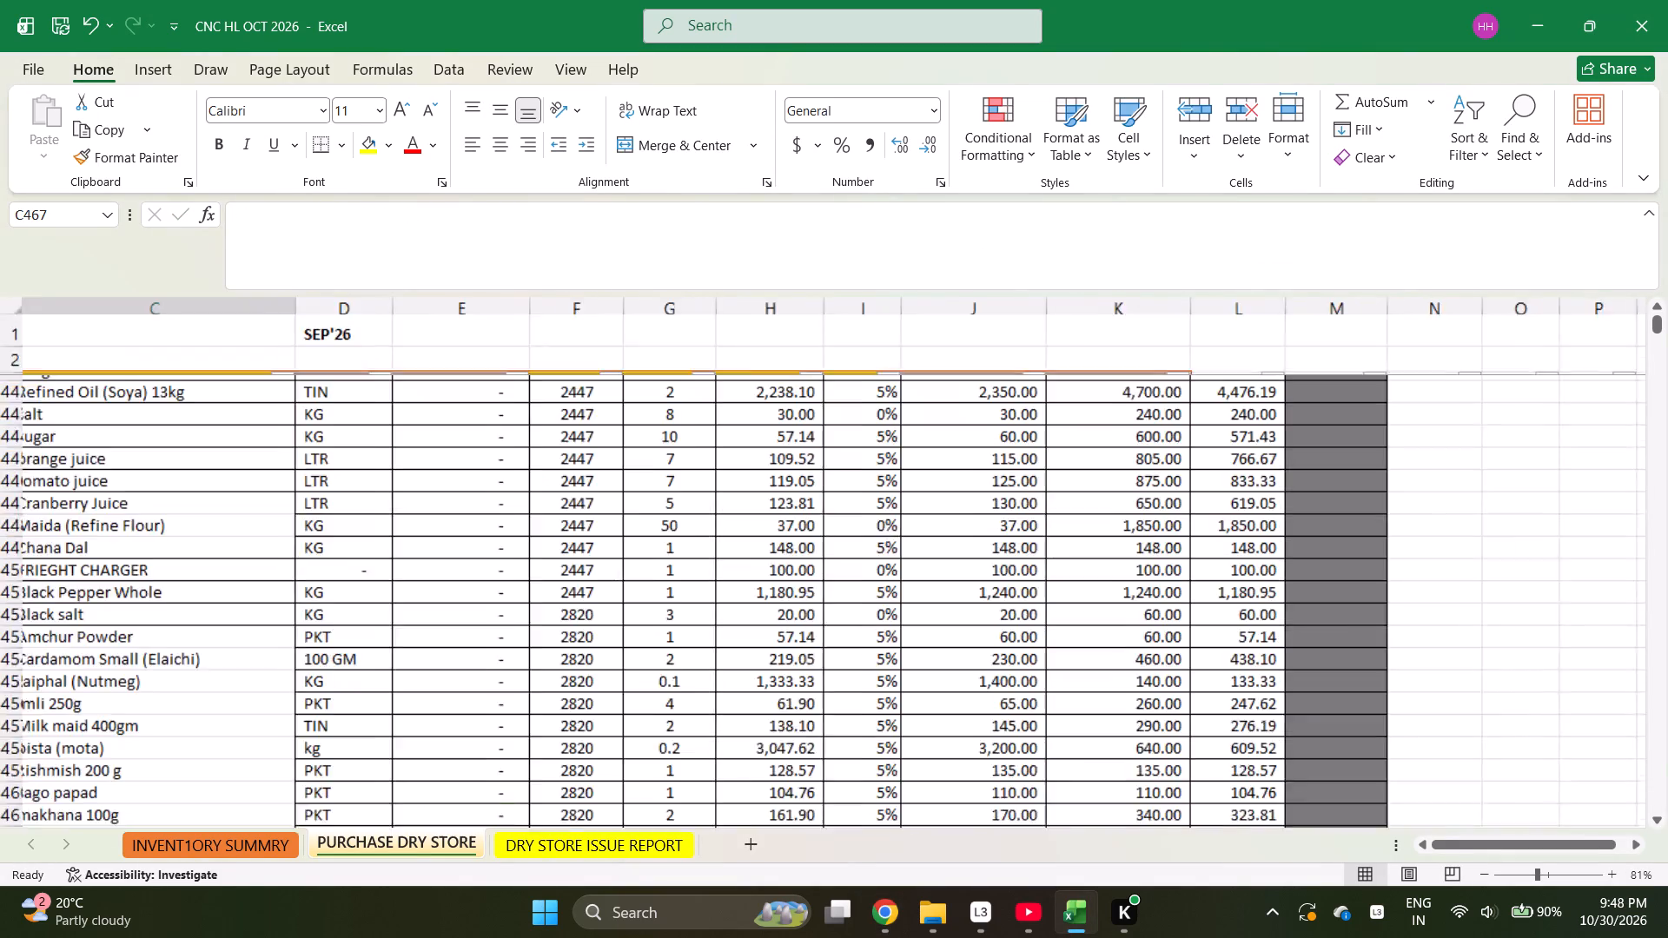
Find Tempura Flour in the INVENT1ORY SUMMRY sheet and copy it as the product of row 467 in PURCHASE DRY STORE.
{"action": "scroll", "coordinate": [1168, 422], "scroll_direction": "right", "scroll_amount": 2}
{"action": "scroll", "coordinate": [1168, 422], "scroll_direction": "down", "scroll_amount": 1}
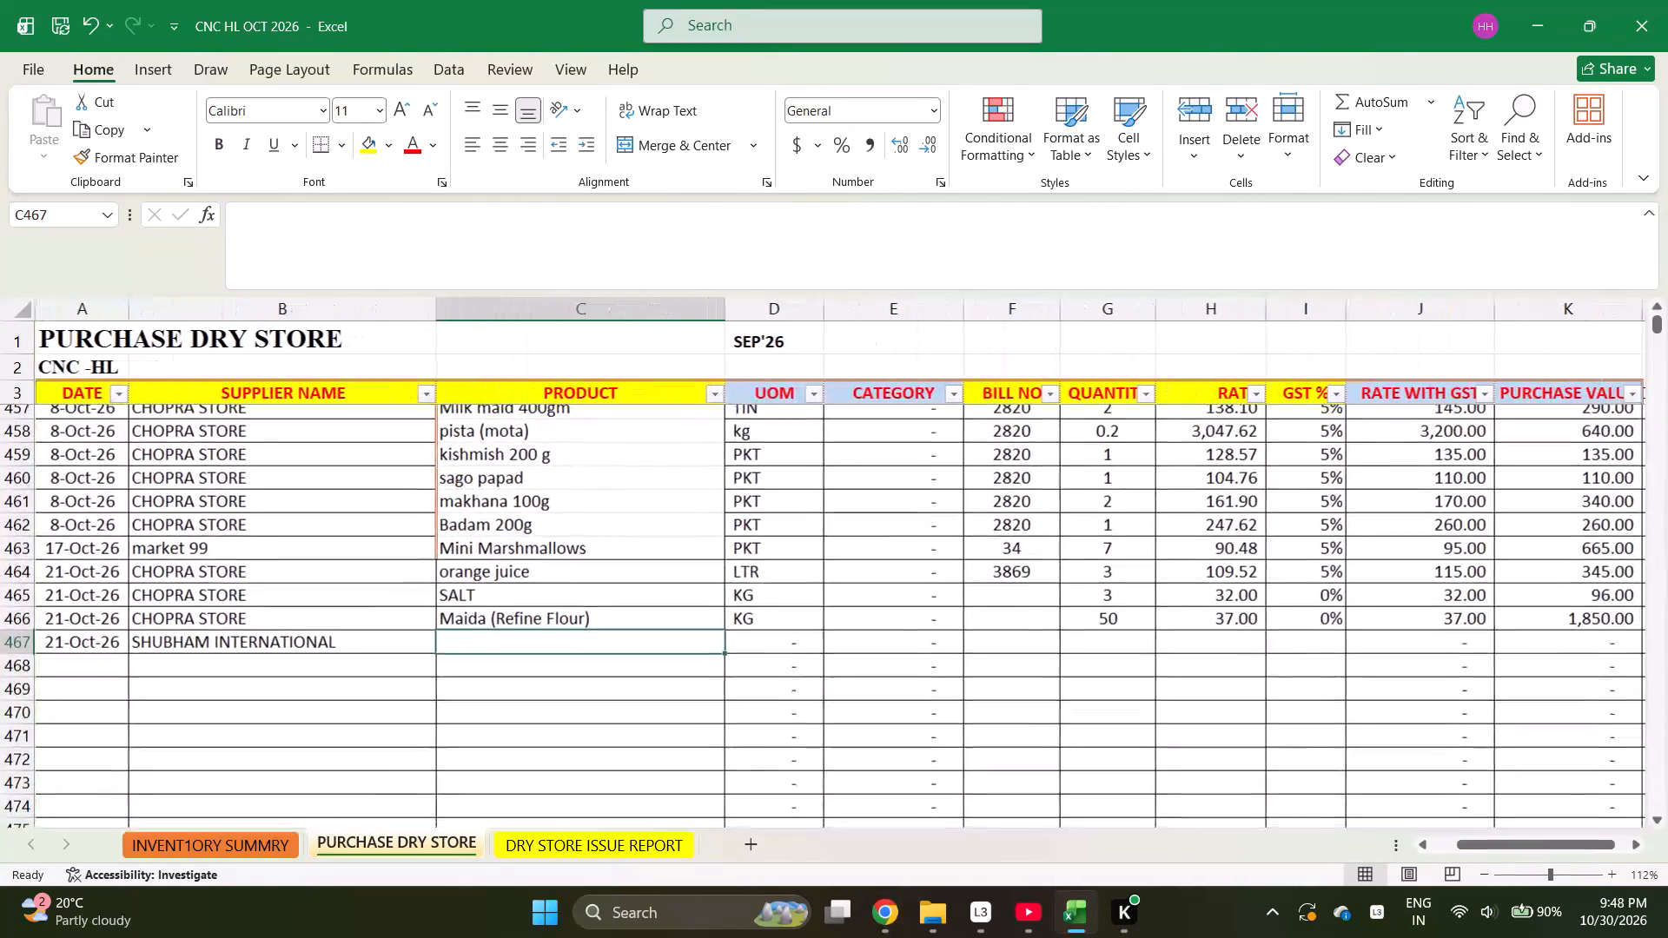
{"action": "key", "text": "alt+Tab"}
{"action": "key", "text": "alt+Tab"}
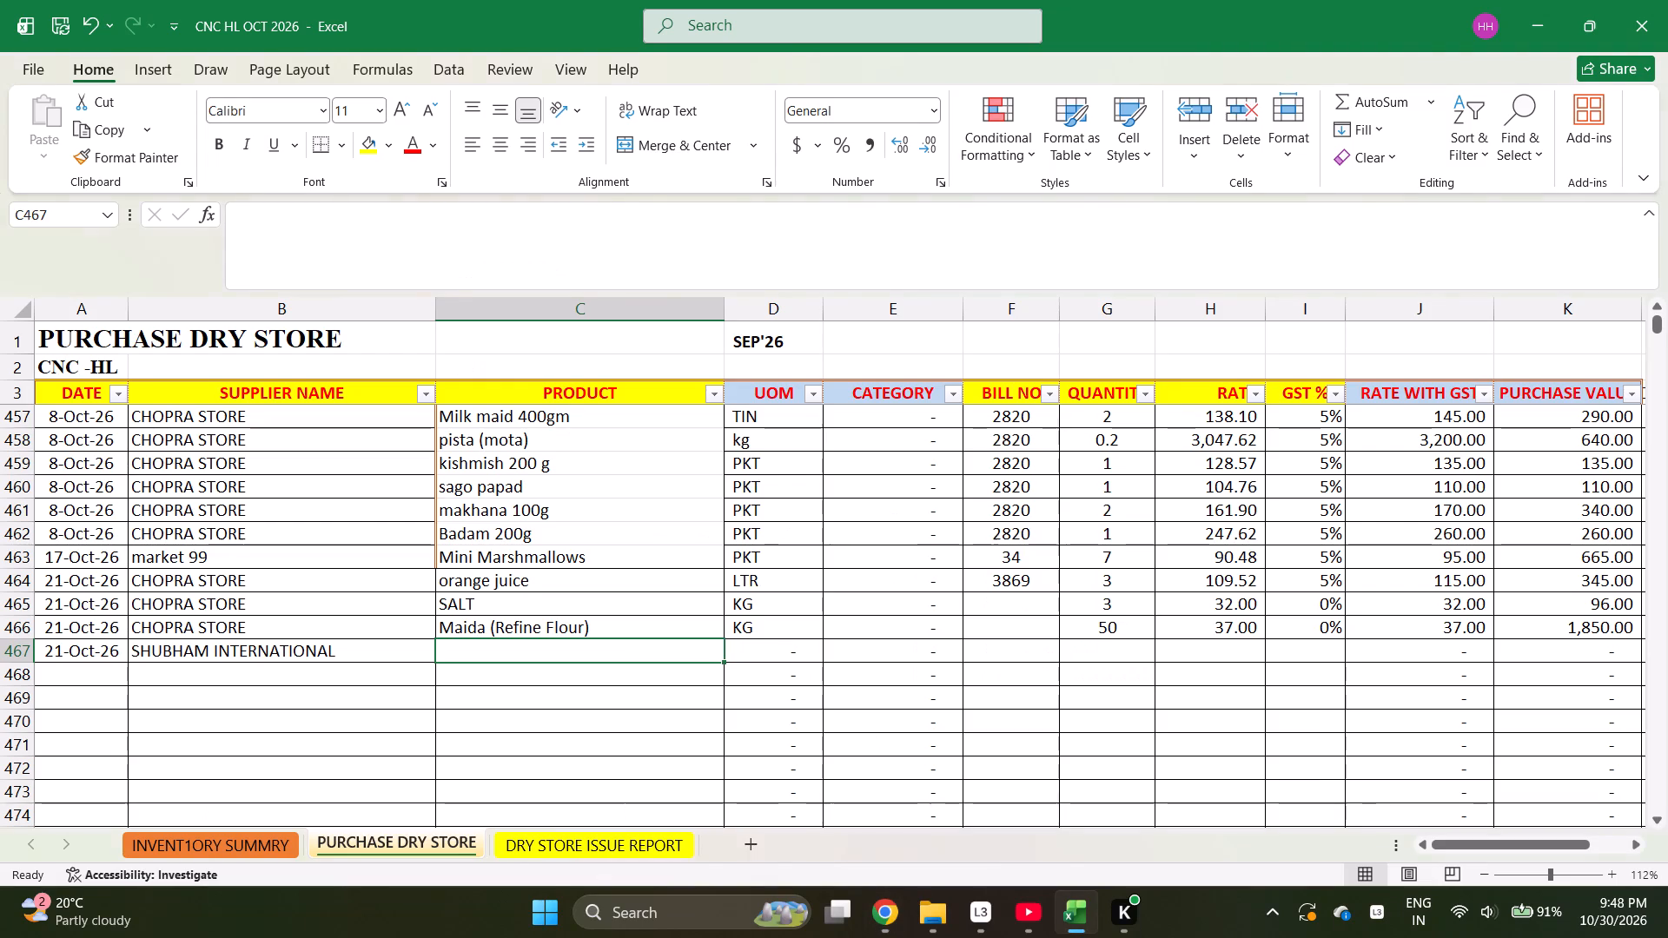
{"action": "key", "text": "alt+Tab"}
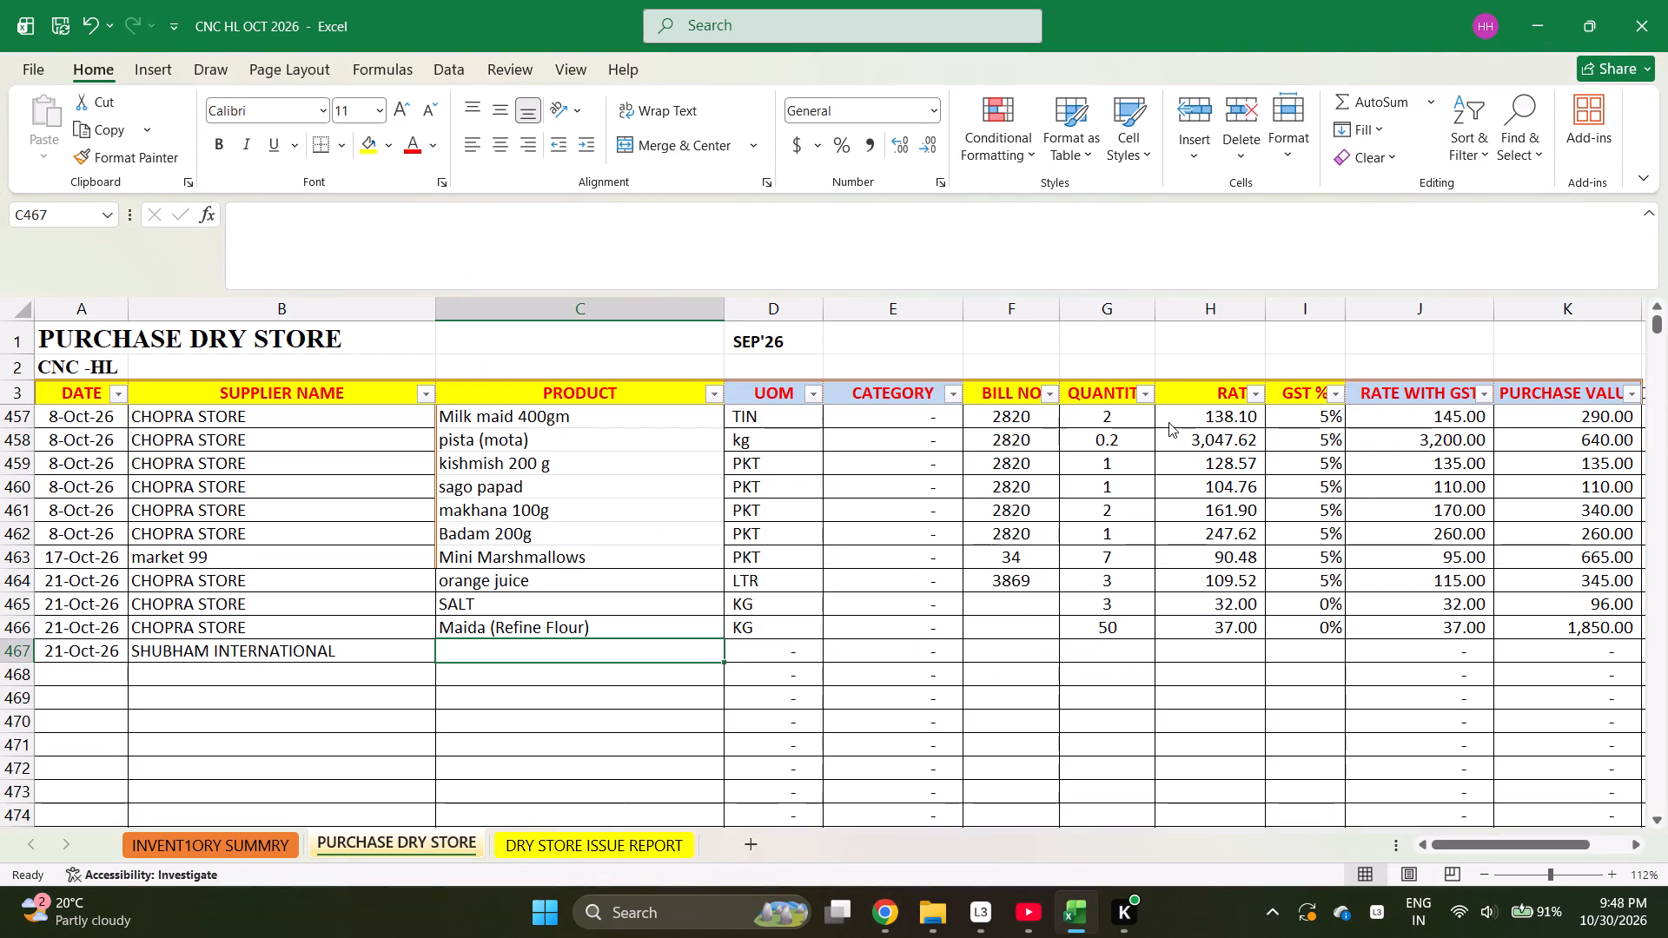
{"action": "key", "text": "alt+Tab"}
{"action": "key", "text": "ctrl+Page_Up"}
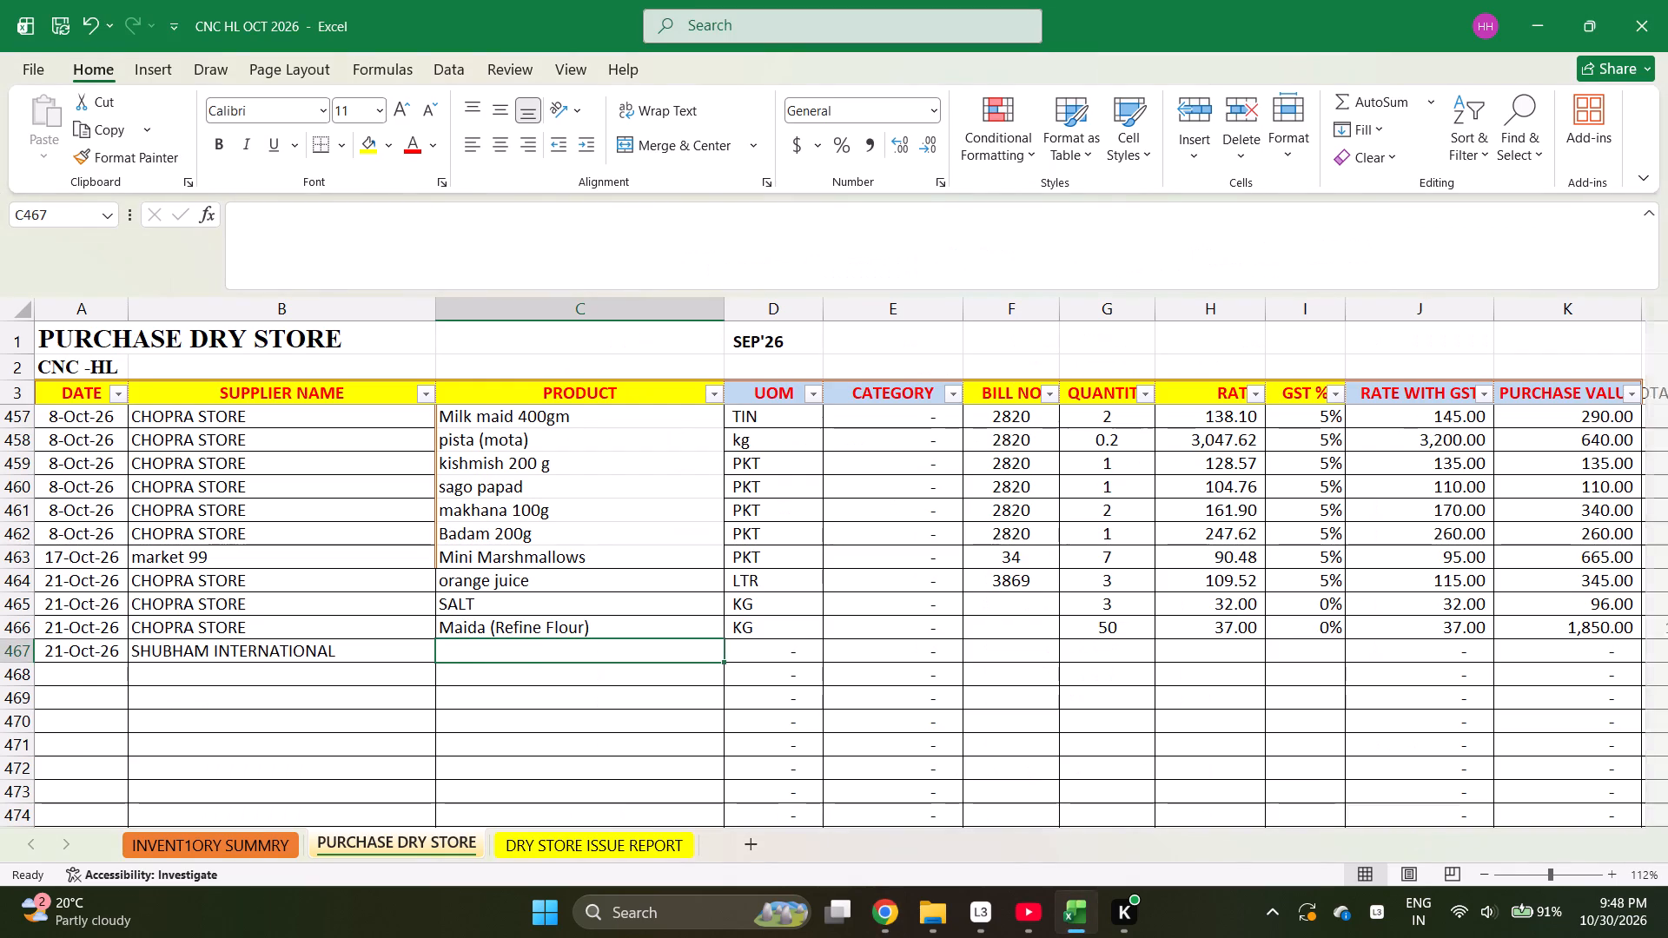
{"action": "key", "text": "ctrl+f"}
{"action": "type", "text": "TEMP"}
{"action": "key", "text": "Return"}
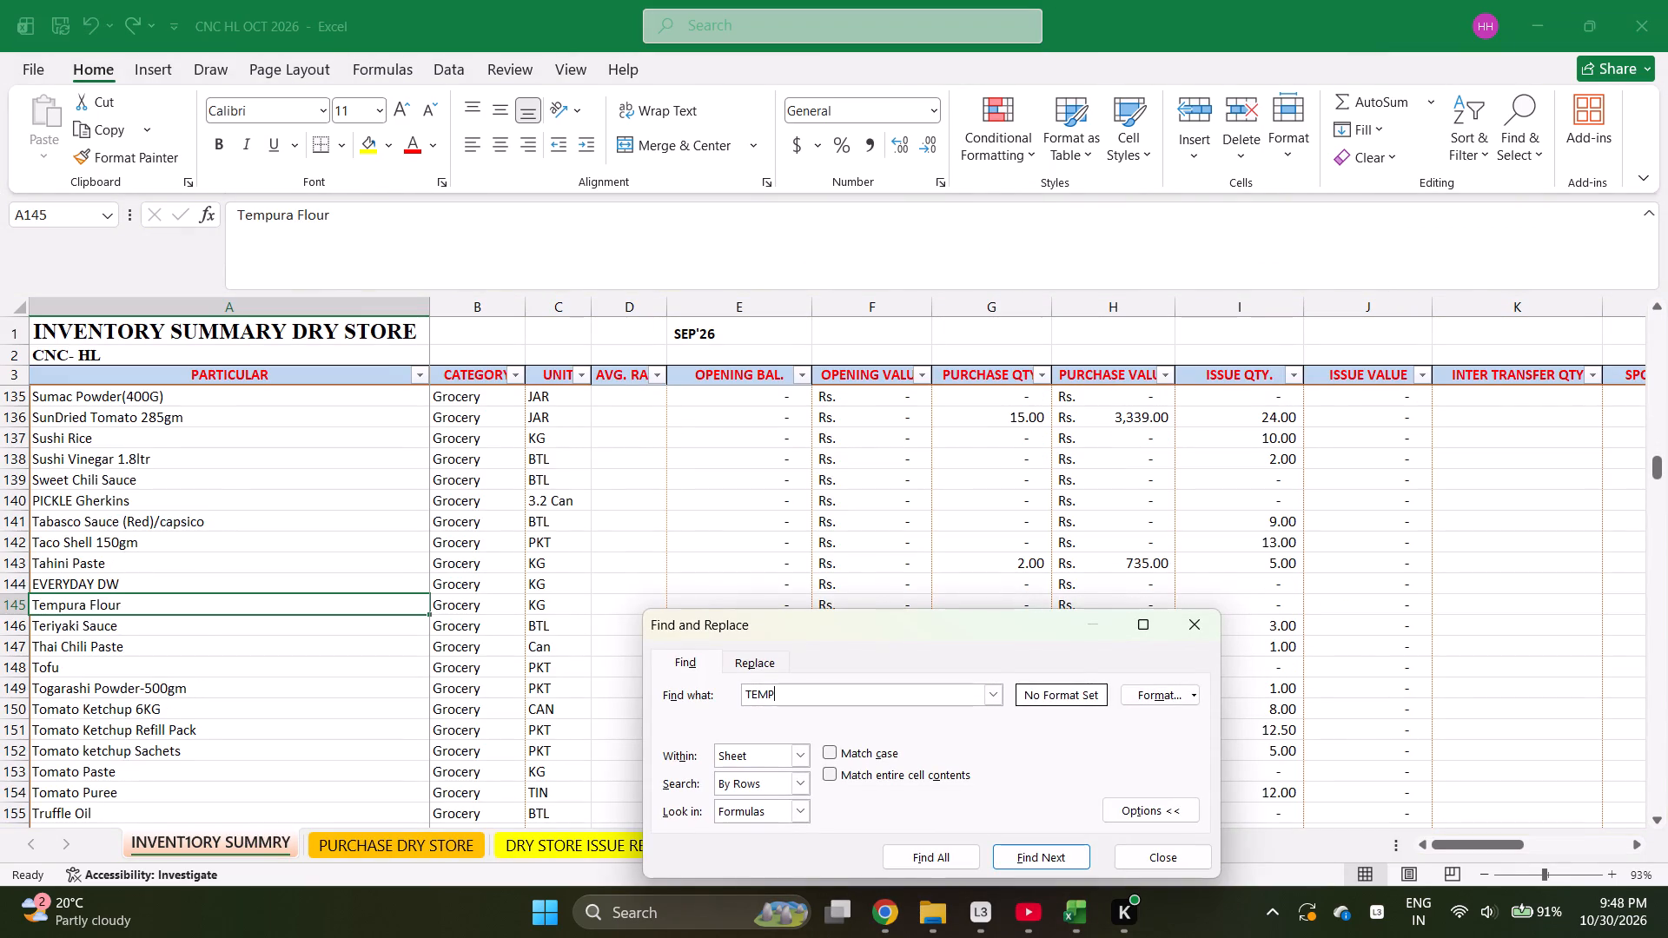
{"action": "key", "text": "Escape"}
{"action": "key", "text": "ctrl+c"}
{"action": "key", "text": "ctrl+Page_Down"}
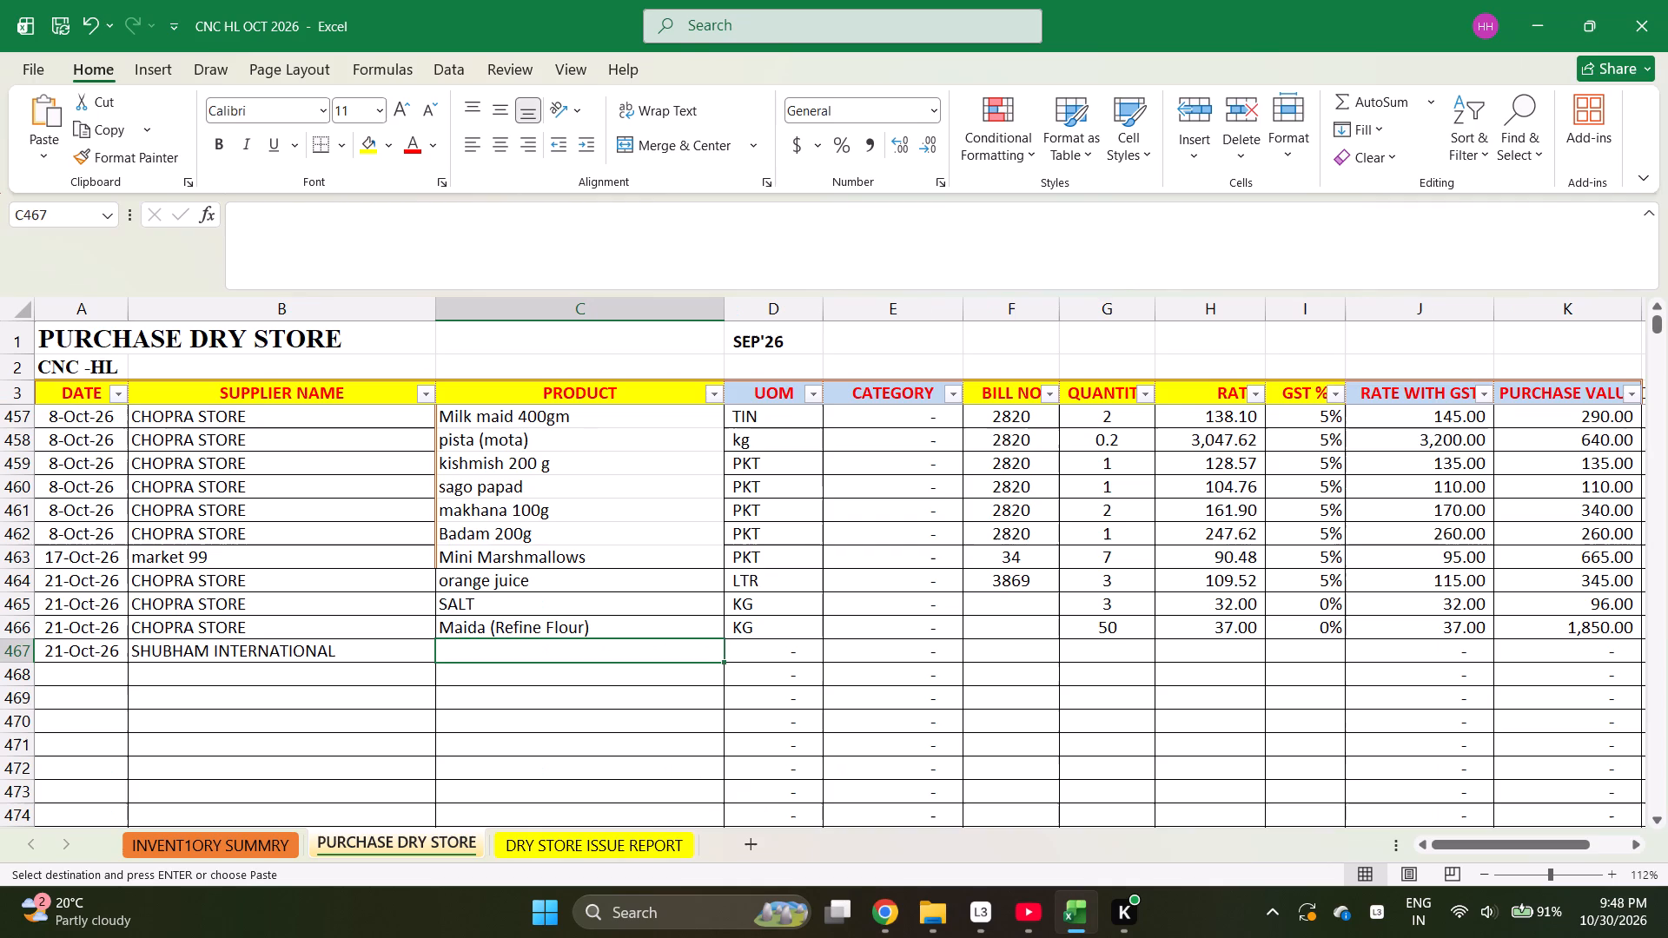
{"action": "key", "text": "Return"}
{"action": "key", "text": "Return"}
Fill bill number 3869 from the orange juice row down to the SALT and Maida rows of CHOPRA STORE.
{"action": "key", "text": "alt+Tab"}
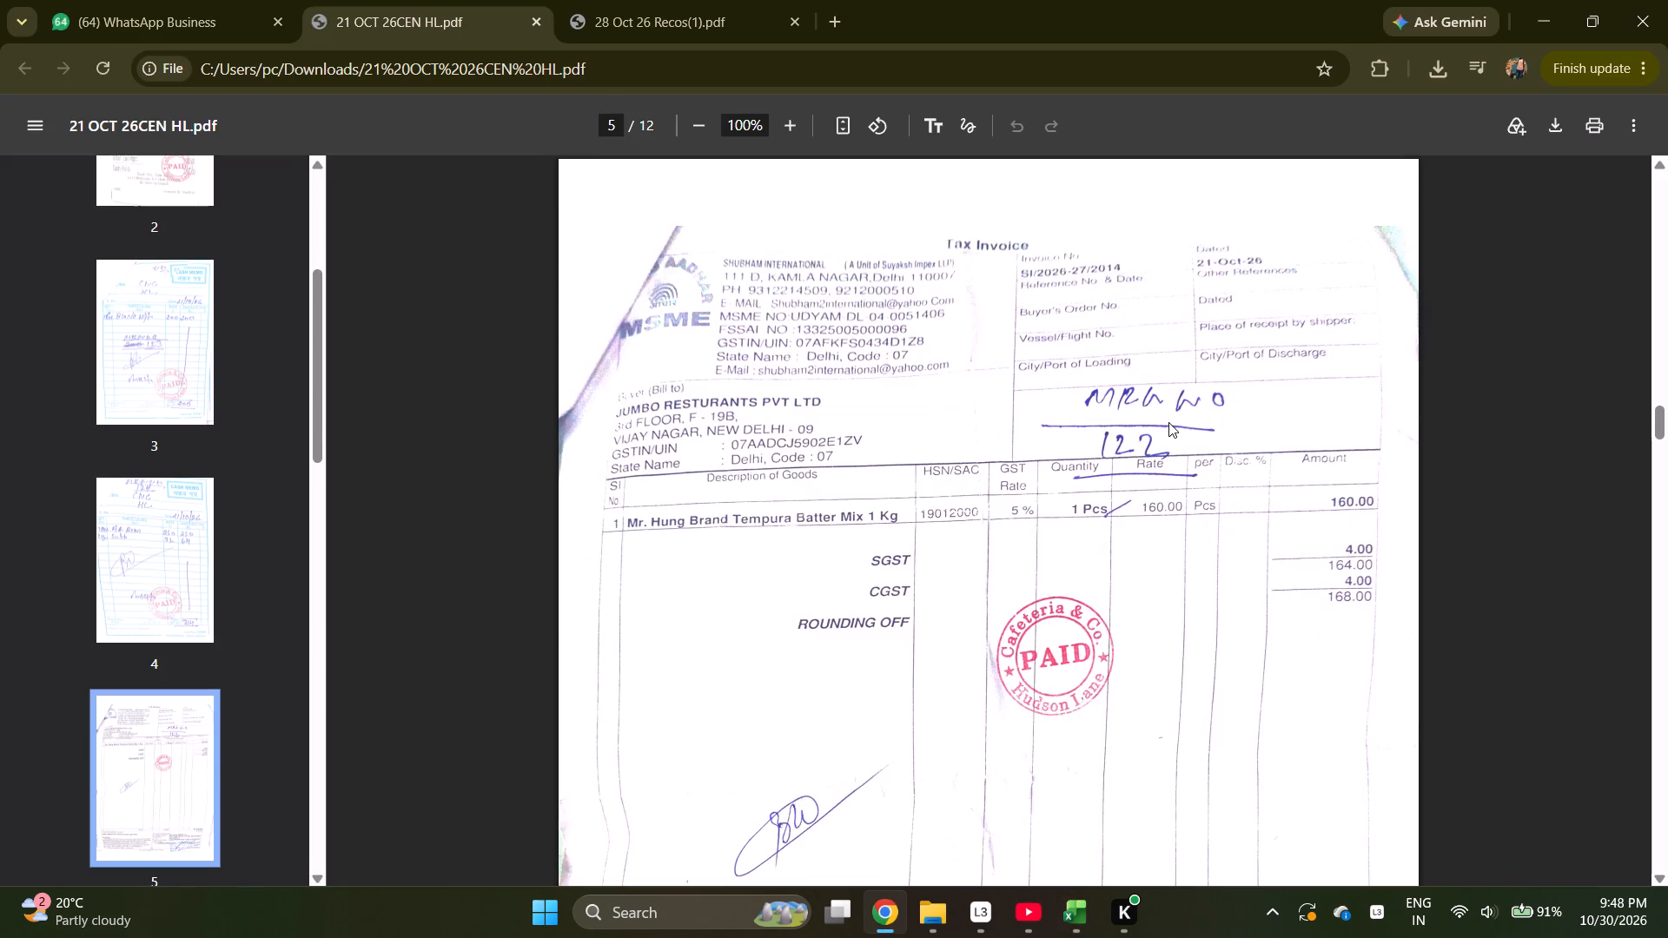
{"action": "key", "text": "alt+Tab"}
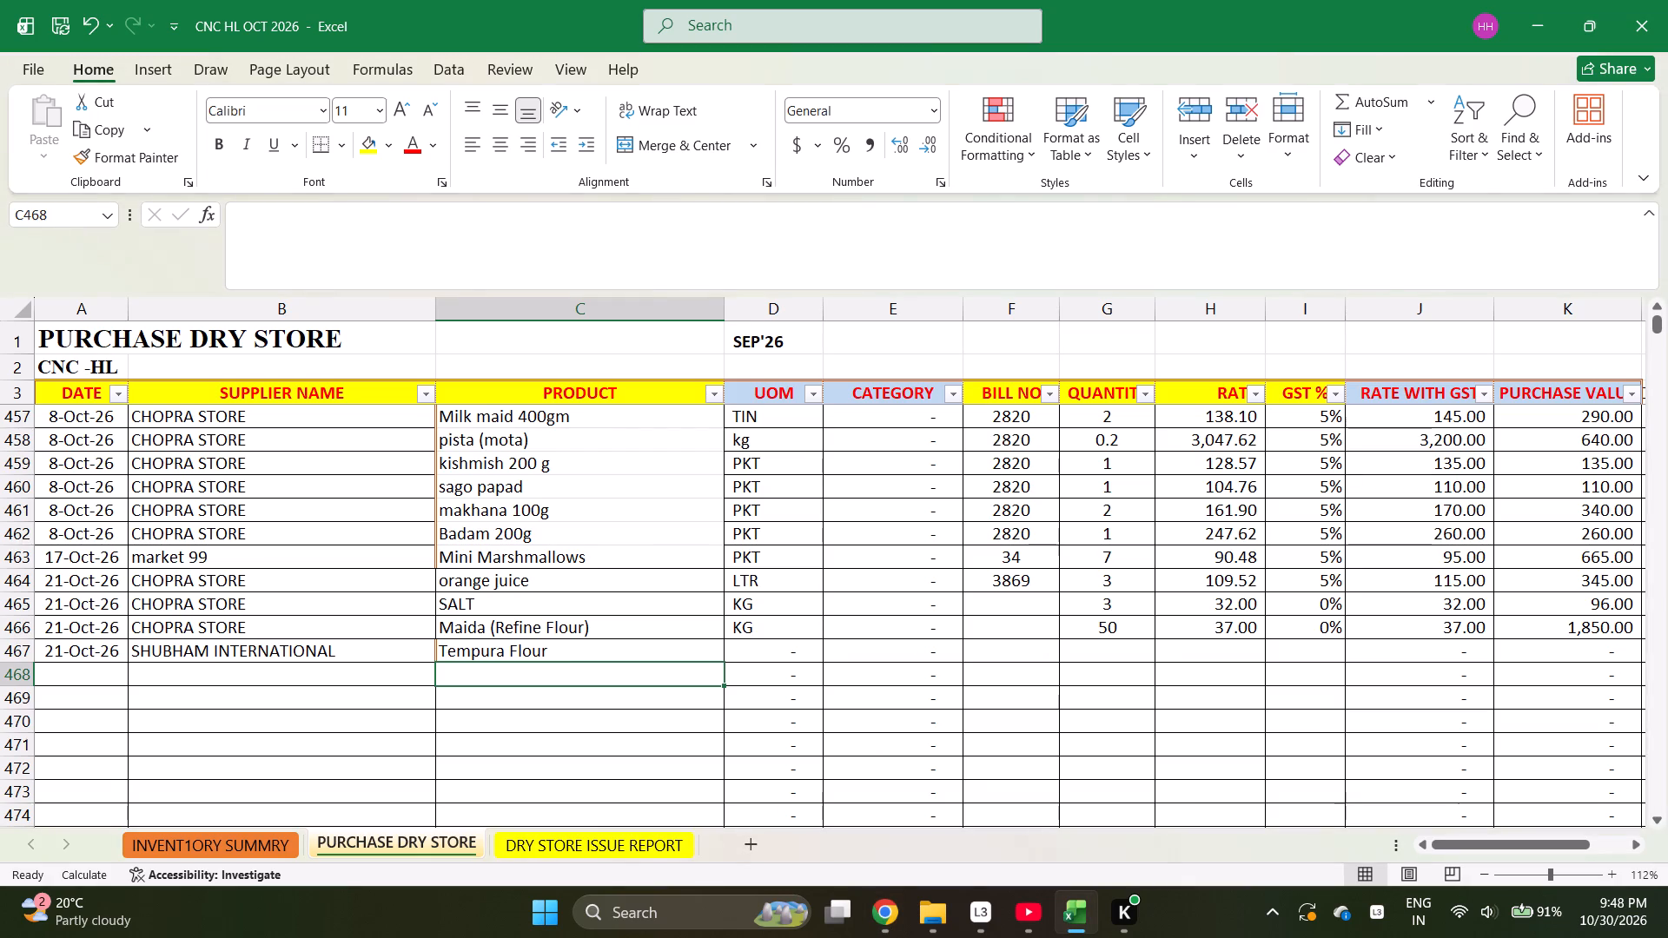
{"action": "key", "text": "alt+Tab"}
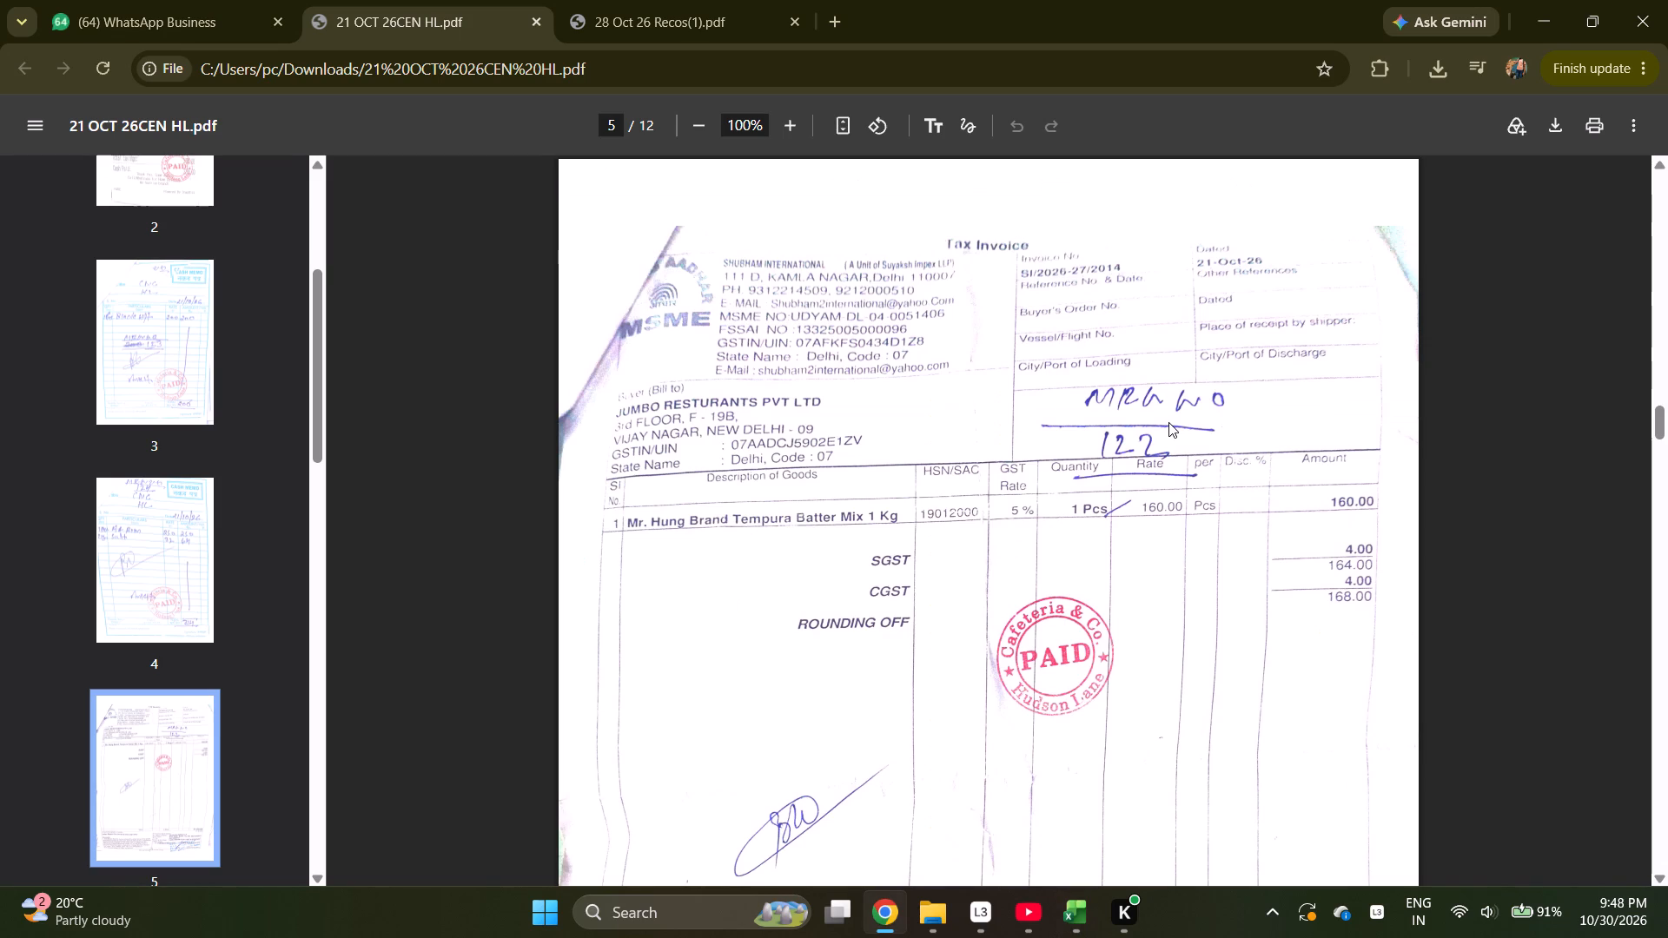
{"action": "key", "text": "alt+Tab"}
{"action": "key", "text": "alt+Tab"}
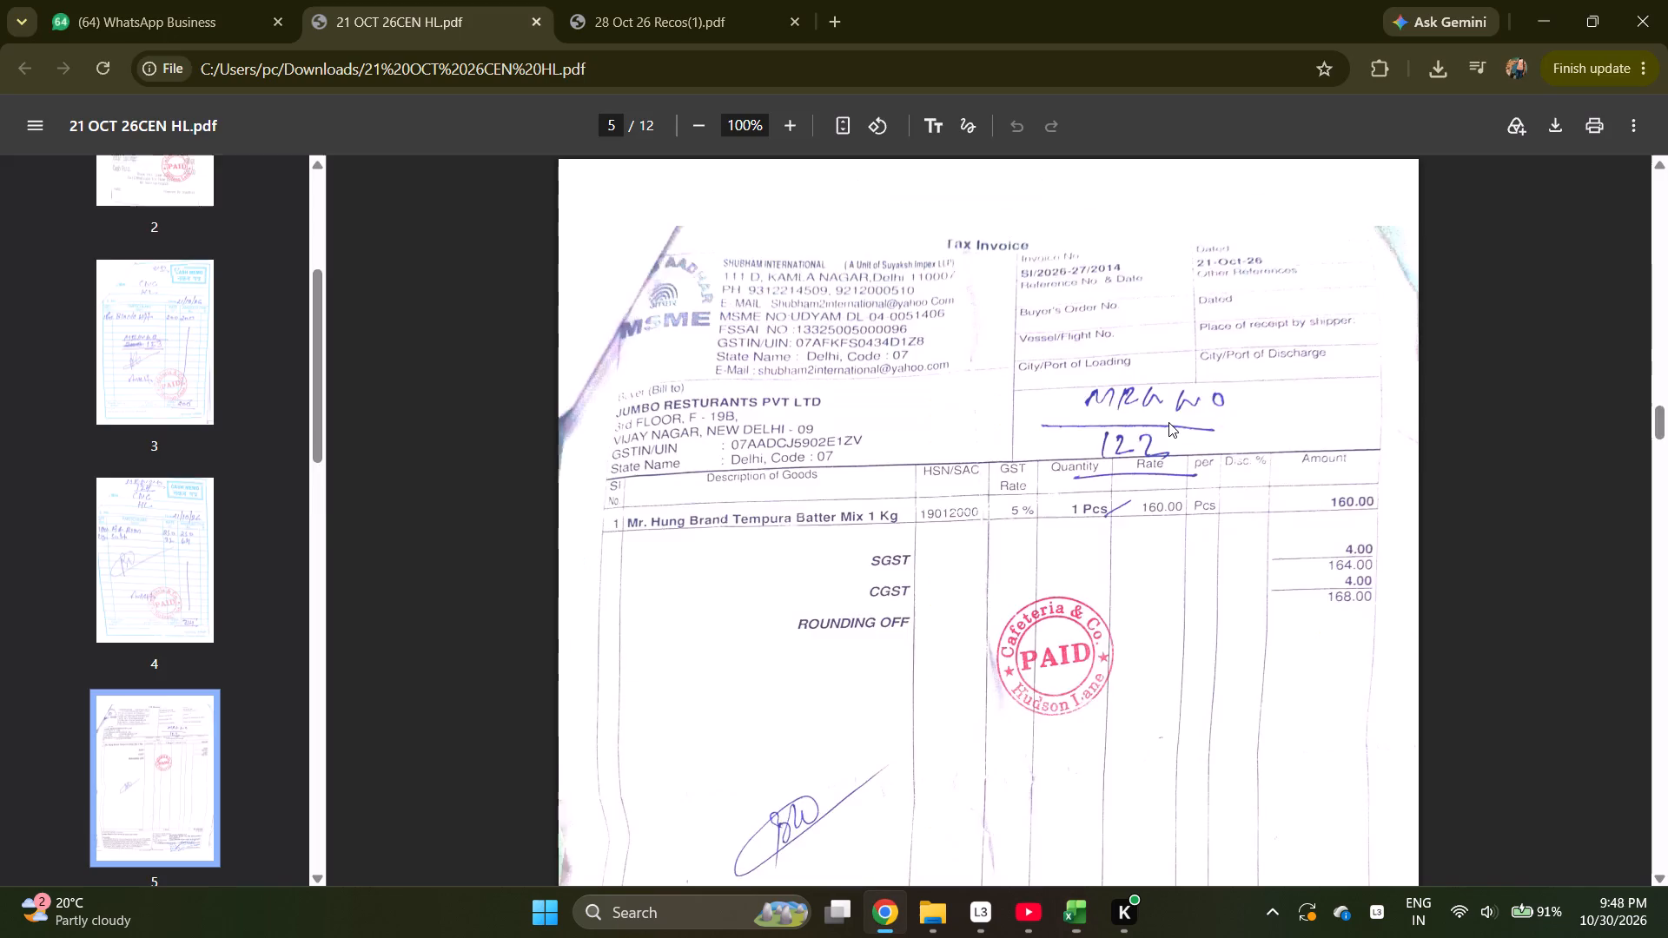
{"action": "key", "text": "Right"}
{"action": "key", "text": "alt+Tab"}
{"action": "key", "text": "alt+Tab"}
{"action": "key", "text": "Left"}
{"action": "key", "text": "alt+Tab"}
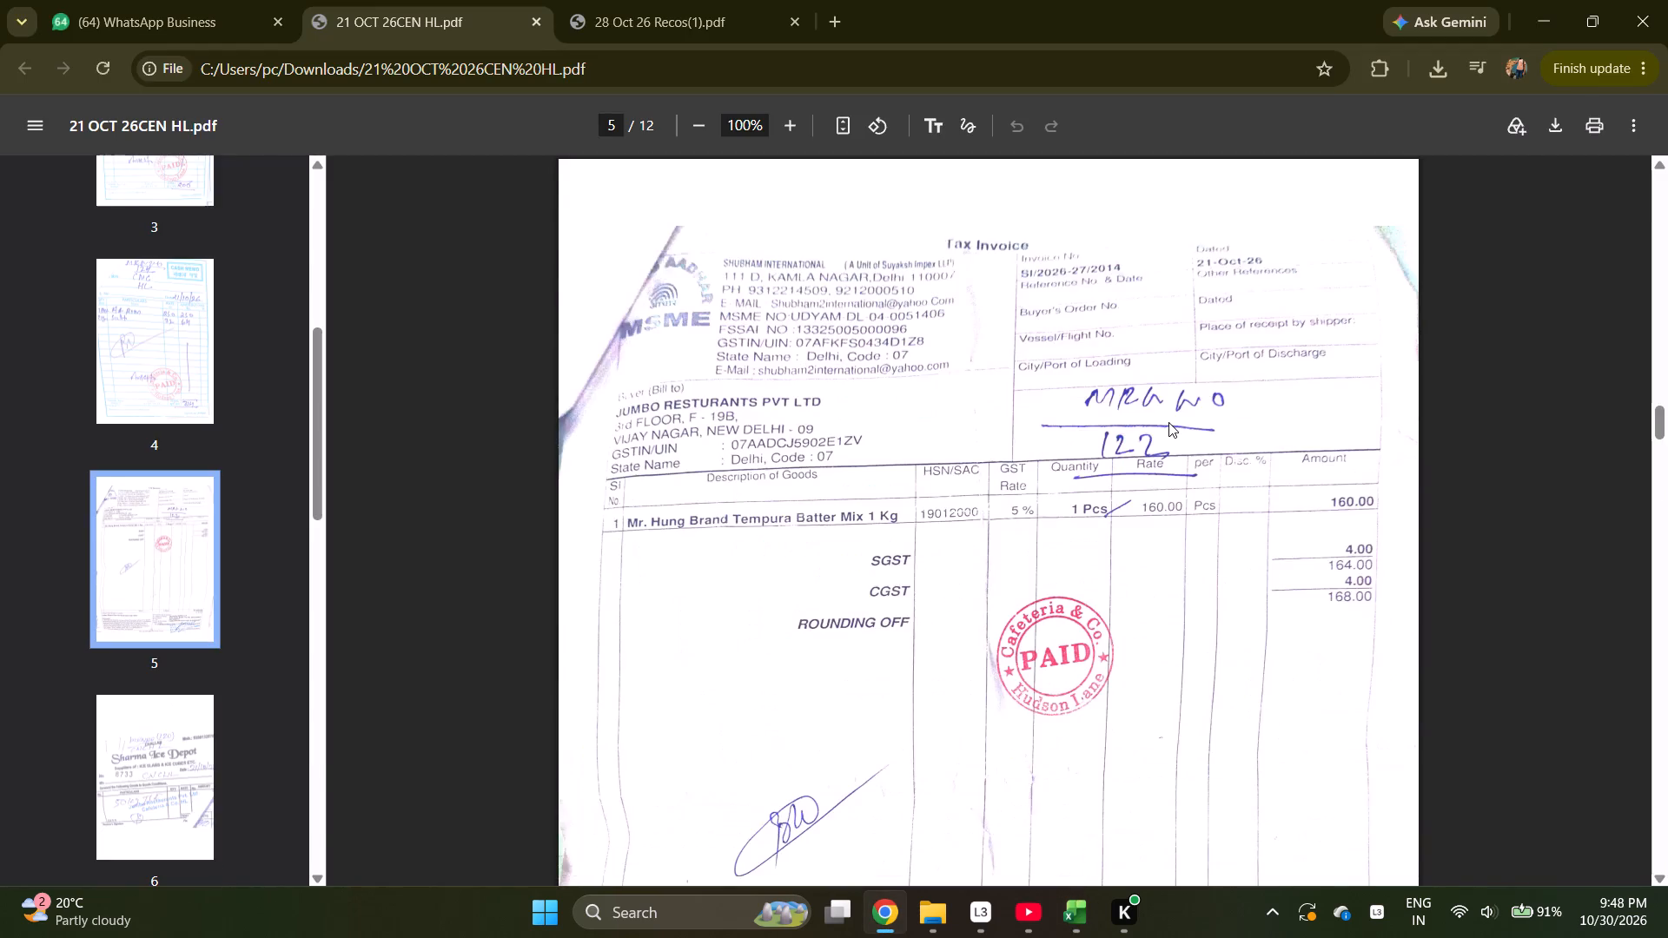
{"action": "key", "text": "Right"}
{"action": "key", "text": "Right"}
{"action": "key", "text": "Right"}
{"action": "key", "text": "ctrl+Up"}
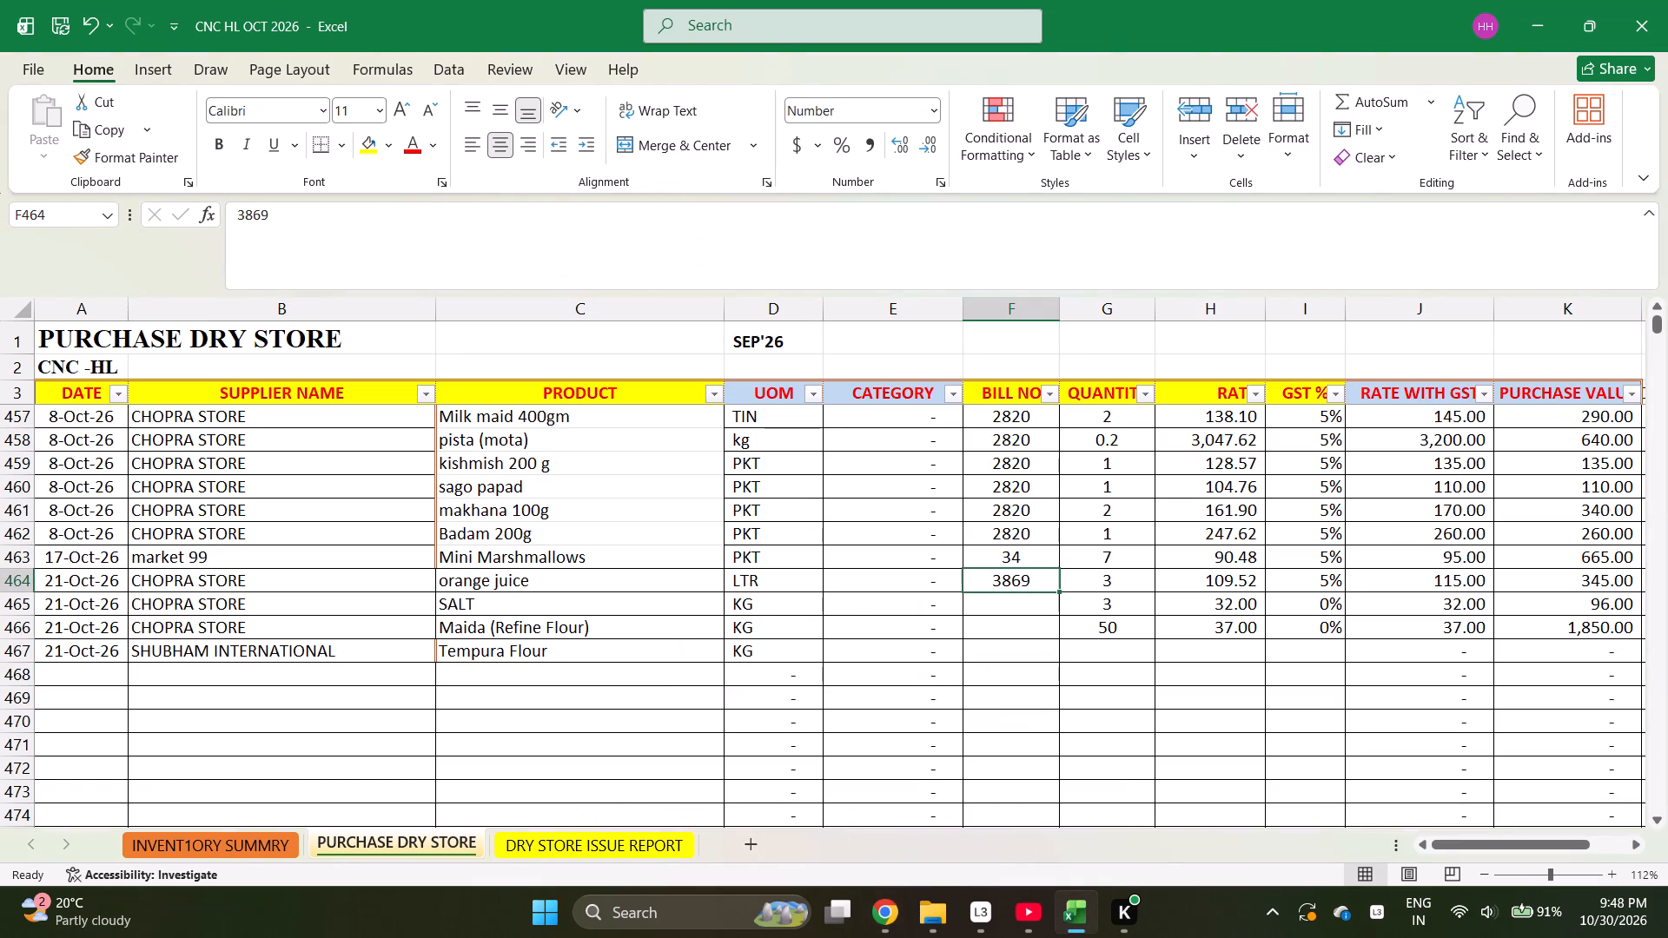
{"action": "key", "text": "shift+Down"}
{"action": "key", "text": "shift+Down"}
{"action": "key", "text": "ctrl+d"}
{"action": "key", "text": "Down"}
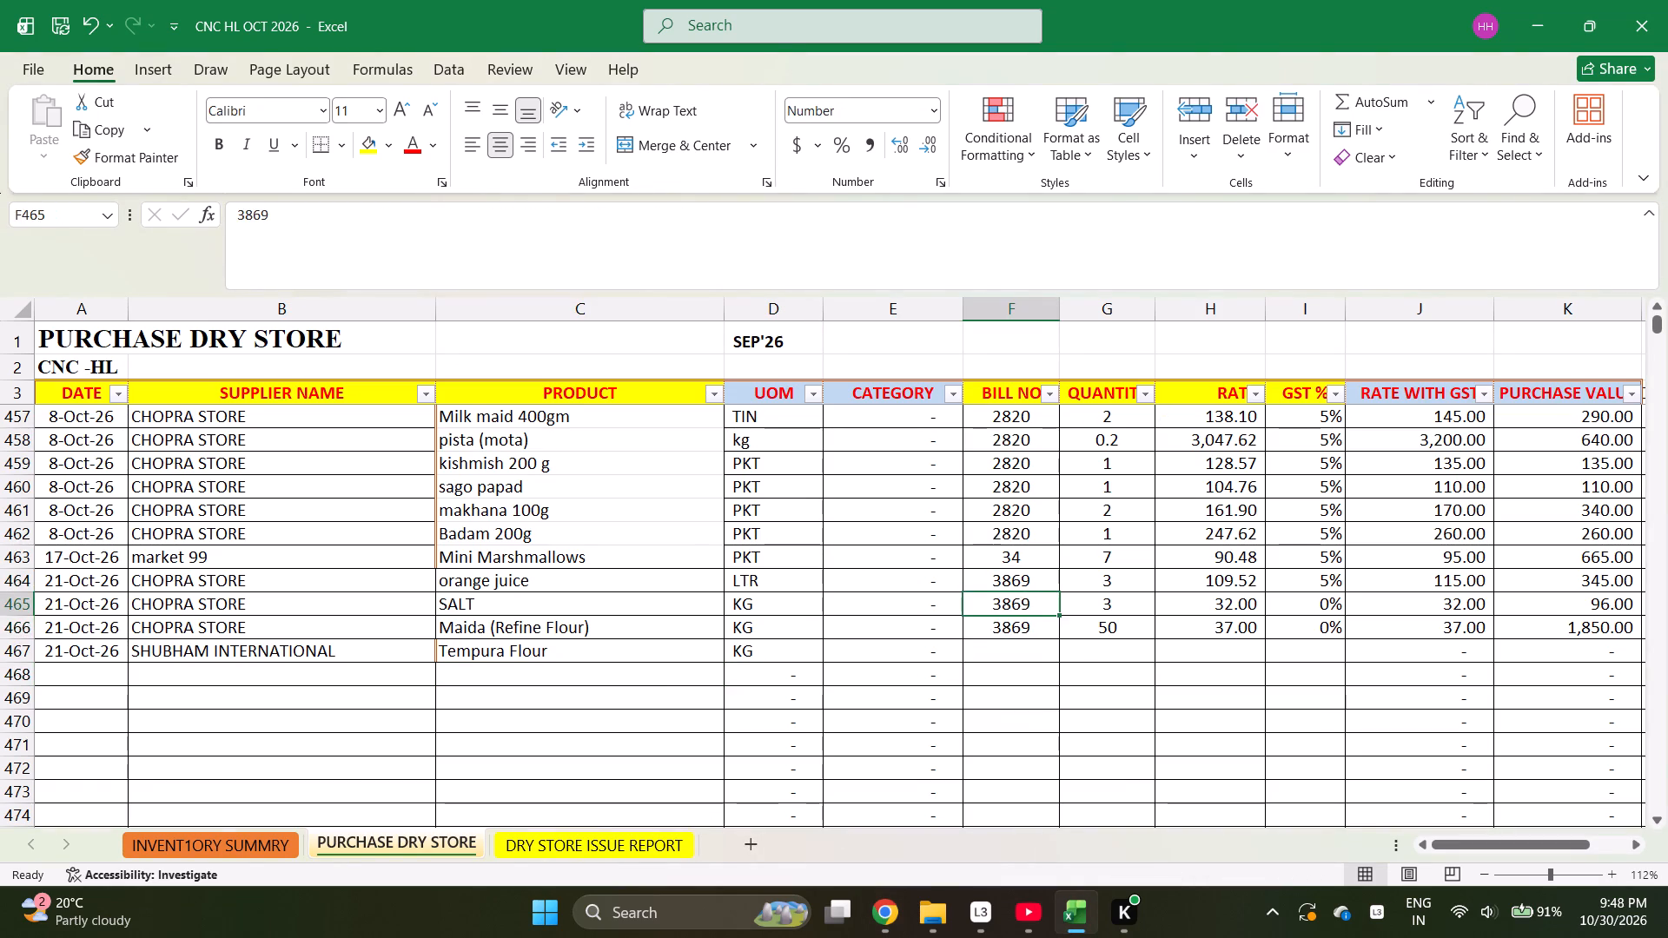
Read the invoice number on the Shubham International tax invoice and enter bill number 2014 for Tempura Flour in row 467.
{"action": "key", "text": "Down"}
{"action": "key", "text": "Down"}
{"action": "key", "text": "alt+Tab"}
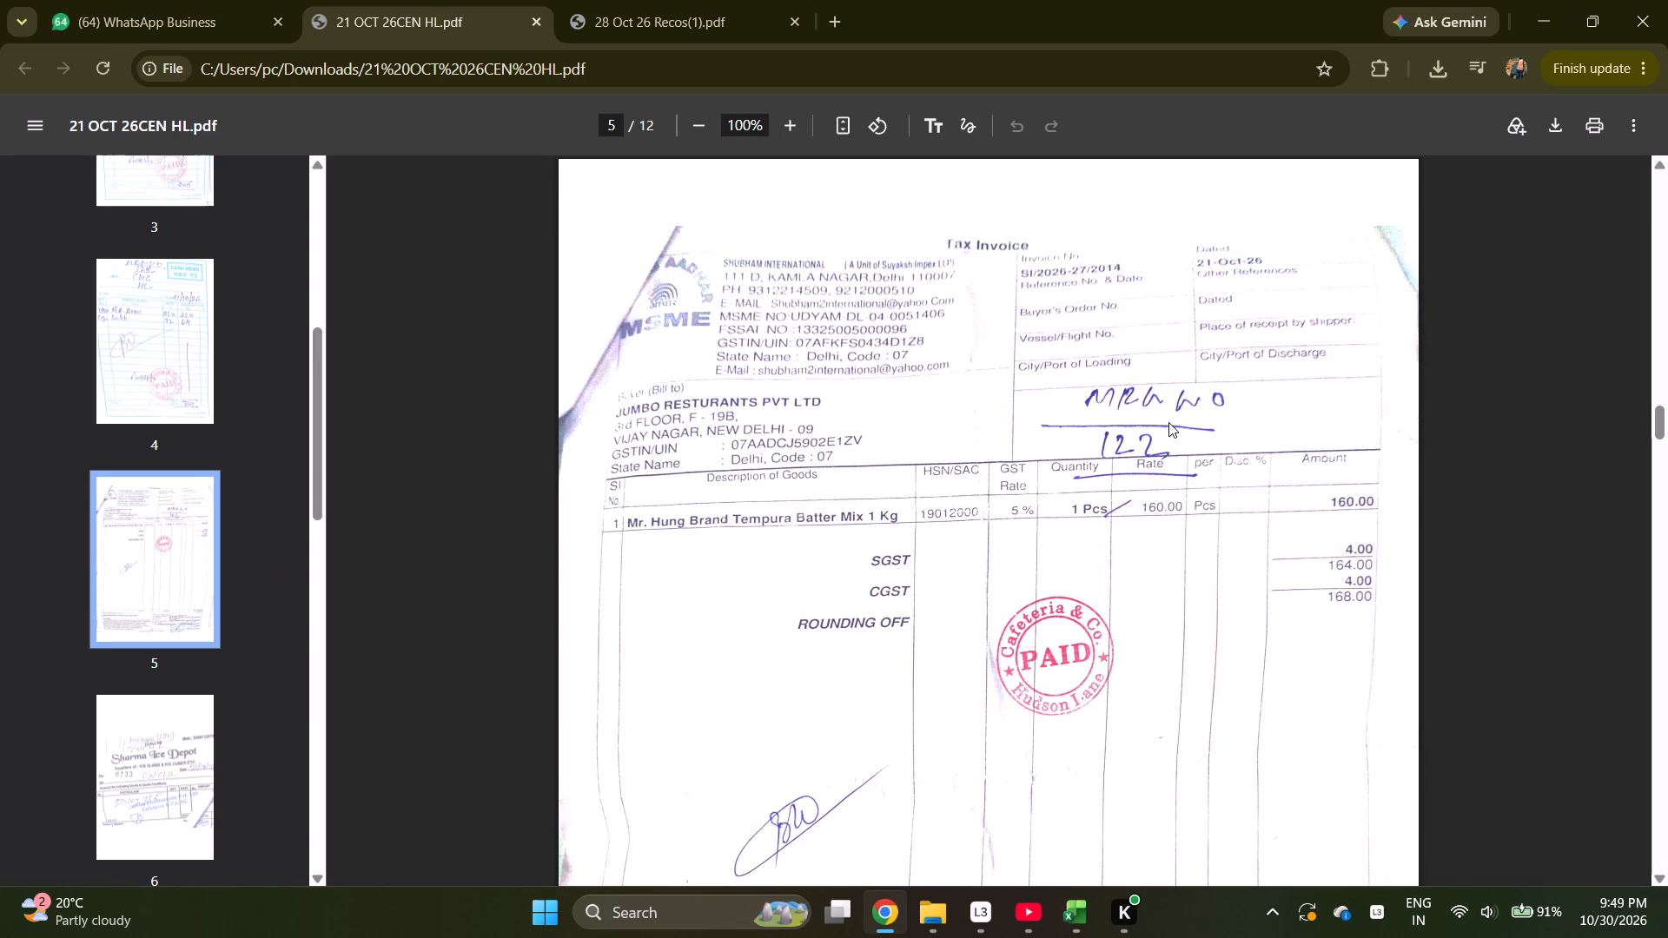
{"action": "scroll", "coordinate": [1168, 422], "scroll_direction": "up", "scroll_amount": 2}
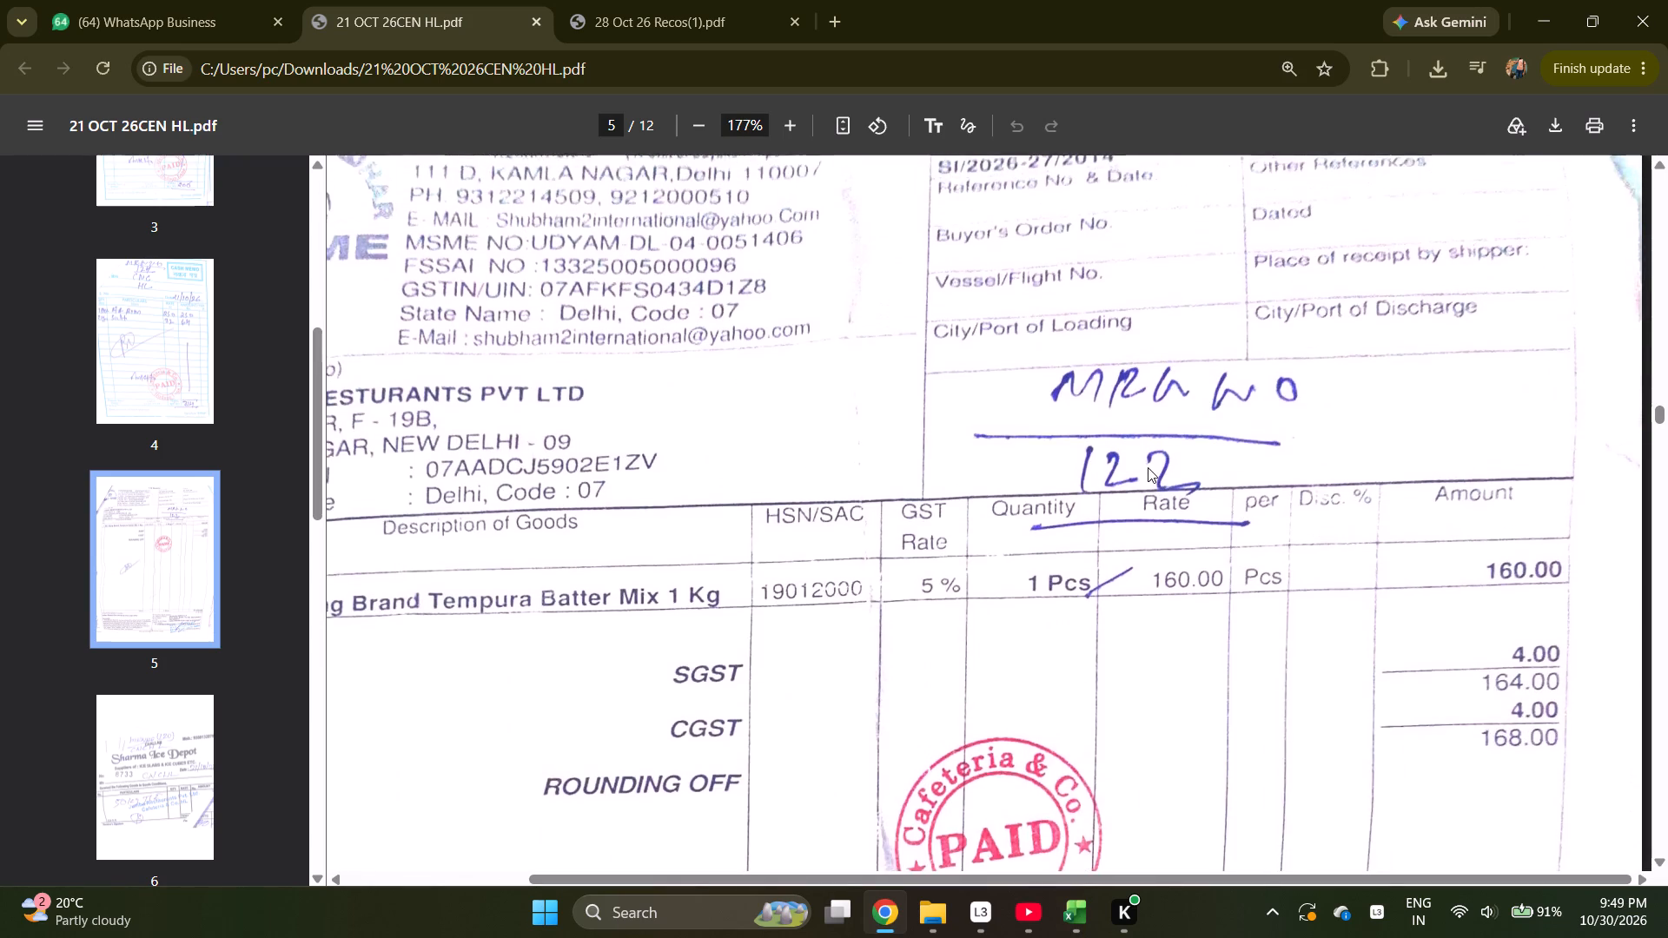
{"action": "scroll", "coordinate": [1148, 467], "scroll_direction": "up", "scroll_amount": 1}
{"action": "key", "text": "alt+Tab"}
{"action": "type", "text": "2014"}
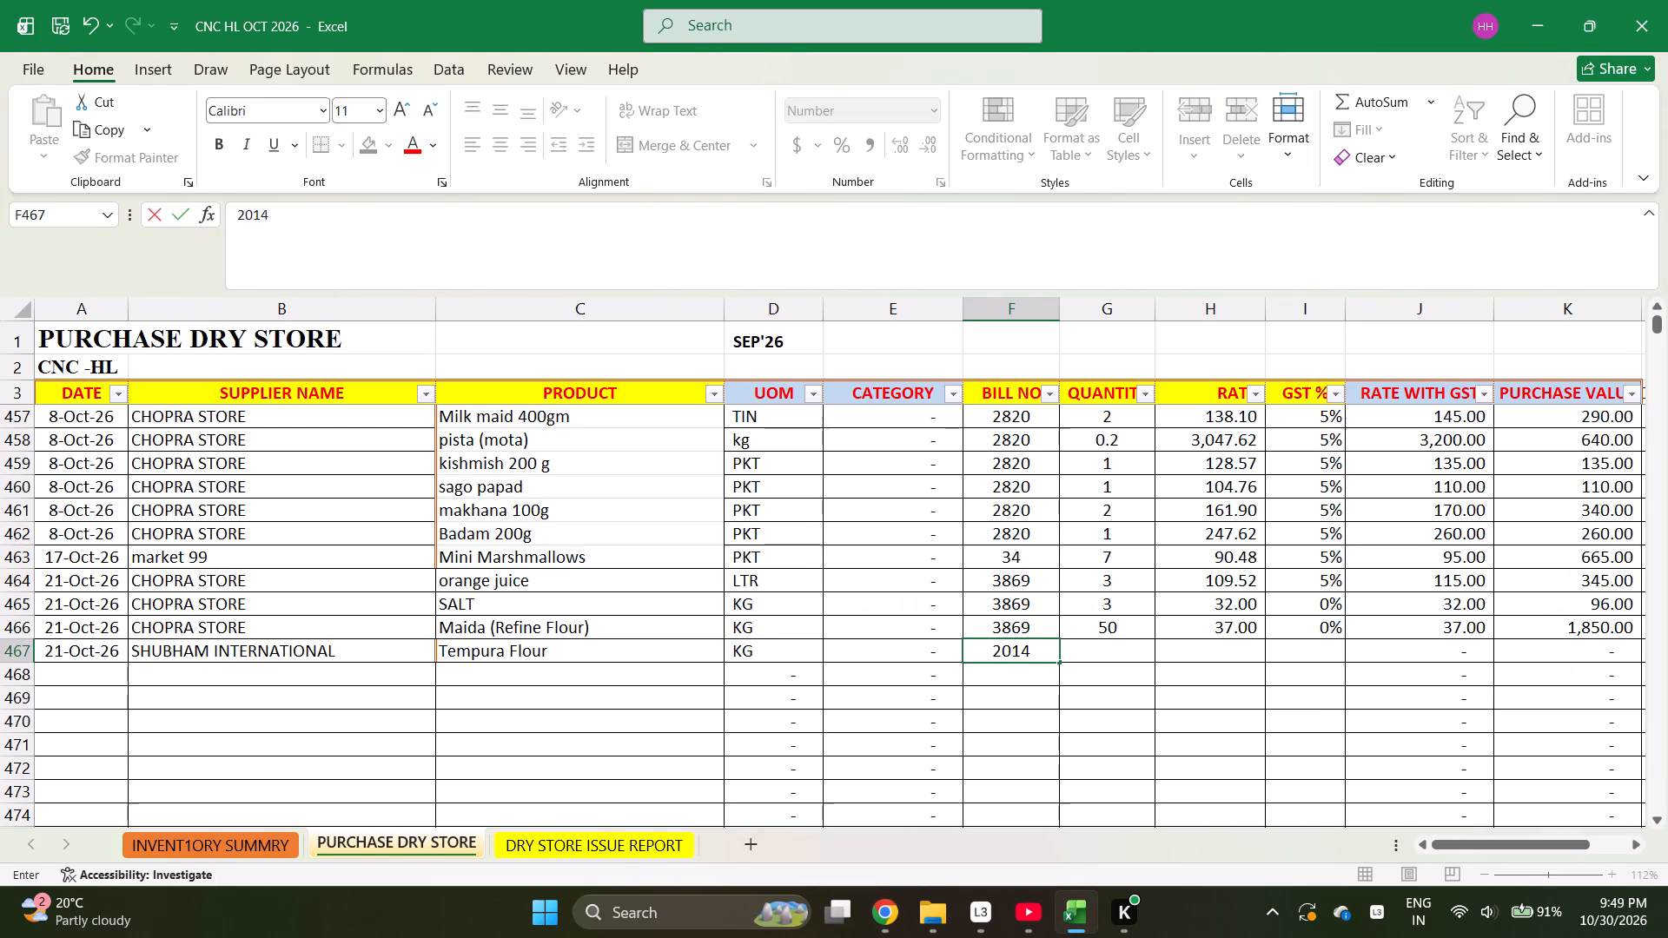
{"action": "key", "text": "Return"}
Enter quantity 1, rate 160 and GST 5% for Tempura Flour in row 467, as on the Shubham International invoice.
{"action": "key", "text": "alt+Tab"}
{"action": "key", "text": "alt+Tab"}
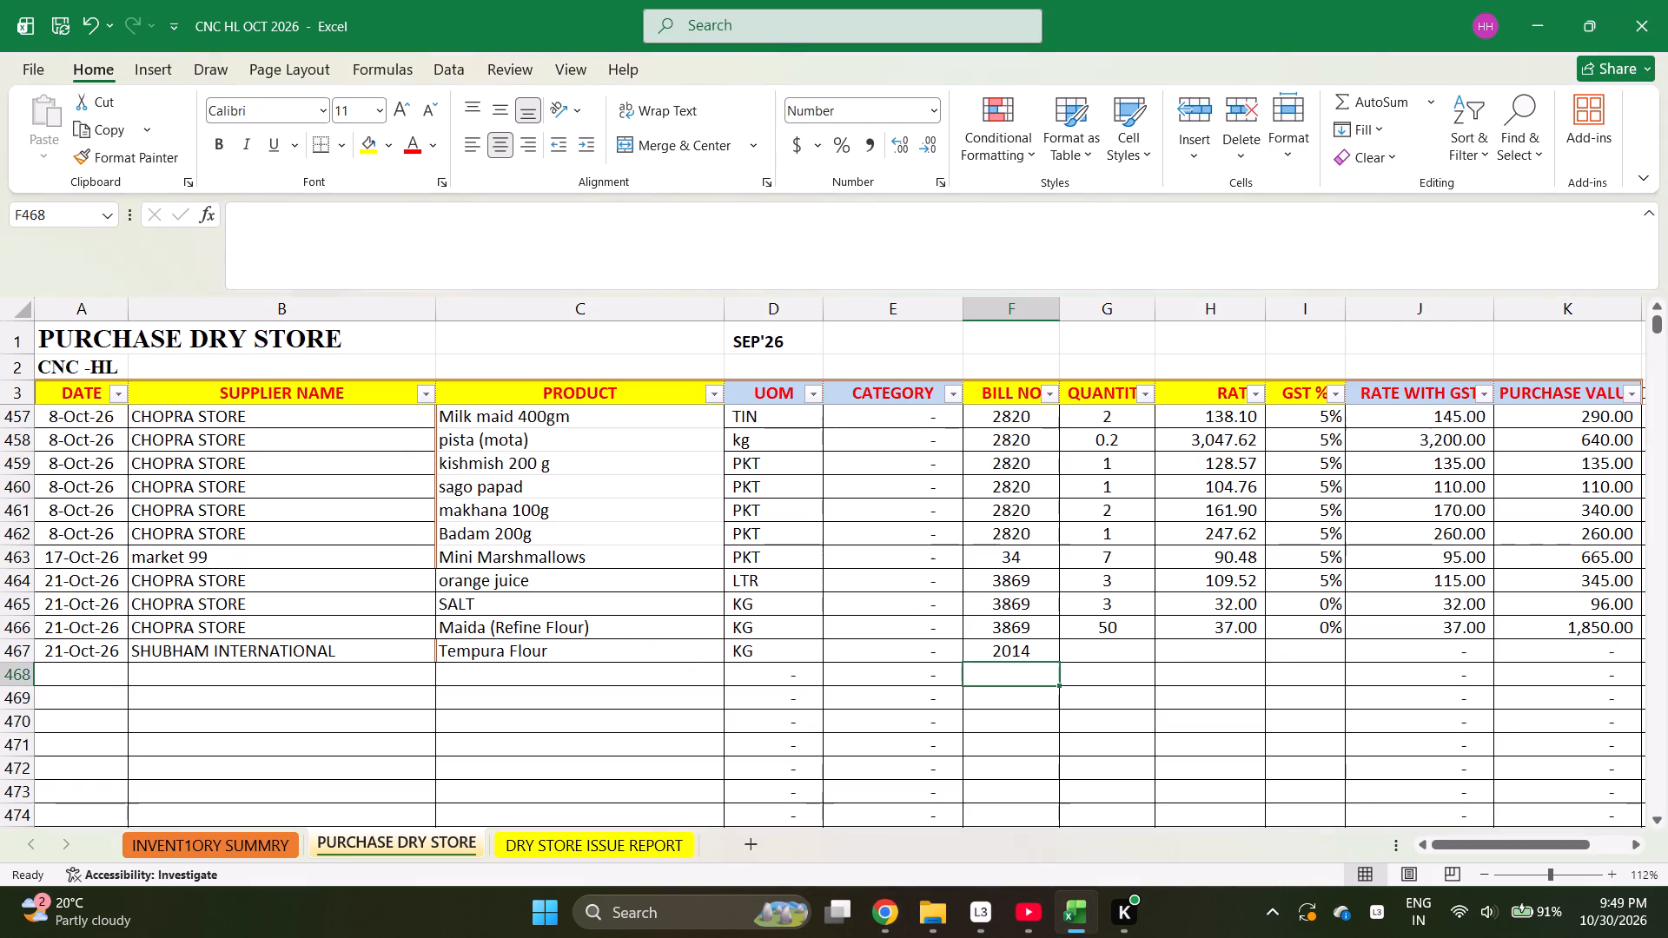
{"action": "key", "text": "Up"}
{"action": "key", "text": "Right"}
{"action": "key", "text": "alt+Tab"}
{"action": "key", "text": "alt+Tab"}
{"action": "key", "text": "1"}
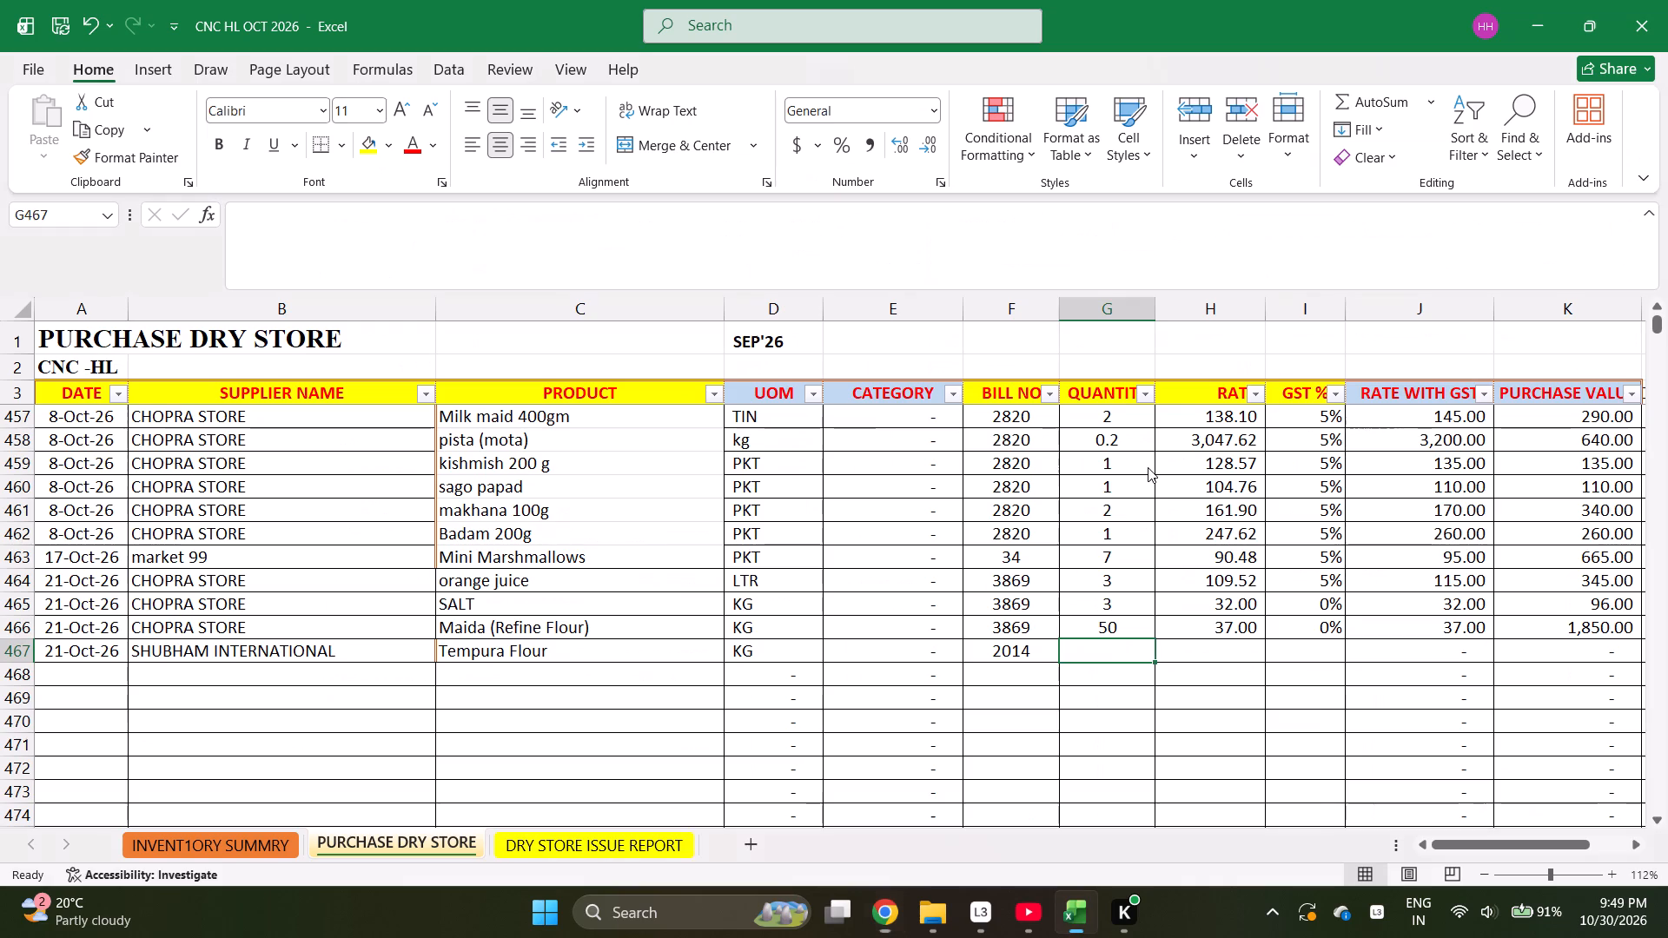
{"action": "key", "text": "Return"}
{"action": "key", "text": "Right"}
{"action": "key", "text": "alt+Tab"}
{"action": "key", "text": "alt+Tab"}
{"action": "key", "text": "Up"}
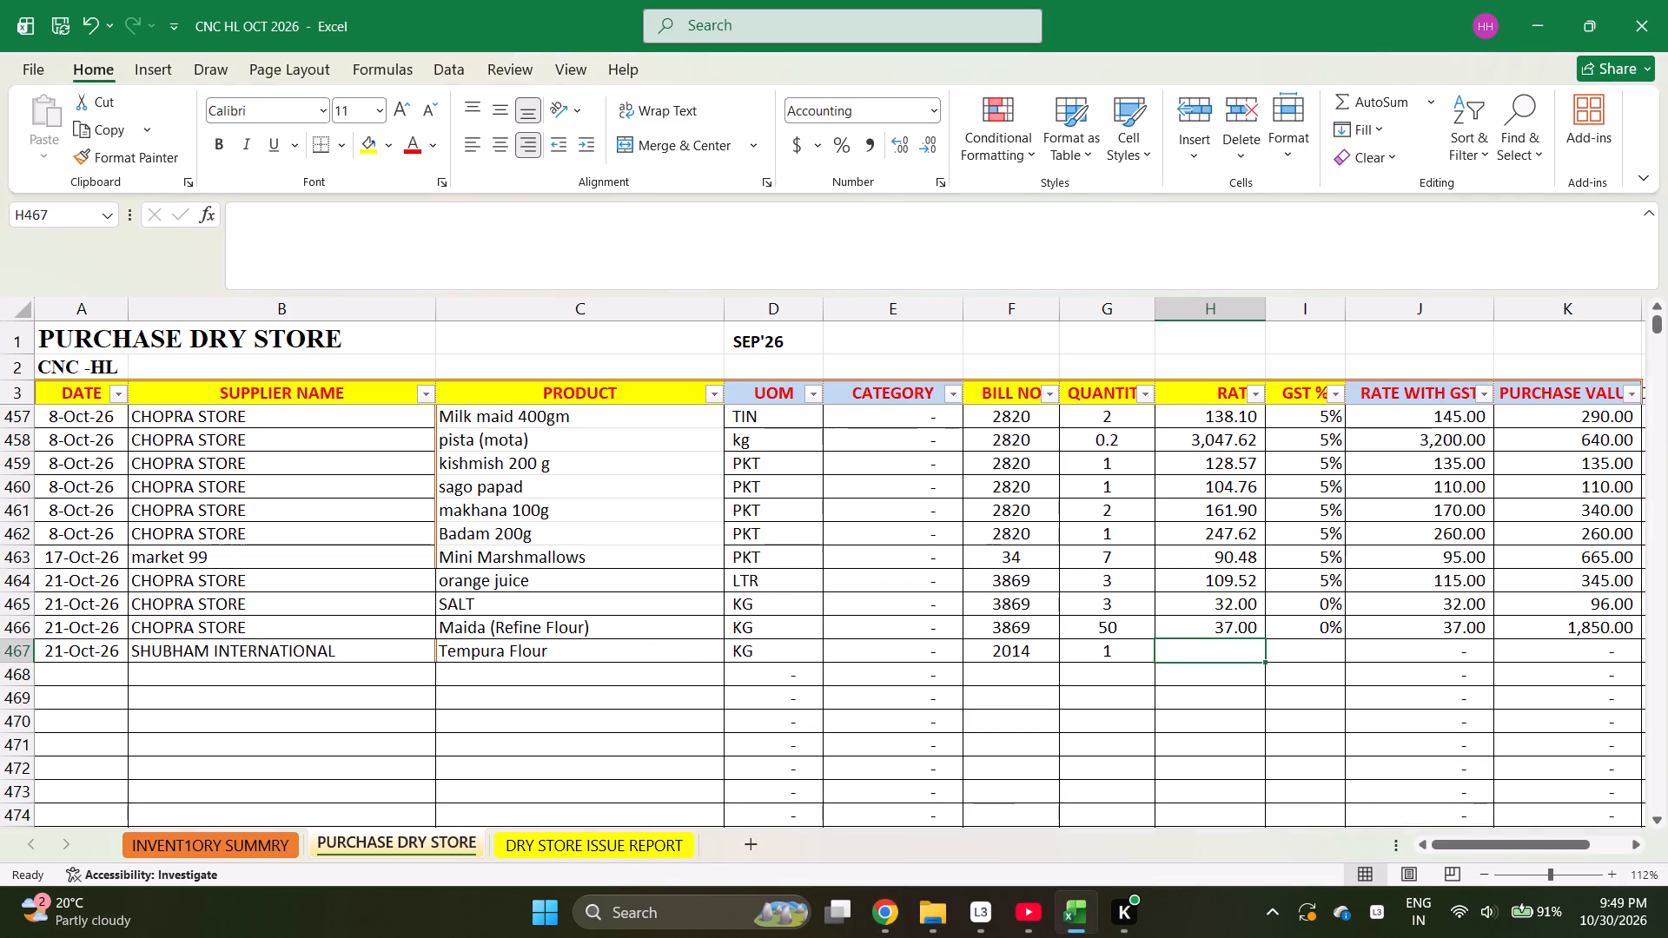
{"action": "type", "text": "160"}
{"action": "key", "text": "Right"}
{"action": "key", "text": "alt+Tab"}
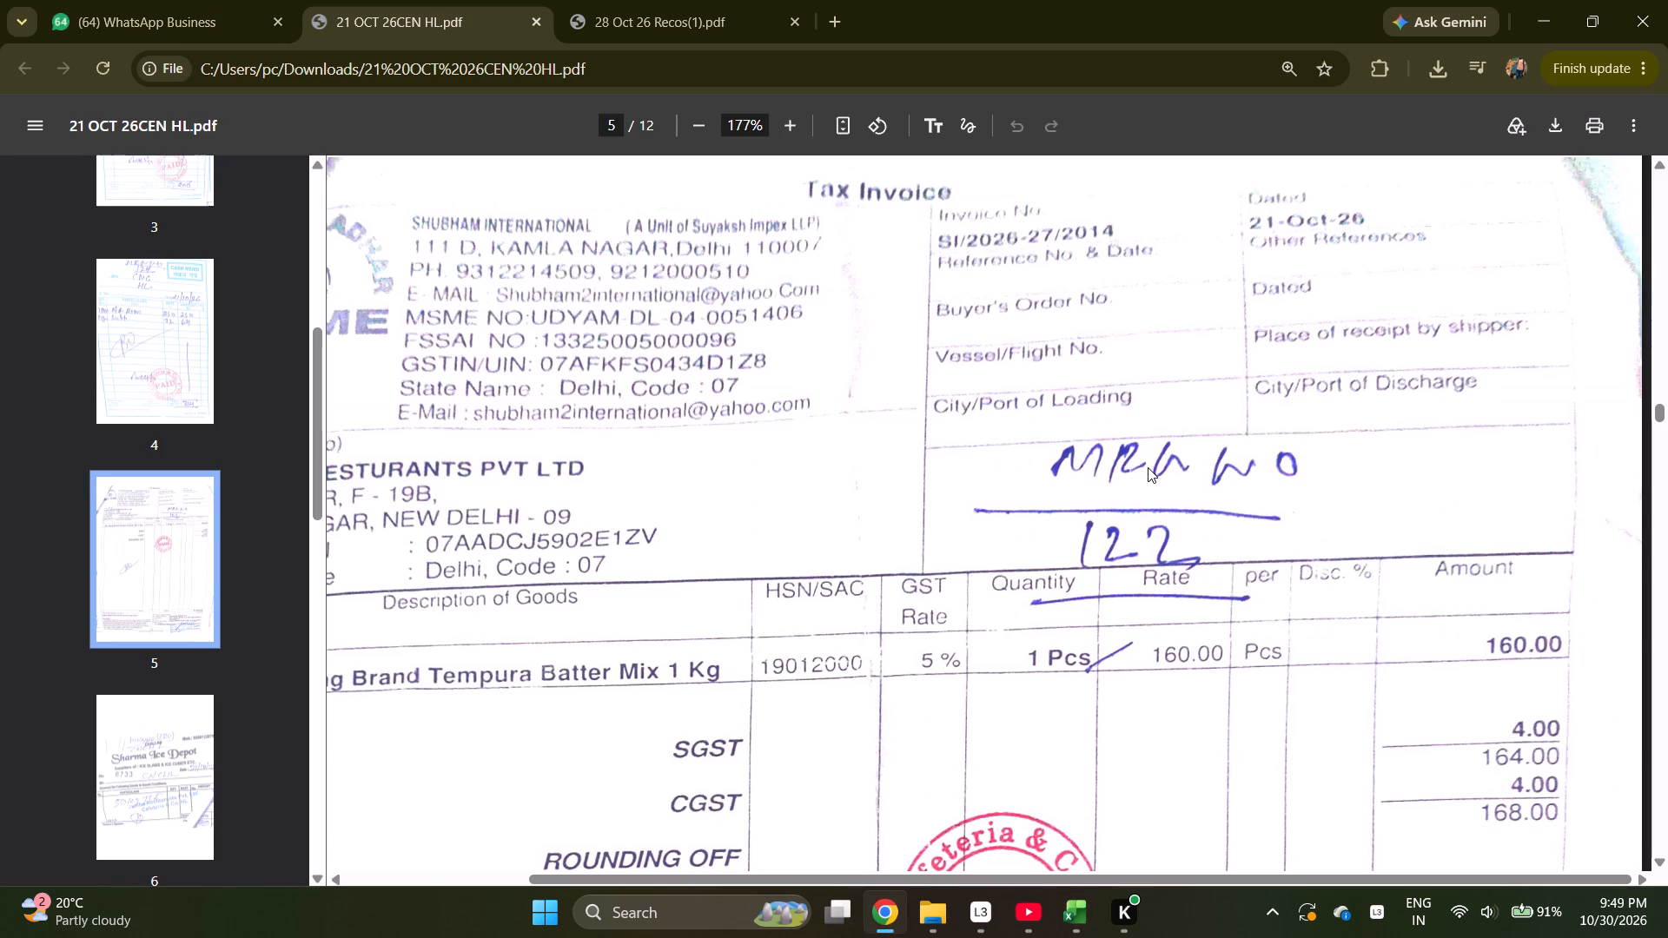
{"action": "key", "text": "alt+Tab"}
{"action": "key", "text": "5"}
{"action": "key", "text": "Return"}
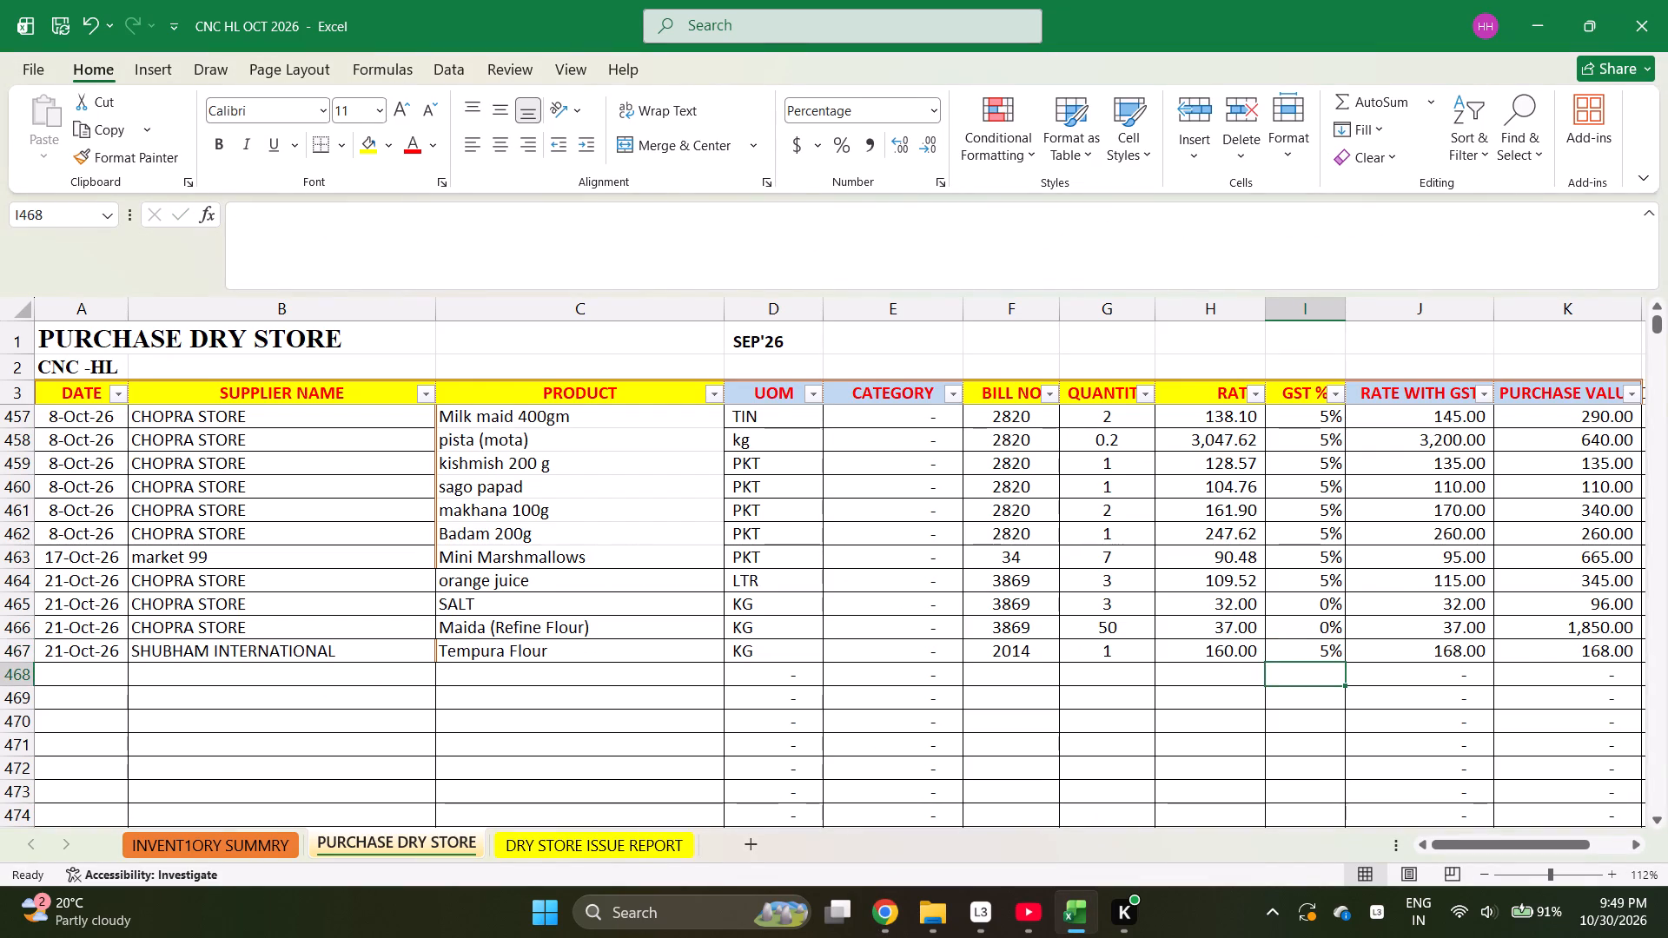
Compare the purchase value and total amount of the Tempura Flour row with the amounts on the Shubham International invoice.
{"action": "key", "text": "alt+Tab"}
{"action": "key", "text": "alt+Tab"}
{"action": "key", "text": "Up"}
{"action": "key", "text": "Right"}
{"action": "key", "text": "Right"}
{"action": "key", "text": "Right"}
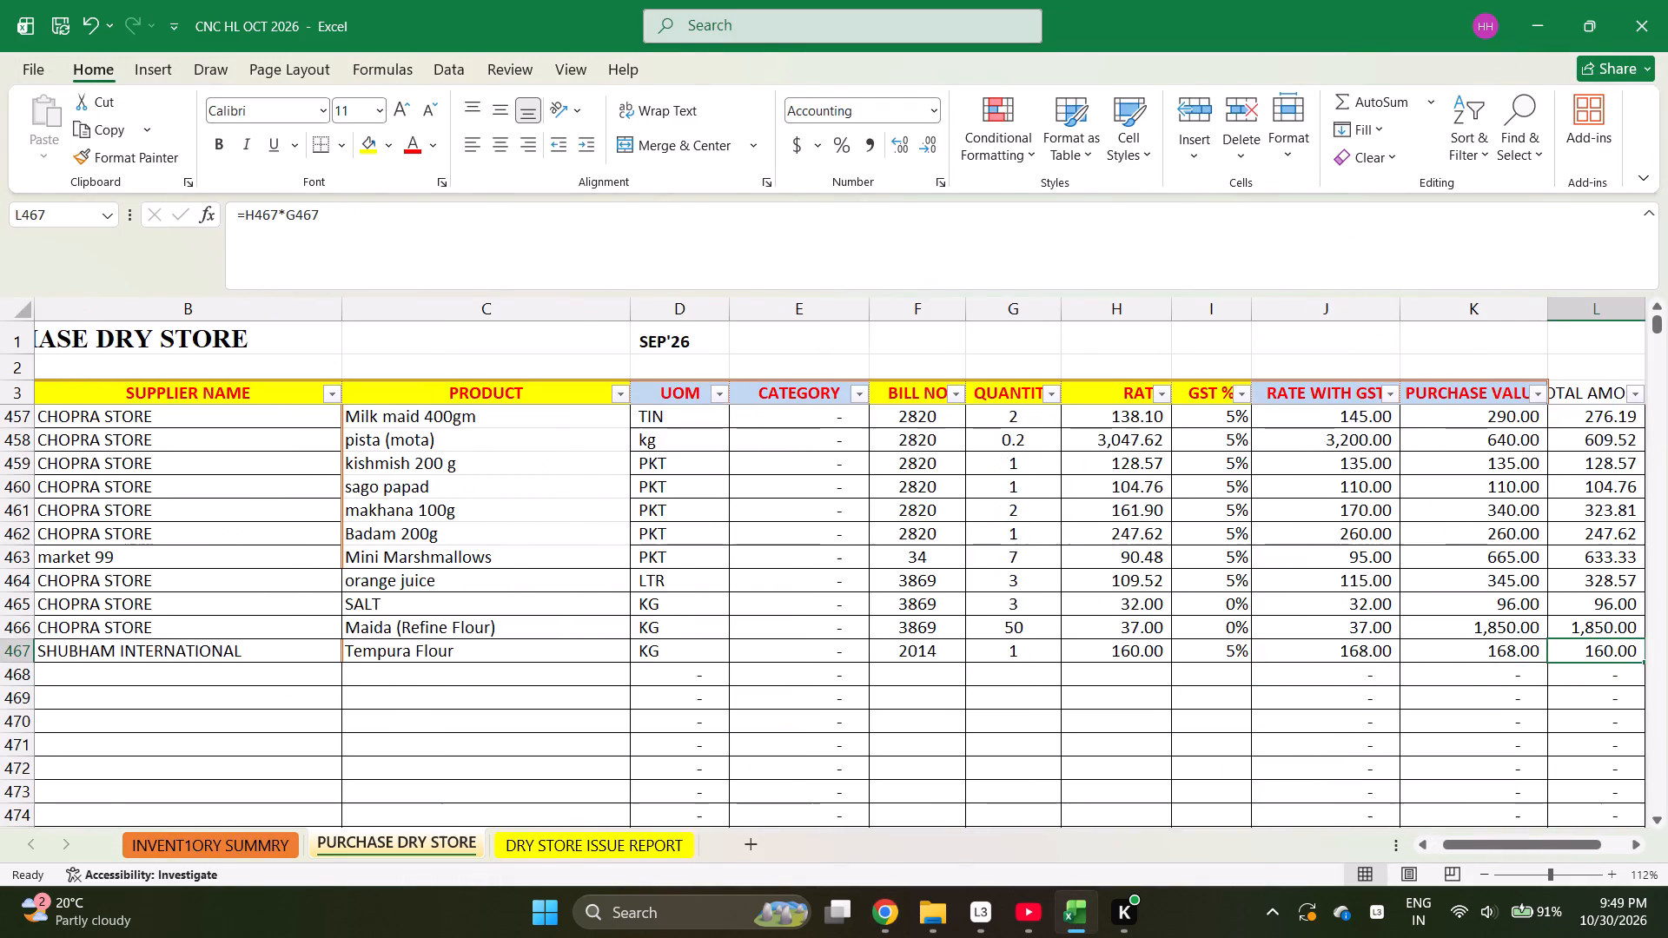
{"action": "key", "text": "alt+Tab"}
{"action": "key", "text": "alt+Tab"}
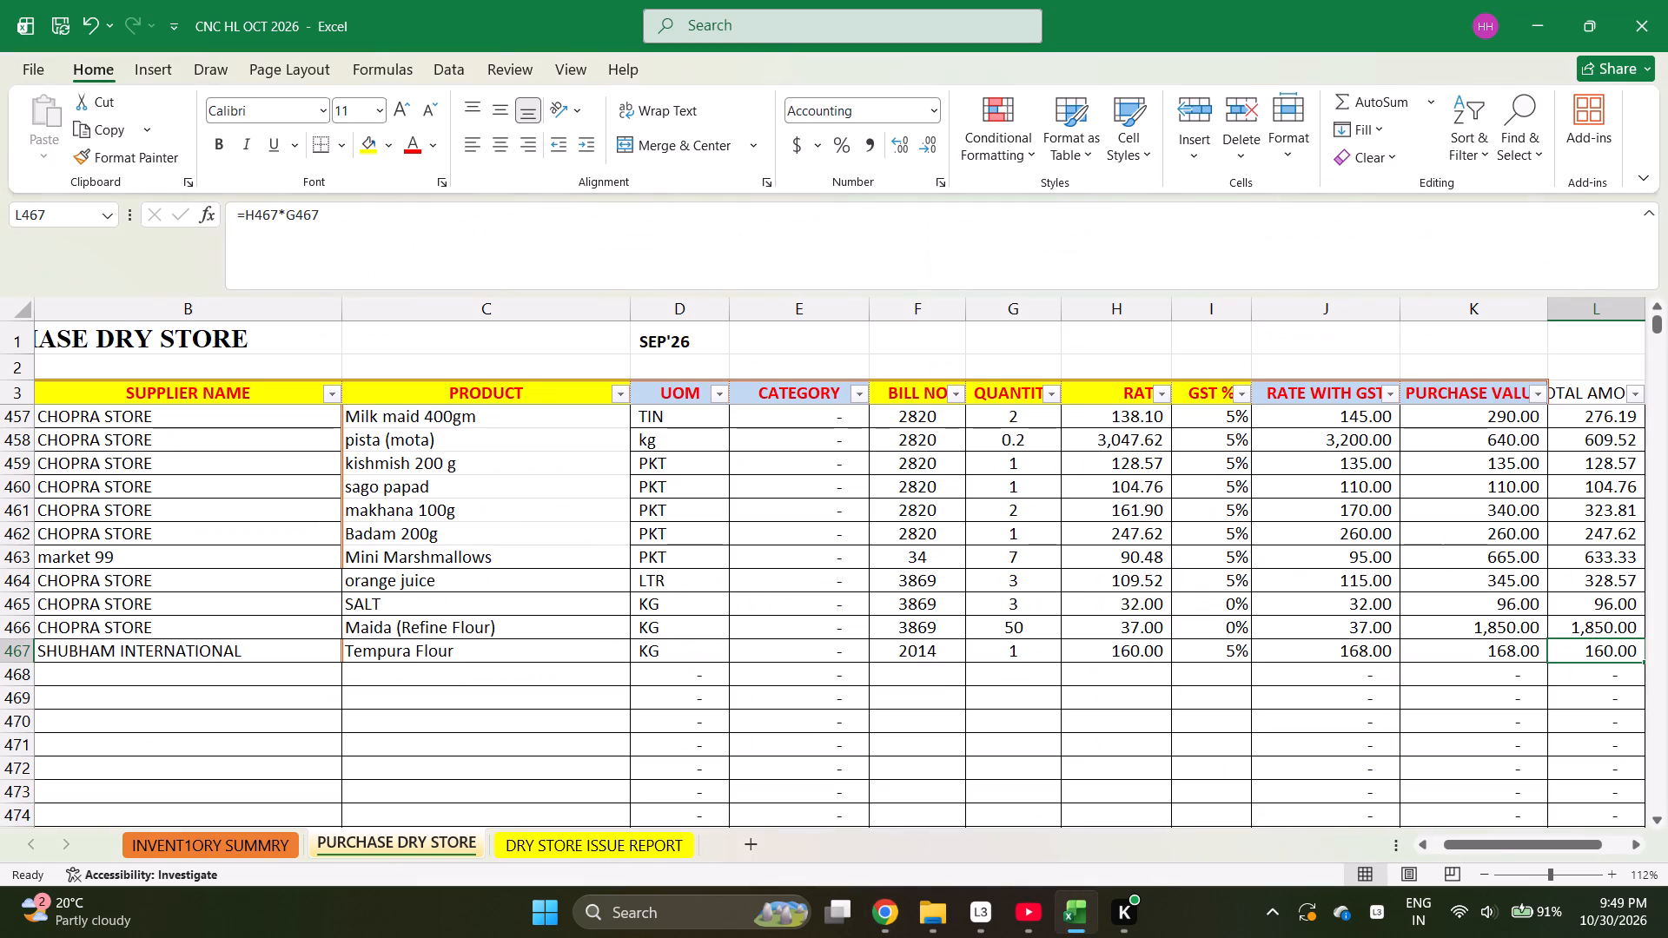
Look through the remaining bills in the 21 OCT 26CEN HL PDF, from page 5 to the Yaduvanshi Enterprises invoice on page 12.
{"action": "key", "text": "alt+Tab"}
{"action": "key", "text": "Left"}
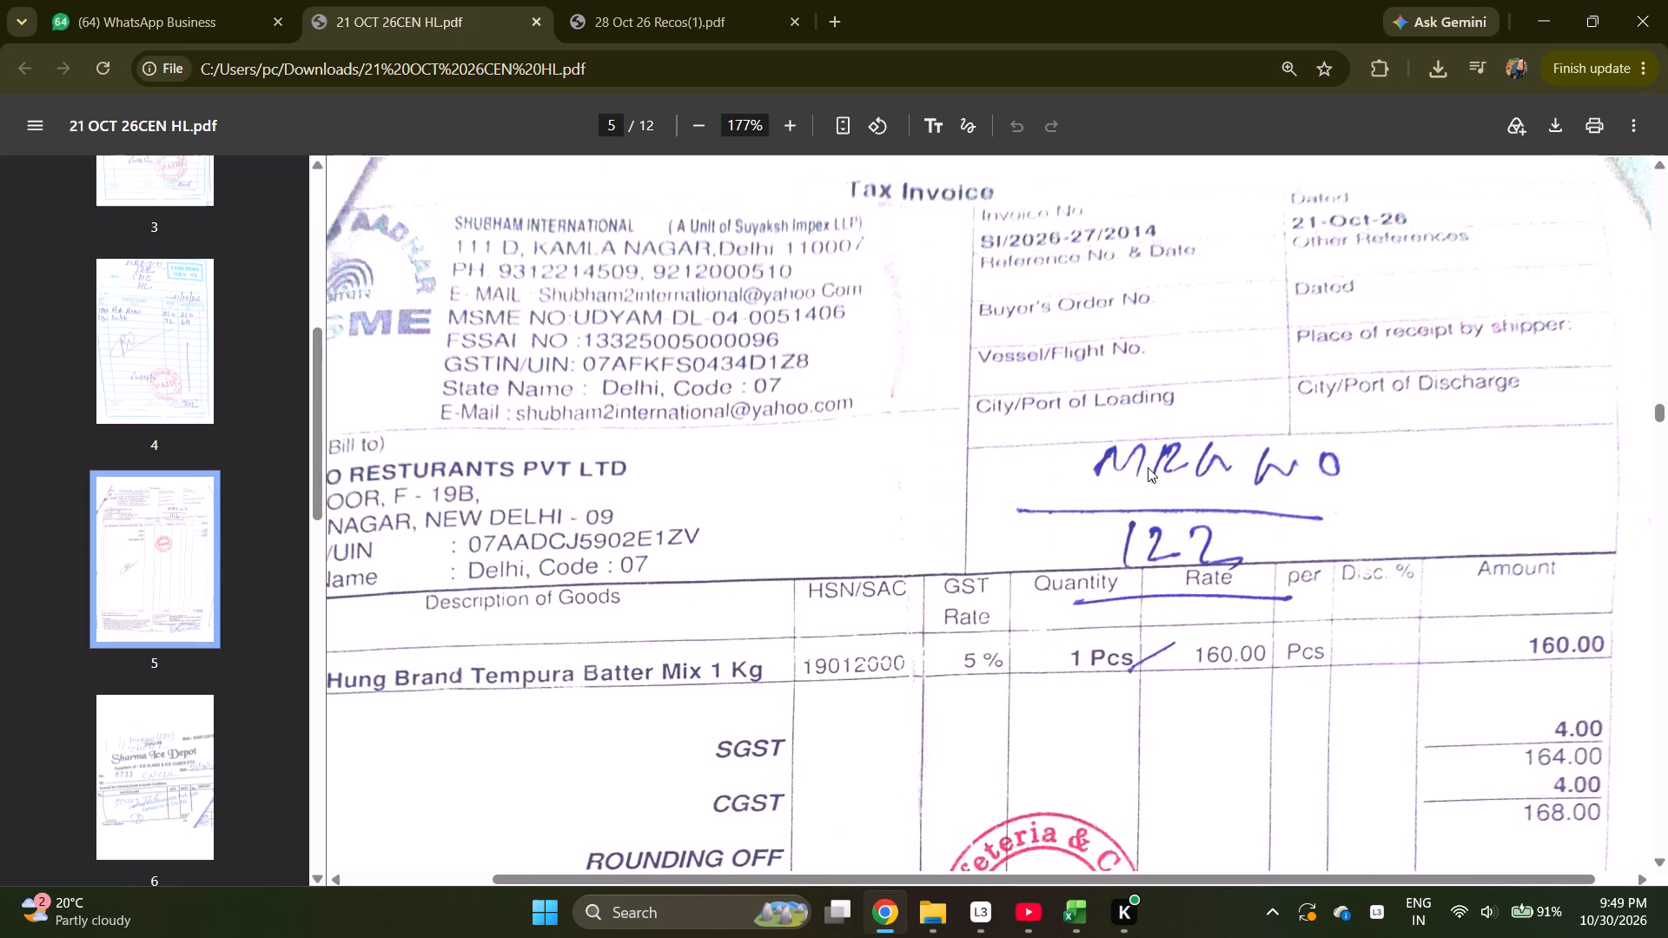
{"action": "key", "text": "Right"}
{"action": "key", "text": "Right"}
{"action": "key", "text": "Right"}
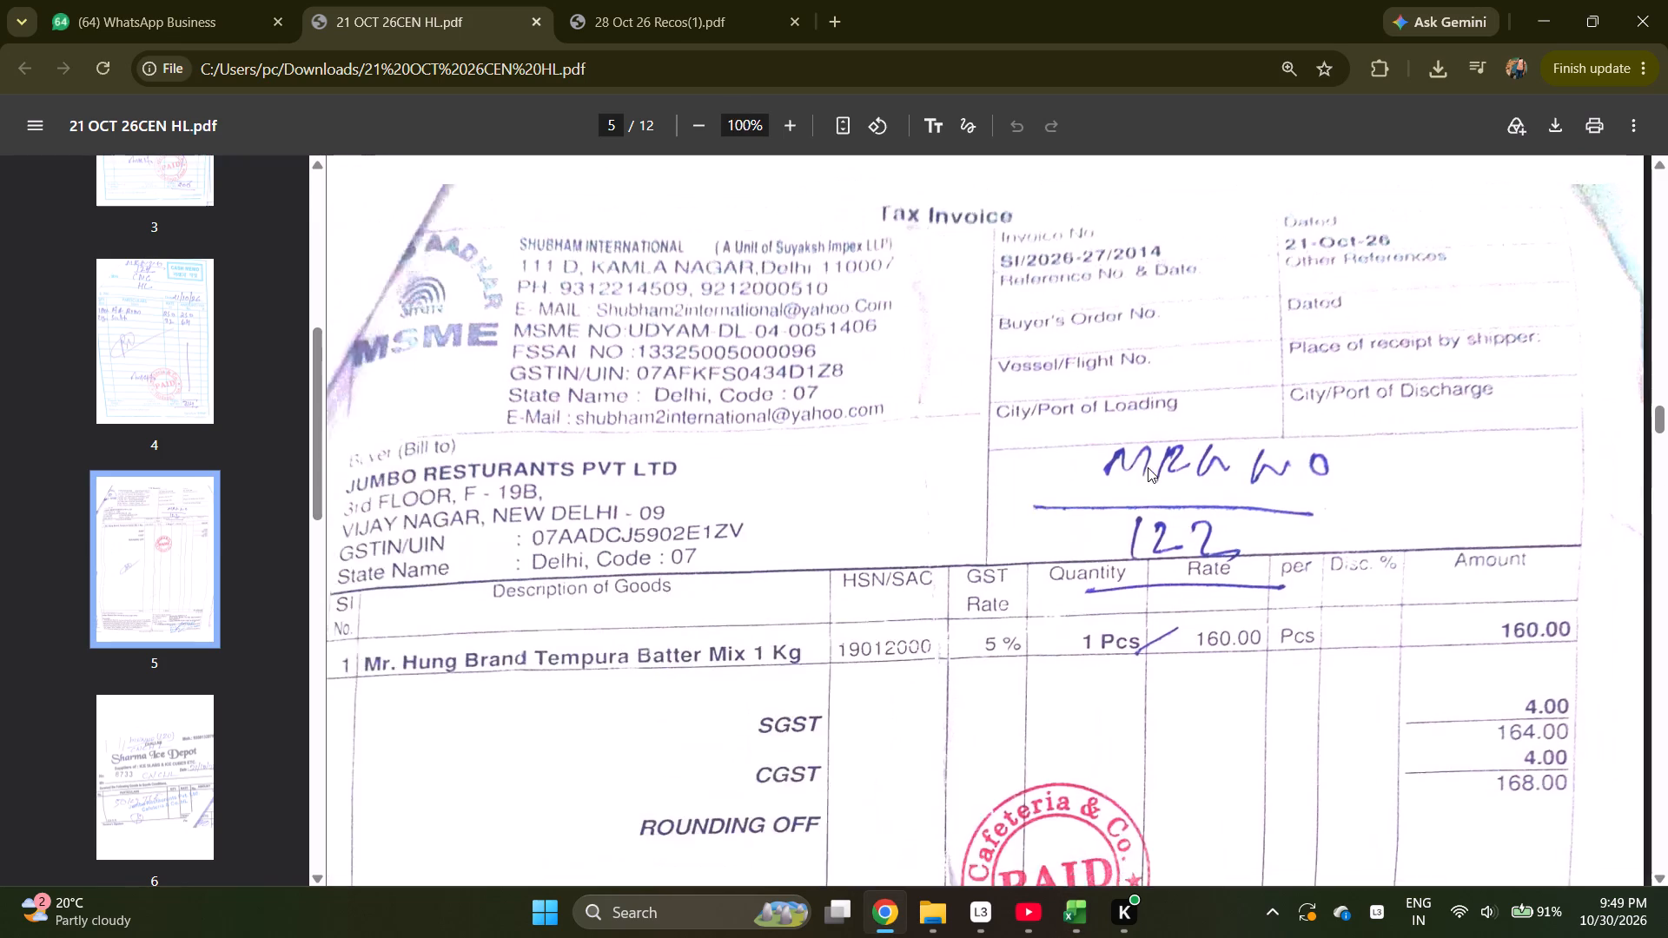
{"action": "key", "text": "Right"}
{"action": "key", "text": "Left"}
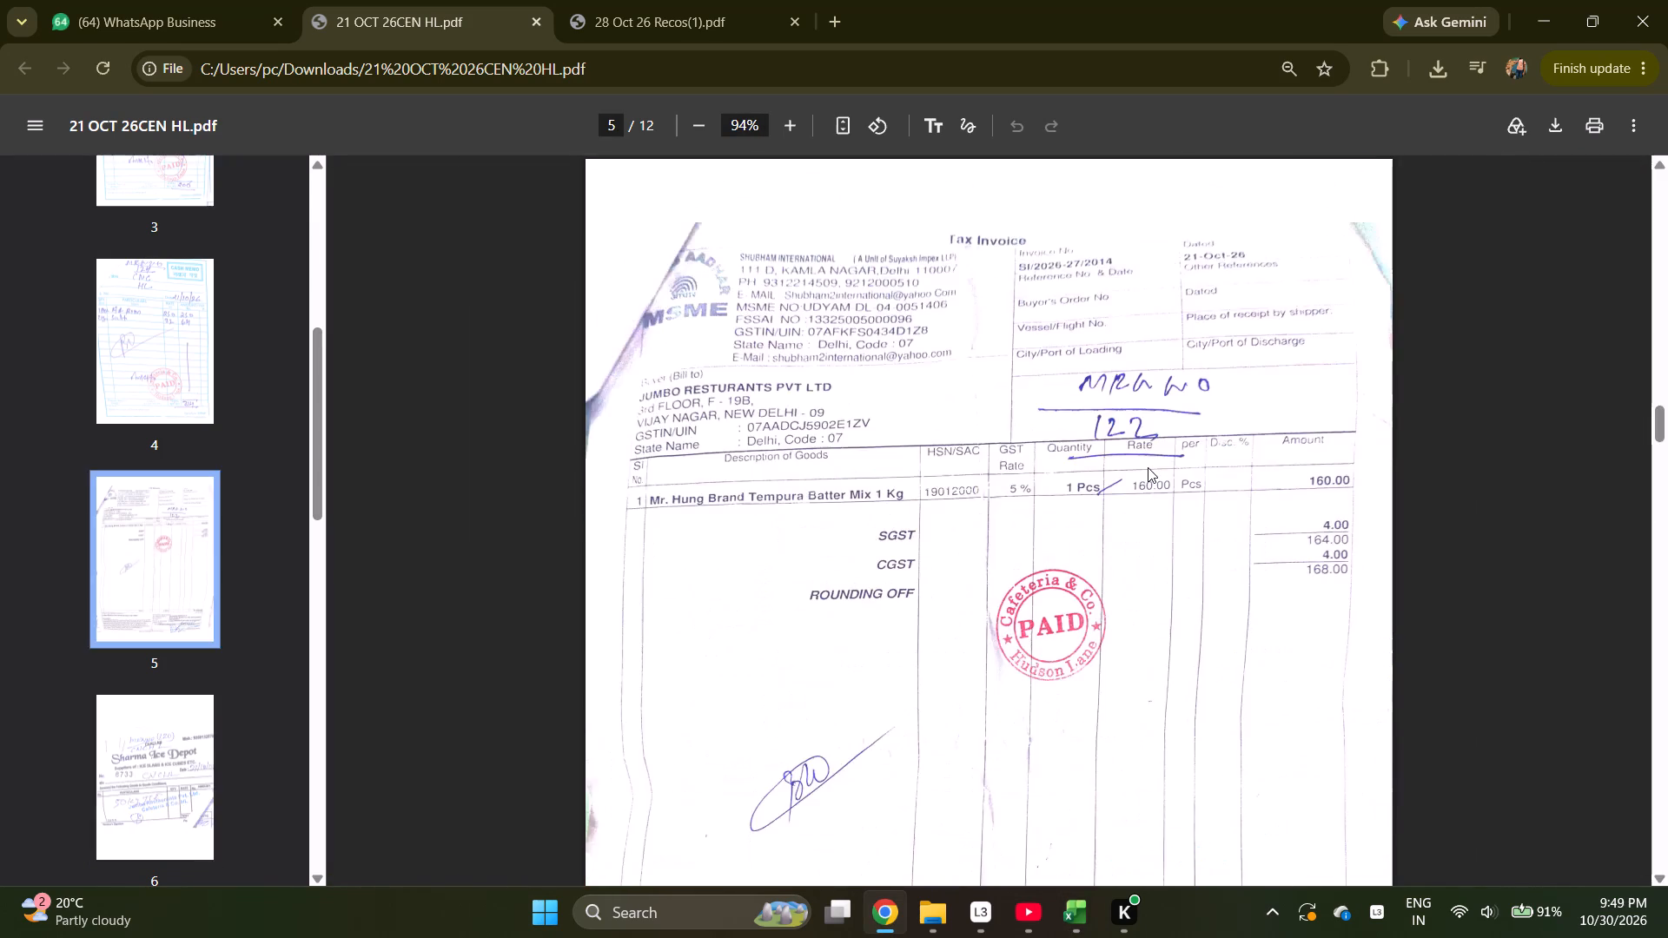
{"action": "key", "text": "Right"}
{"action": "key", "text": "Right"}
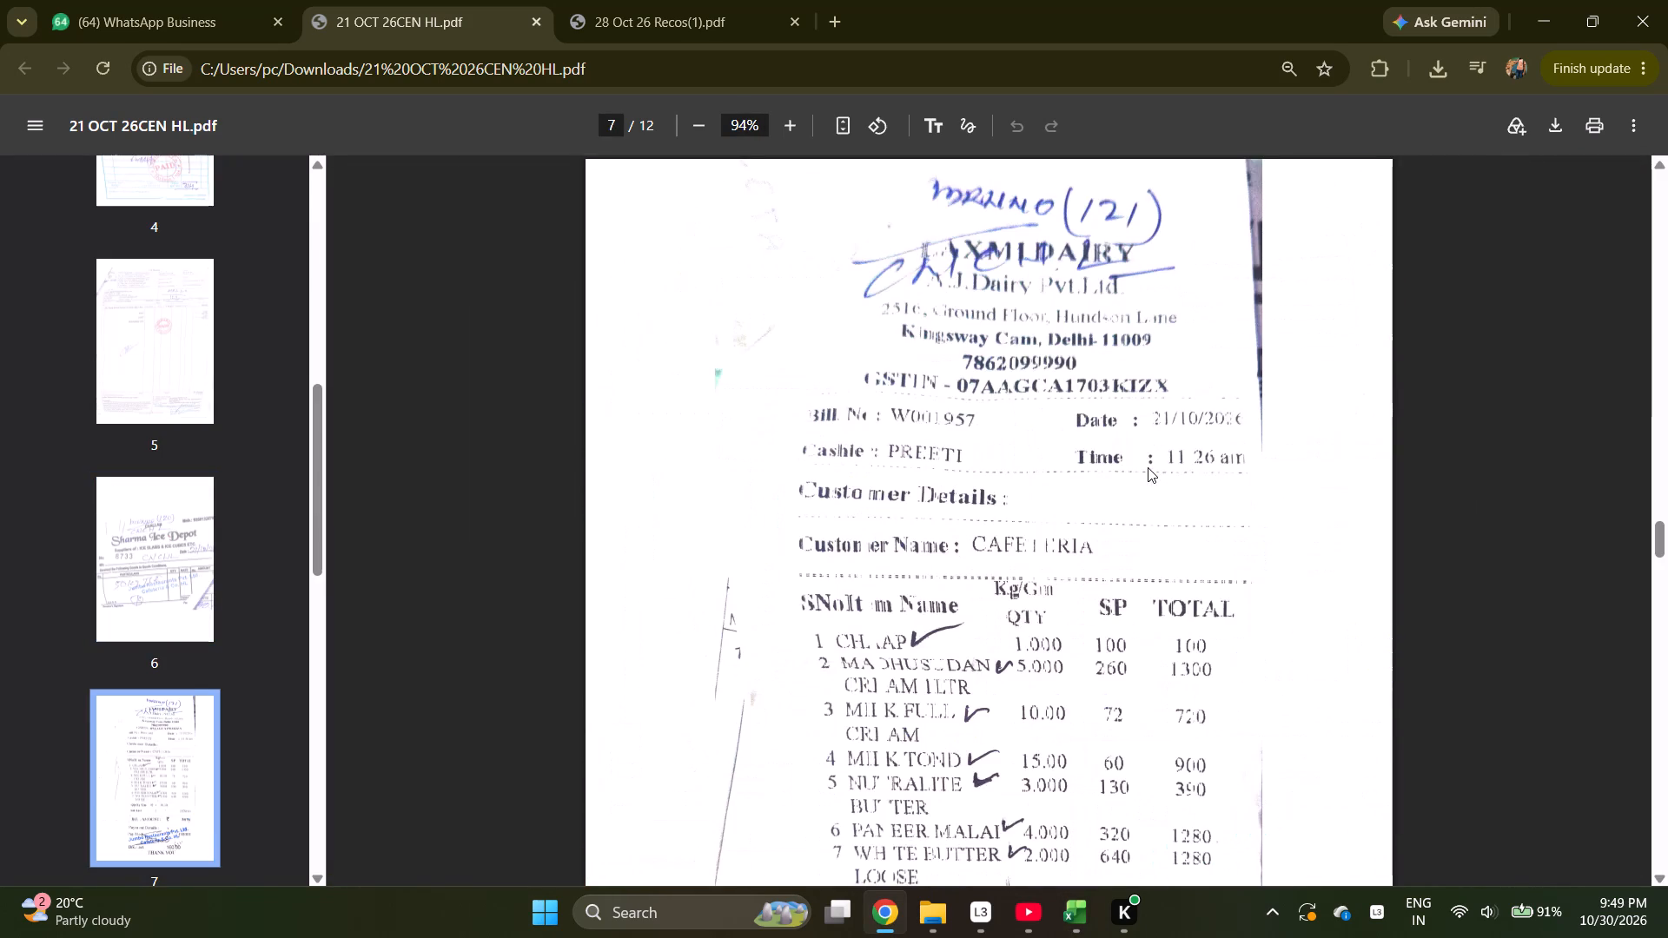
{"action": "key", "text": "Down"}
{"action": "key", "text": "Right"}
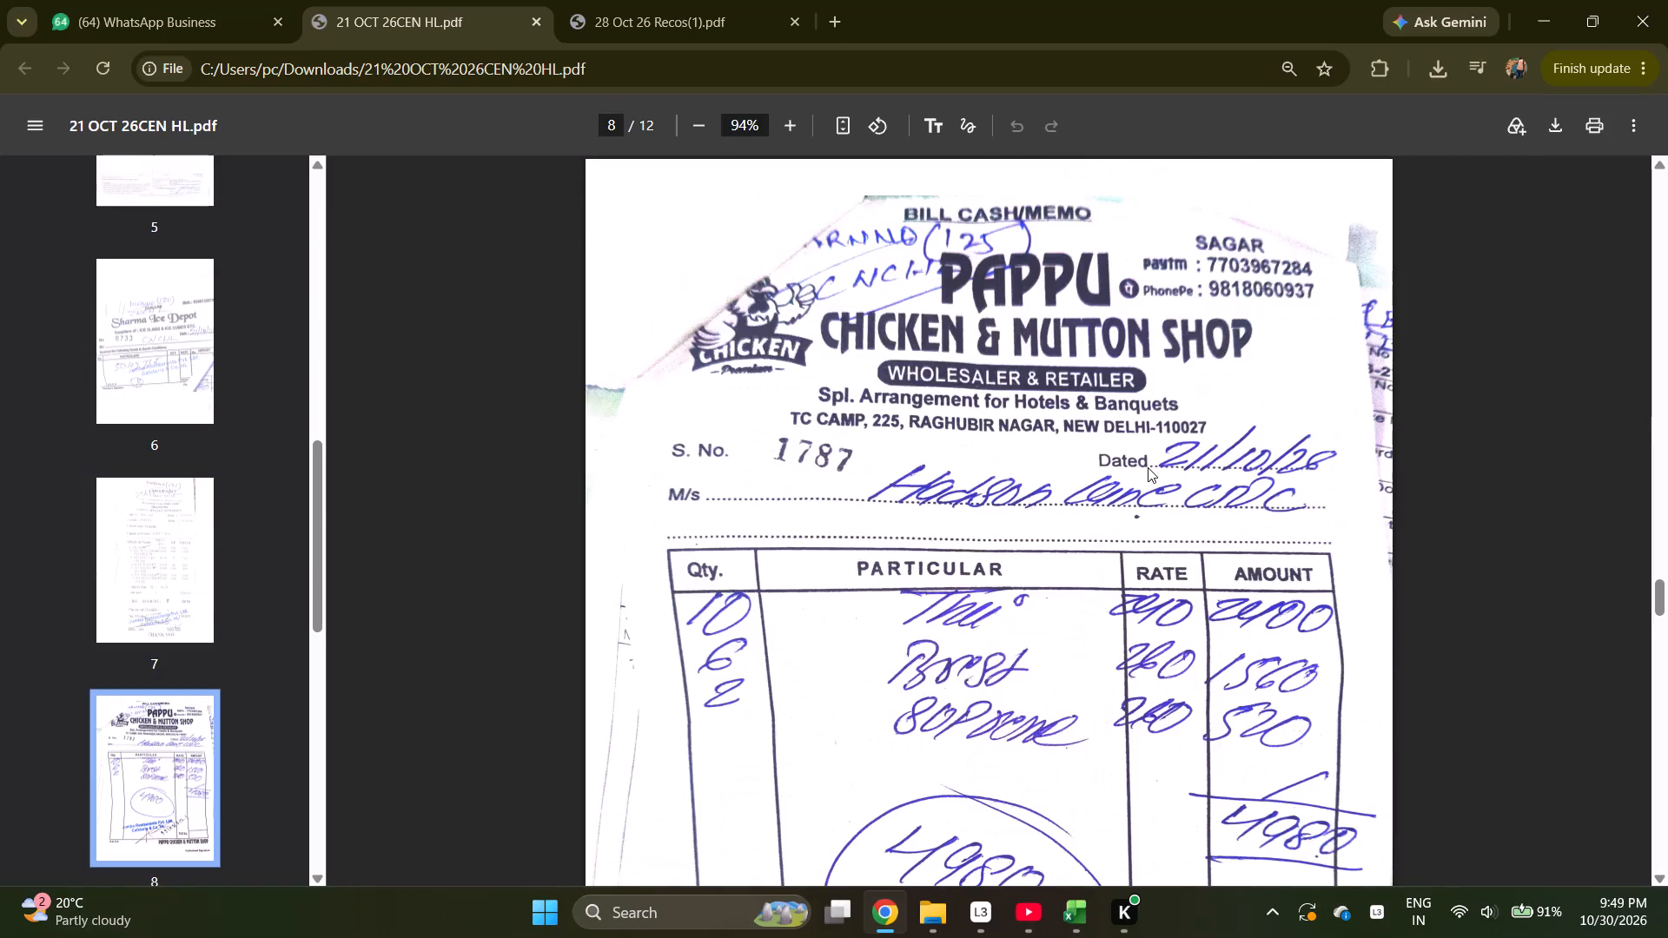
{"action": "key", "text": "Right"}
{"action": "key", "text": "Right"}
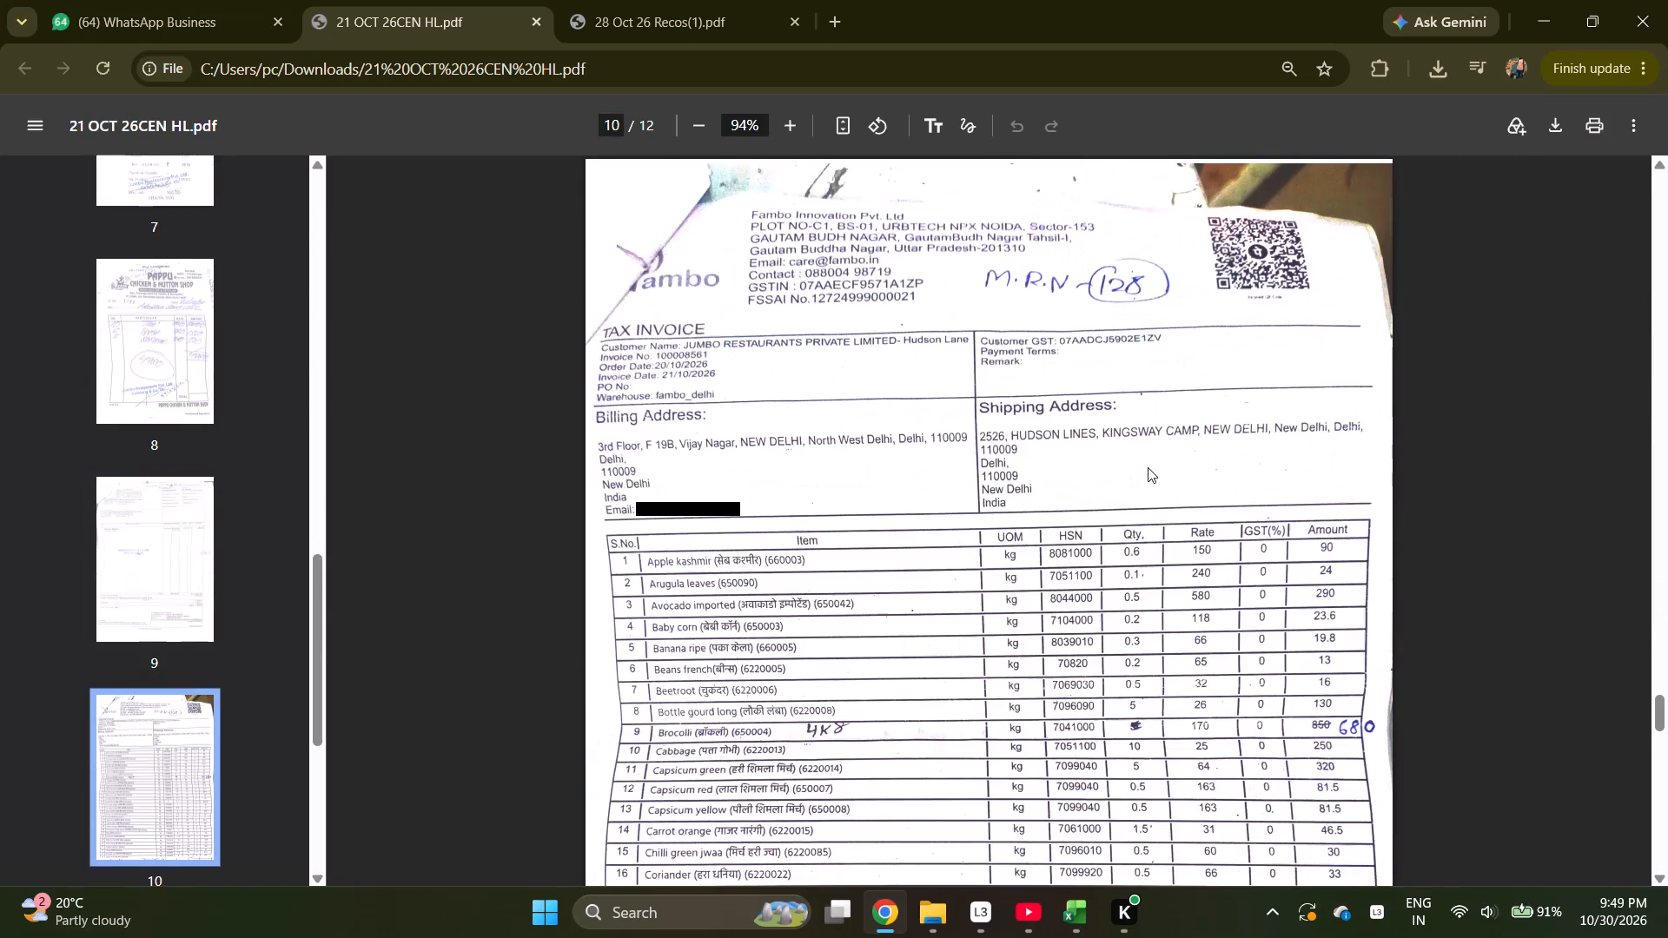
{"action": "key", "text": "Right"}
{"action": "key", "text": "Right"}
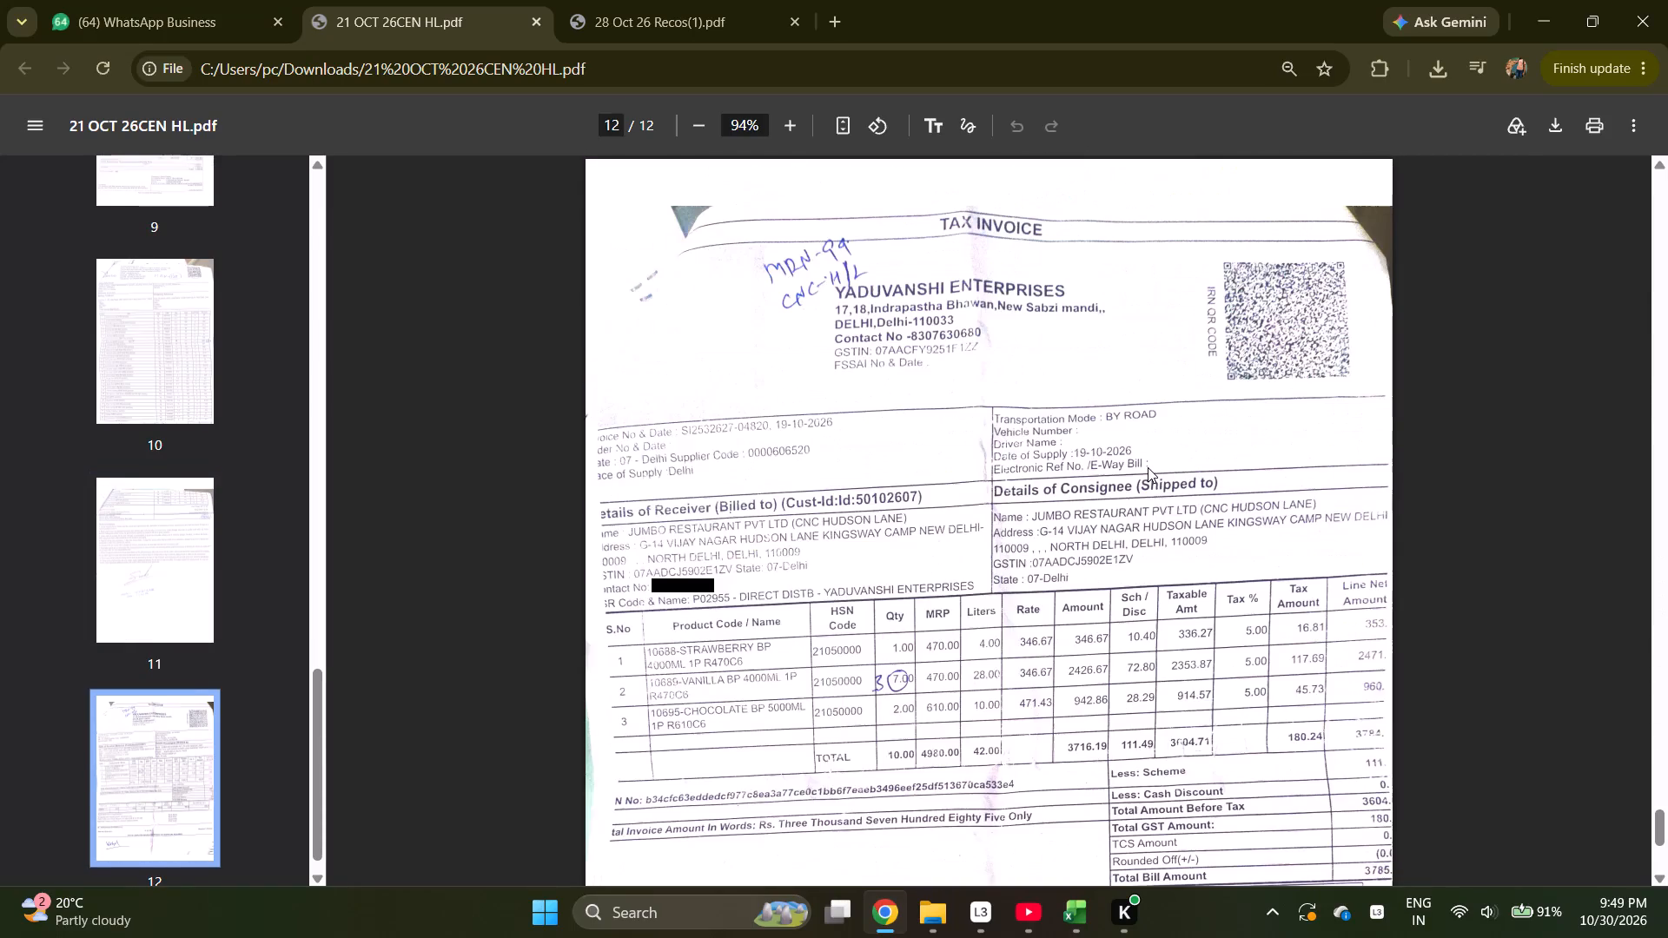
Return to the CNC HL OCT 2026 workbook in Excel and save it with the new purchase entries.
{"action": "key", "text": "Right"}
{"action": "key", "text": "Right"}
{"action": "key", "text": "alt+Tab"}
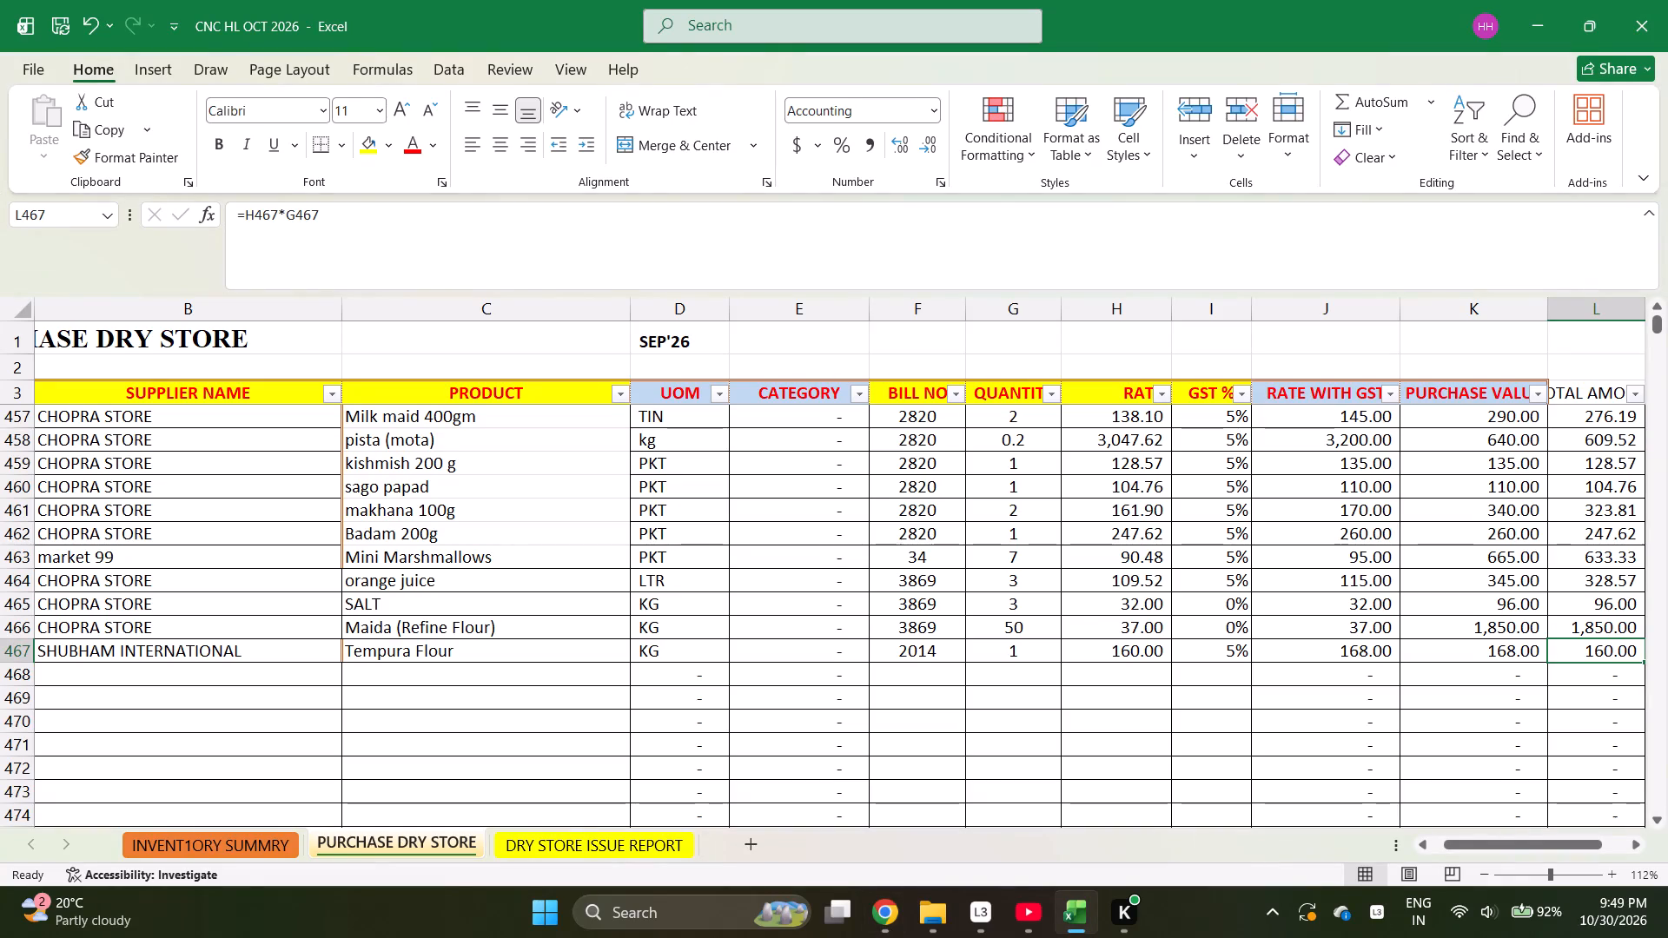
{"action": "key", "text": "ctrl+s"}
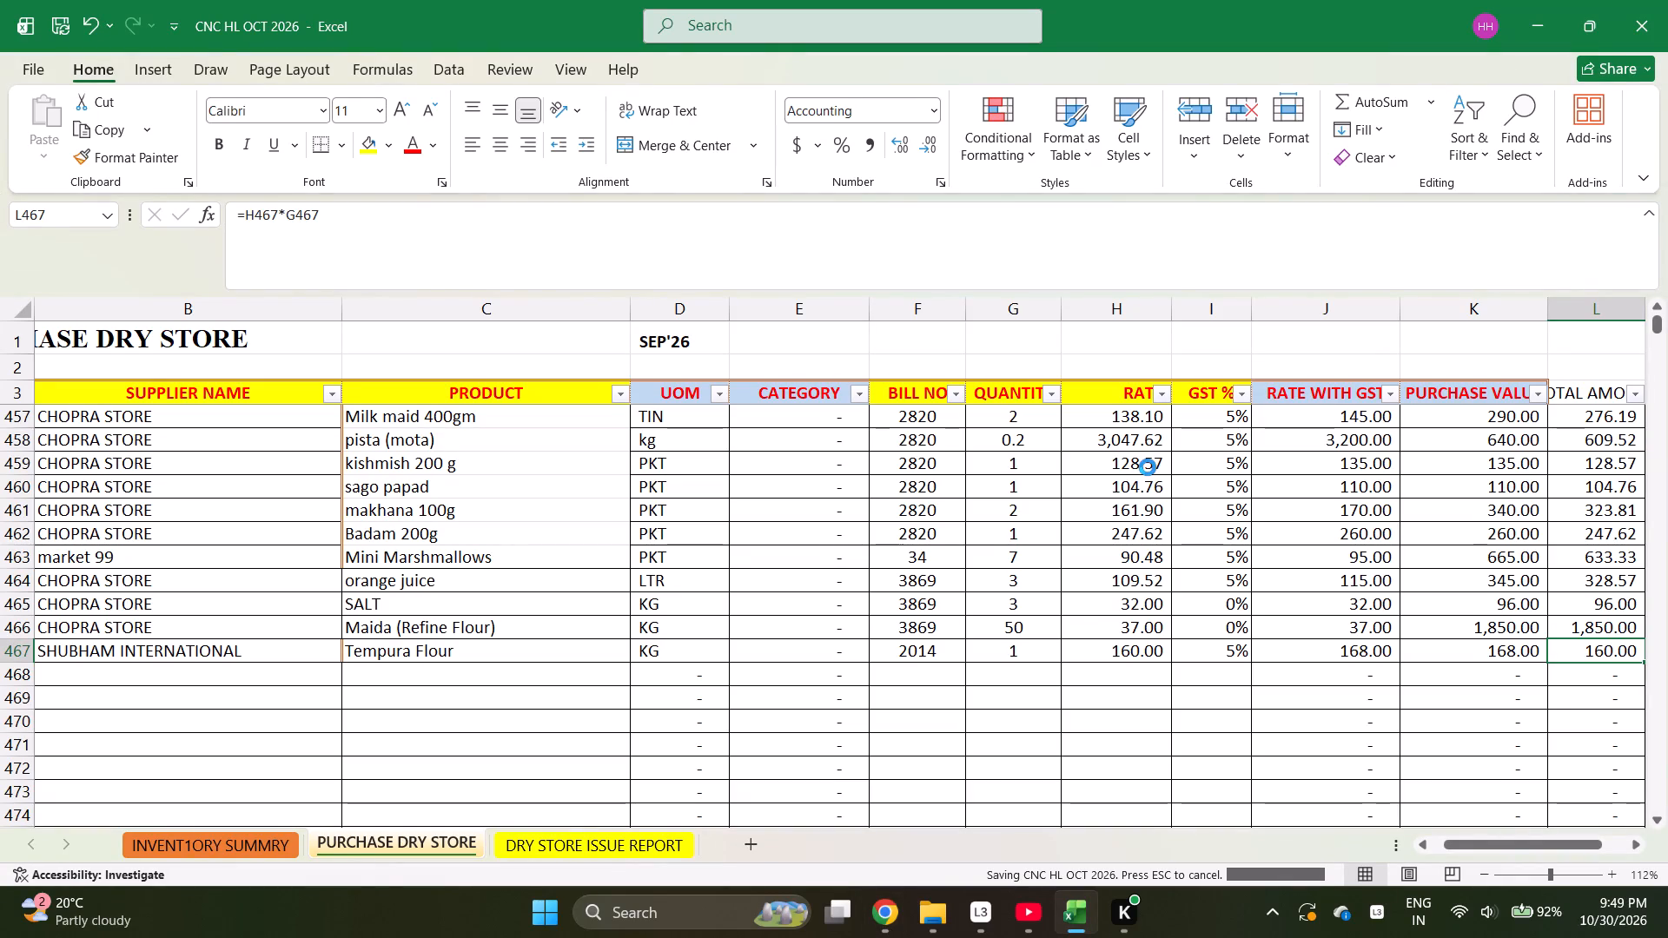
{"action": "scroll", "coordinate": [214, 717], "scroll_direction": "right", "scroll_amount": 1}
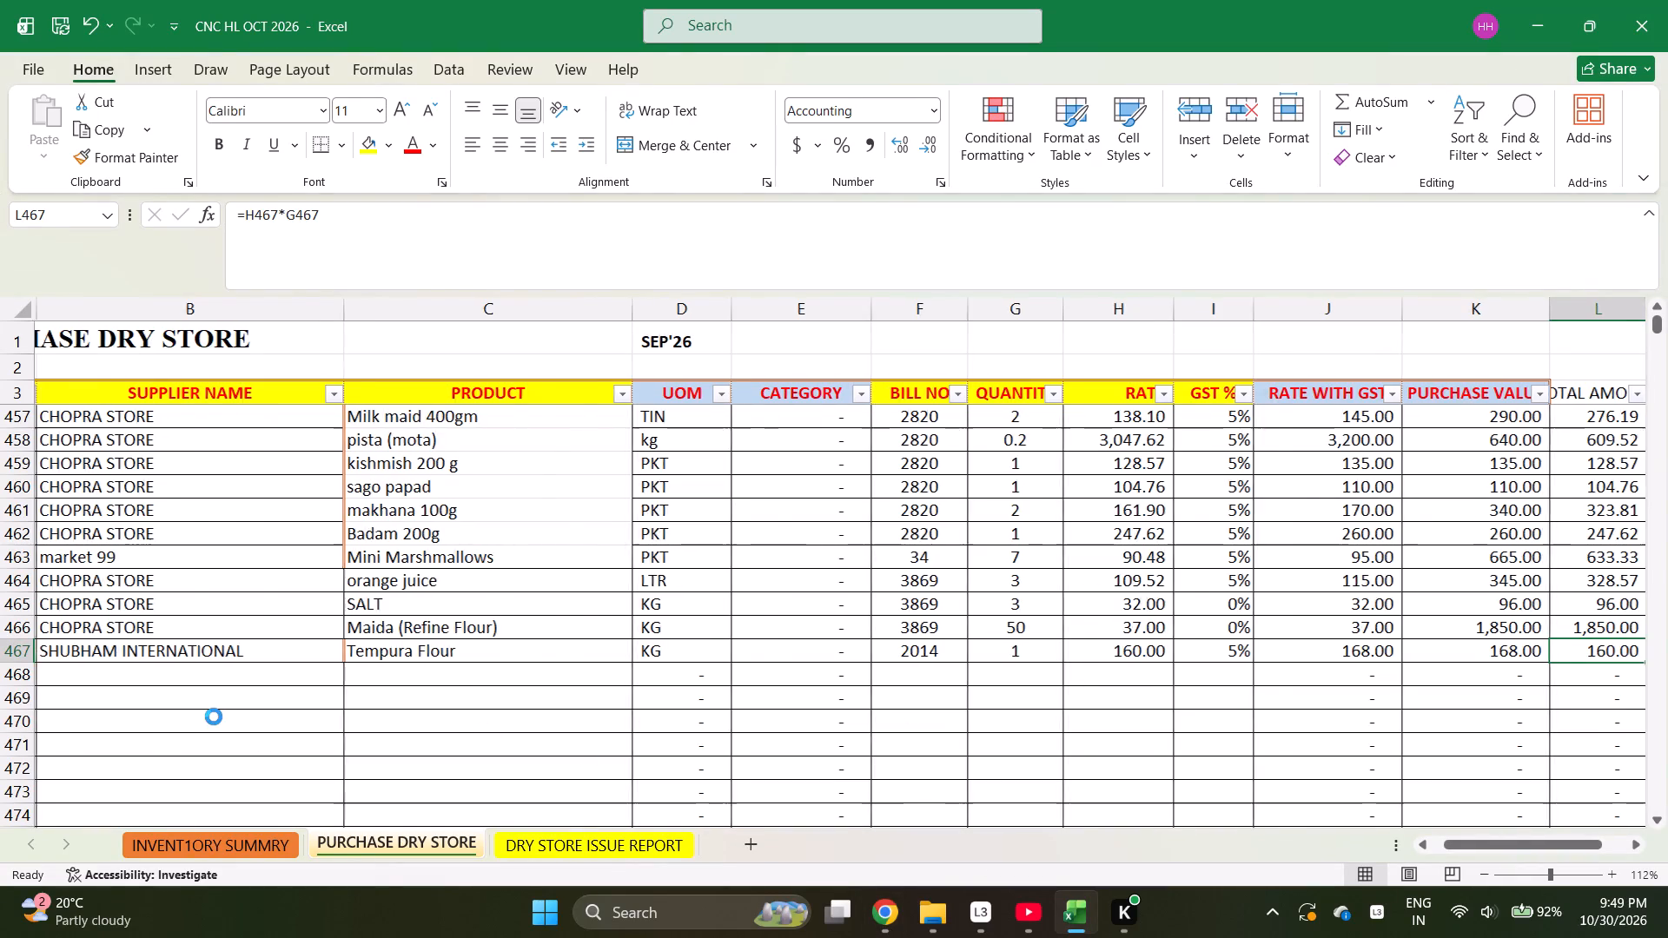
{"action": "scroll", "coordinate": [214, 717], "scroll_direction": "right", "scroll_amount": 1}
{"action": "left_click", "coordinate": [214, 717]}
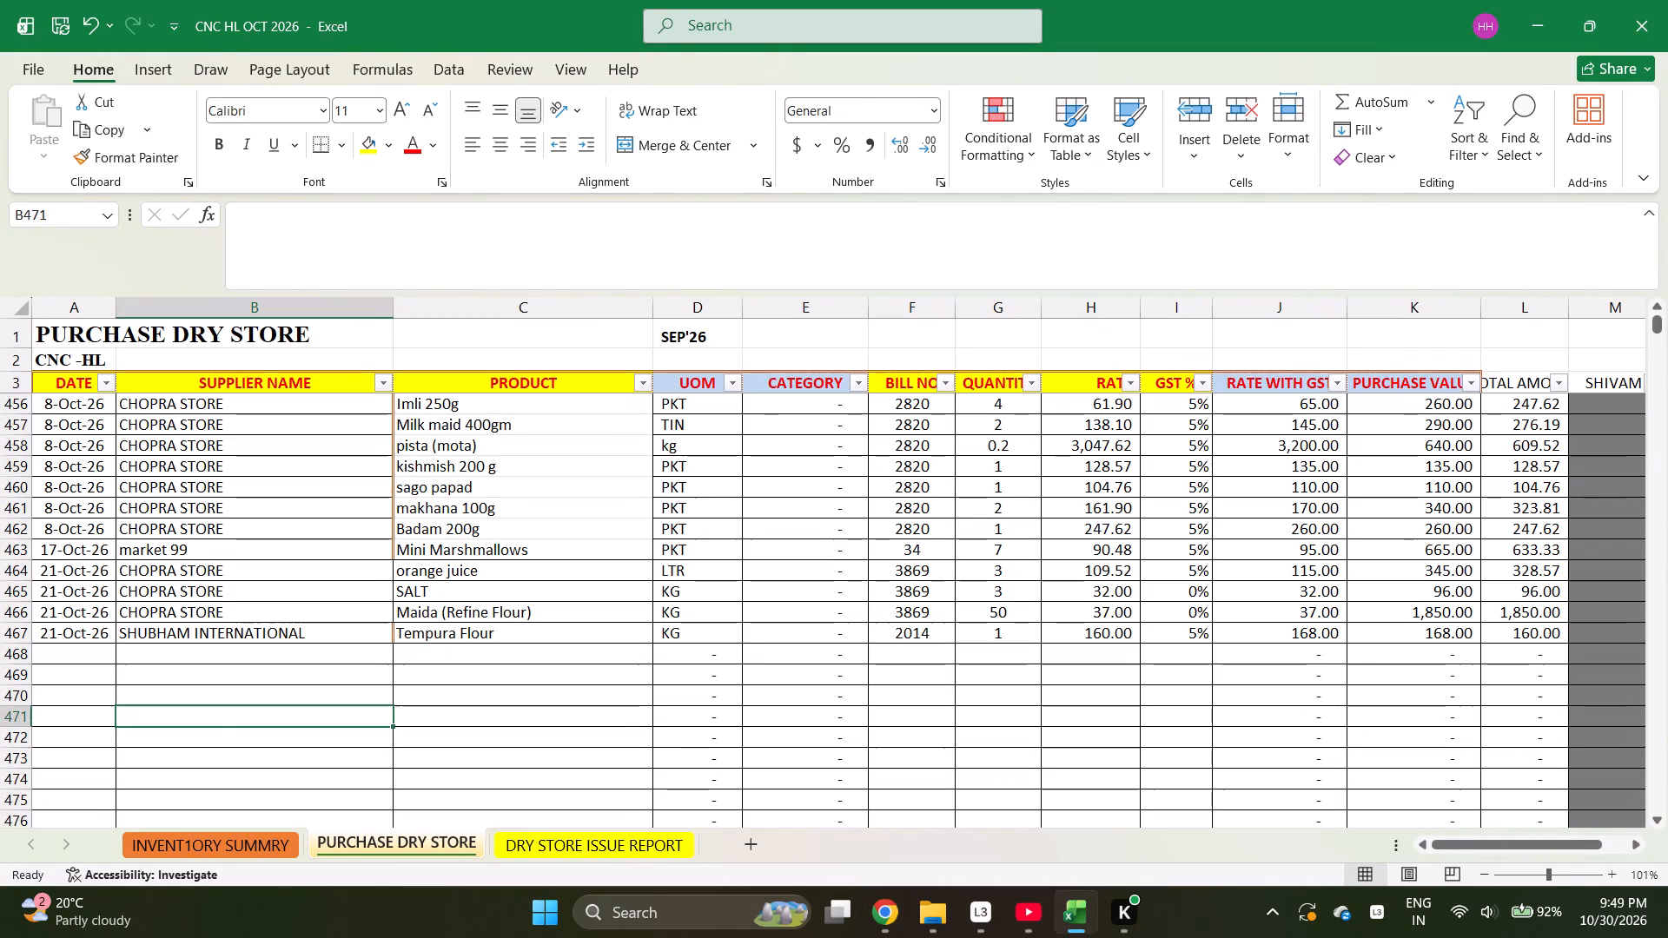
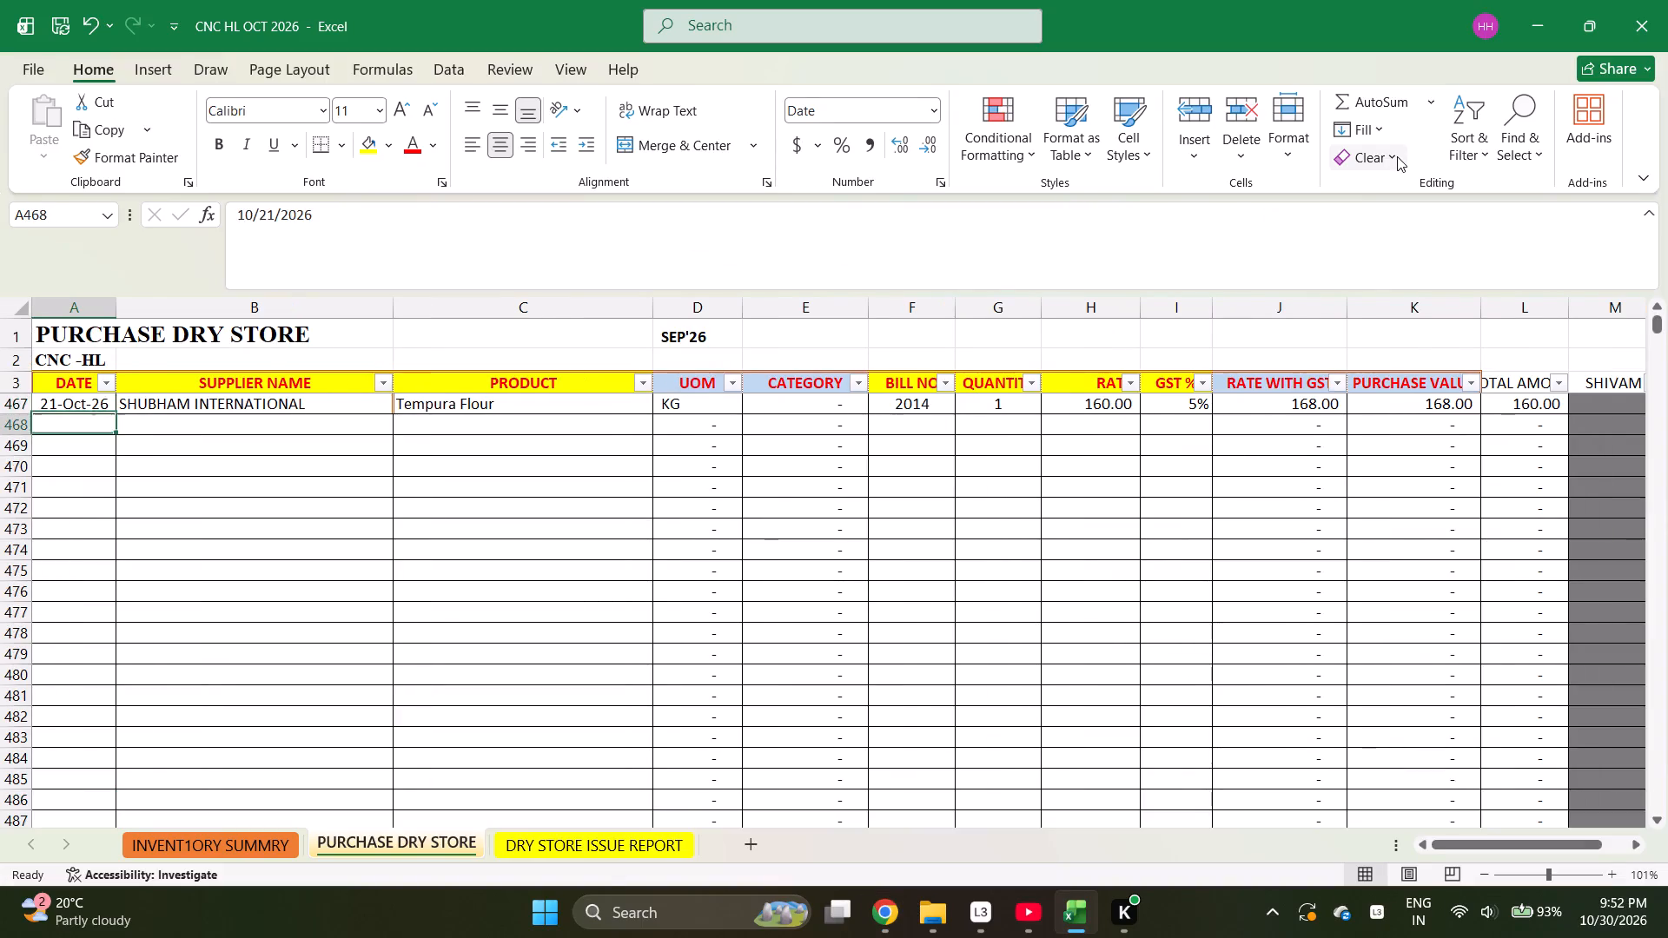
Enter the date 10-22-2026 in row 468 of the PURCHASE DRY STORE sheet and return to the scanned bills in Chrome.
{"action": "key", "text": "alt+Tab"}
{"action": "key", "text": "alt+Tab"}
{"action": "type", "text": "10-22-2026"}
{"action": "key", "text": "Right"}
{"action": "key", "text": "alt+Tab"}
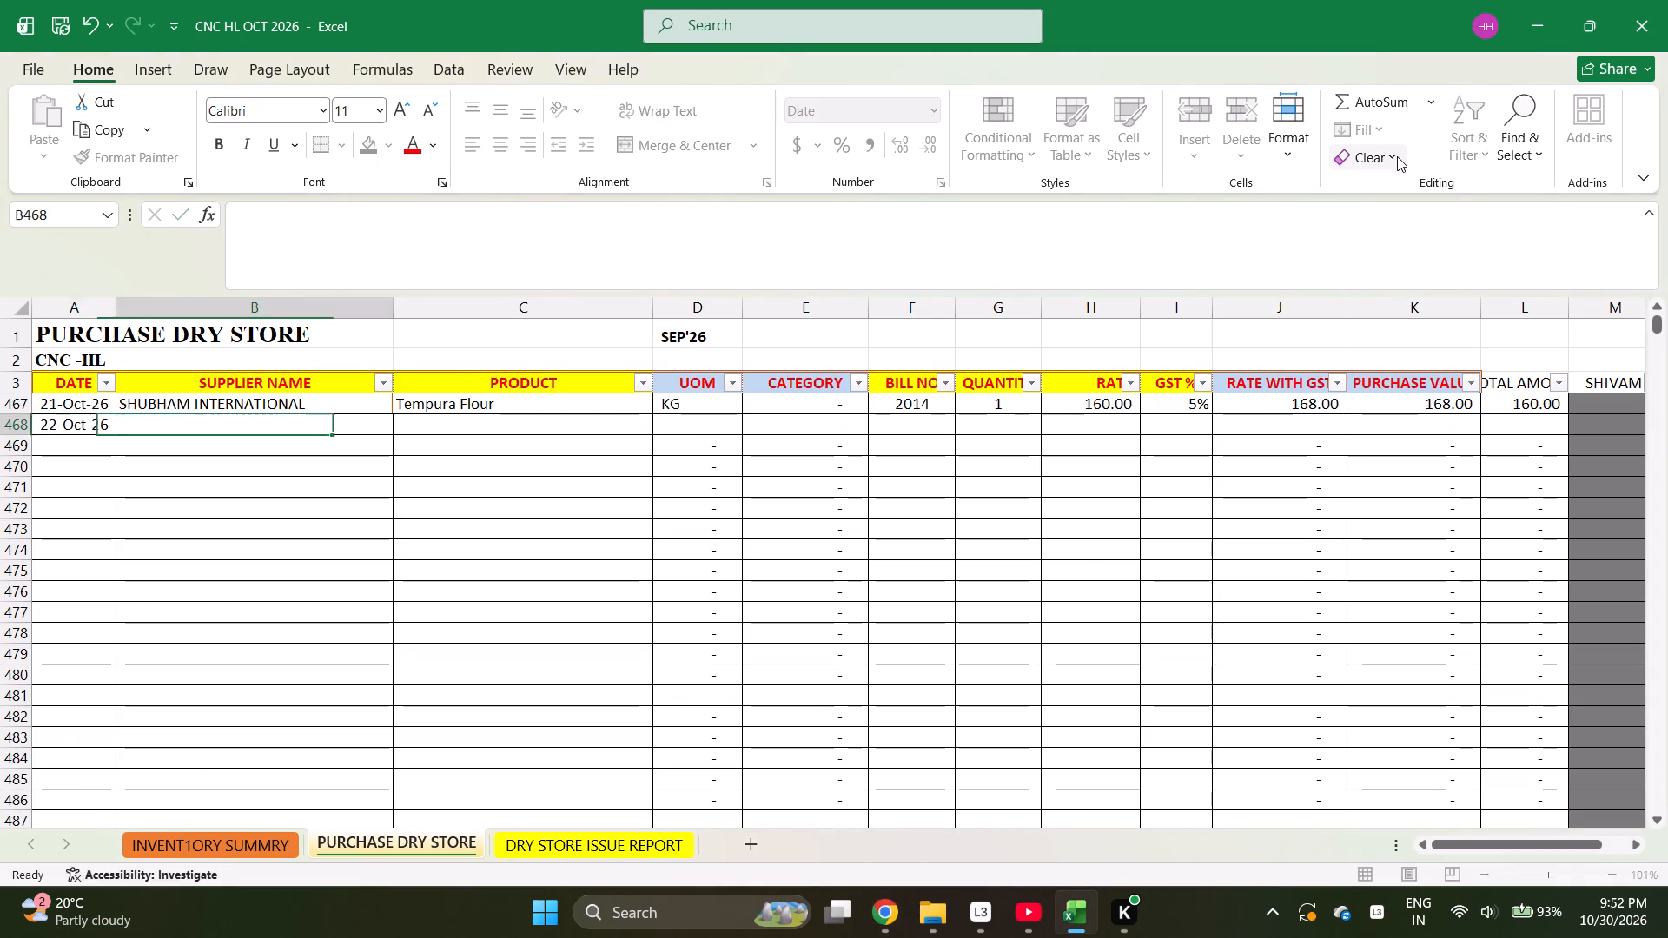
Enter CHOPRA STORE as the supplier in row 468 of the PURCHASE DRY STORE sheet.
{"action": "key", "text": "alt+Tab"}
{"action": "type", "text": "CHO"}
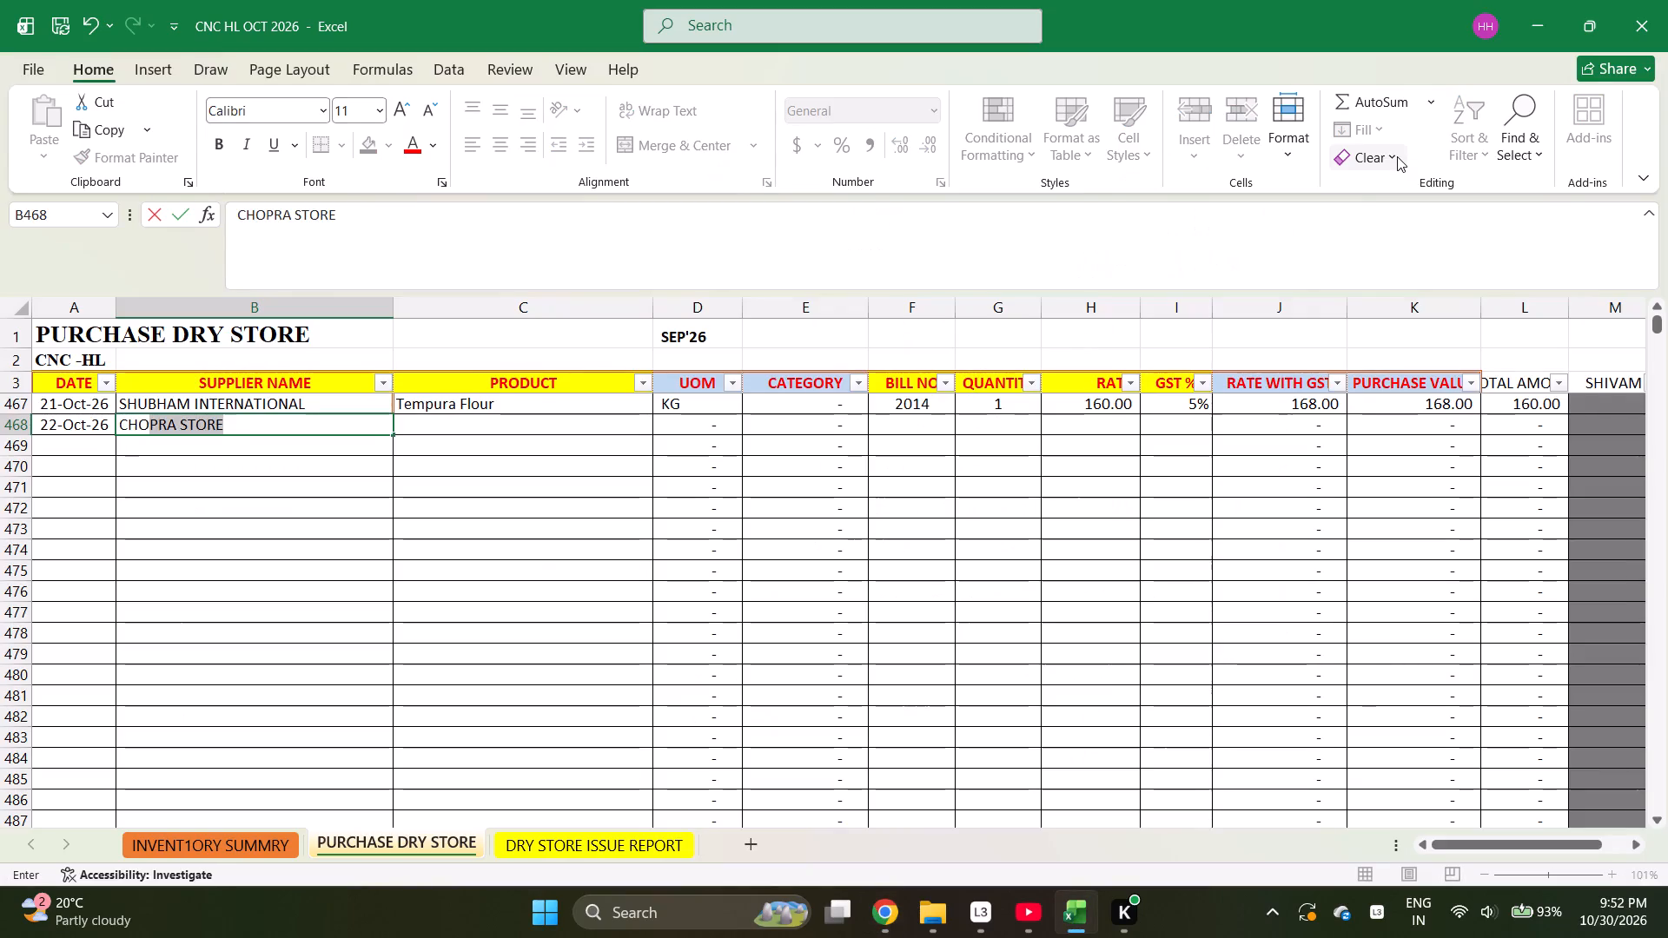
{"action": "key", "text": "Right"}
Check the first item on the Chopra Store bill, find Dalda Ghee in the inventory summary and copy it into row 468 as the product.
{"action": "key", "text": "alt+Tab"}
{"action": "key", "text": "alt+Tab"}
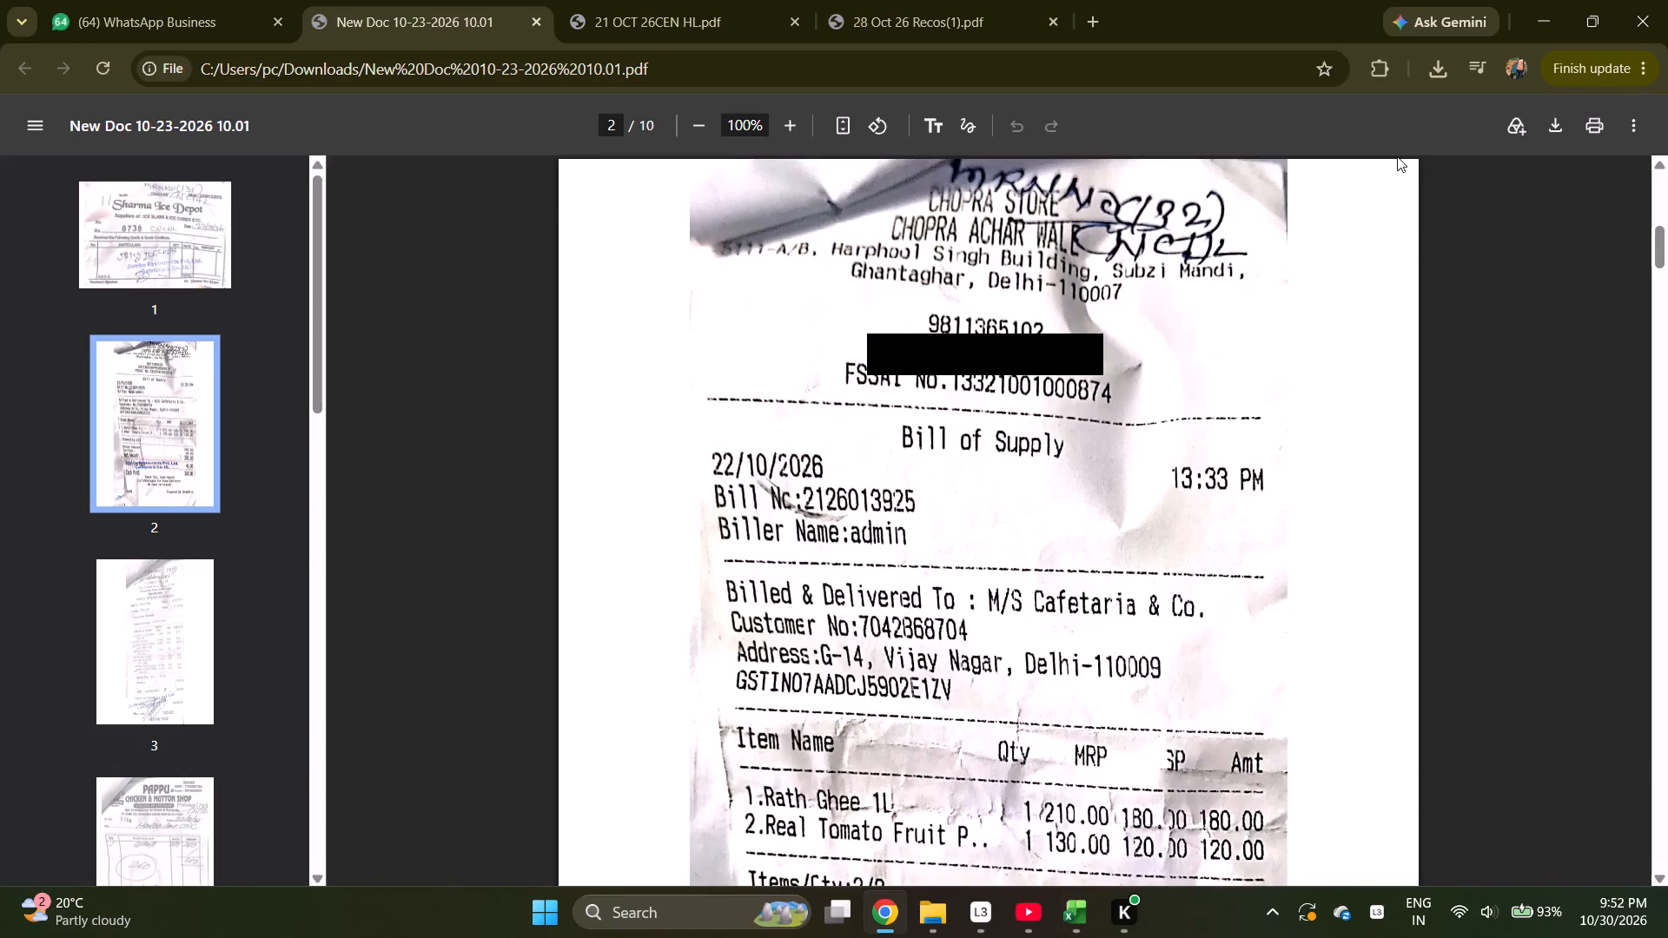
{"action": "key", "text": "ctrl+Page_Up"}
{"action": "key", "text": "ctrl+f"}
{"action": "type", "text": "DALDA"}
{"action": "key", "text": "Return"}
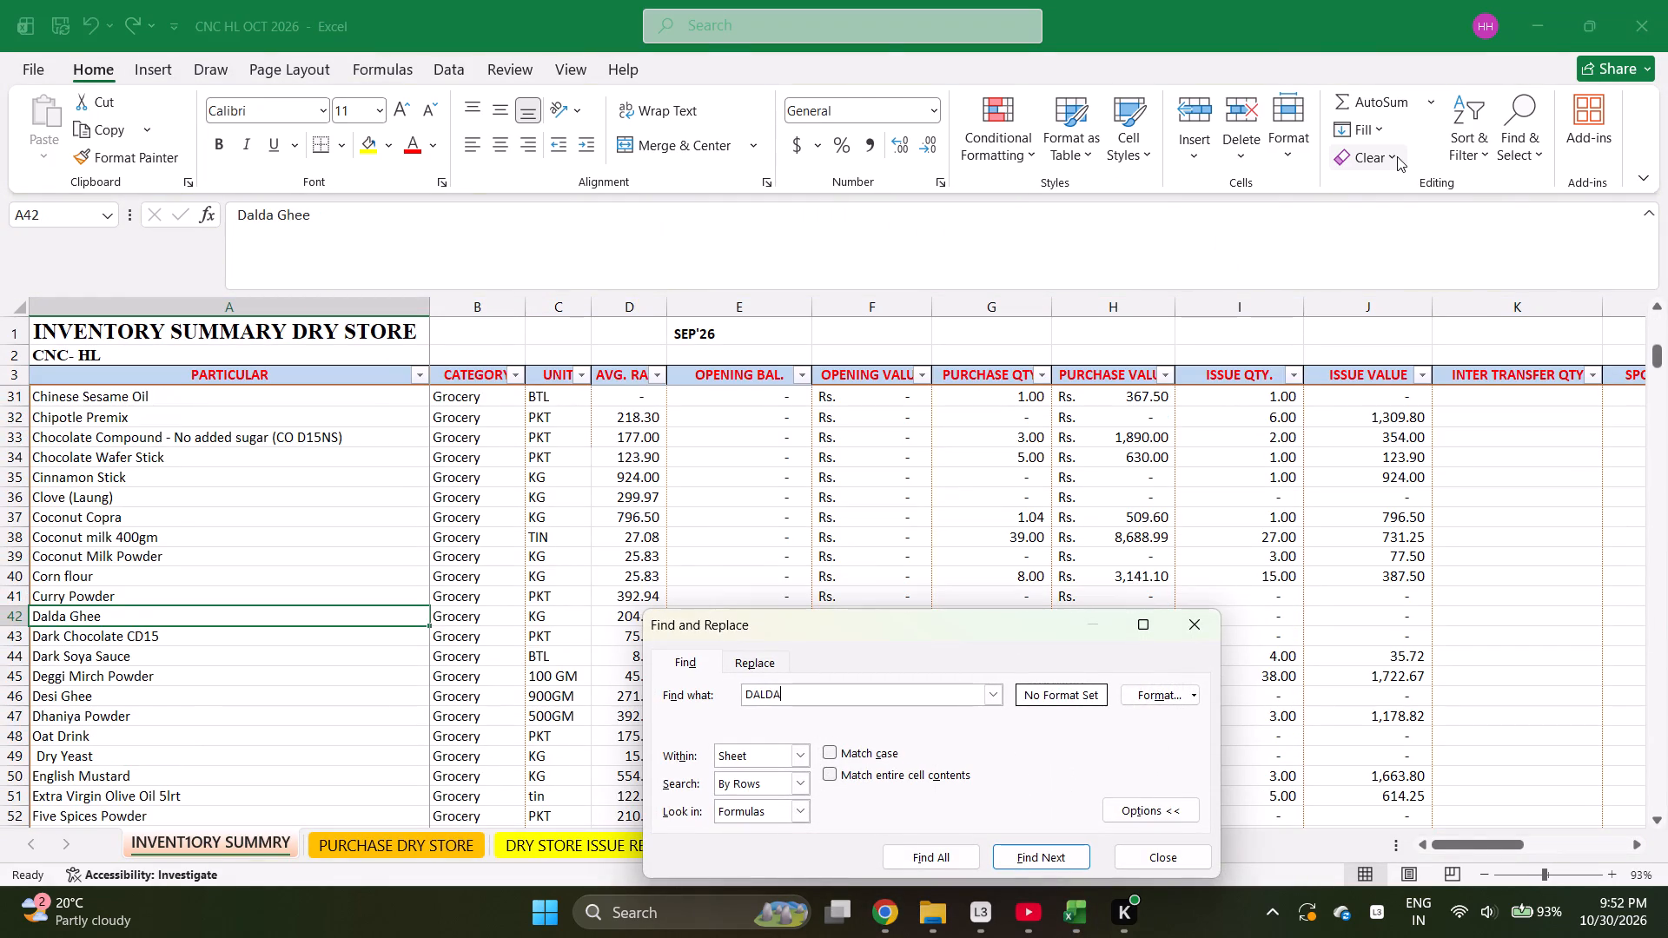
{"action": "key", "text": "Return"}
{"action": "key", "text": "Escape"}
{"action": "key", "text": "ctrl+c"}
{"action": "key", "text": "ctrl+Page_Down"}
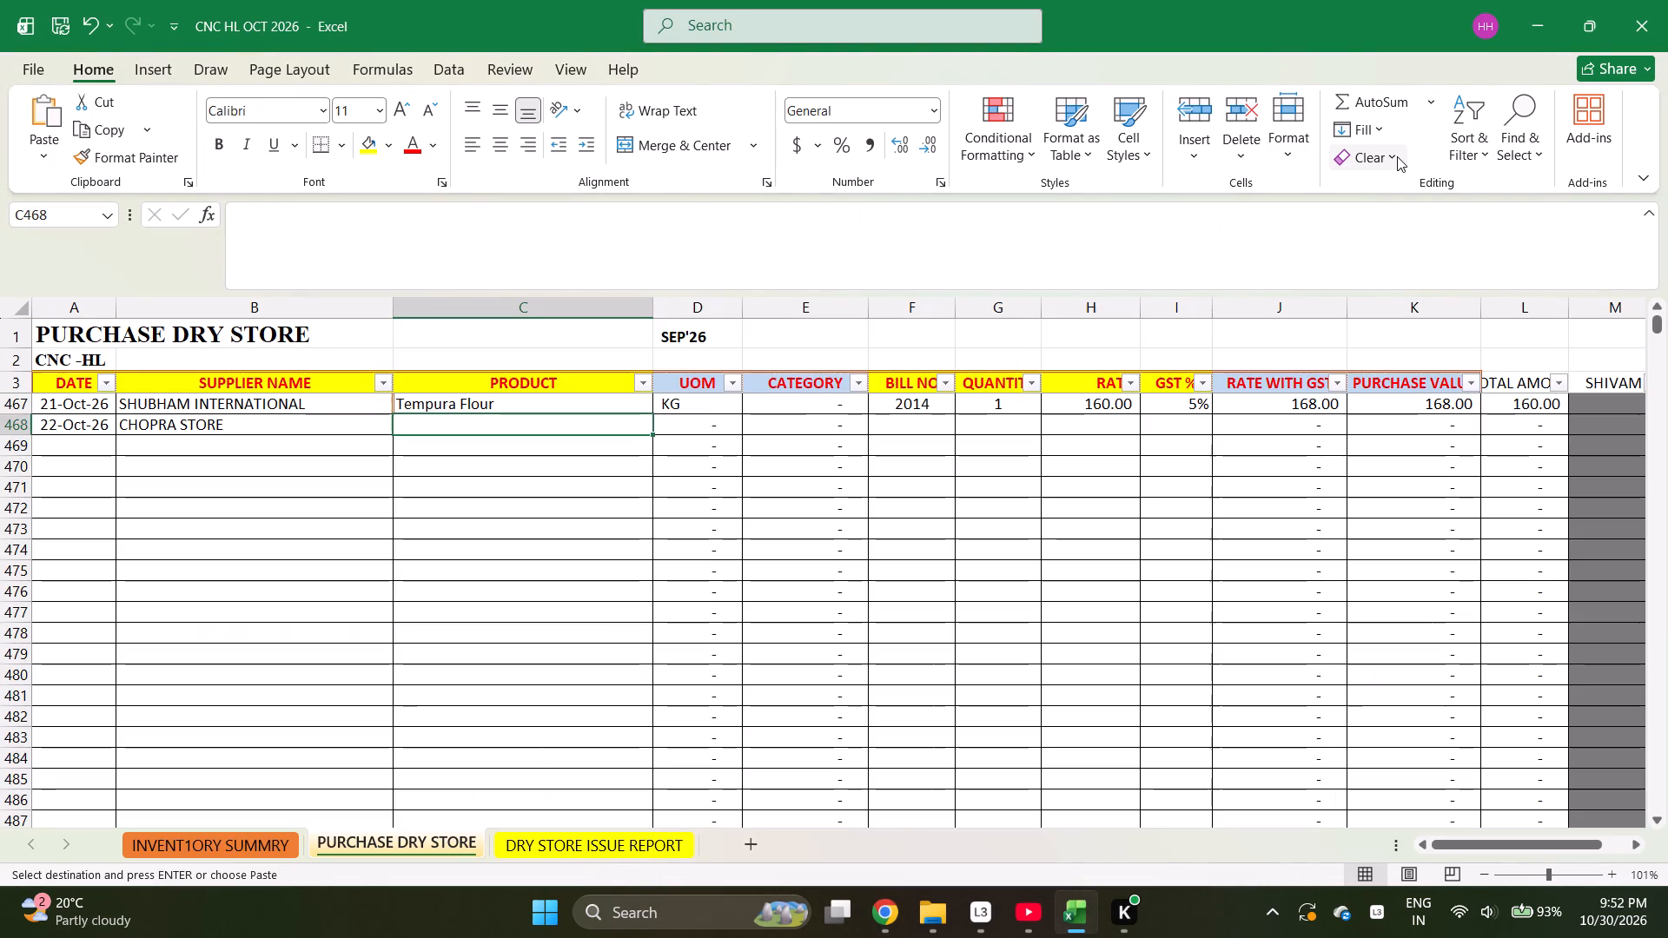
{"action": "key", "text": "Return"}
{"action": "key", "text": "Return"}
Check the bill's second item, find Tomato Puree in the inventory summary and copy it into row 469 as the product.
{"action": "key", "text": "alt+Tab"}
{"action": "key", "text": "alt+Tab"}
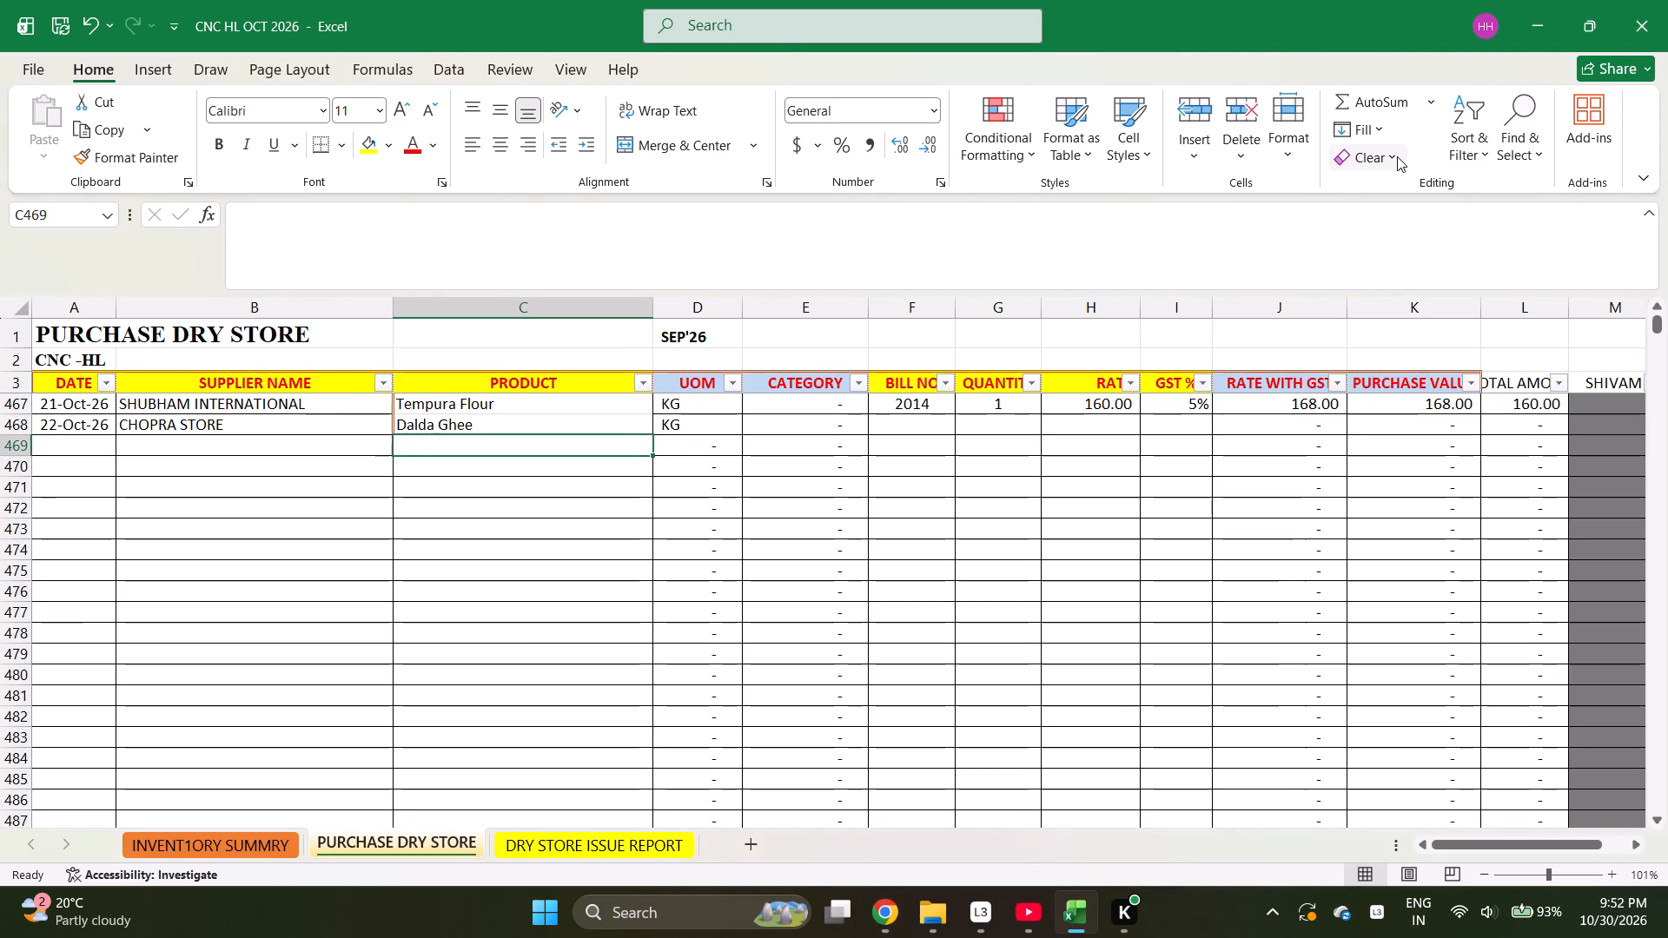
{"action": "key", "text": "ctrl+Page_Up"}
{"action": "key", "text": "ctrl+f"}
{"action": "type", "text": "TOMATO"}
{"action": "key", "text": "Return"}
{"action": "key", "text": "Return"}
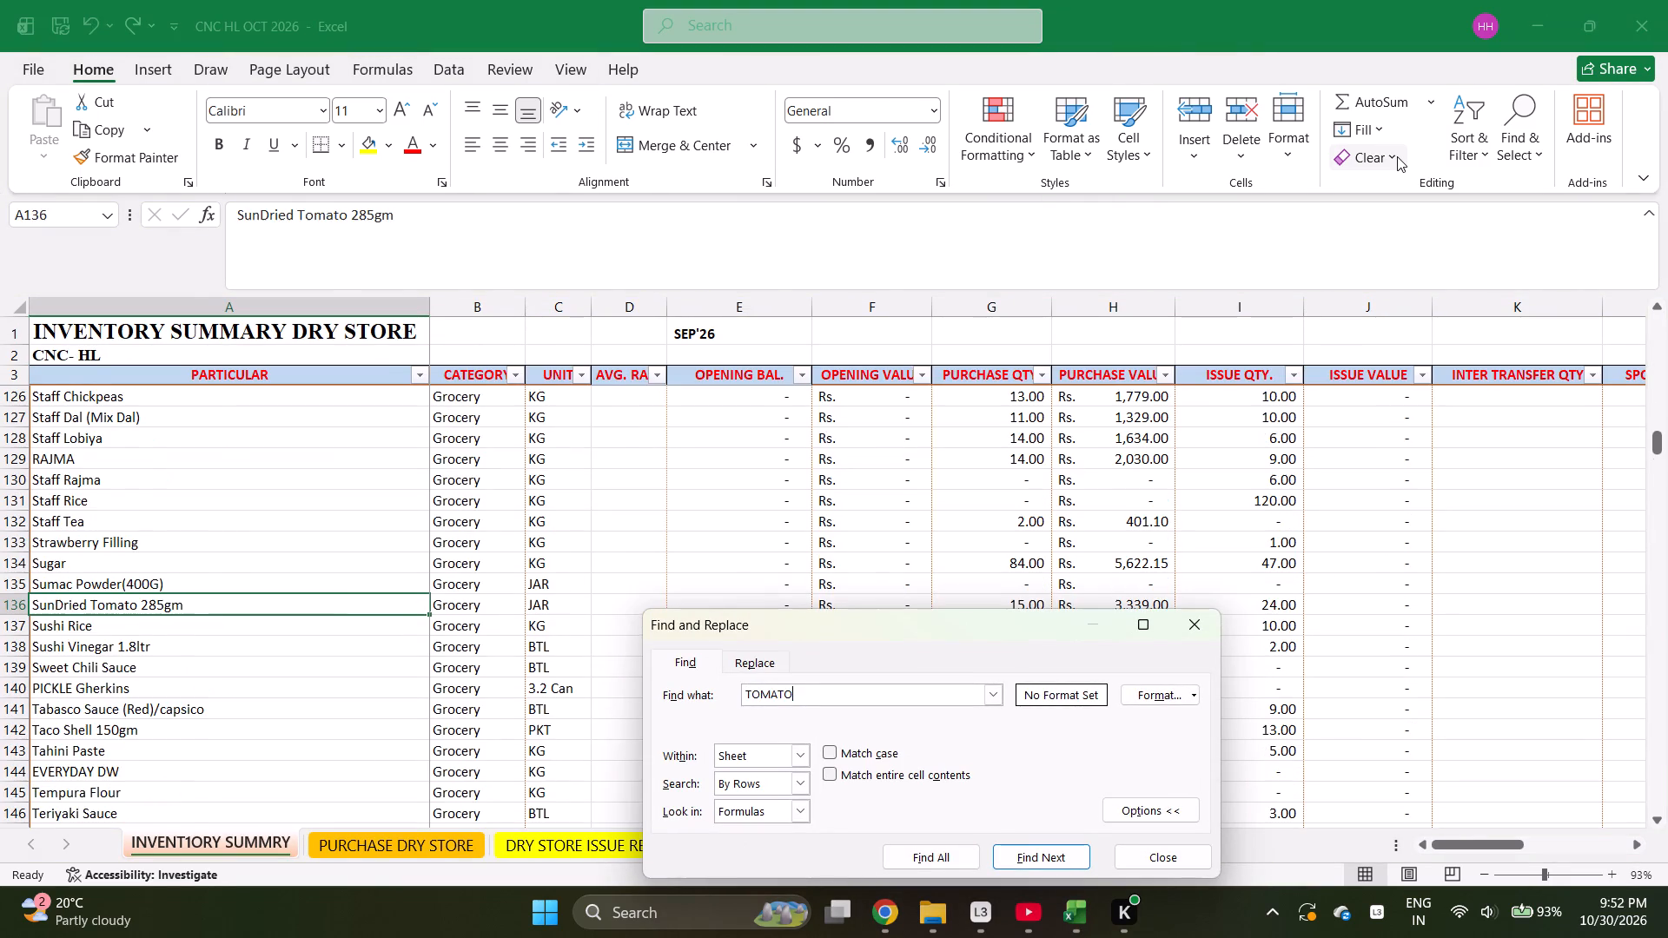
{"action": "key", "text": "Return"}
{"action": "key", "text": "Return"}
{"action": "key", "text": "Return"}
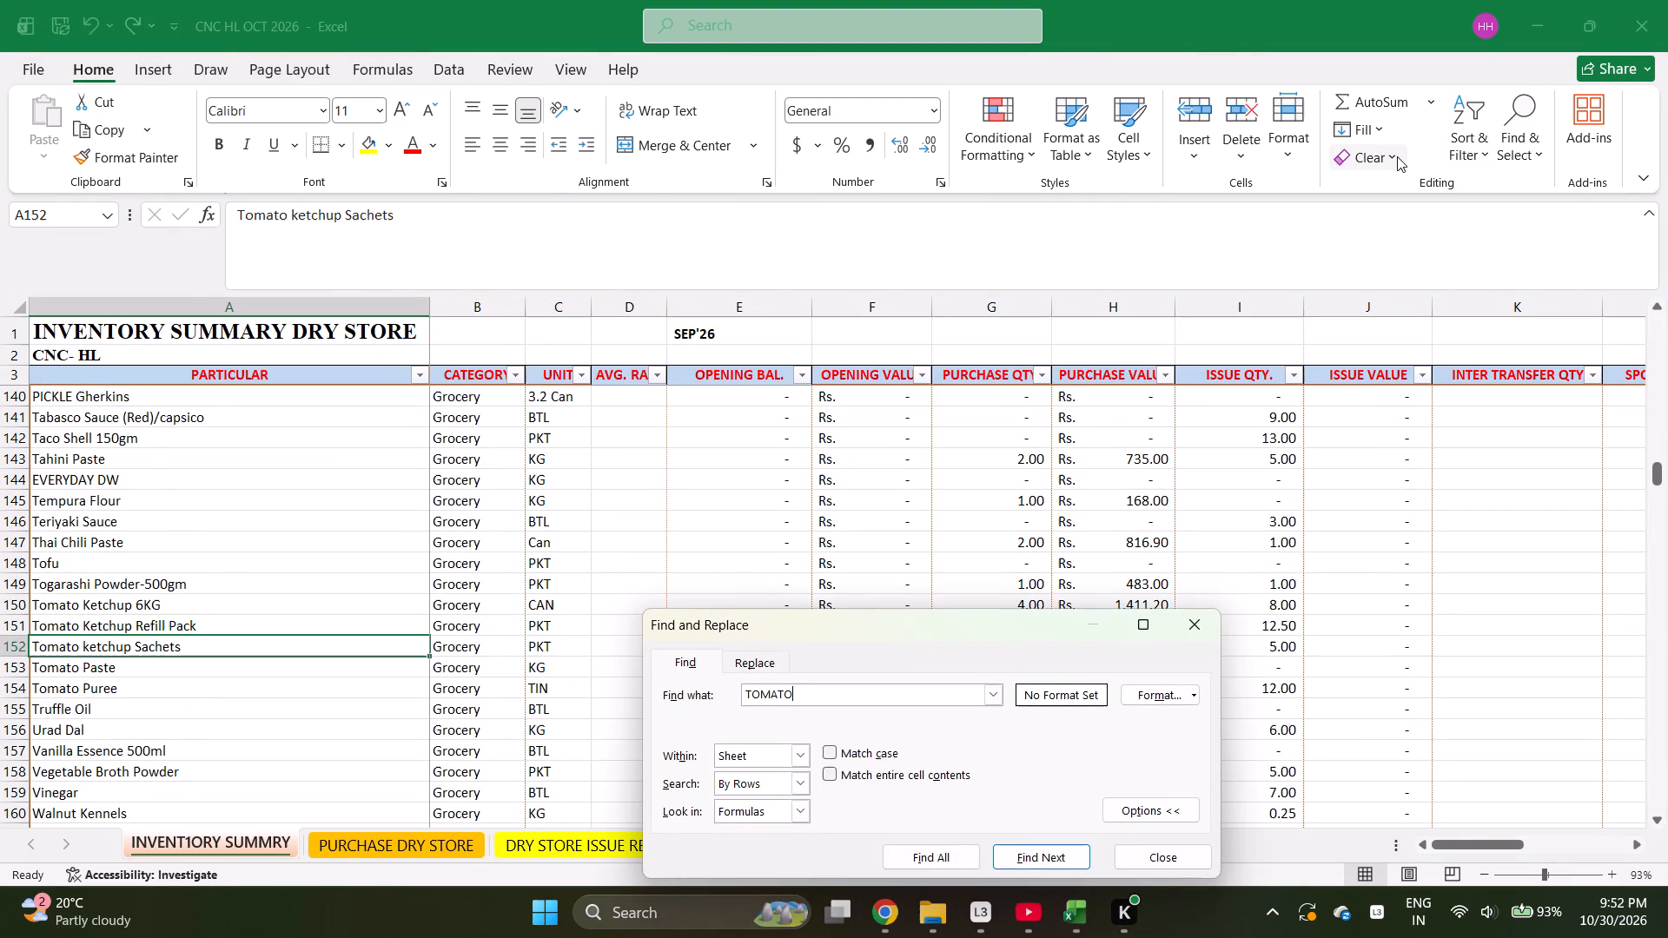
{"action": "key", "text": "Return"}
{"action": "key", "text": "space"}
{"action": "type", "text": "P"}
{"action": "key", "text": "Return"}
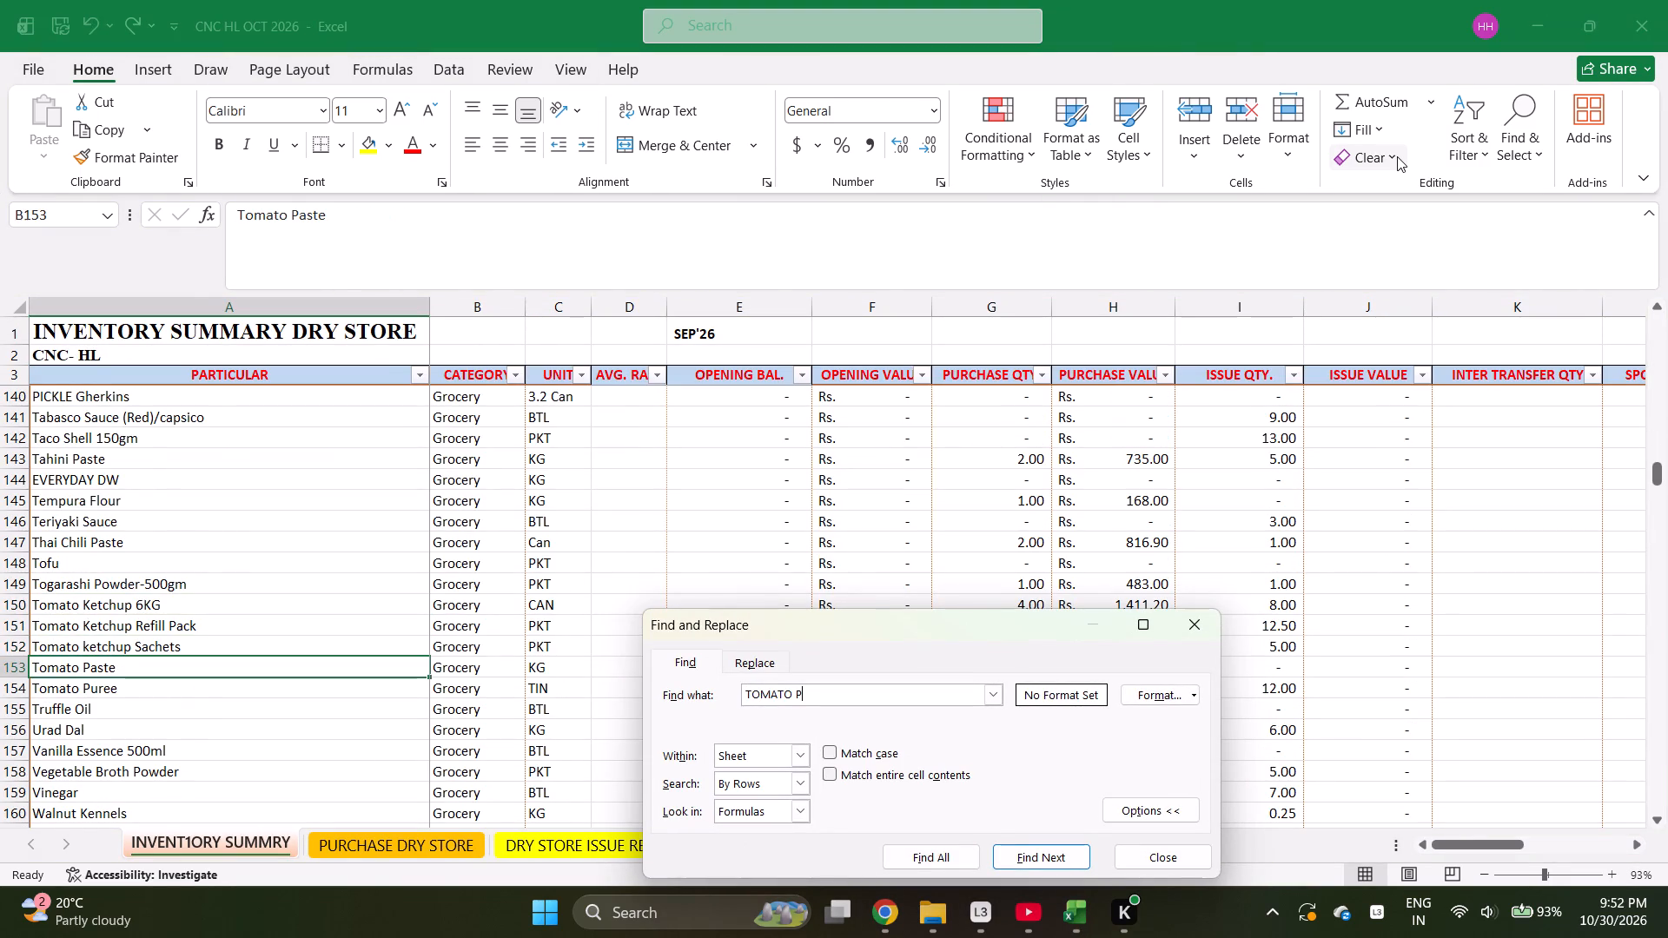
{"action": "key", "text": "Escape"}
{"action": "key", "text": "ctrl+c"}
{"action": "key", "text": "ctrl+Page_Down"}
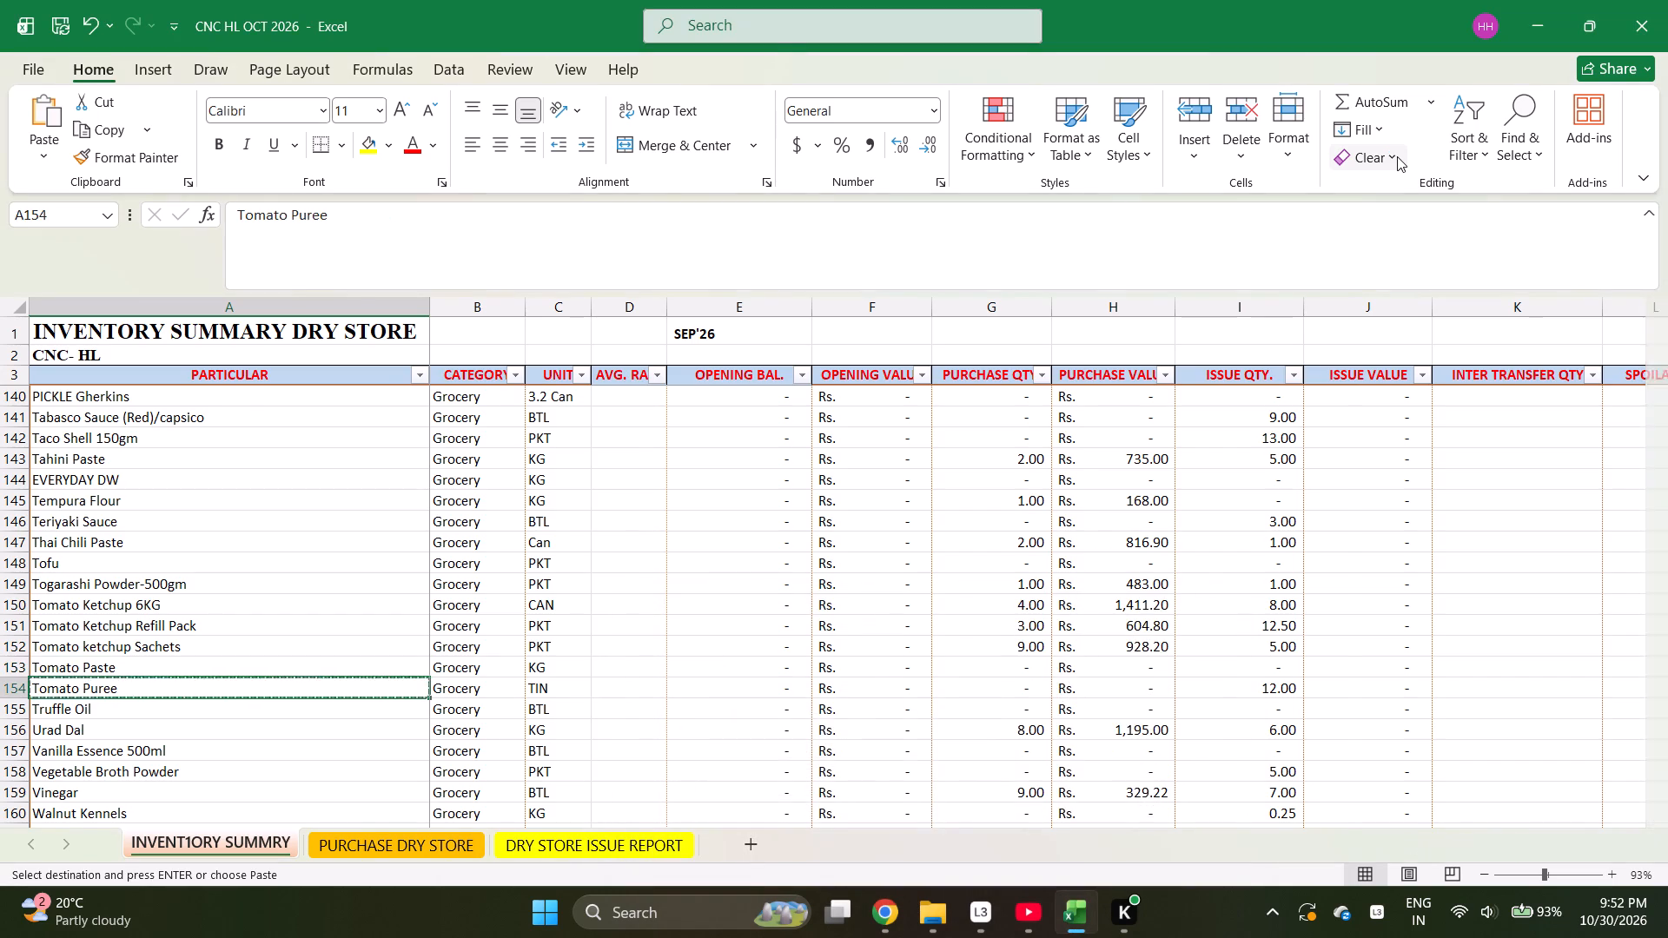
{"action": "key", "text": "Return"}
{"action": "key", "text": "Return"}
Consult the Chopra Store bill in the New Doc 10-23-2026 PDF and enter bill number 2026 for Dalda Ghee in row 468.
{"action": "key", "text": "alt+Tab"}
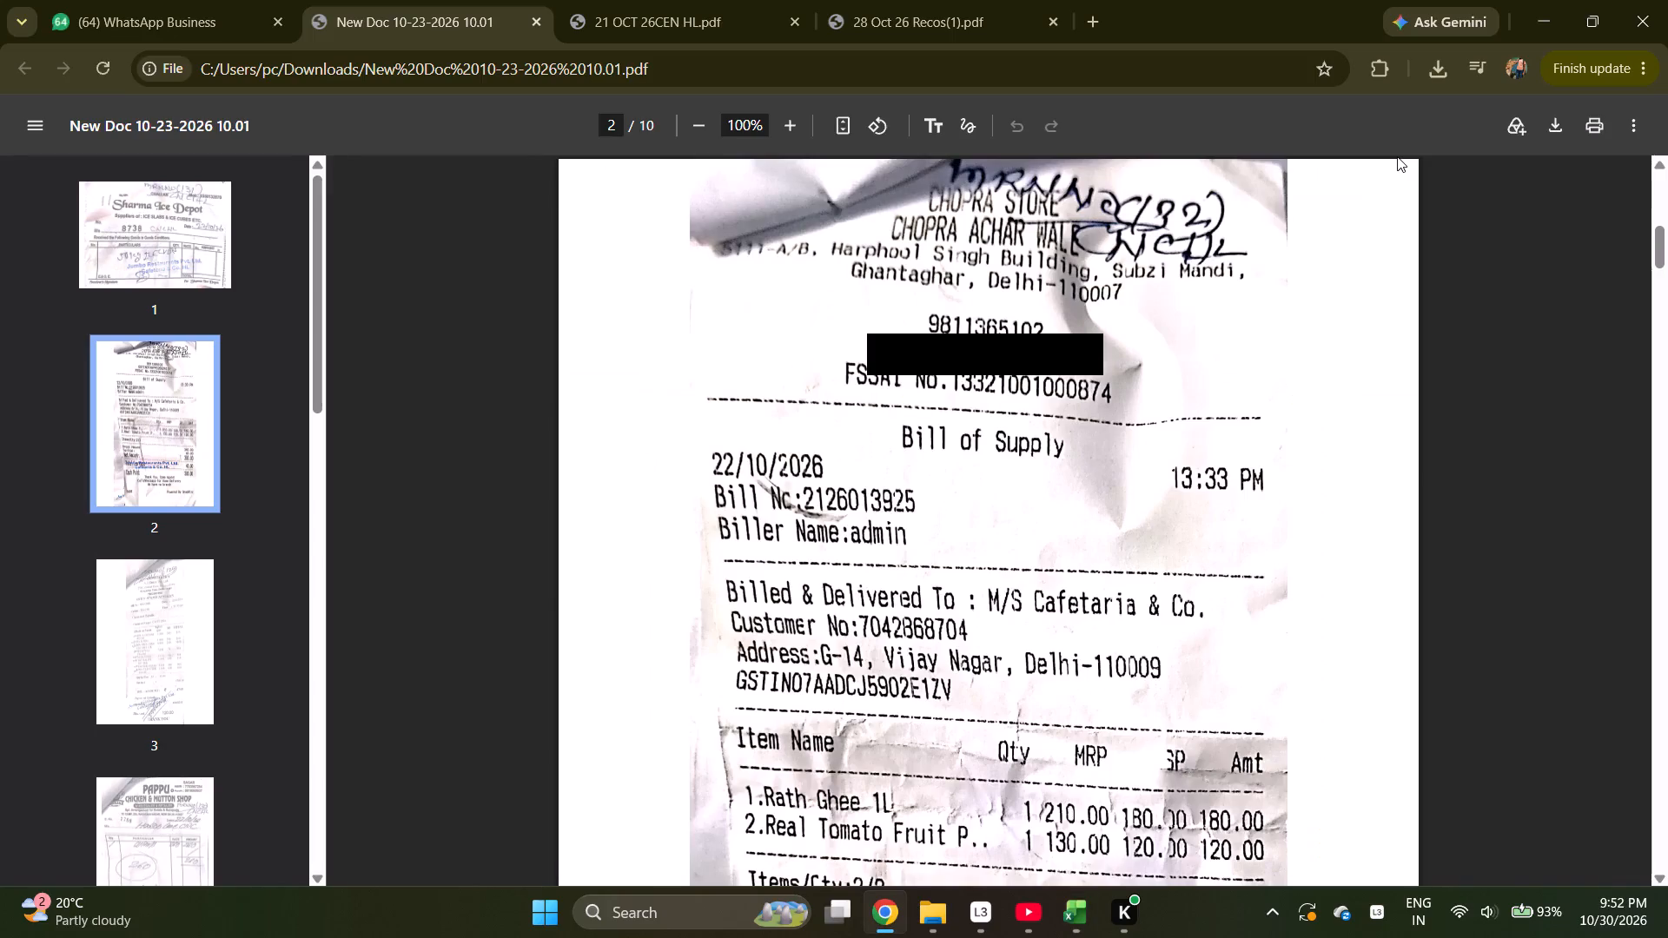
{"action": "key", "text": "alt+Tab"}
{"action": "key", "text": "Up"}
{"action": "key", "text": "Right"}
{"action": "key", "text": "Right"}
{"action": "key", "text": "Right"}
{"action": "key", "text": "ctrl+Up"}
{"action": "key", "text": "Down"}
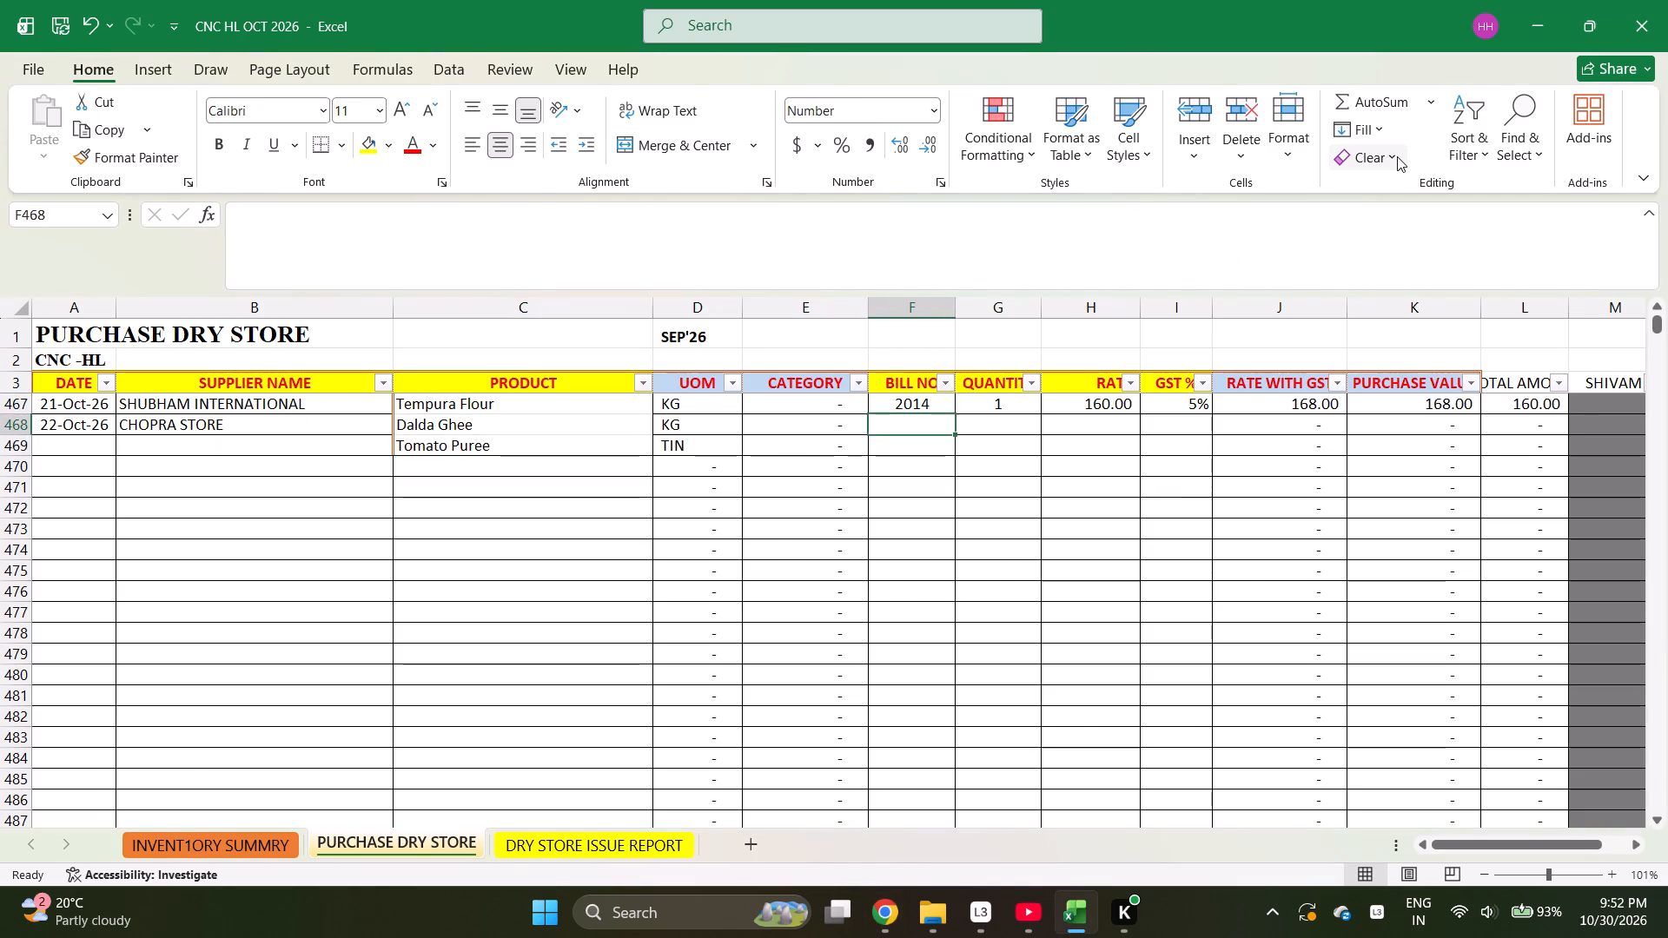
{"action": "key", "text": "alt+Tab"}
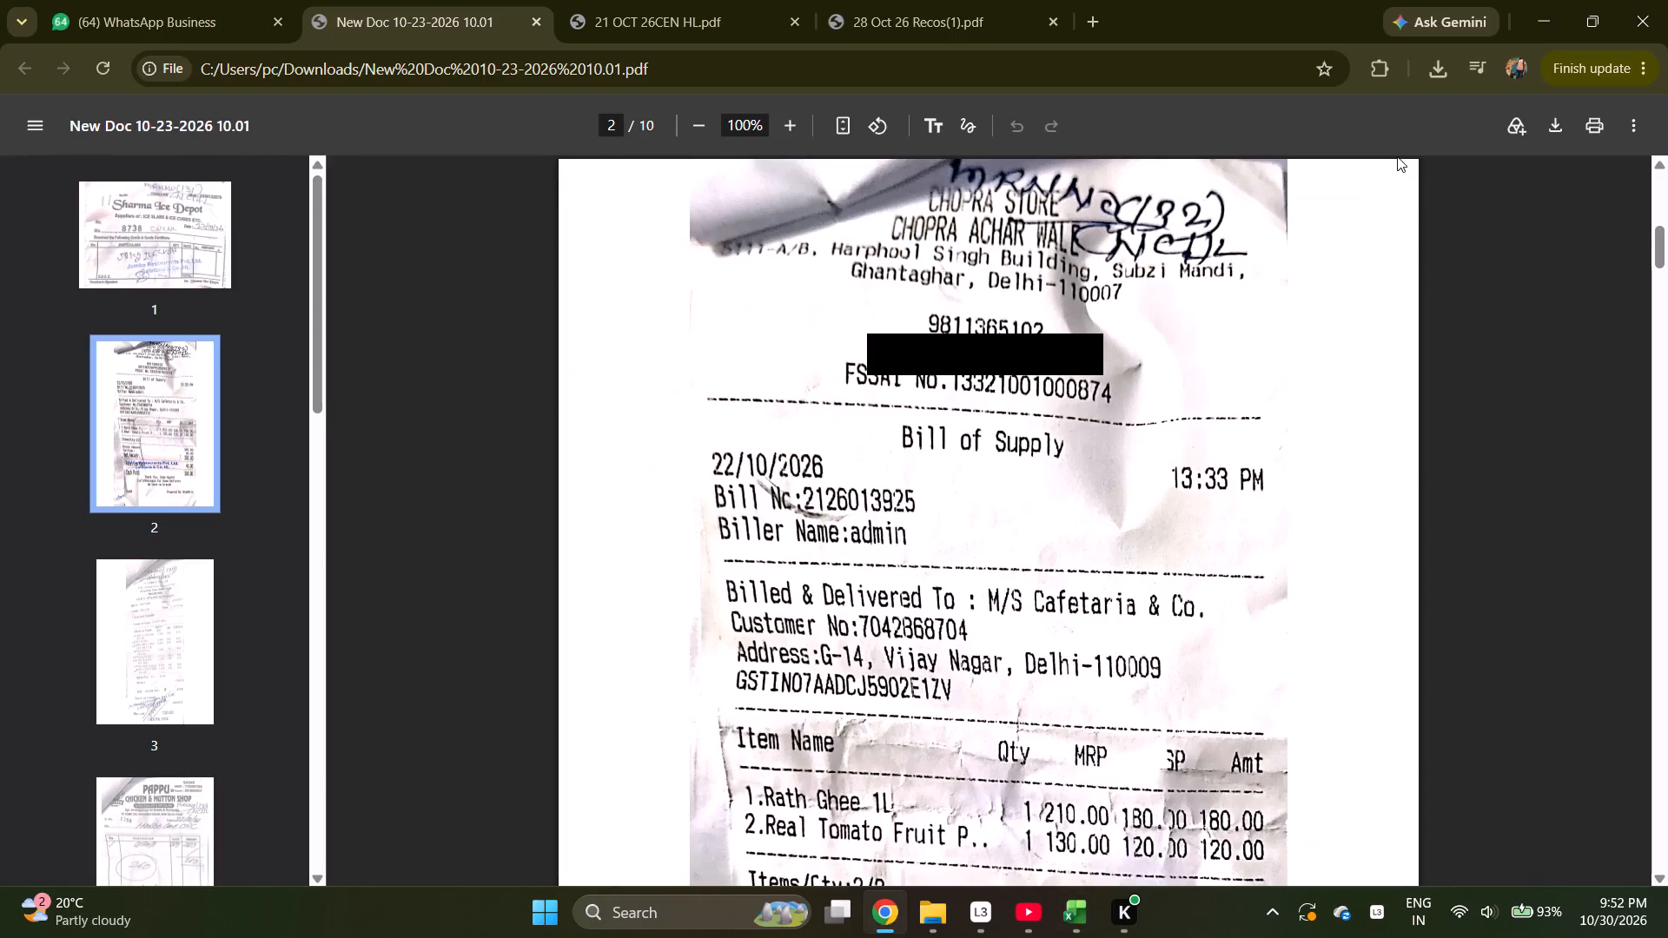
{"action": "key", "text": "alt+Tab"}
{"action": "type", "text": "2026"}
{"action": "key", "text": "Right"}
Enter quantity 1 for both Dalda Ghee and Tomato Puree in rows 468 and 469, as on the Chopra Store bill.
{"action": "key", "text": "alt+Tab"}
{"action": "key", "text": "alt+Tab"}
{"action": "key", "text": "1"}
{"action": "key", "text": "Return"}
{"action": "key", "text": "1"}
{"action": "key", "text": "Return"}
Enter the rates from the Chopra Store bill as =180/1.05 for Dalda Ghee and =120/1.05 for Tomato Puree.
{"action": "key", "text": "Right"}
{"action": "key", "text": "Up"}
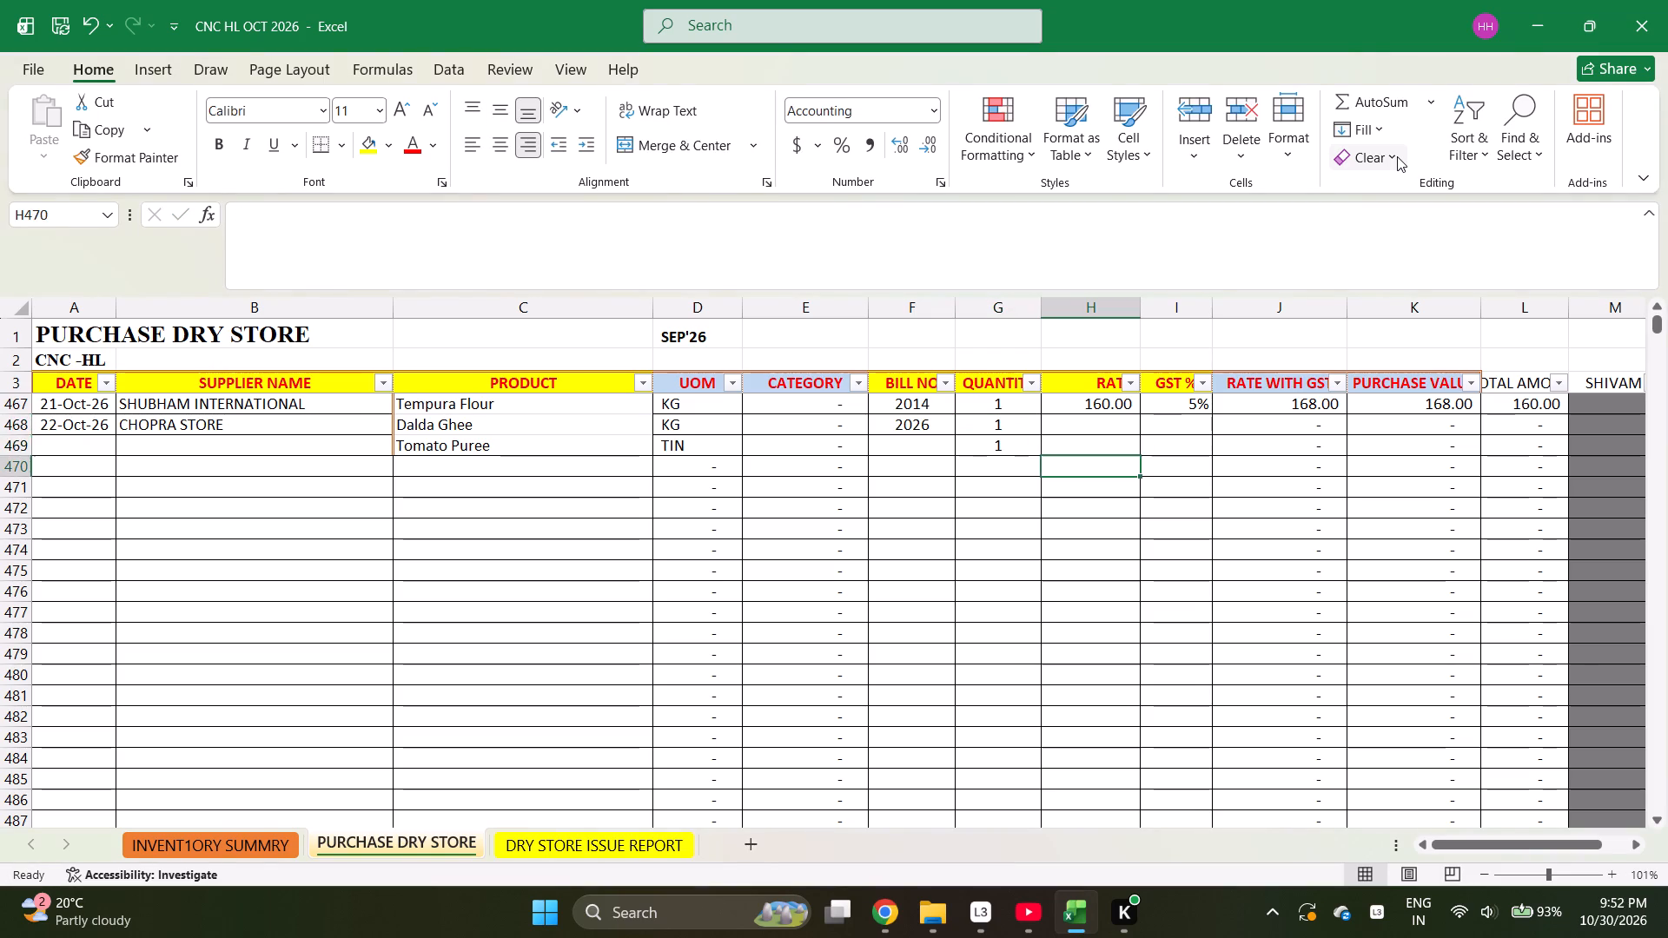
{"action": "key", "text": "Up"}
{"action": "key", "text": "alt+Tab"}
{"action": "key", "text": "alt+Tab"}
{"action": "type", "text": "=180*"}
{"action": "key", "text": "BackSpace"}
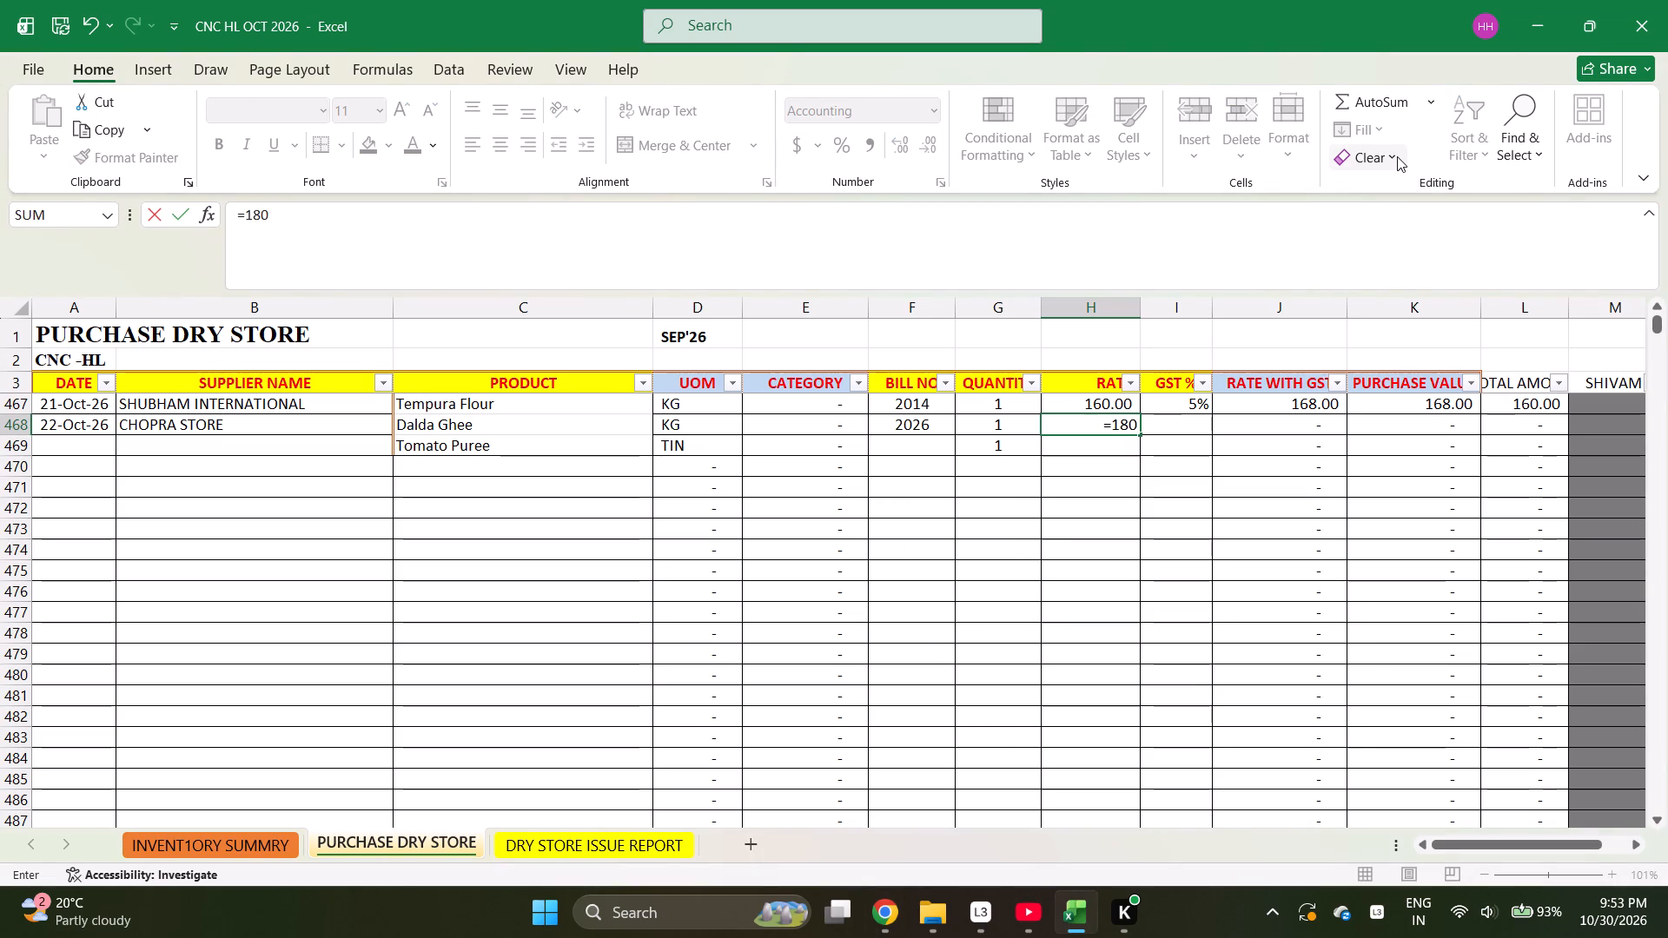
{"action": "type", "text": "/1.05"}
{"action": "key", "text": "Return"}
{"action": "key", "text": "alt+Tab"}
{"action": "key", "text": "alt+Tab"}
{"action": "type", "text": "=120/1.05"}
{"action": "key", "text": "Return"}
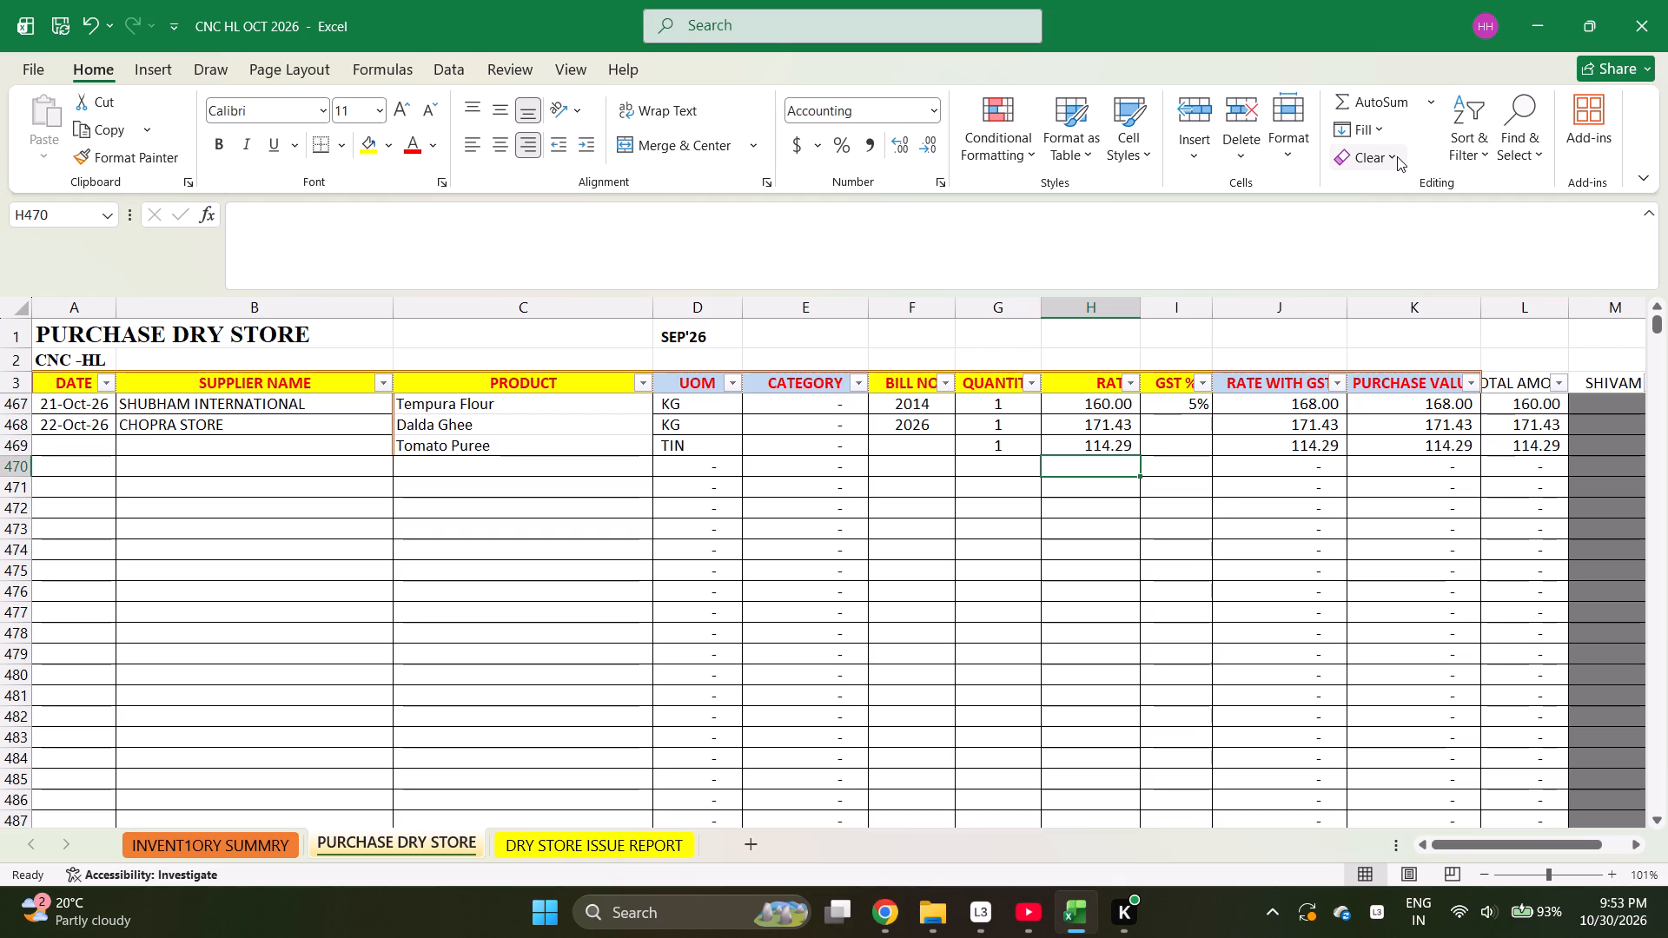
Save the CNC HL OCT 2026 workbook.
{"action": "key", "text": "ctrl+s"}
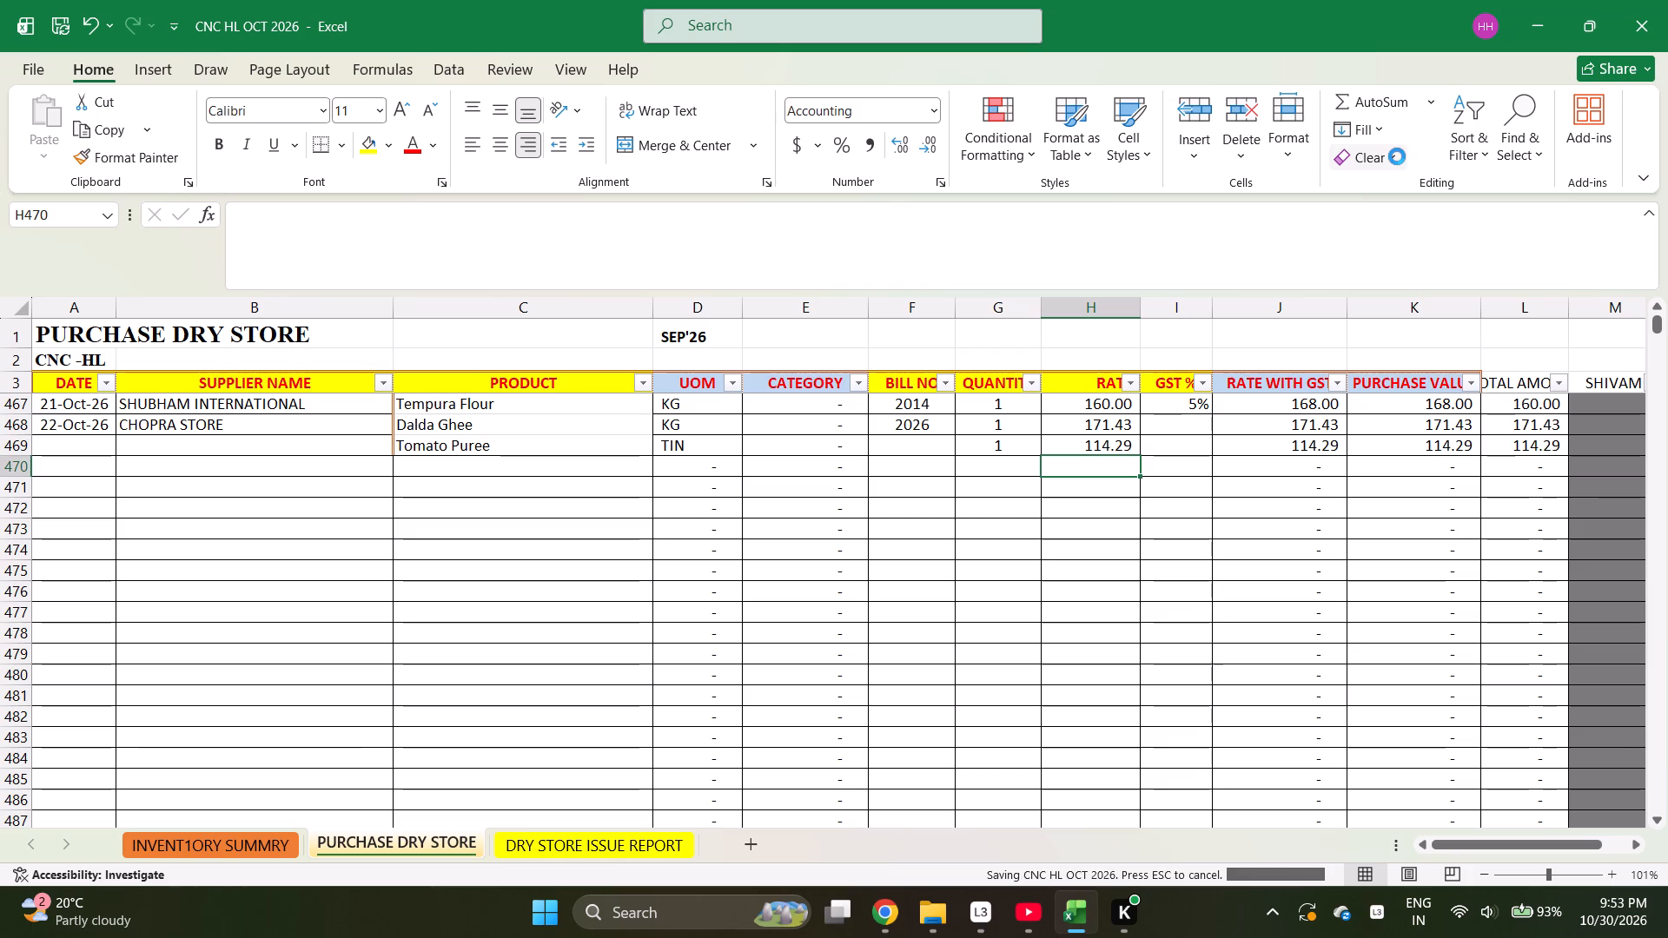
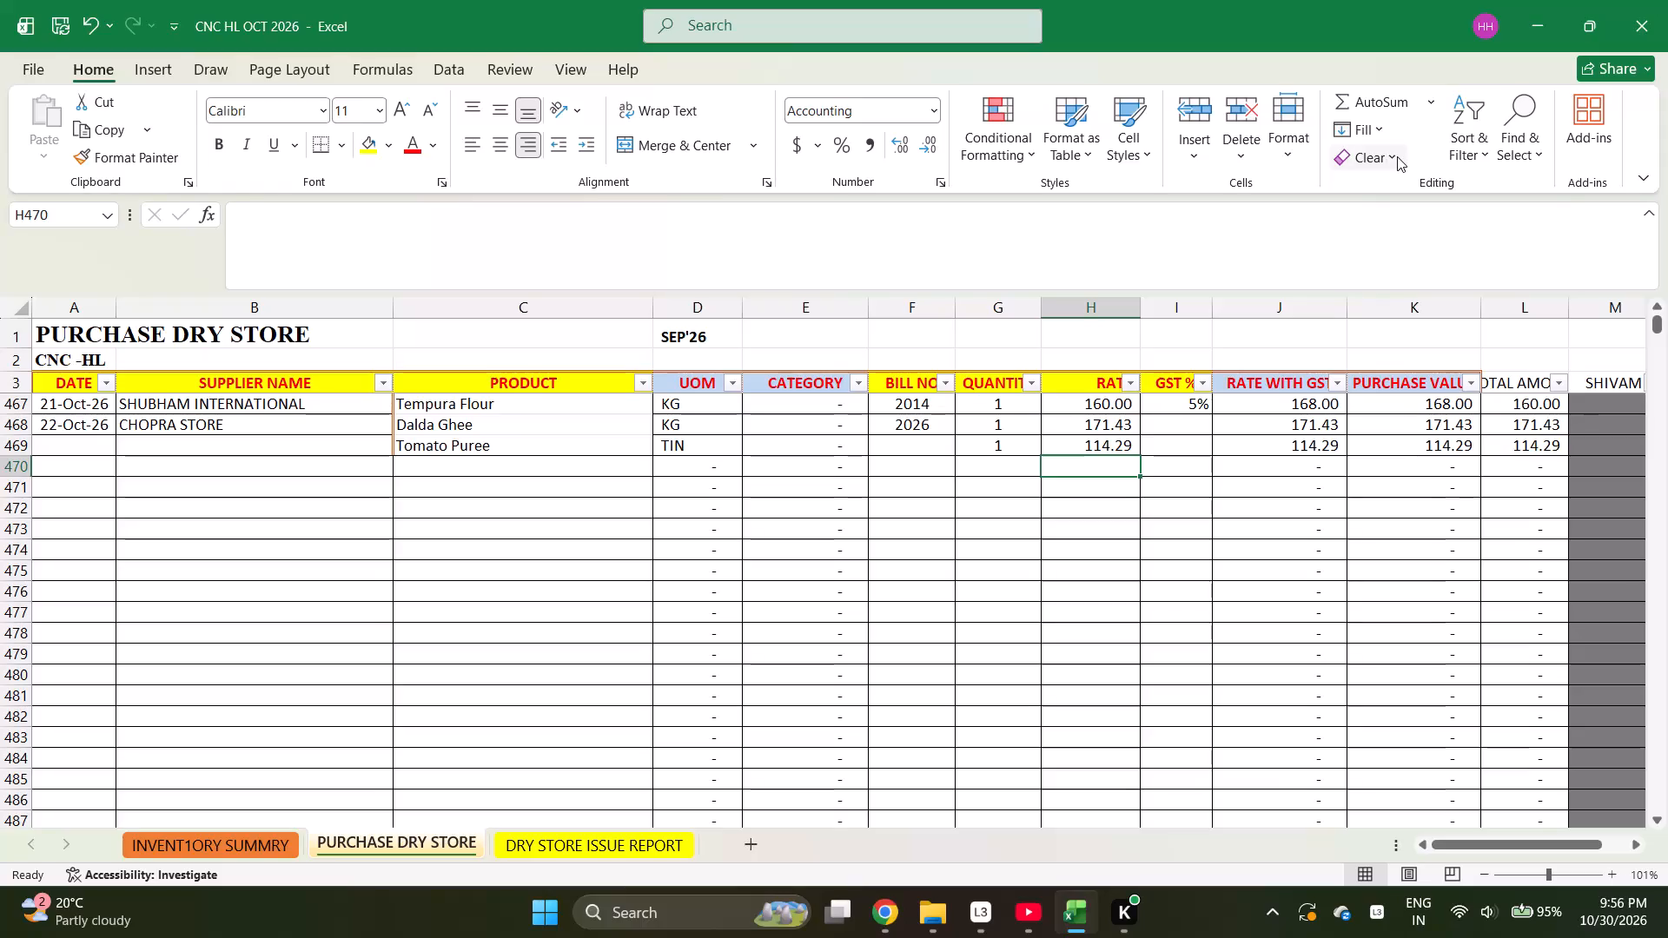
Enter 5% GST for both Dalda Ghee and Tomato Puree in rows 468 and 469.
{"action": "key", "text": "alt+Tab"}
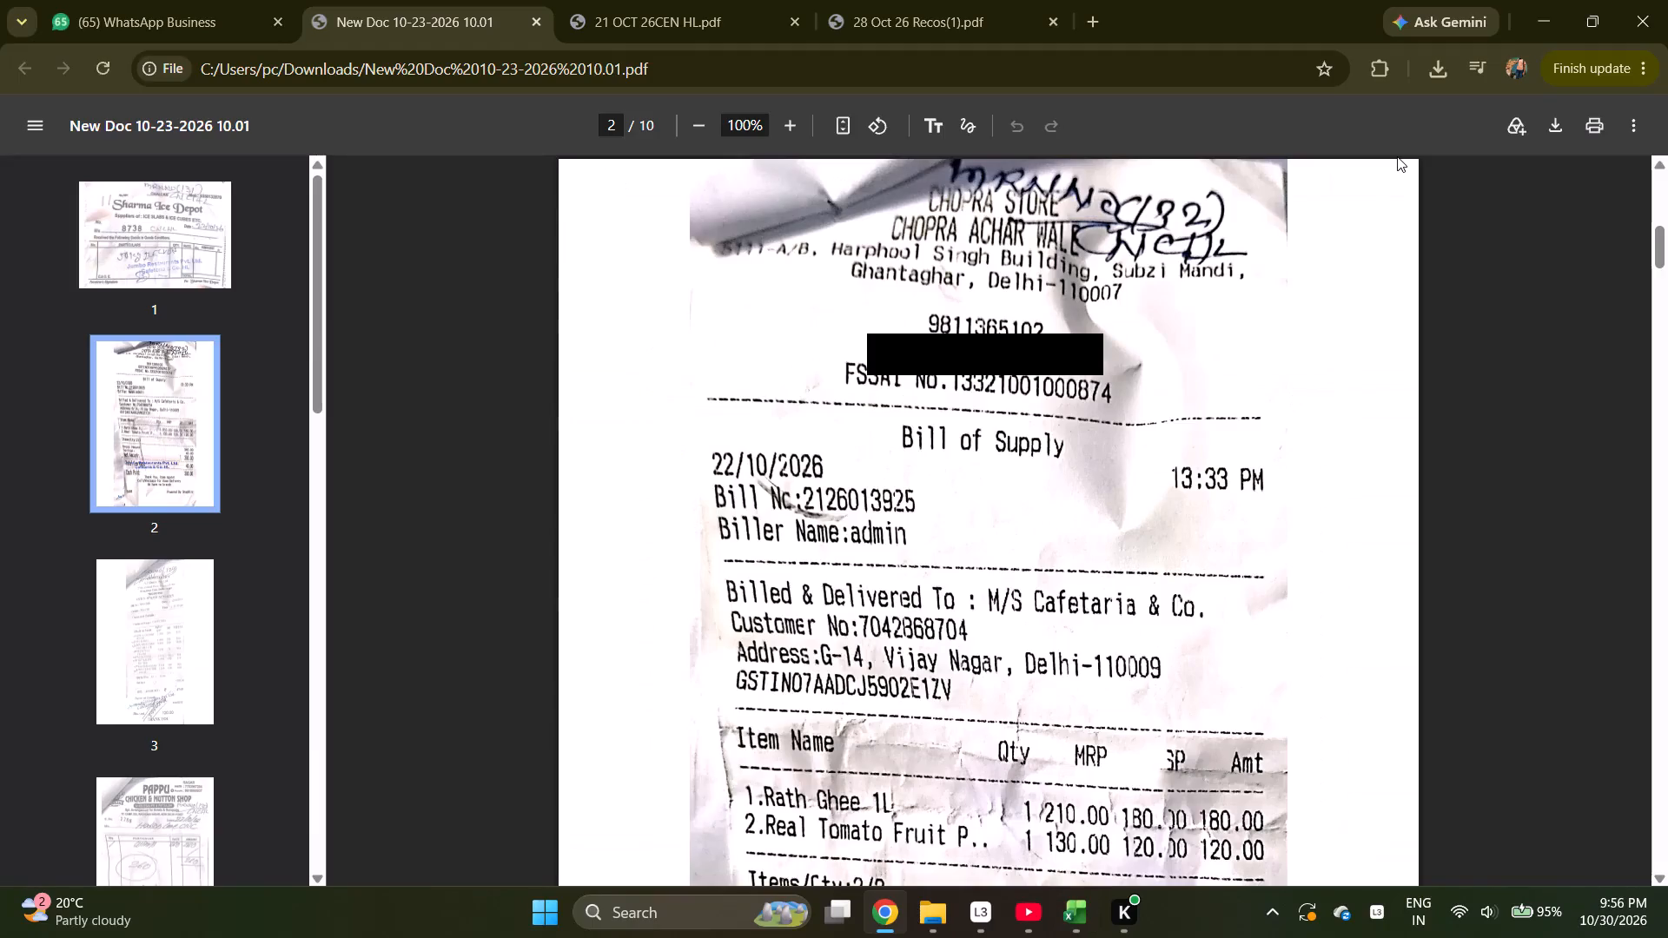
{"action": "key", "text": "alt+Tab"}
{"action": "key", "text": "alt+Tab"}
{"action": "key", "text": "alt+Tab"}
{"action": "key", "text": "Right"}
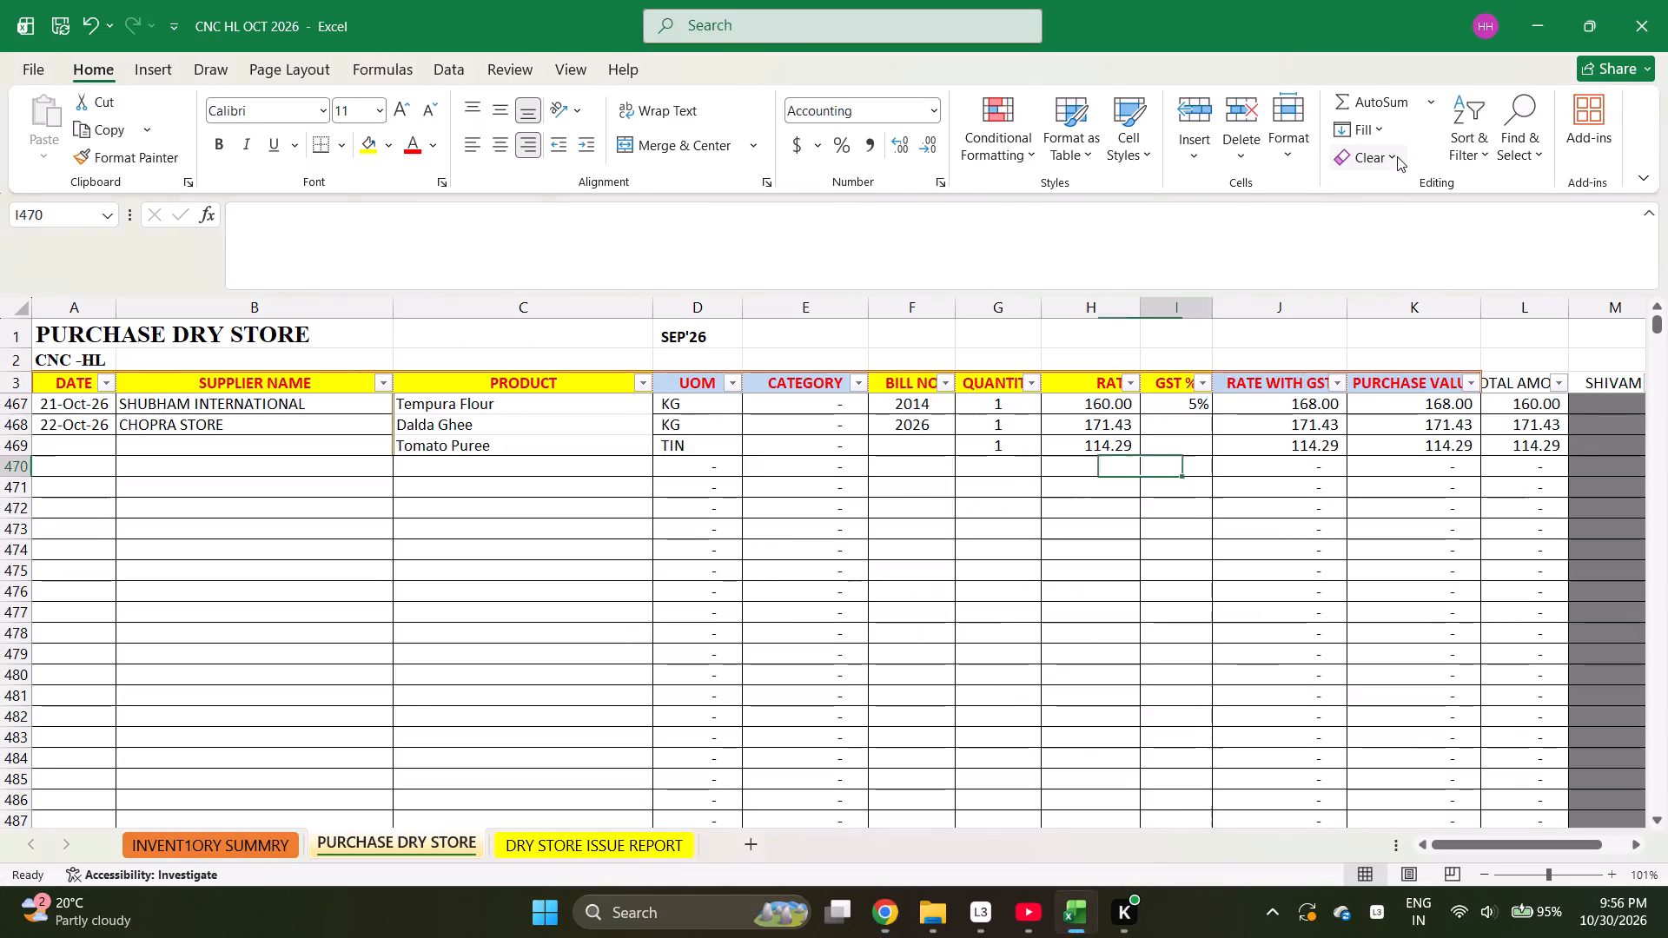
{"action": "key", "text": "ctrl+Up"}
{"action": "key", "text": "alt+Tab"}
{"action": "key", "text": "alt+Tab"}
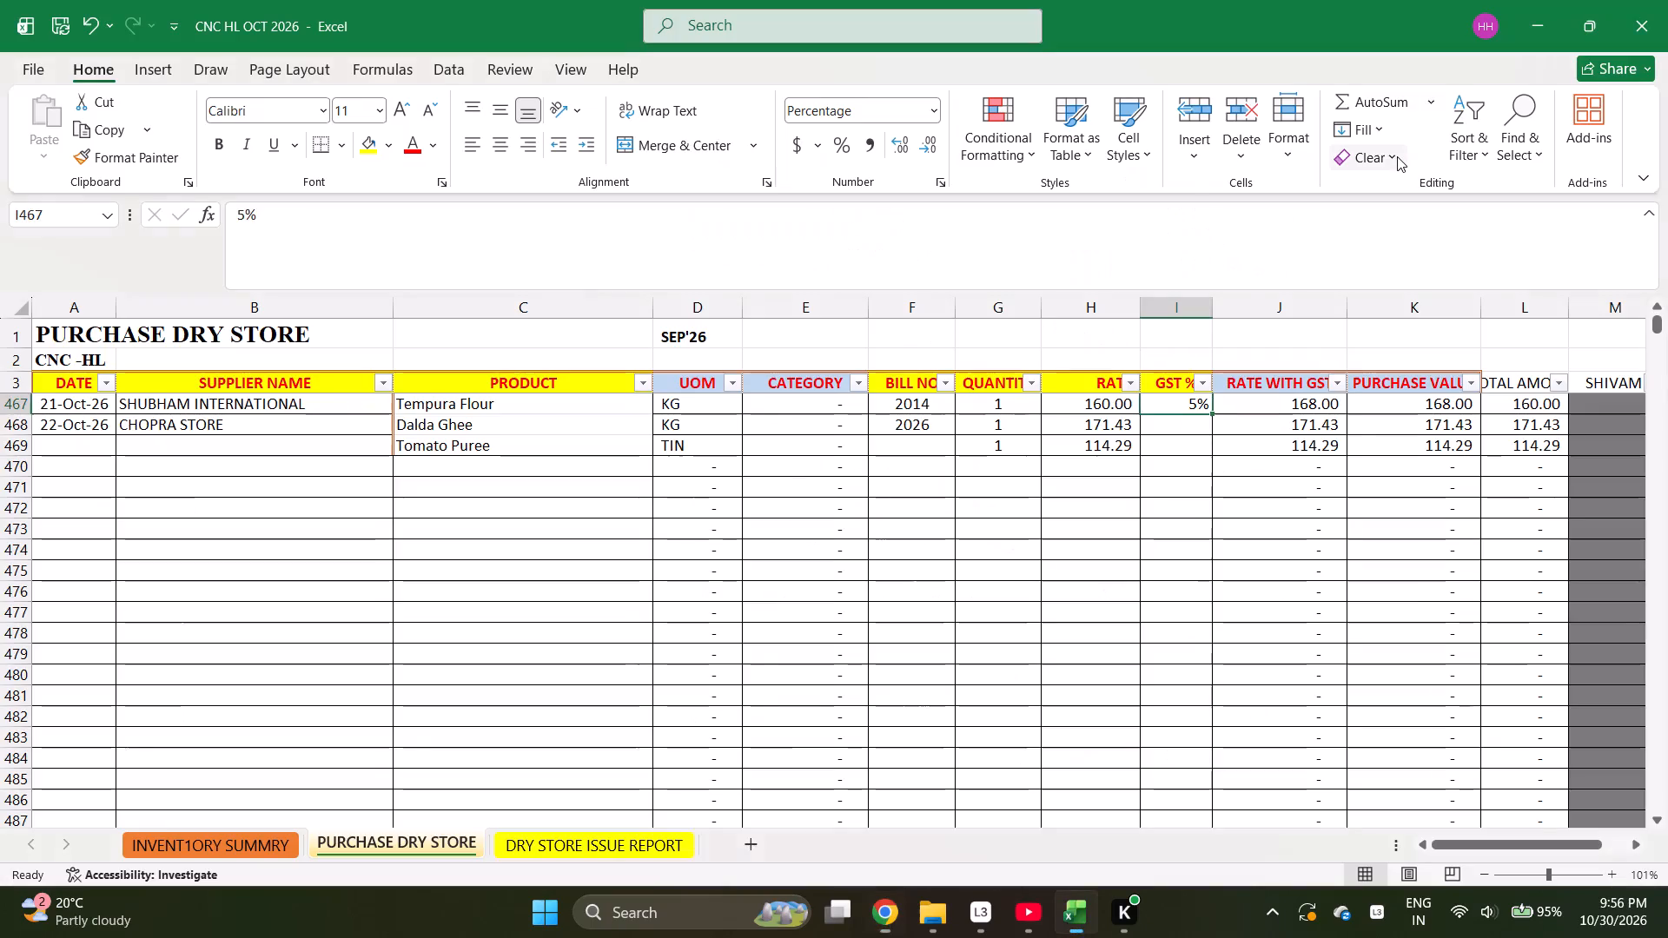
{"action": "key", "text": "Down"}
{"action": "key", "text": "5"}
{"action": "key", "text": "Return"}
{"action": "key", "text": "5"}
{"action": "key", "text": "Return"}
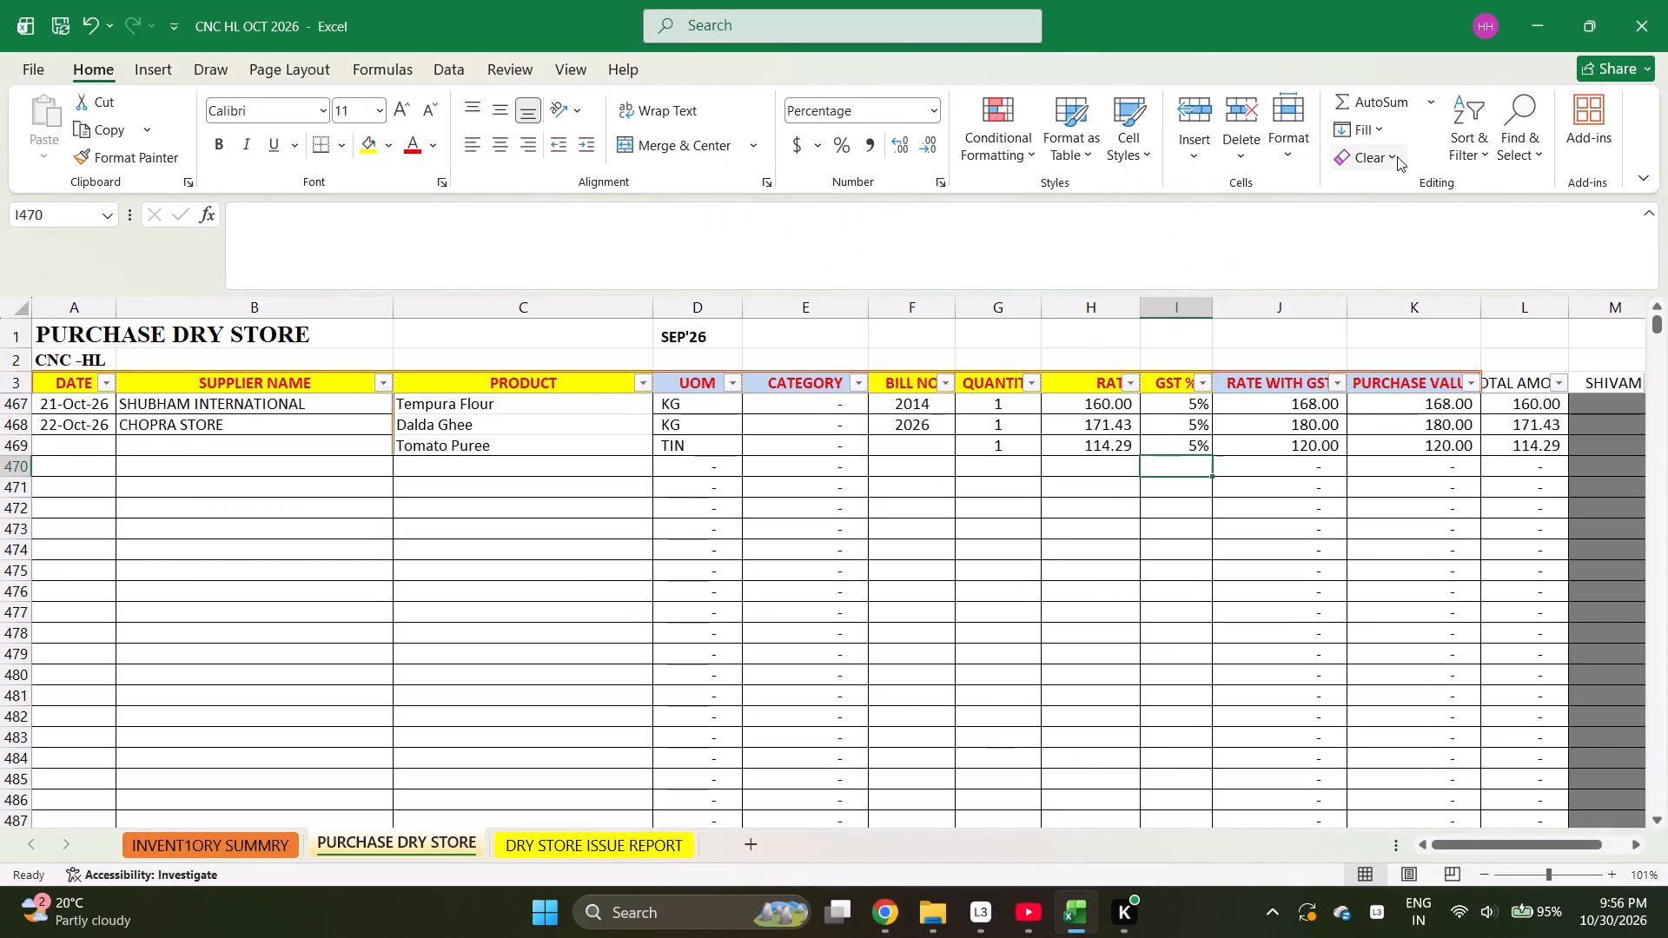
Fill the 22-Oct-26 date and CHOPRA STORE supplier name down from row 468 to row 469.
{"action": "key", "text": "ctrl+Left"}
{"action": "key", "text": "ctrl+Left"}
{"action": "key", "text": "ctrl+Left"}
{"action": "key", "text": "ctrl+Left"}
{"action": "key", "text": "ctrl+Left"}
{"action": "key", "text": "ctrl+Left"}
{"action": "key", "text": "ctrl+Left"}
{"action": "key", "text": "ctrl+Left"}
{"action": "key", "text": "ctrl+Left"}
{"action": "key", "text": "ctrl+Up"}
{"action": "key", "text": "shift+Right"}
{"action": "key", "text": "shift+Down"}
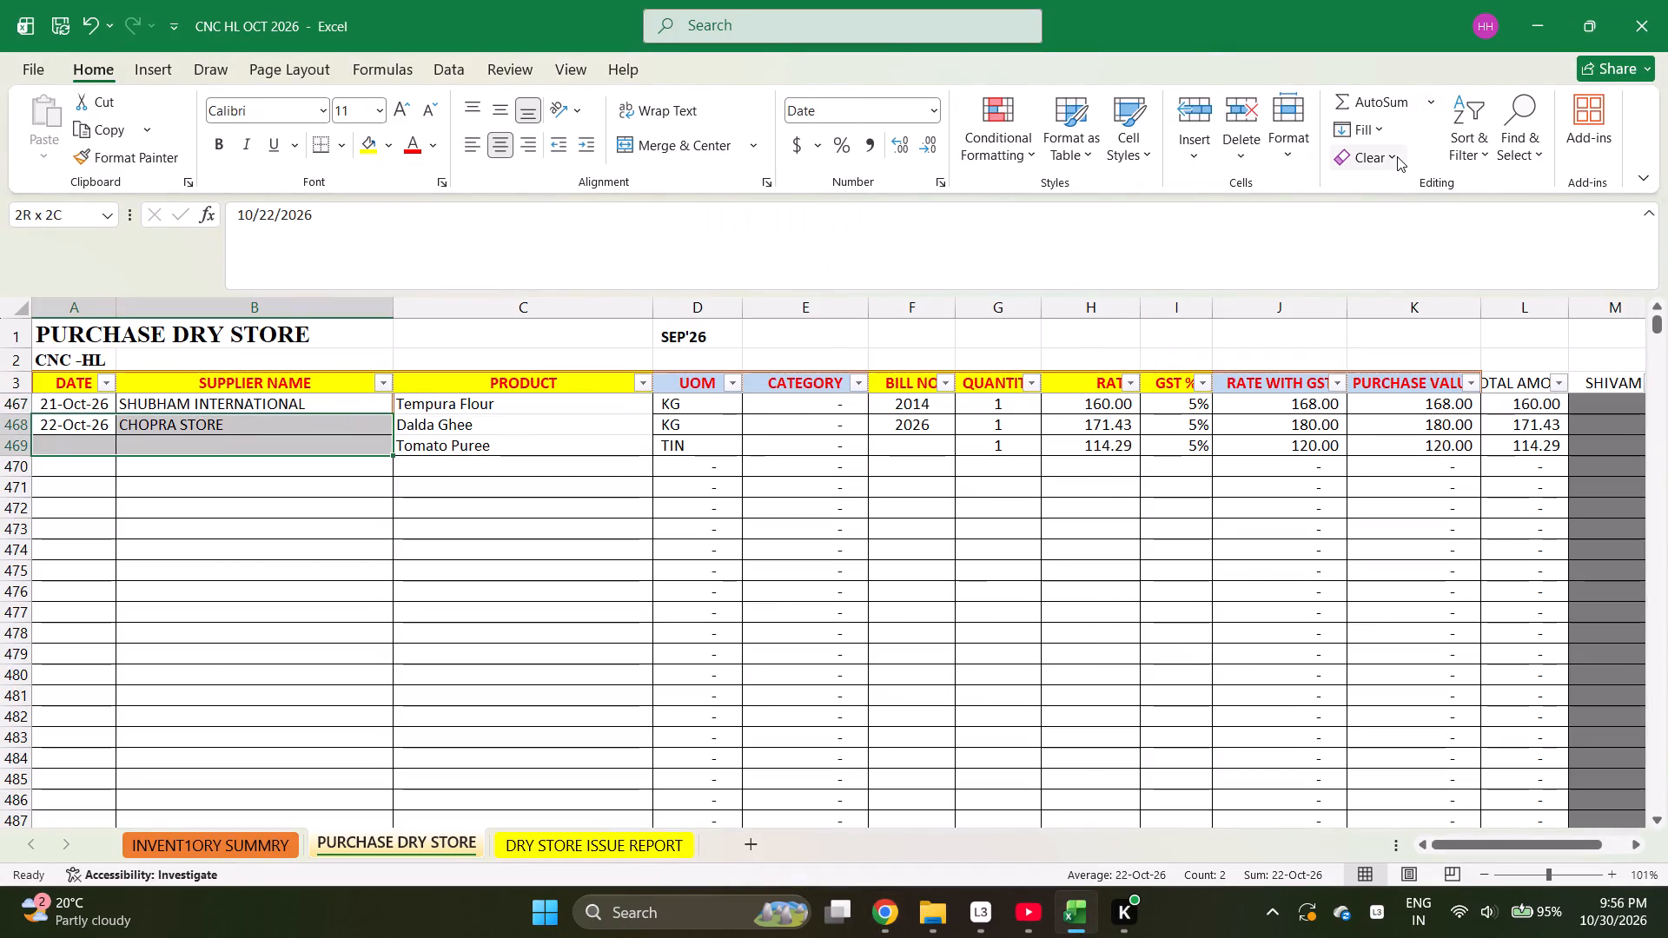
{"action": "key", "text": "ctrl+d"}
Compare the summed purchase values of rows 468 and 469 with the net amount on the Chopra Store bill.
{"action": "key", "text": "Right"}
{"action": "key", "text": "Right"}
{"action": "key", "text": "Right"}
{"action": "key", "text": "Right"}
{"action": "key", "text": "Right"}
{"action": "key", "text": "Right"}
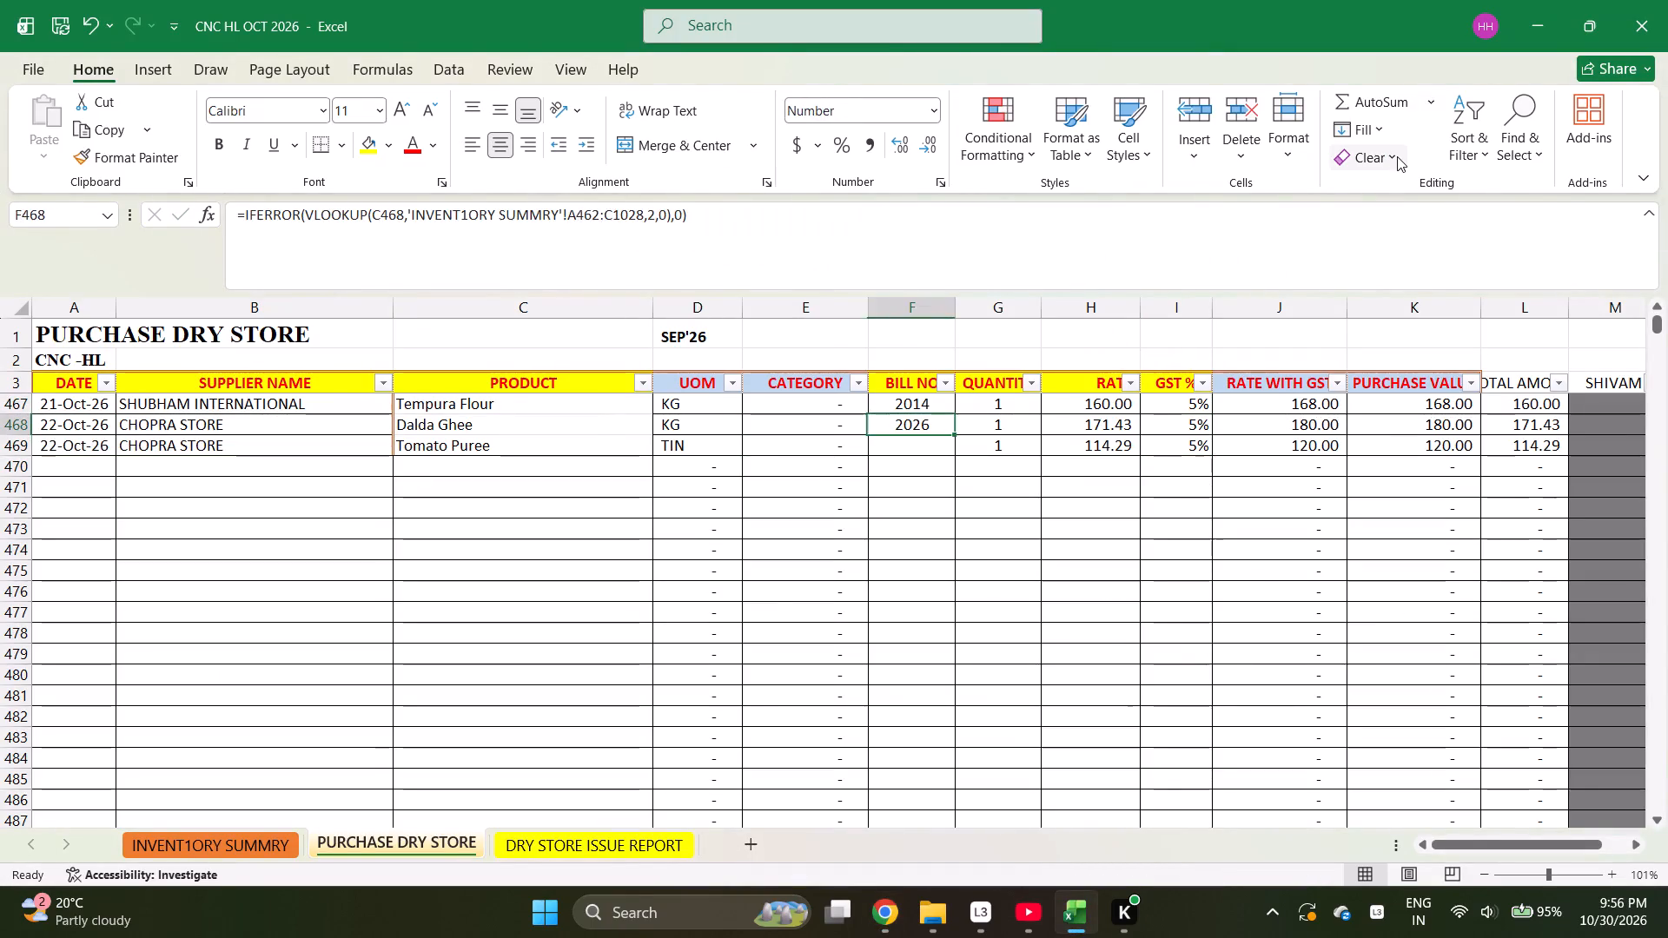
{"action": "key", "text": "Right"}
{"action": "key", "text": "Right"}
{"action": "key", "text": "Right"}
{"action": "key", "text": "Right"}
{"action": "key", "text": "shift+Down"}
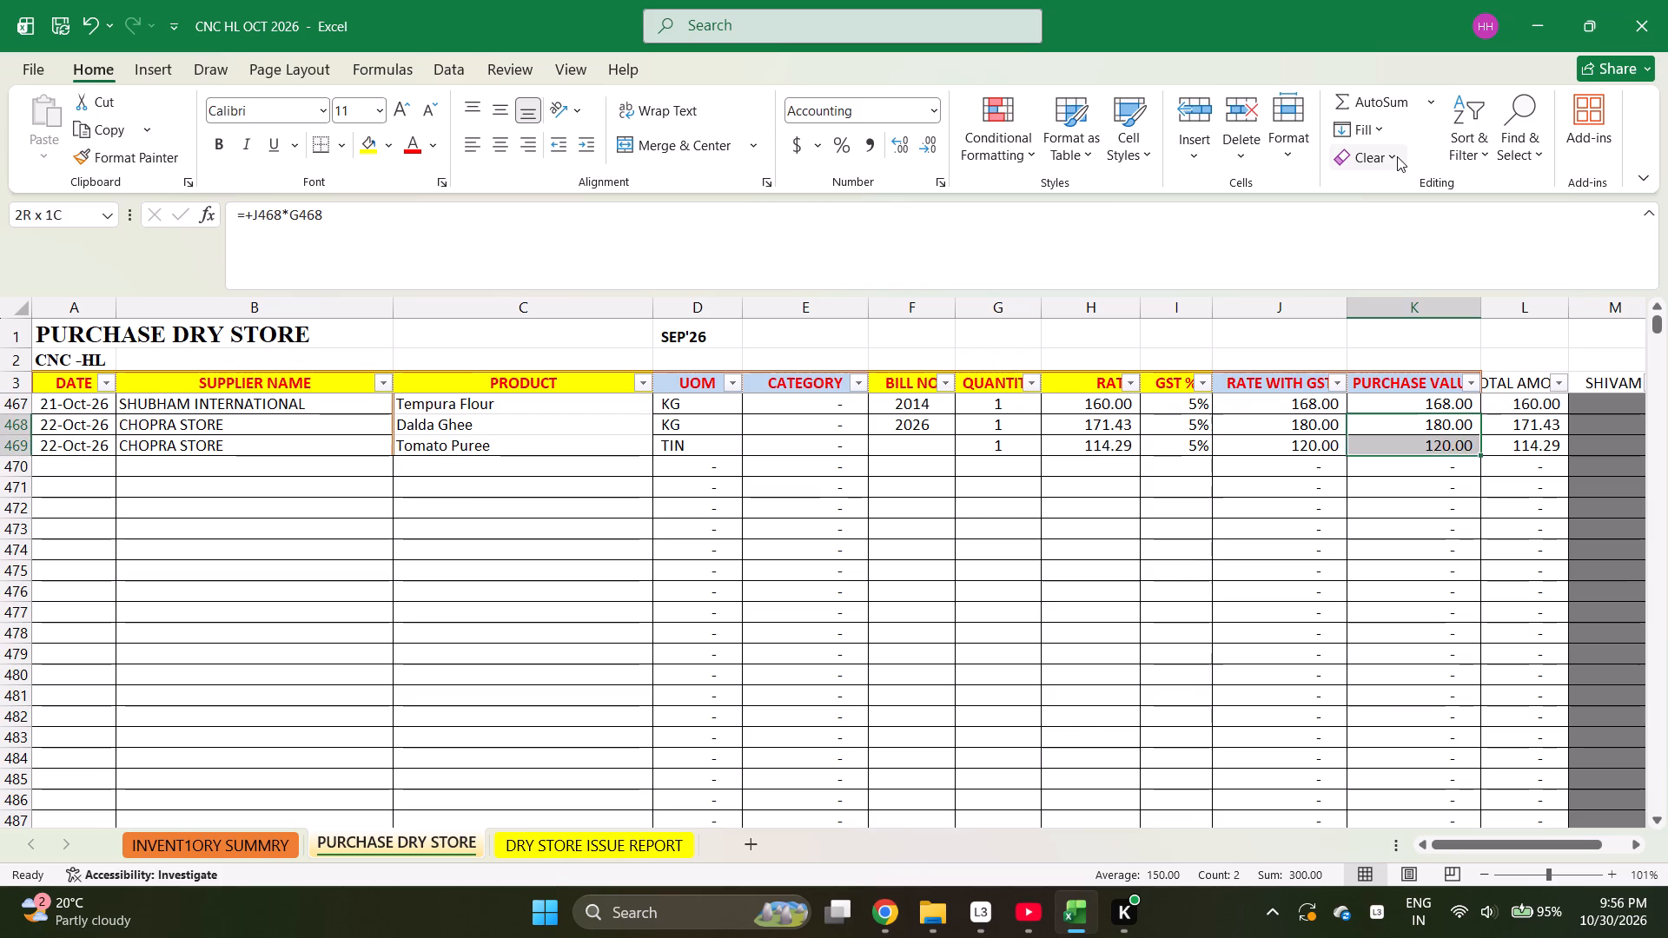
{"action": "key", "text": "alt+Tab"}
{"action": "key", "text": "alt+Tab"}
{"action": "key", "text": "alt+Tab"}
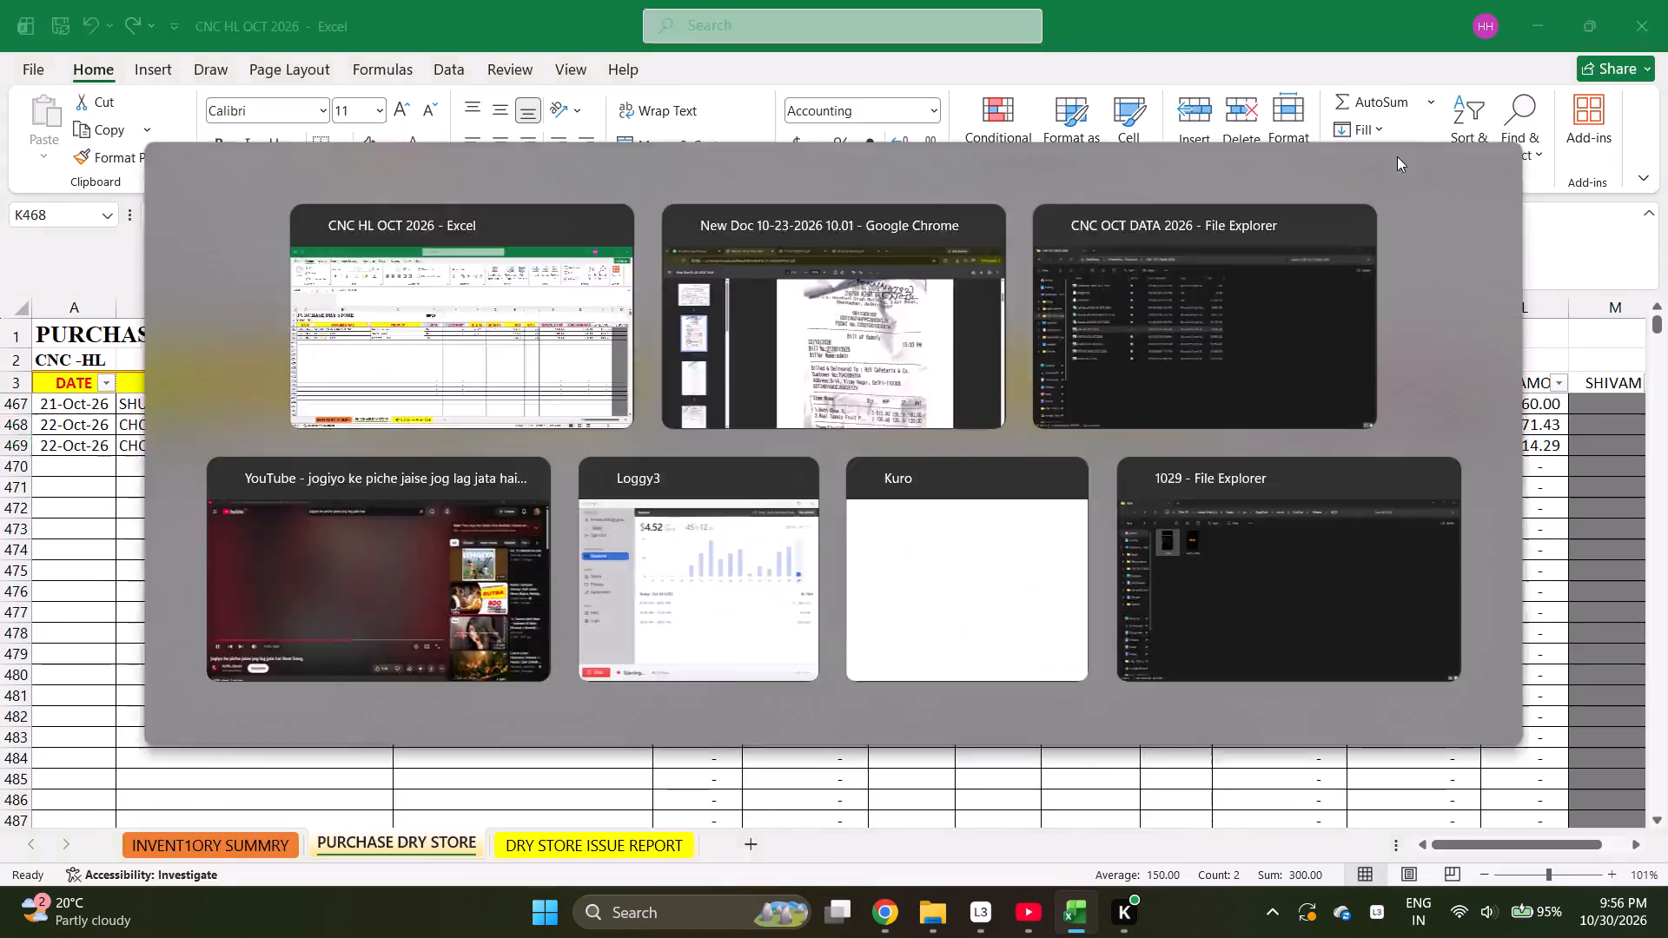
{"action": "key", "text": "Down"}
{"action": "key", "text": "Down"}
{"action": "key", "text": "Down"}
{"action": "left_click", "coordinate": [1397, 156]}
{"action": "key", "text": "Down"}
{"action": "key", "text": "Down"}
{"action": "key", "text": "Down"}
{"action": "key", "text": "Down"}
{"action": "key", "text": "Down"}
{"action": "key", "text": "Down"}
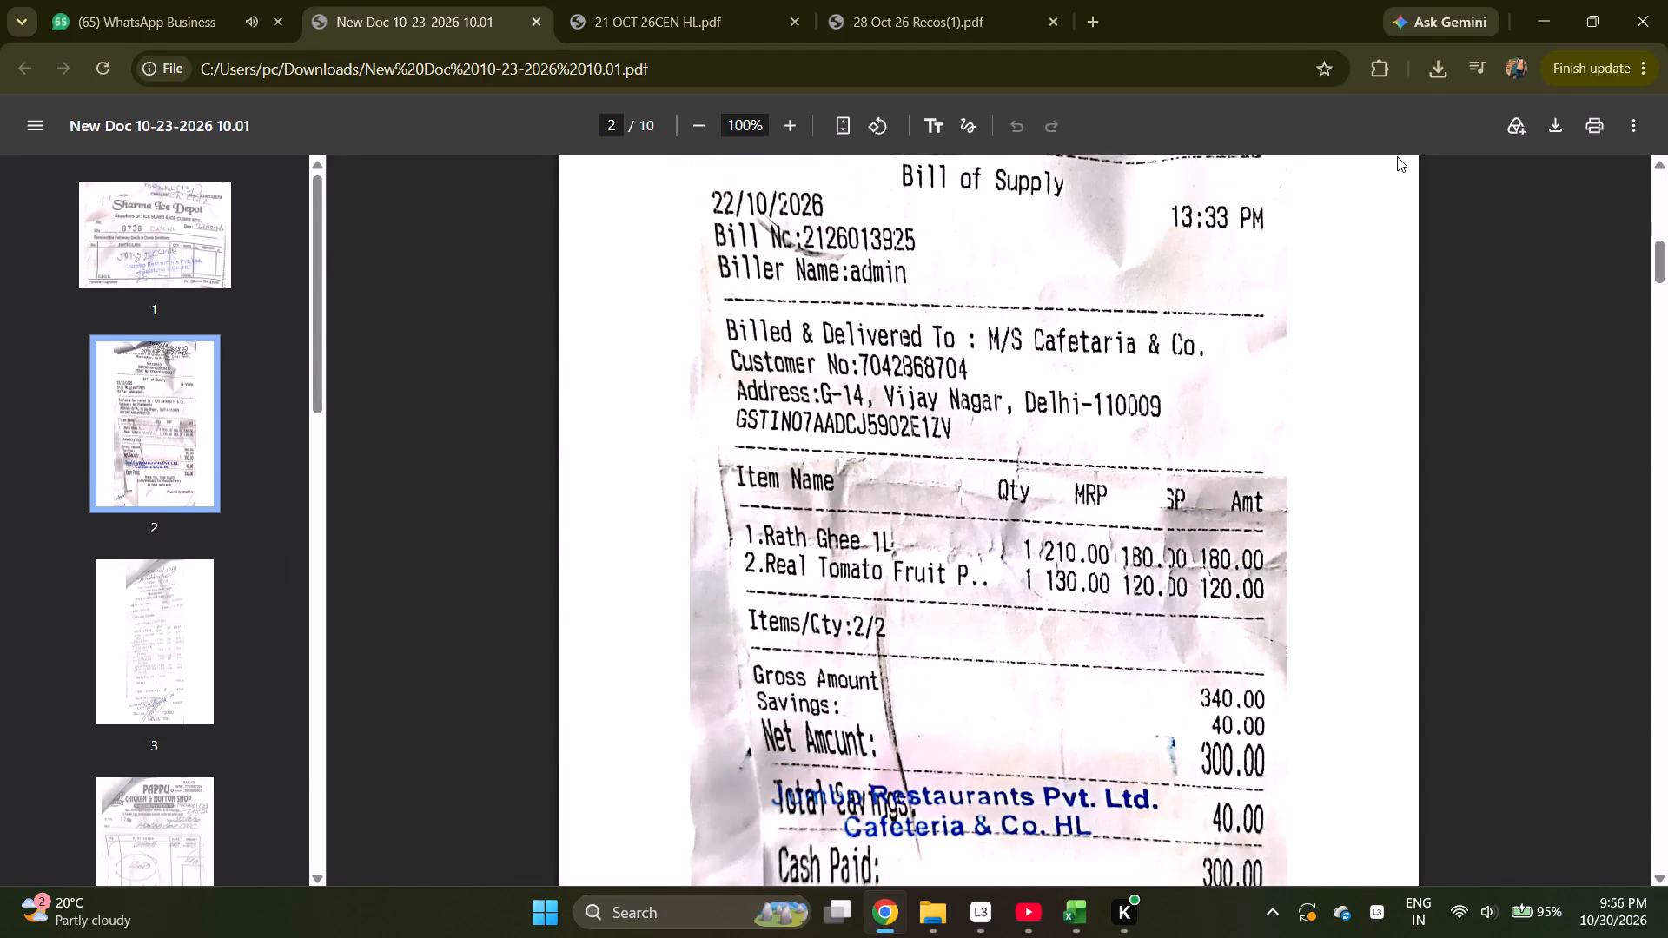
{"action": "key", "text": "Down"}
{"action": "key", "text": "alt+Tab"}
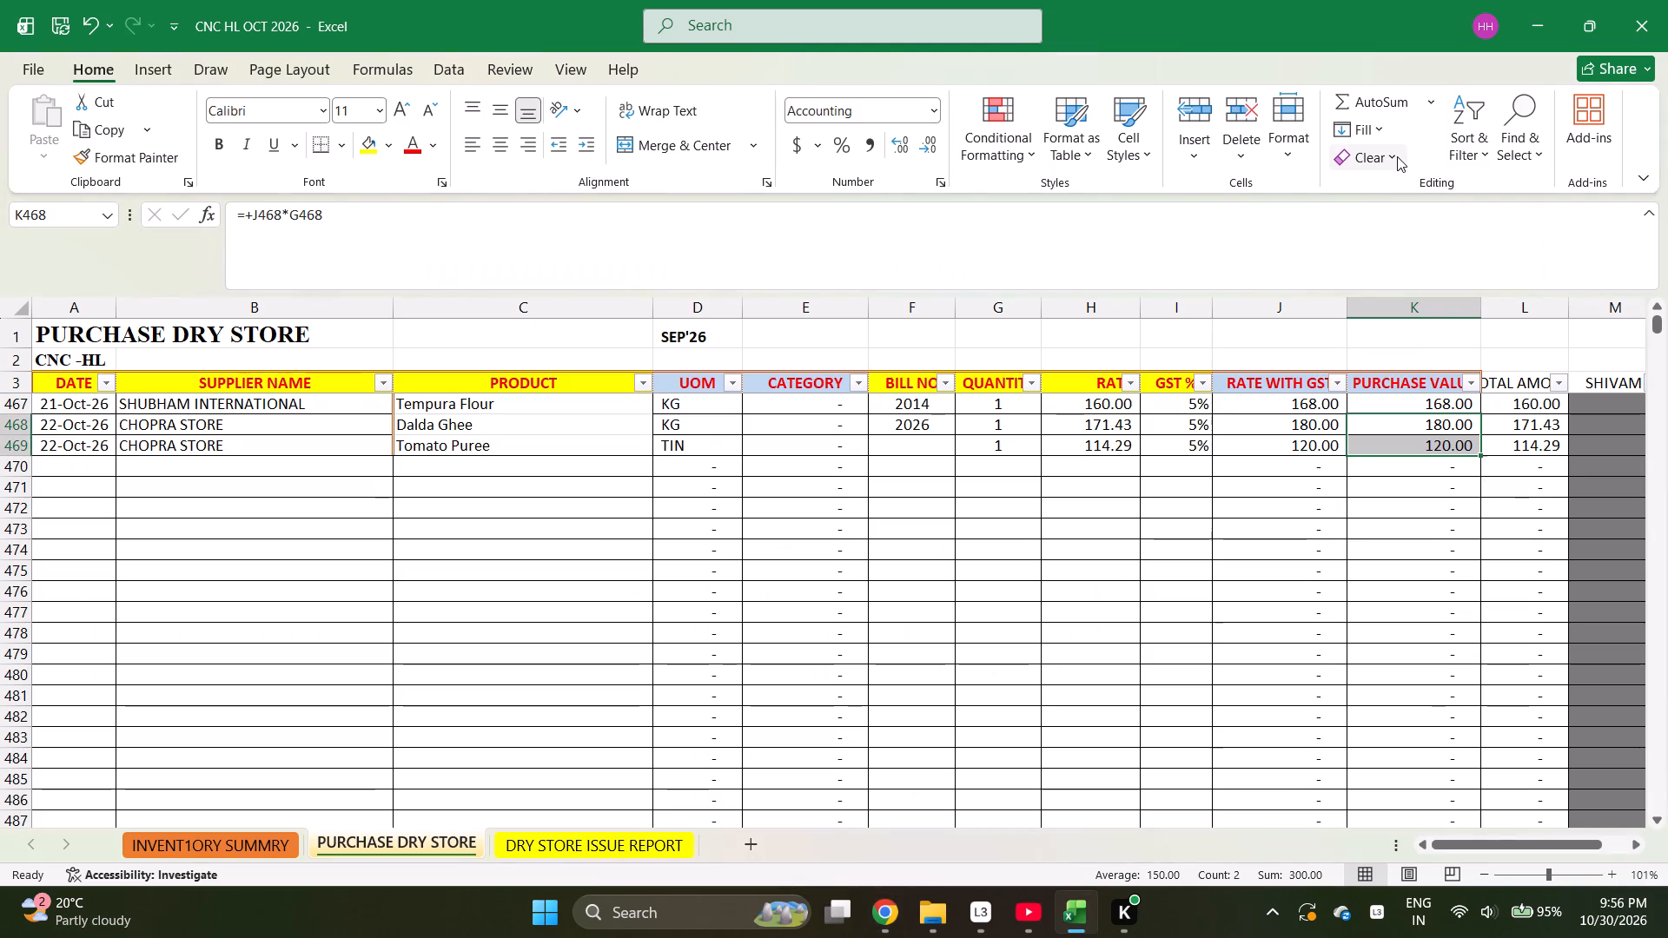
Look through the following pages of the New Doc 10-23-2026 PDF for the next dry store bill after Chopra Store.
{"action": "key", "text": "ctrl+Left"}
{"action": "key", "text": "ctrl+Left"}
{"action": "key", "text": "Down"}
{"action": "key", "text": "Down"}
{"action": "key", "text": "alt+Tab"}
{"action": "key", "text": "Down"}
{"action": "key", "text": "Down"}
{"action": "key", "text": "Down"}
{"action": "key", "text": "Down"}
{"action": "key", "text": "Down"}
{"action": "key", "text": "Down"}
{"action": "key", "text": "Down"}
{"action": "key", "text": "Down"}
{"action": "key", "text": "Down"}
{"action": "key", "text": "Down"}
{"action": "key", "text": "Down"}
{"action": "key", "text": "Down"}
{"action": "key", "text": "Down"}
{"action": "key", "text": "Down"}
{"action": "key", "text": "Down"}
{"action": "key", "text": "Down"}
{"action": "key", "text": "Down"}
{"action": "key", "text": "Down"}
{"action": "key", "text": "Down"}
{"action": "key", "text": "Down"}
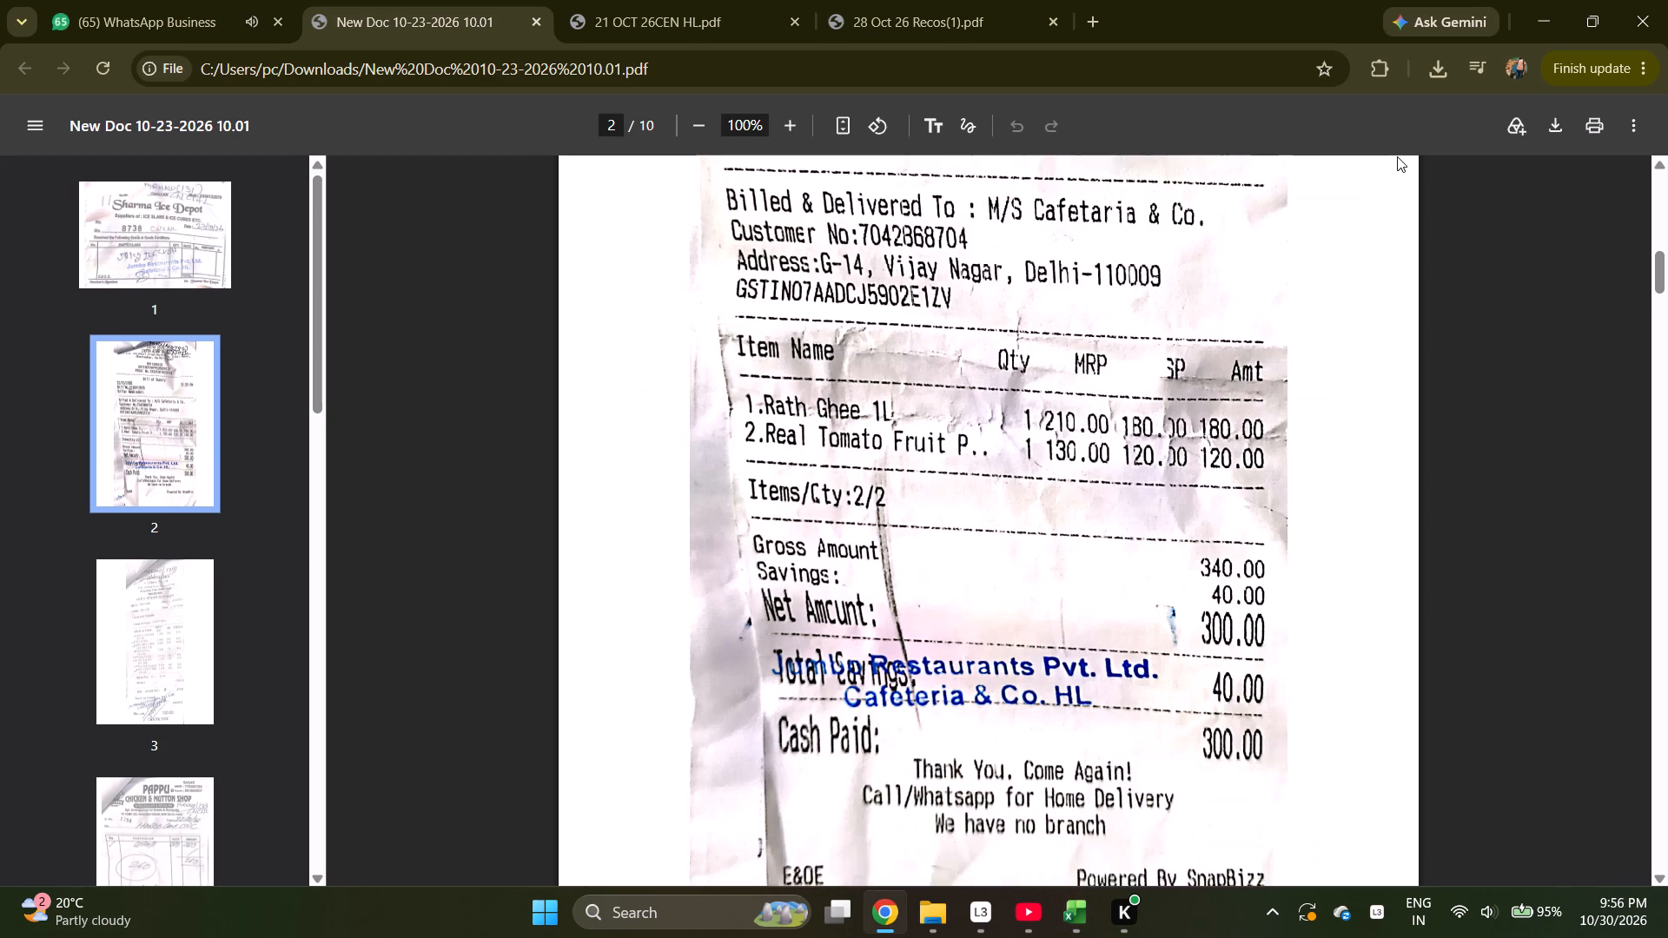
{"action": "key", "text": "Down"}
{"action": "key", "text": "Right"}
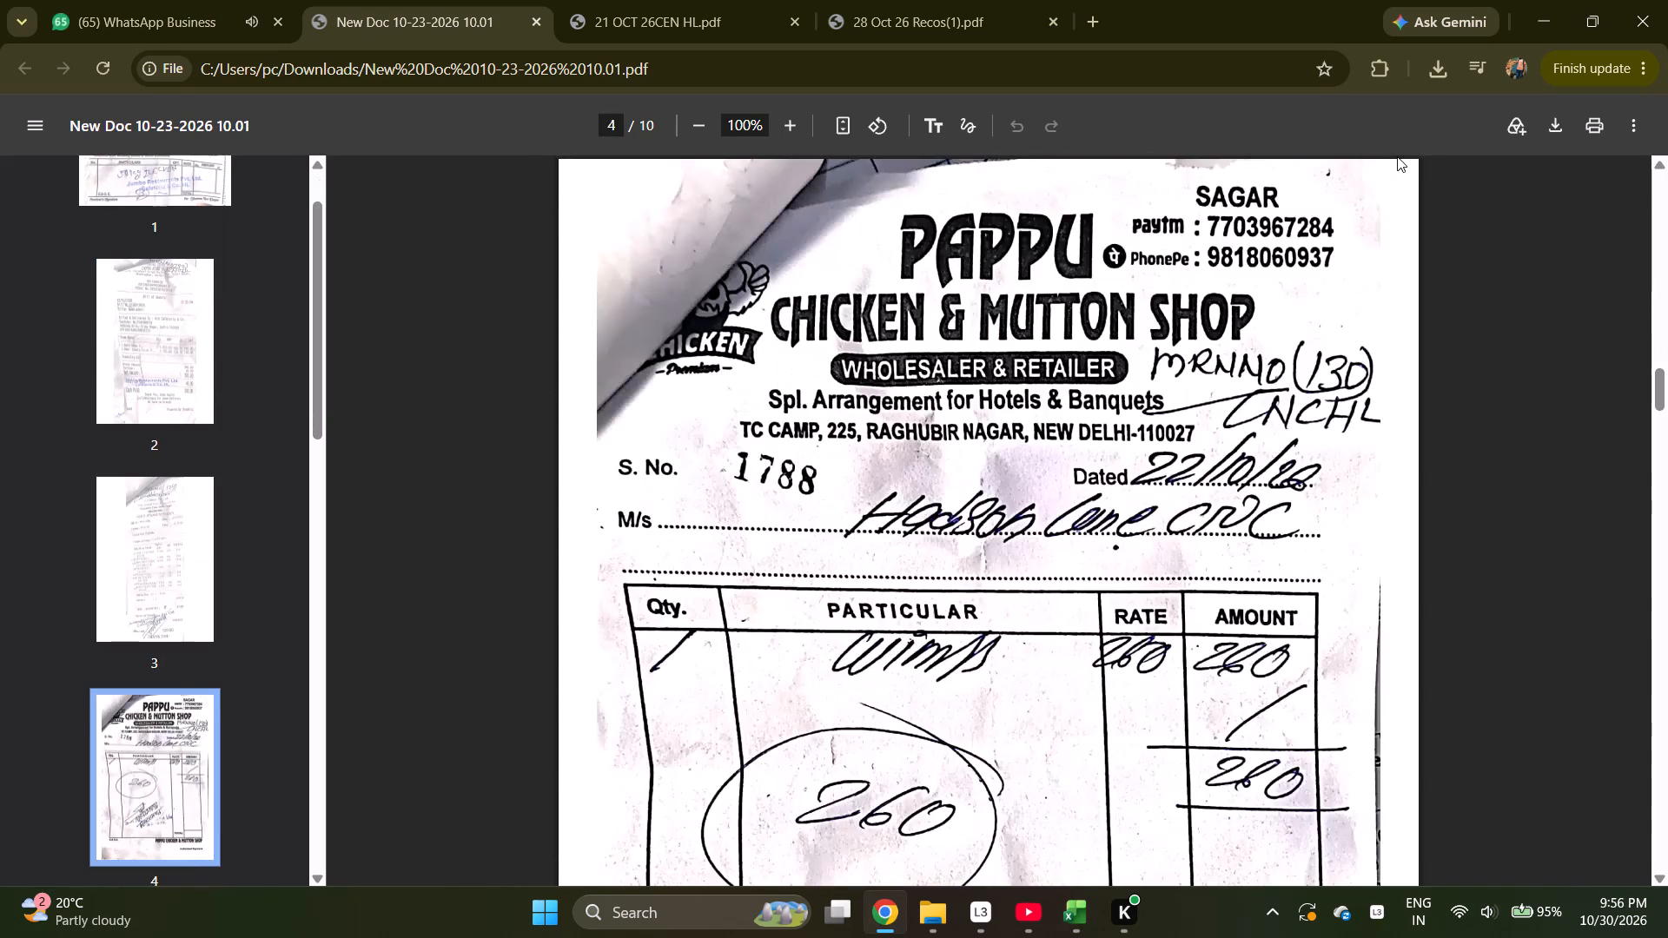
{"action": "key", "text": "Right"}
{"action": "key", "text": "Right"}
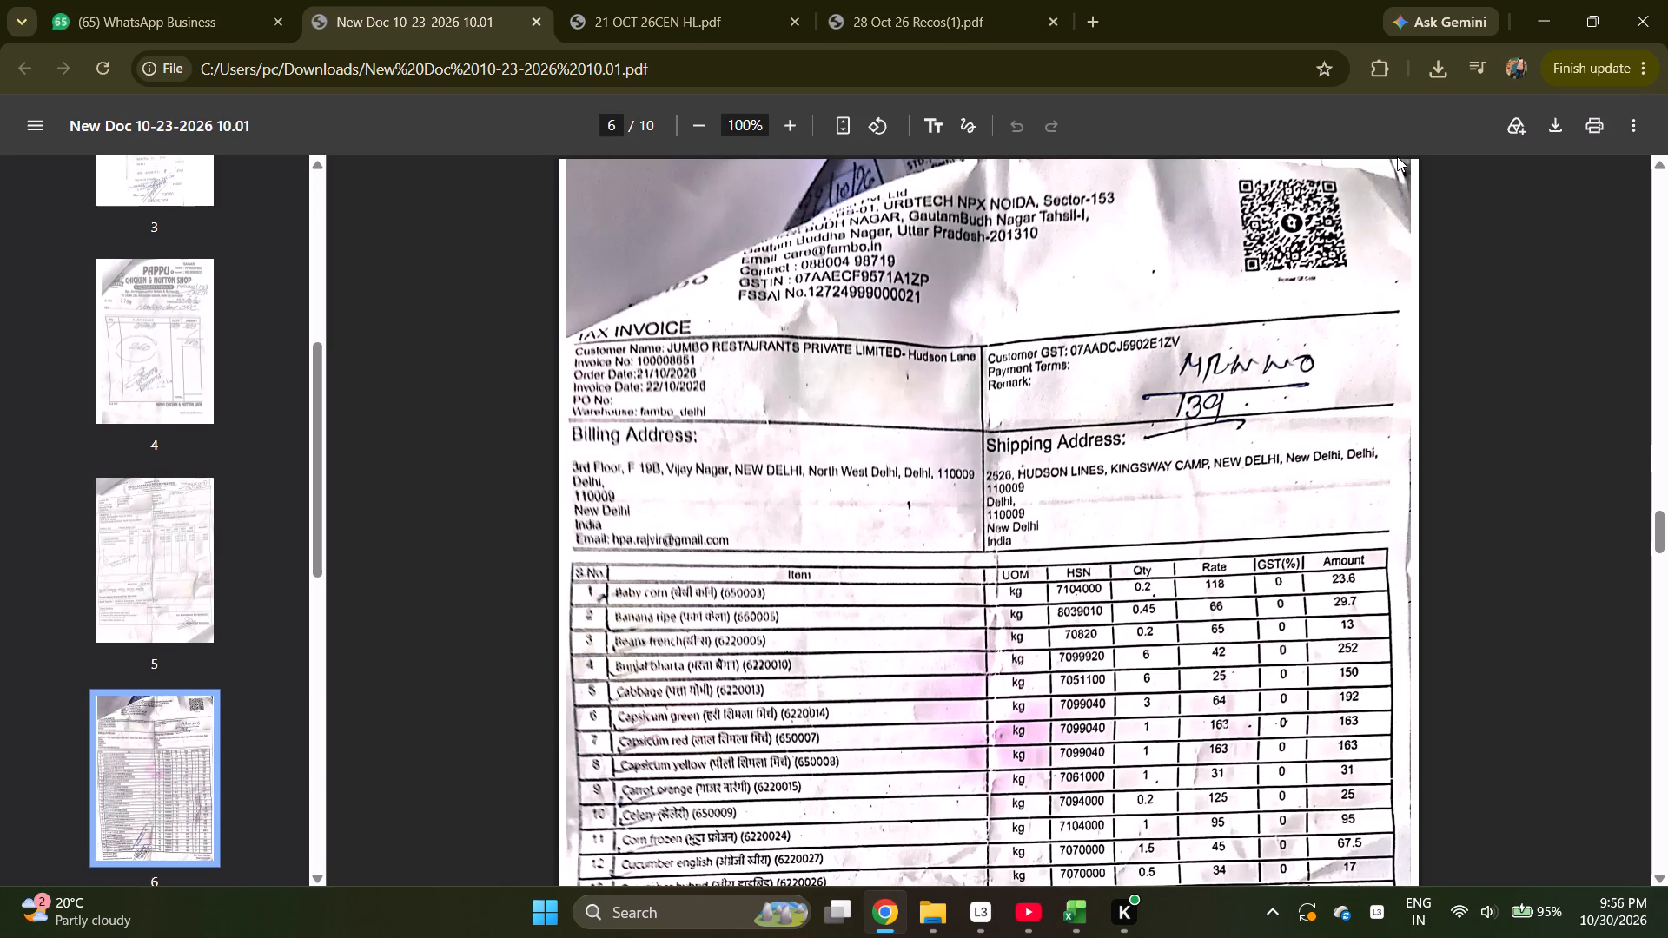
{"action": "key", "text": "Left"}
Start the next bill in row 470 with the date 22-Oct-26 copied from above and supplier SUDHARMA ENTERPRISES.
{"action": "key", "text": "alt+Tab"}
{"action": "key", "text": "ctrl+d"}
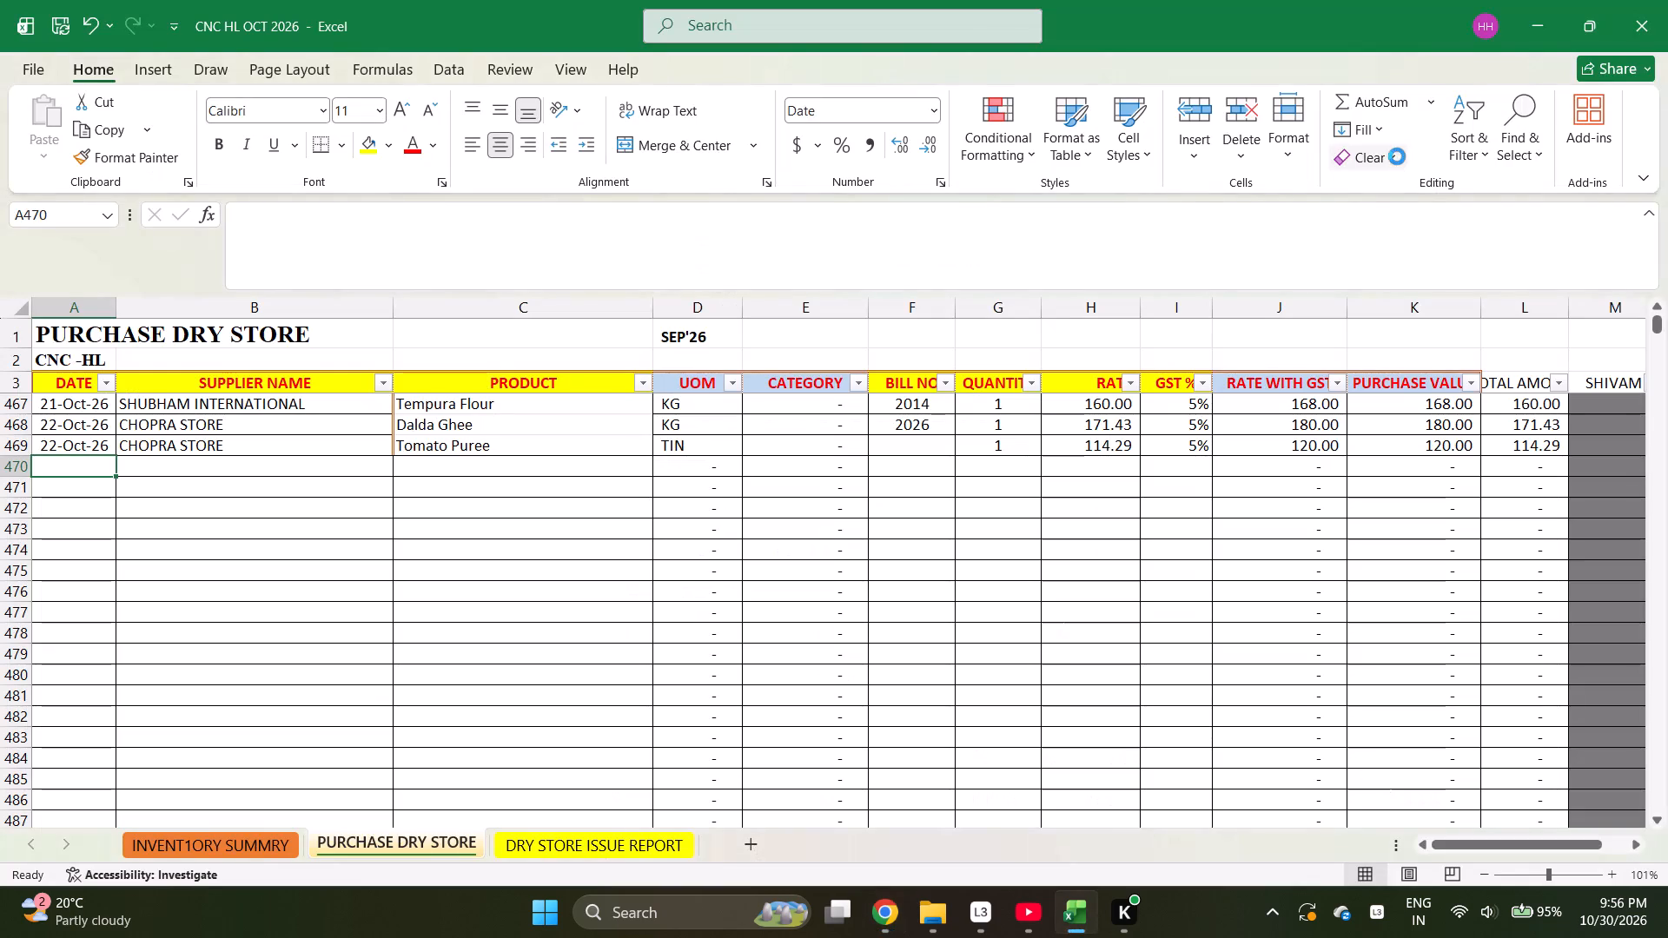
{"action": "key", "text": "Right"}
{"action": "type", "text": "SU"}
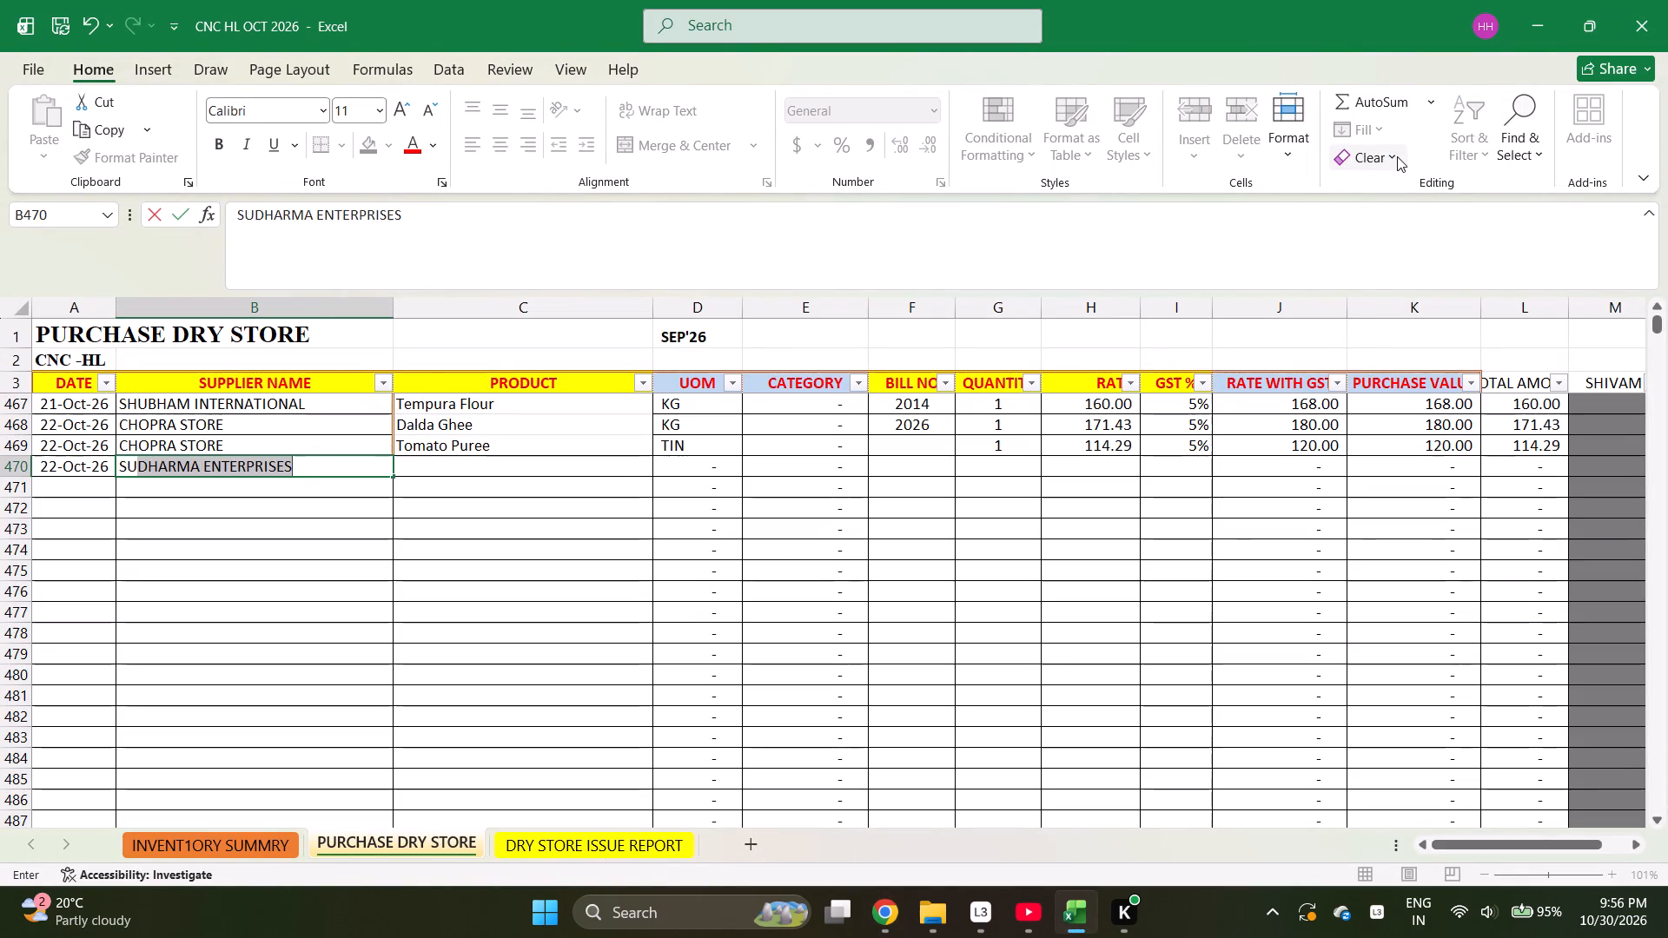
{"action": "key", "text": "Right"}
Find Floor Cleaner in the inventory summary sheet and copy it as the product in row 470 for the bill's cleaning solution.
{"action": "key", "text": "alt+Tab"}
{"action": "key", "text": "alt+Tab"}
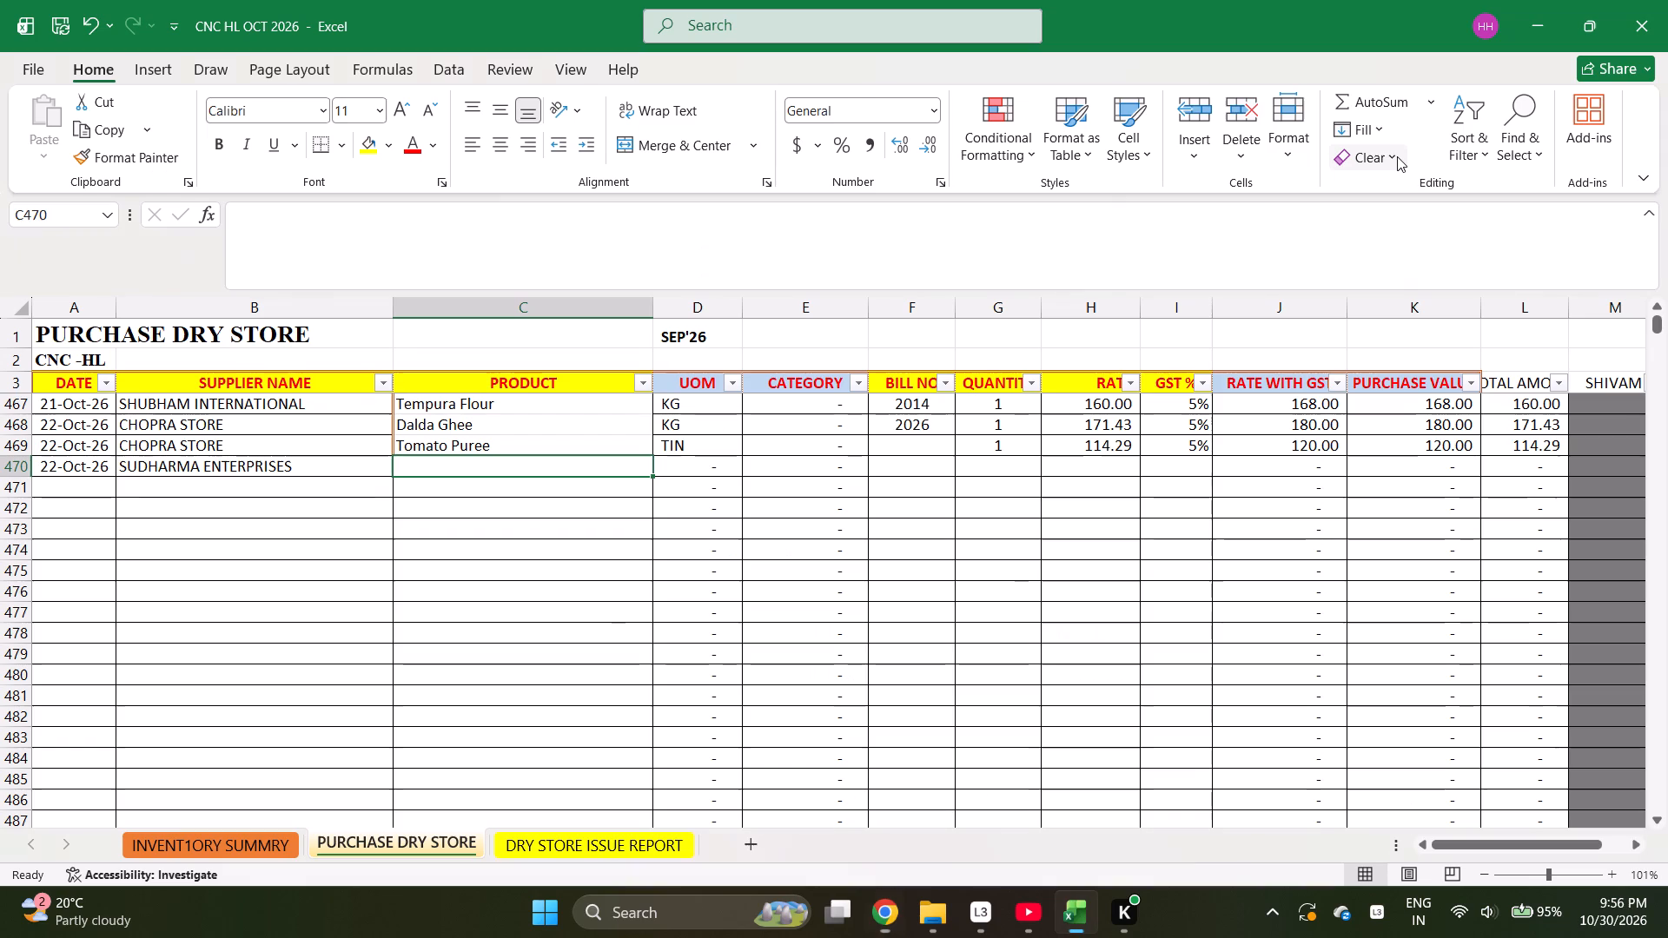
{"action": "key", "text": "alt+Tab"}
{"action": "key", "text": "alt+Tab"}
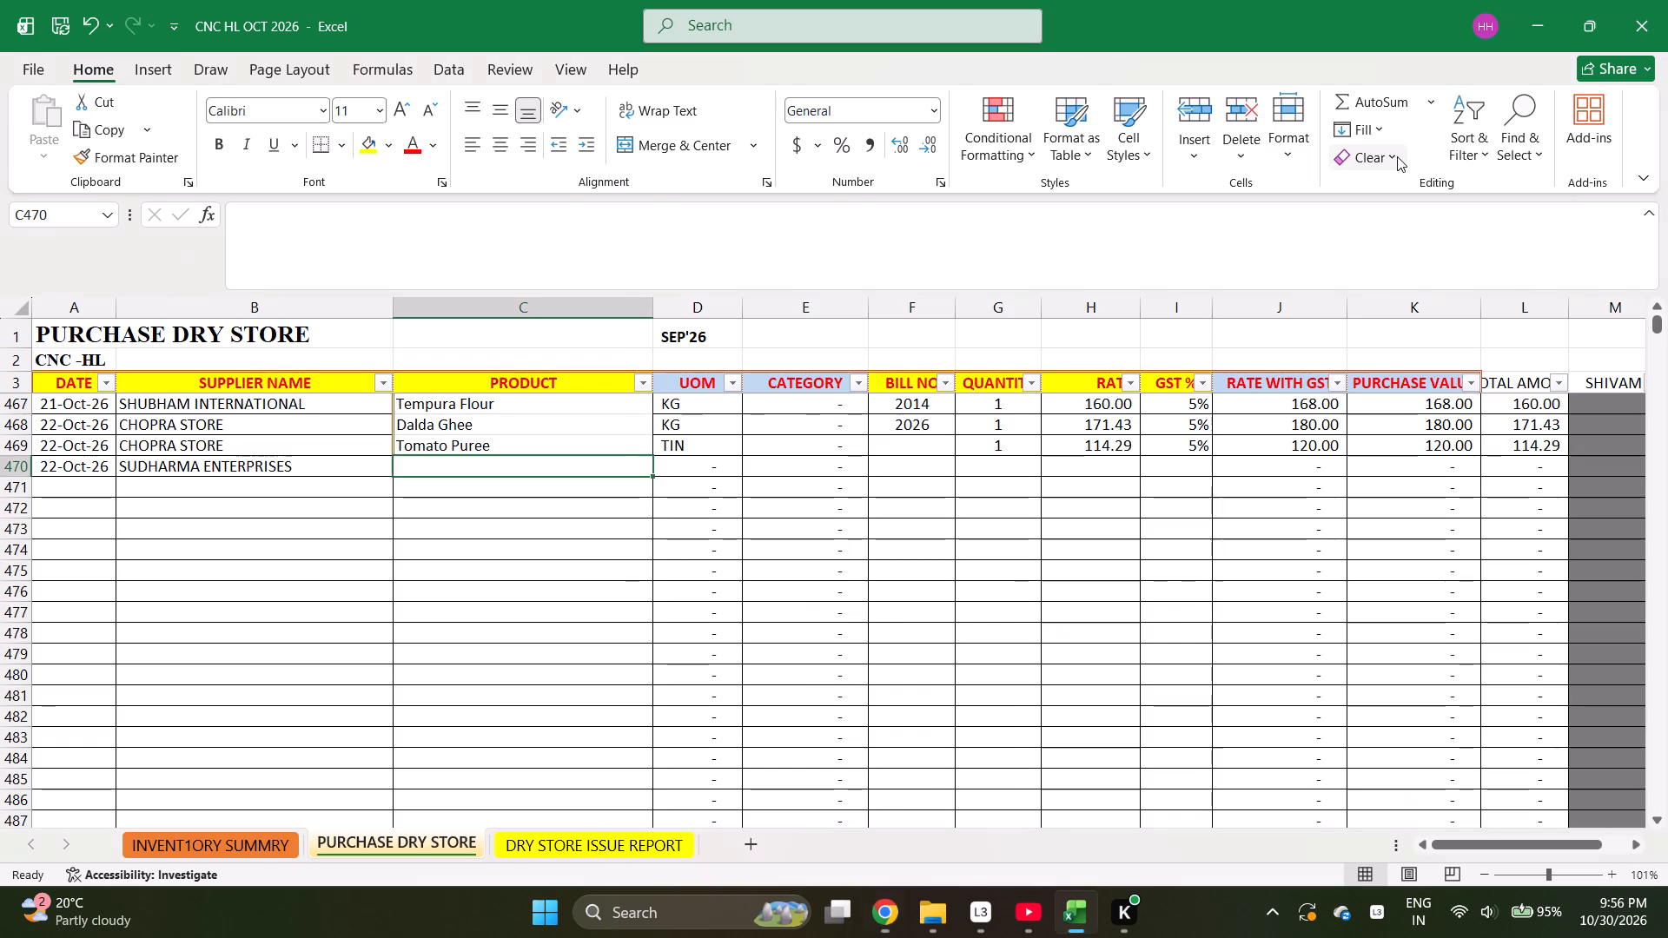
{"action": "key", "text": "alt+Tab"}
{"action": "key", "text": "alt+Tab"}
{"action": "key", "text": "ctrl+Page_Up"}
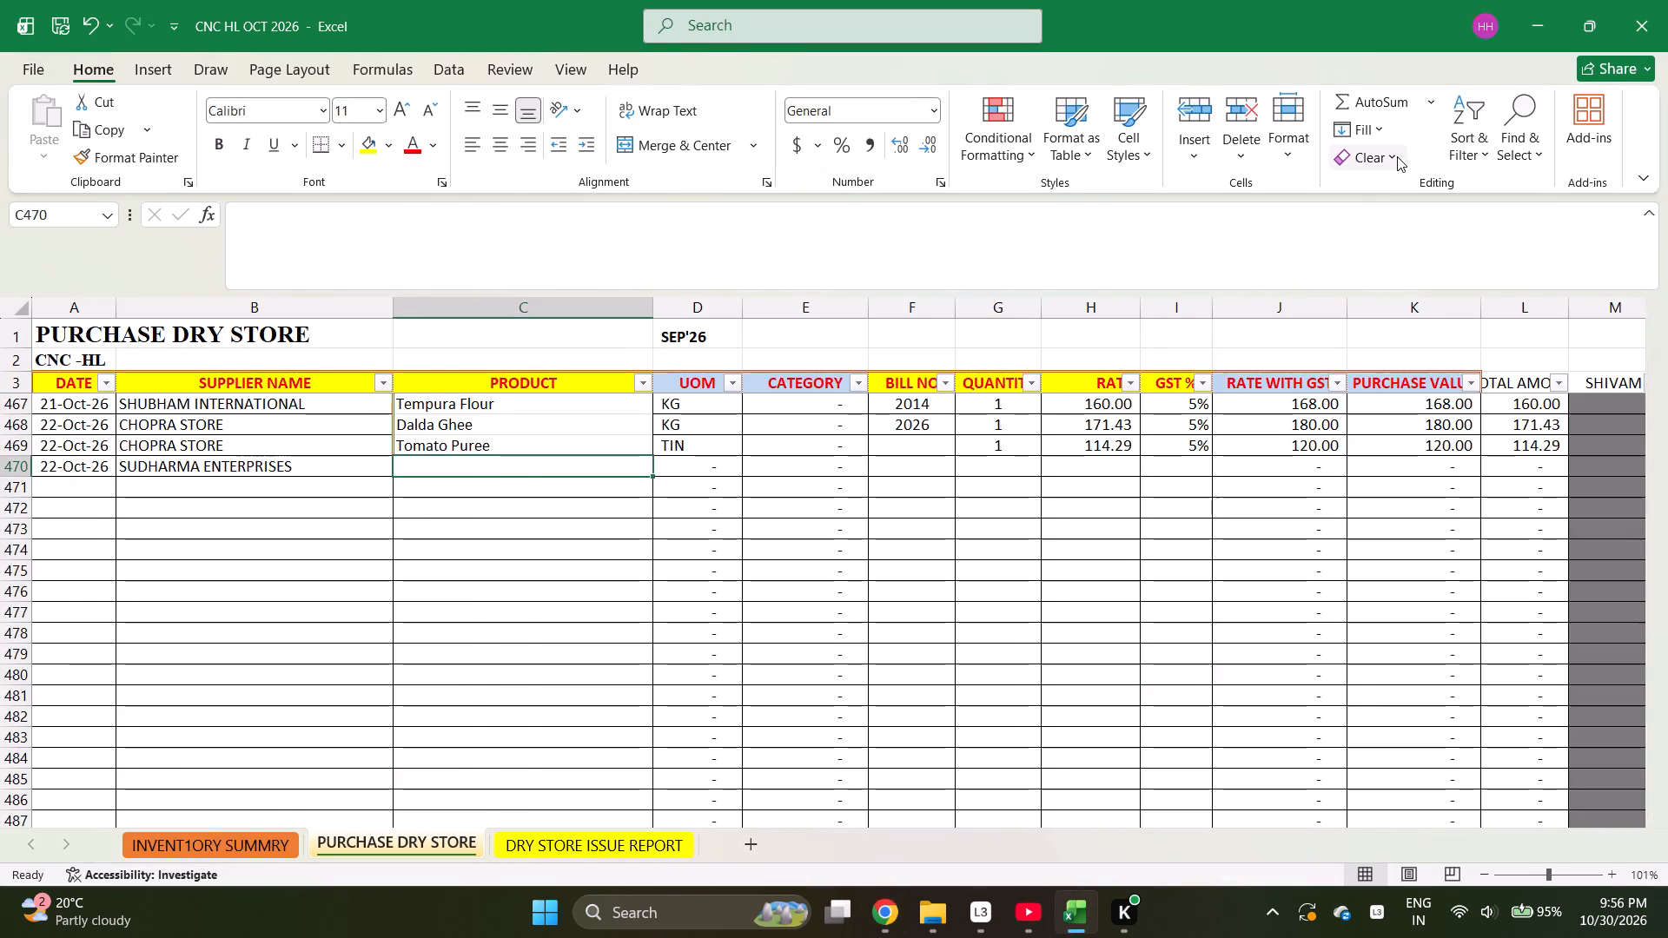
{"action": "key", "text": "ctrl+f"}
{"action": "type", "text": "FLOR"}
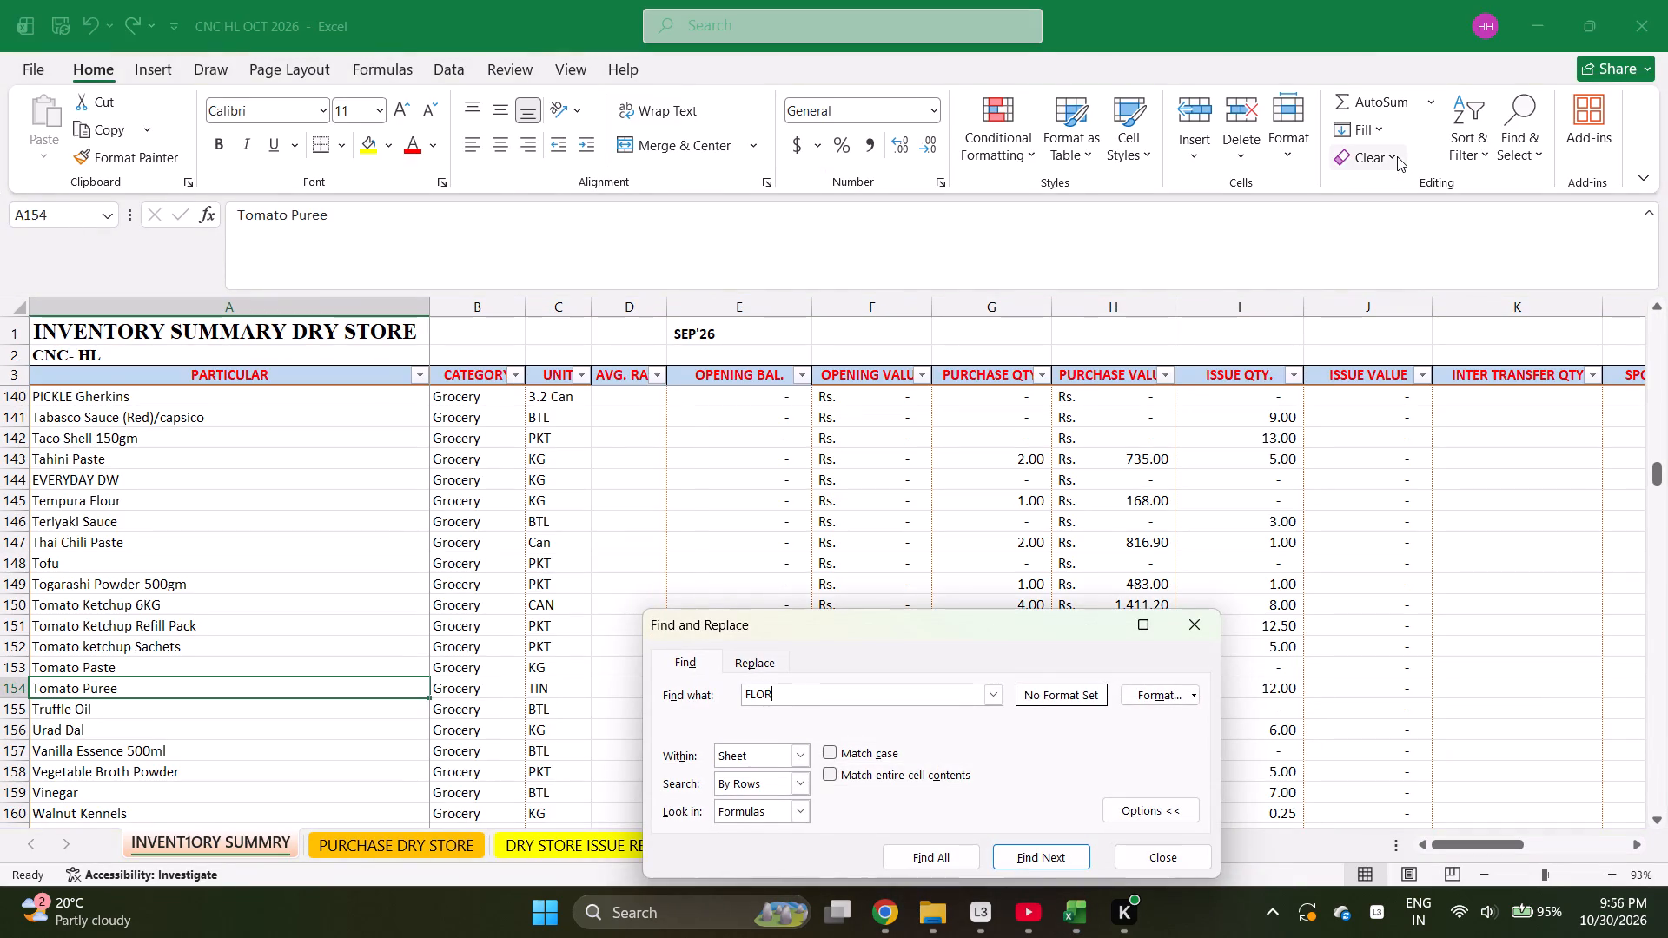
{"action": "key", "text": "Return"}
{"action": "key", "text": "Return"}
{"action": "key", "text": "BackSpace"}
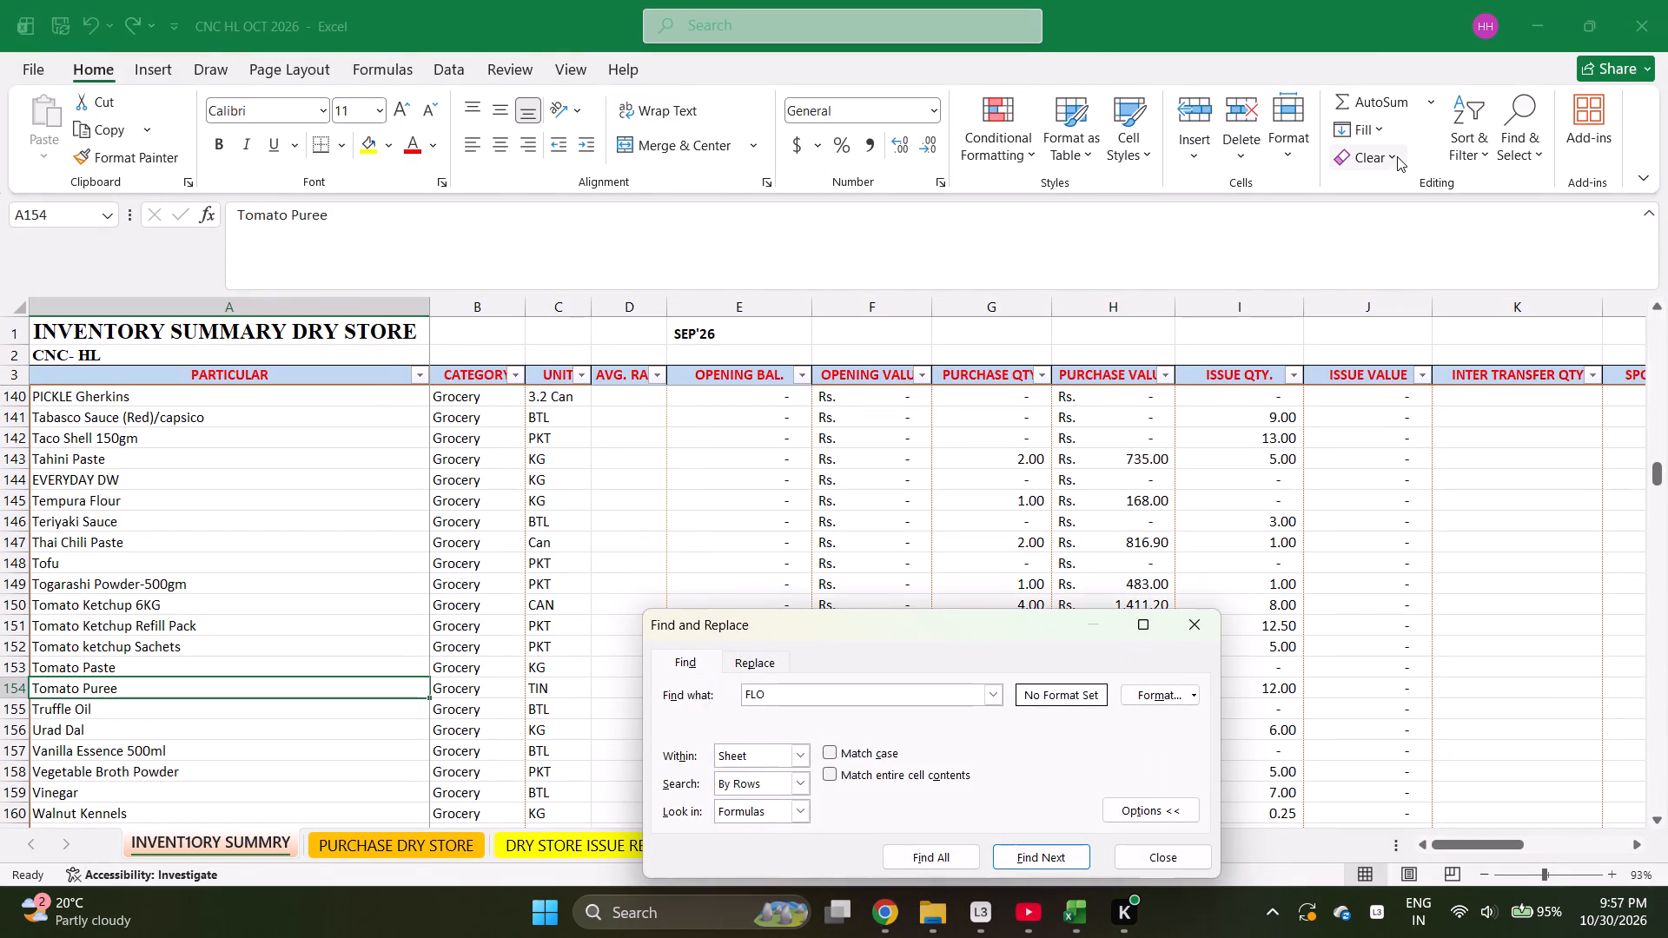
{"action": "type", "text": "OR"}
{"action": "key", "text": "Return"}
{"action": "key", "text": "Escape"}
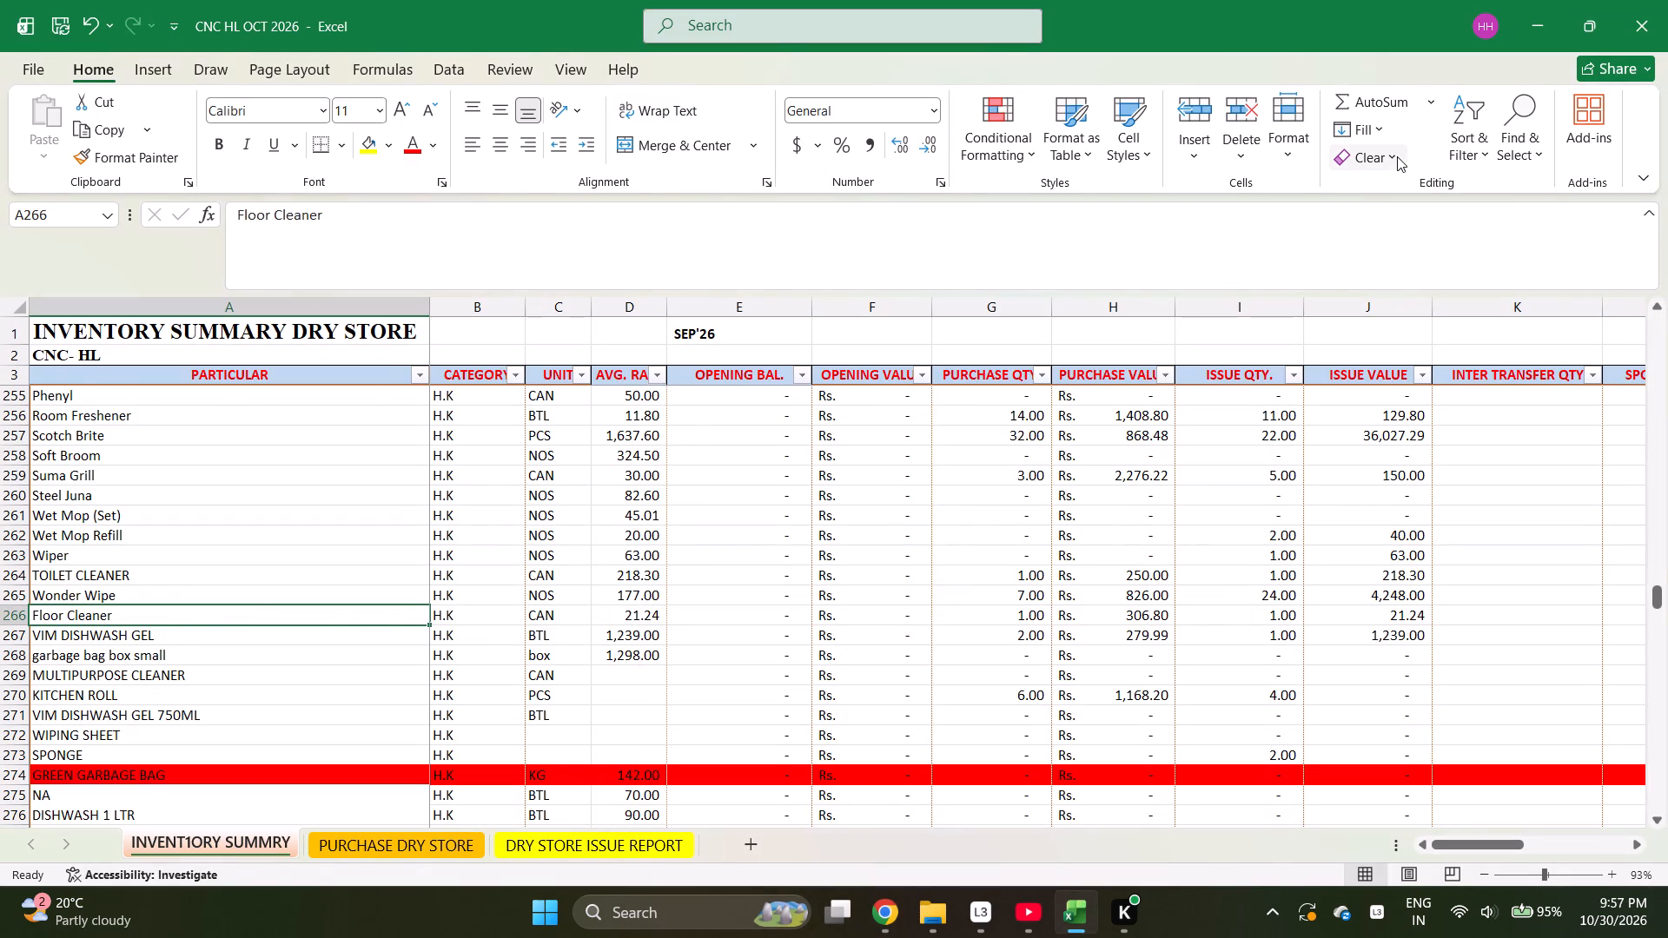
{"action": "key", "text": "ctrl+c"}
{"action": "key", "text": "ctrl+Page_Down"}
{"action": "key", "text": "Return"}
{"action": "key", "text": "Return"}
Enter CLING WRAP as the product in row 471, following the second item on the Sudharma Enterprises invoice.
{"action": "key", "text": "alt+Tab"}
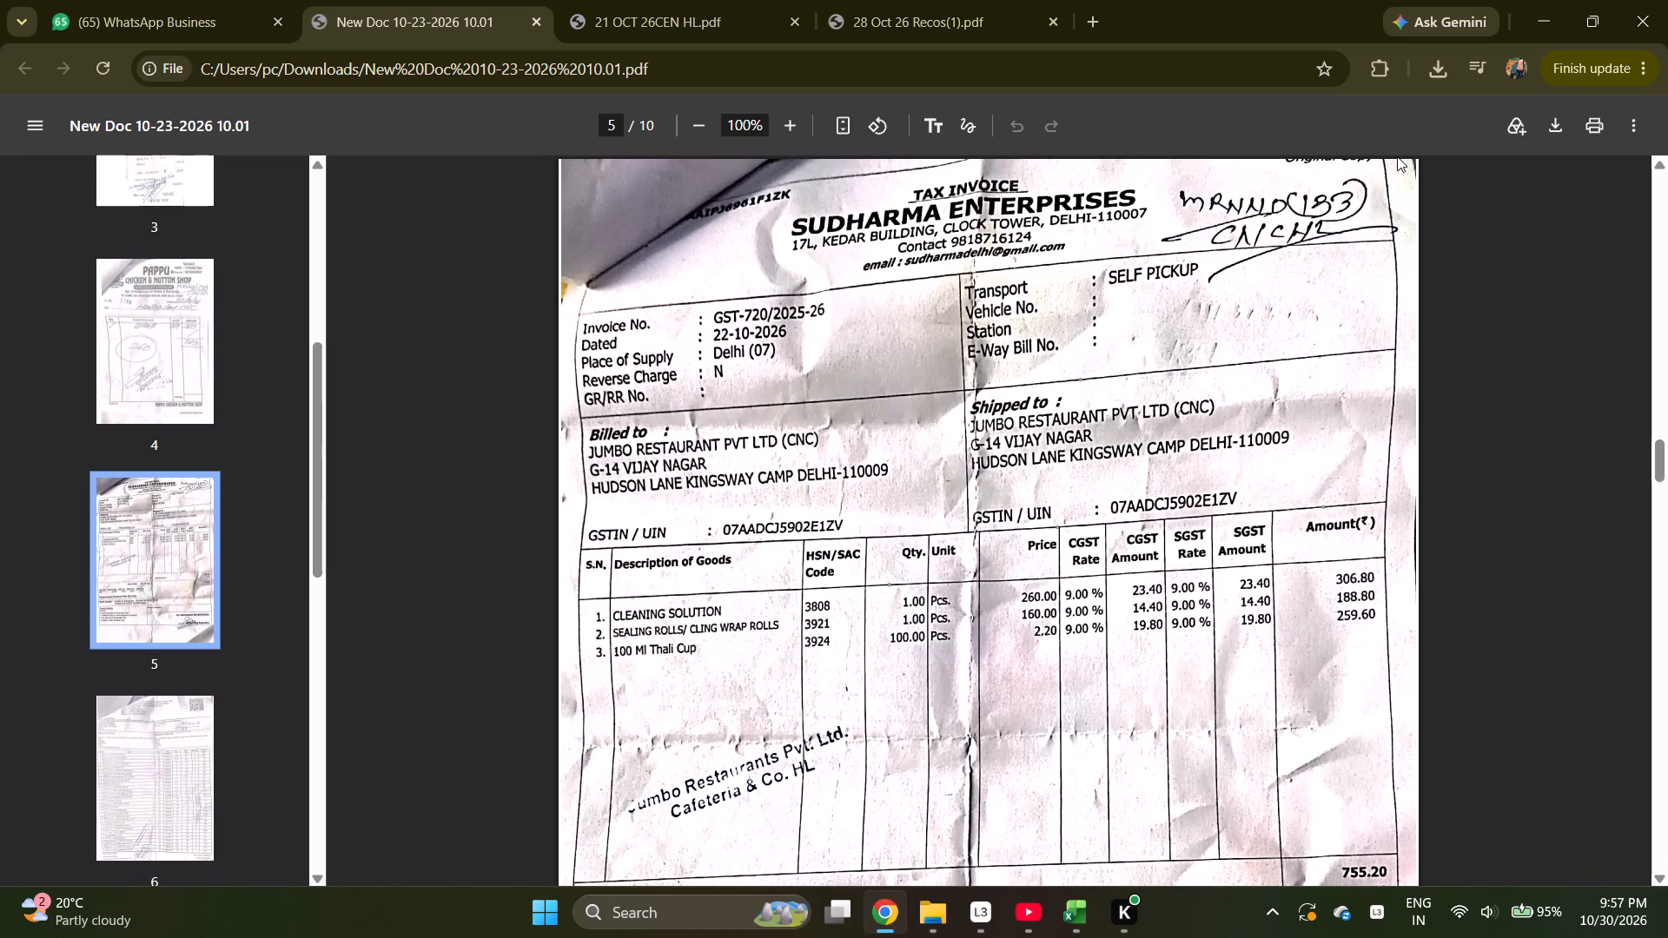
{"action": "key", "text": "alt+Tab"}
{"action": "key", "text": "alt+Tab"}
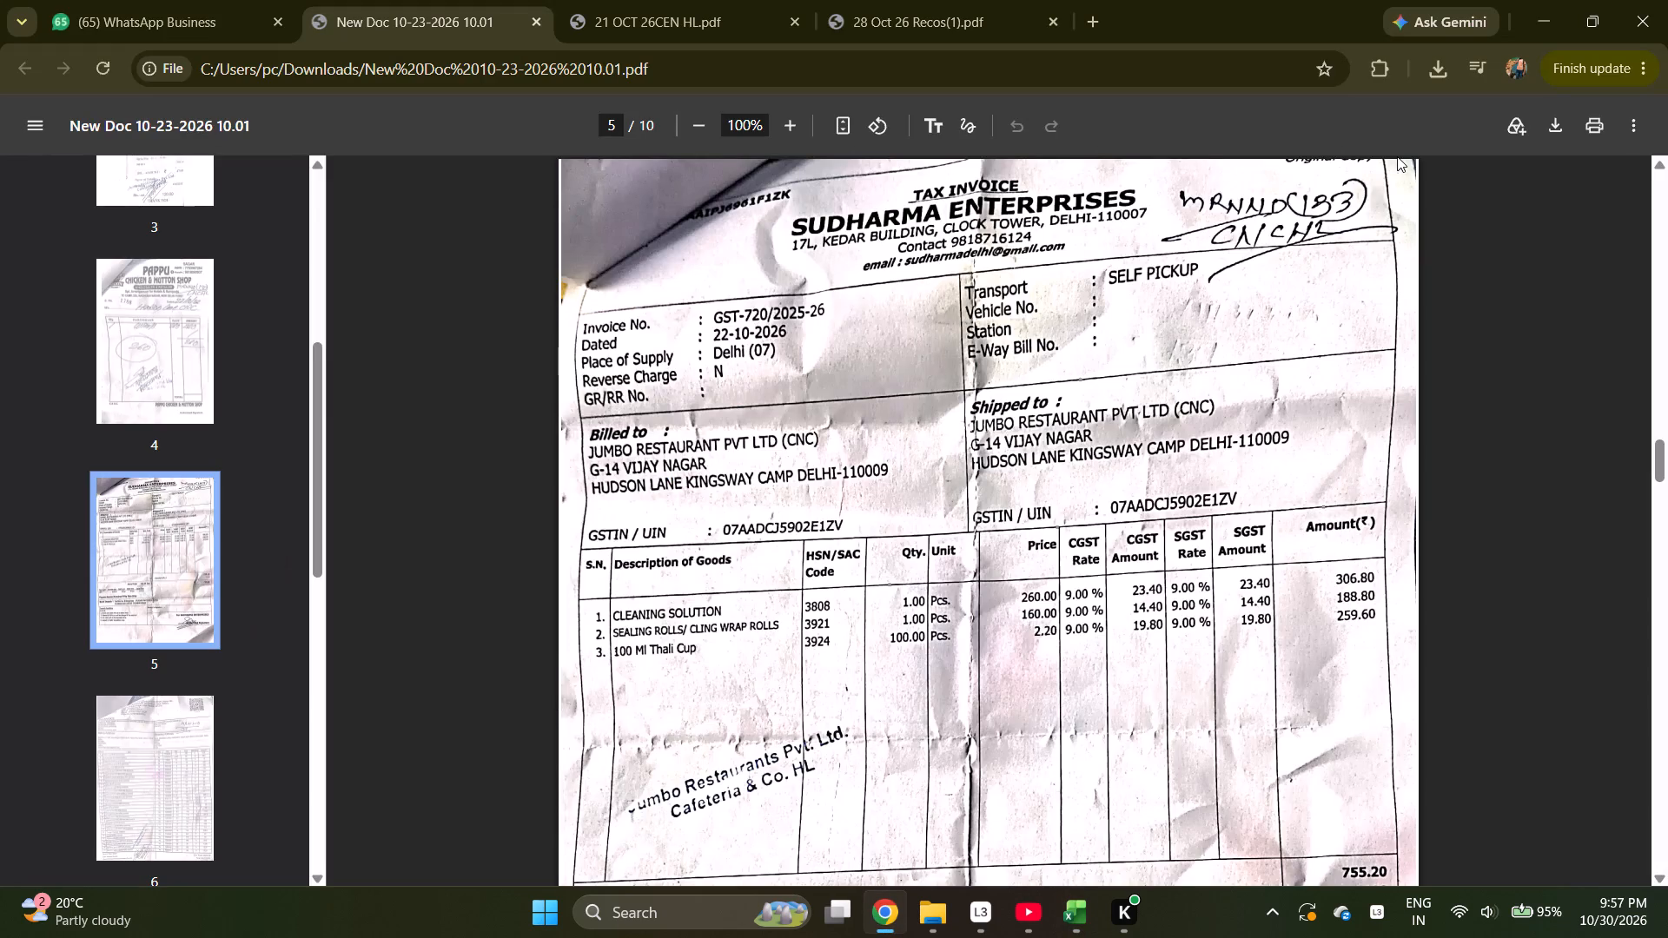
{"action": "key", "text": "alt+Tab"}
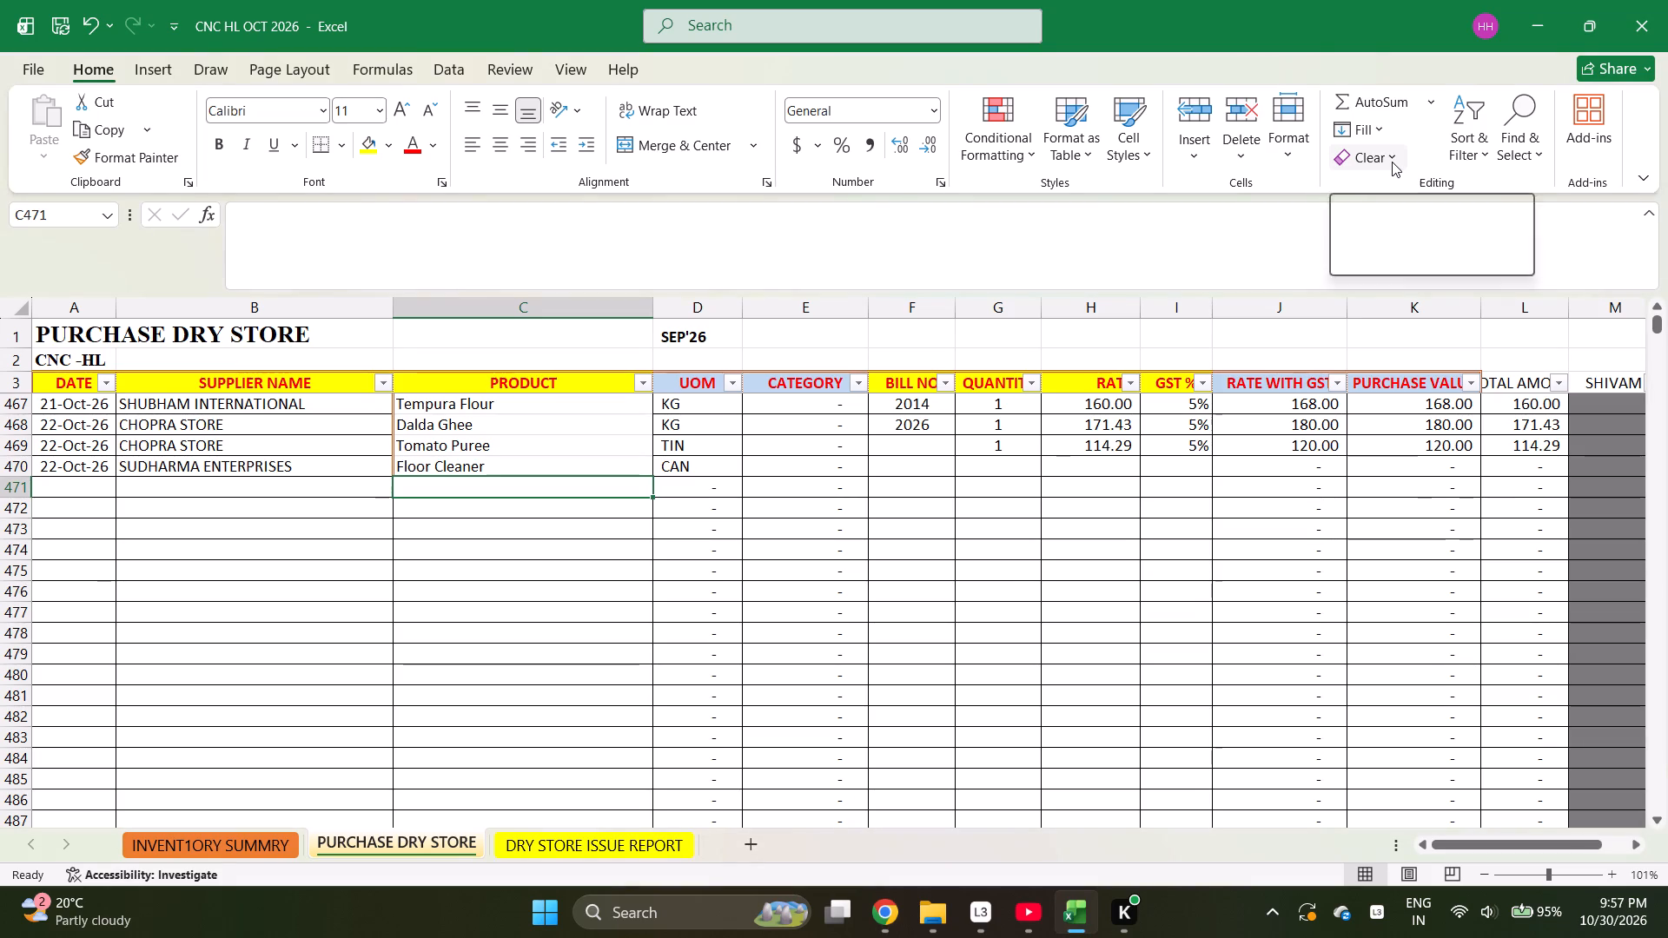
{"action": "type", "text": "CLI"}
{"action": "type", "text": "NG WEA"}
{"action": "key", "text": "BackSpace"}
{"action": "key", "text": "BackSpace"}
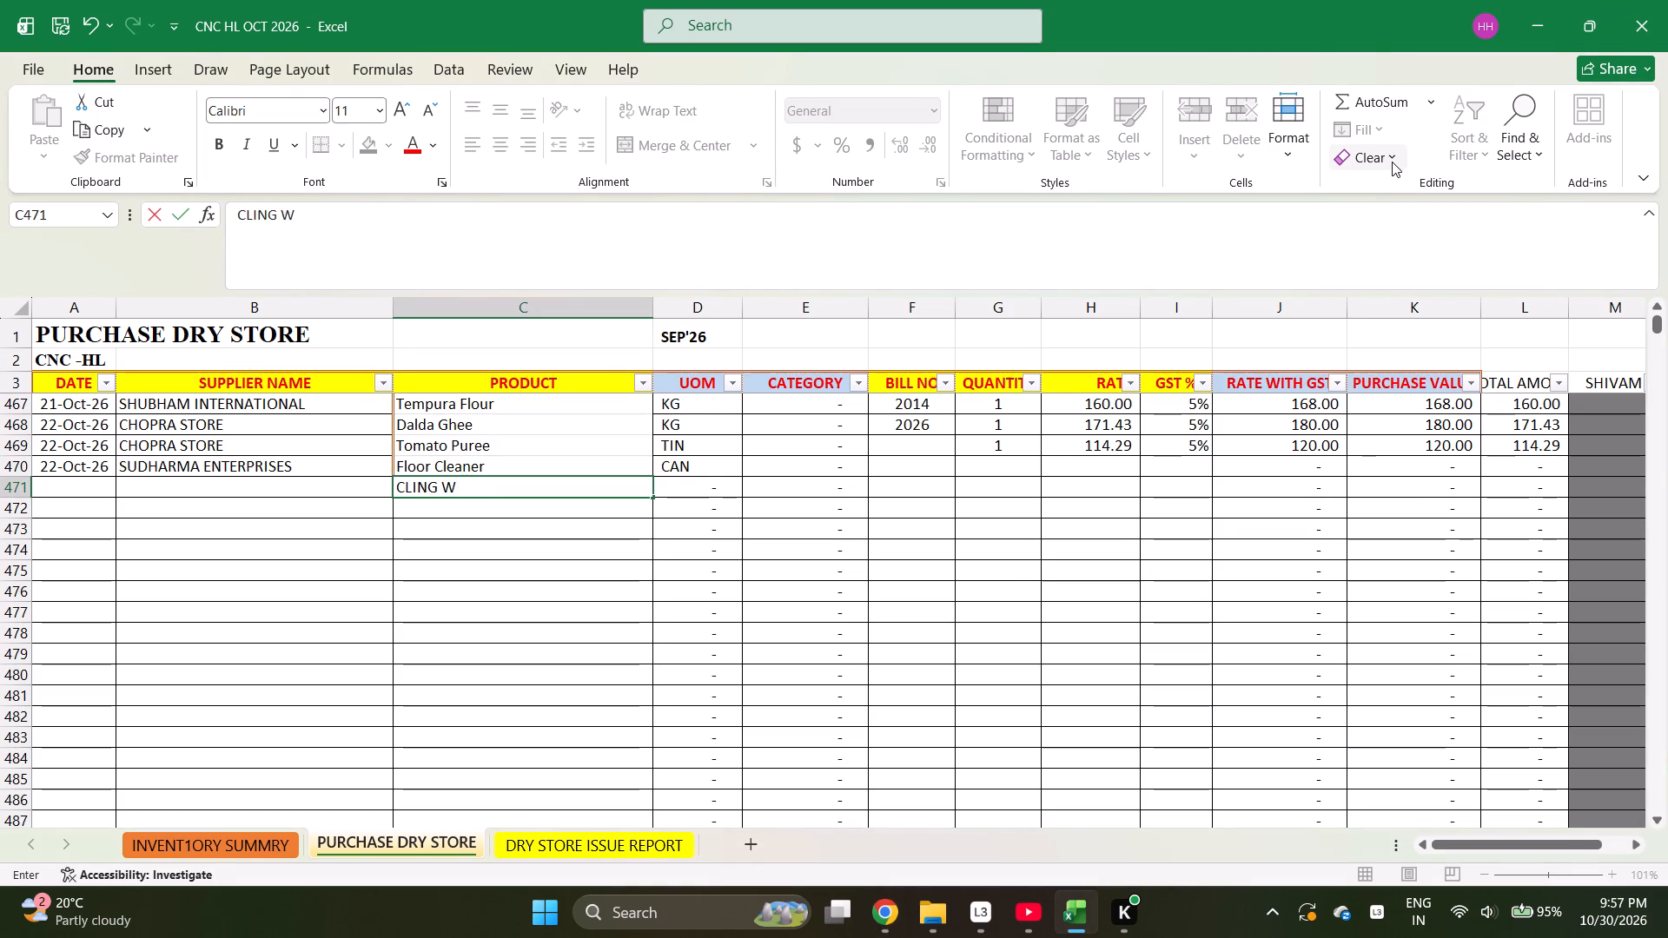
{"action": "type", "text": "RAP"}
{"action": "key", "text": "Return"}
{"action": "key", "text": "Tab"}
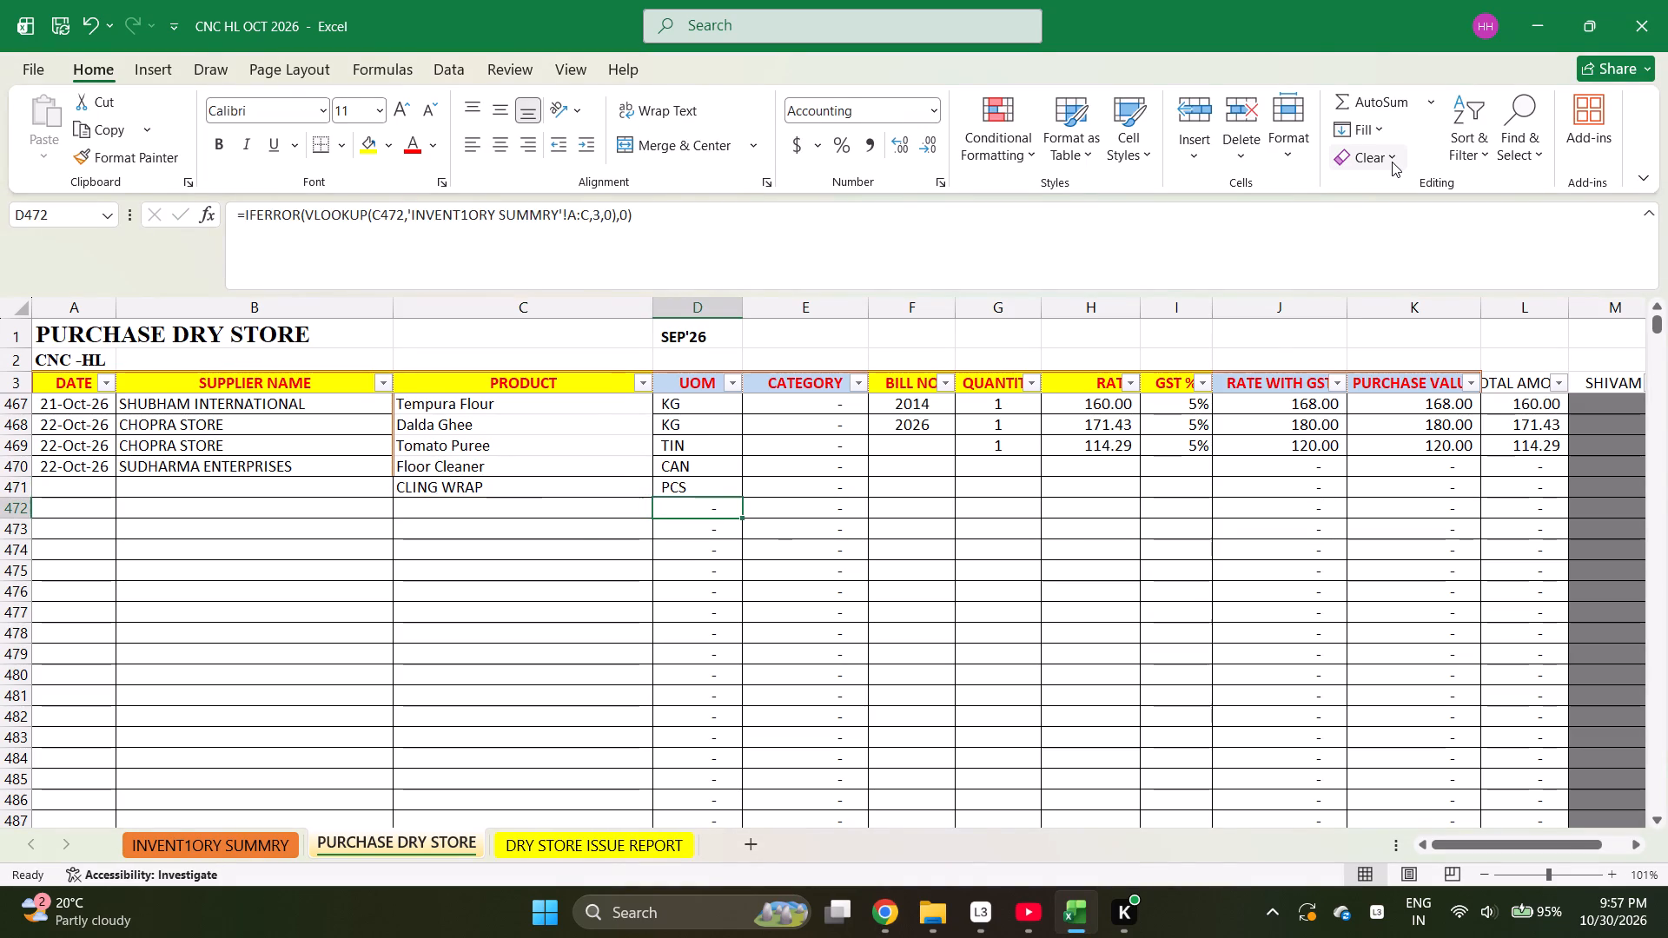
Enter 100 ML Dip Cup With Lid as the product in row 472 for the invoice's 100 Ml Thali Cup.
{"action": "key", "text": "alt+Tab"}
{"action": "key", "text": "alt+Tab"}
{"action": "key", "text": "Left"}
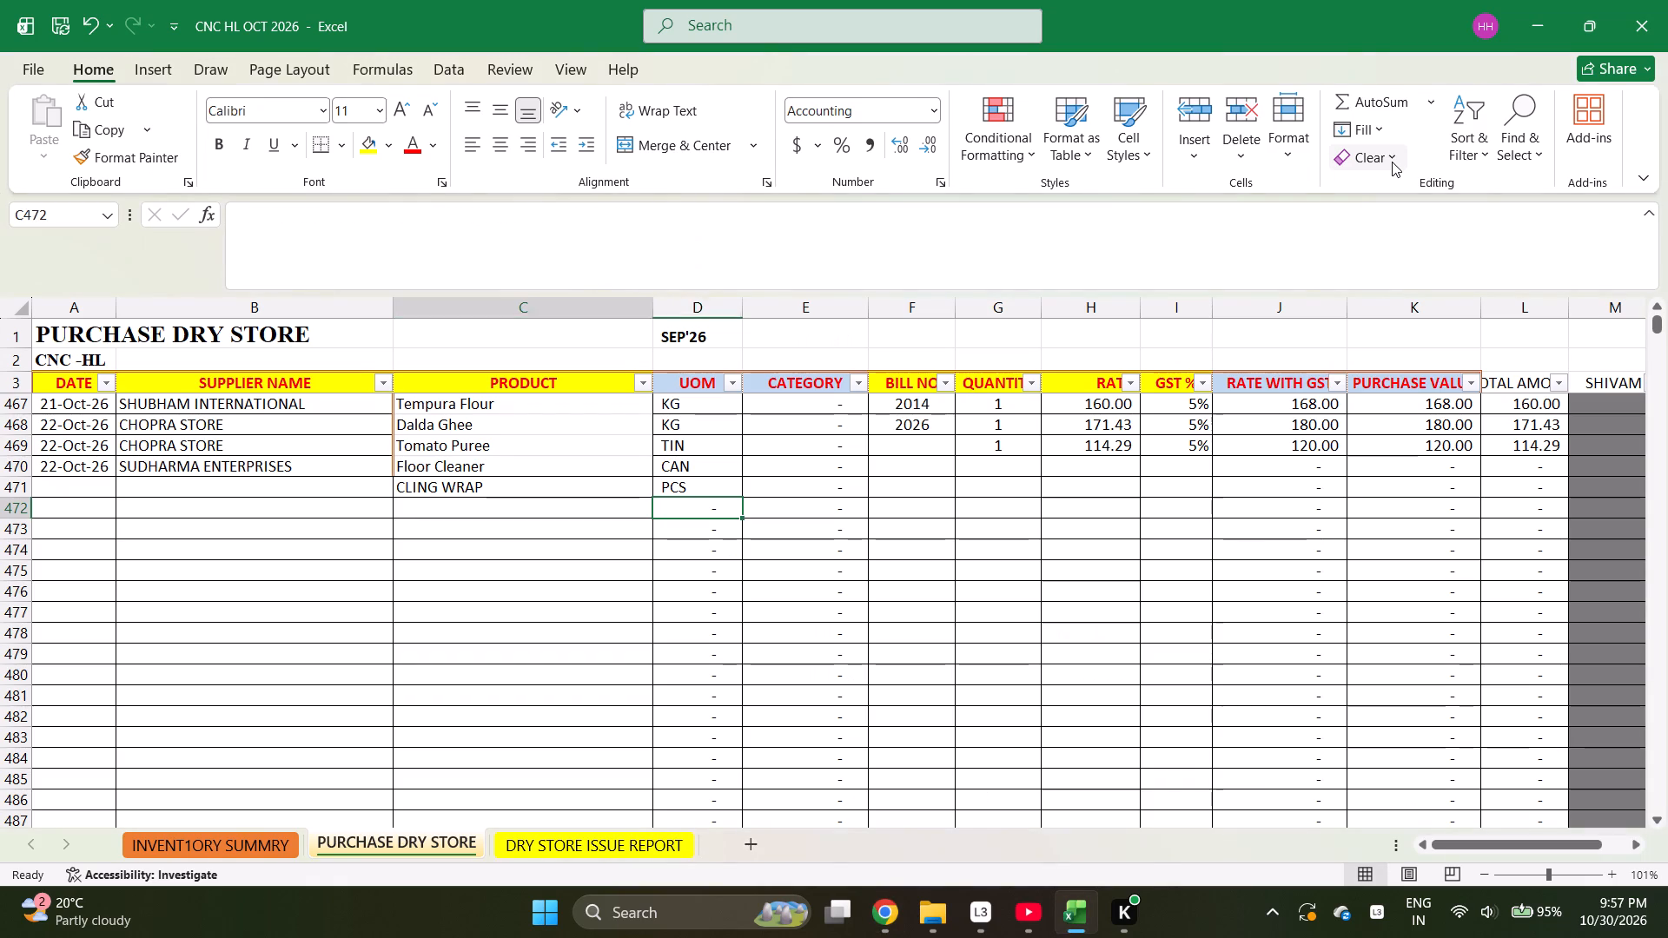
{"action": "type", "text": "100 ,M"}
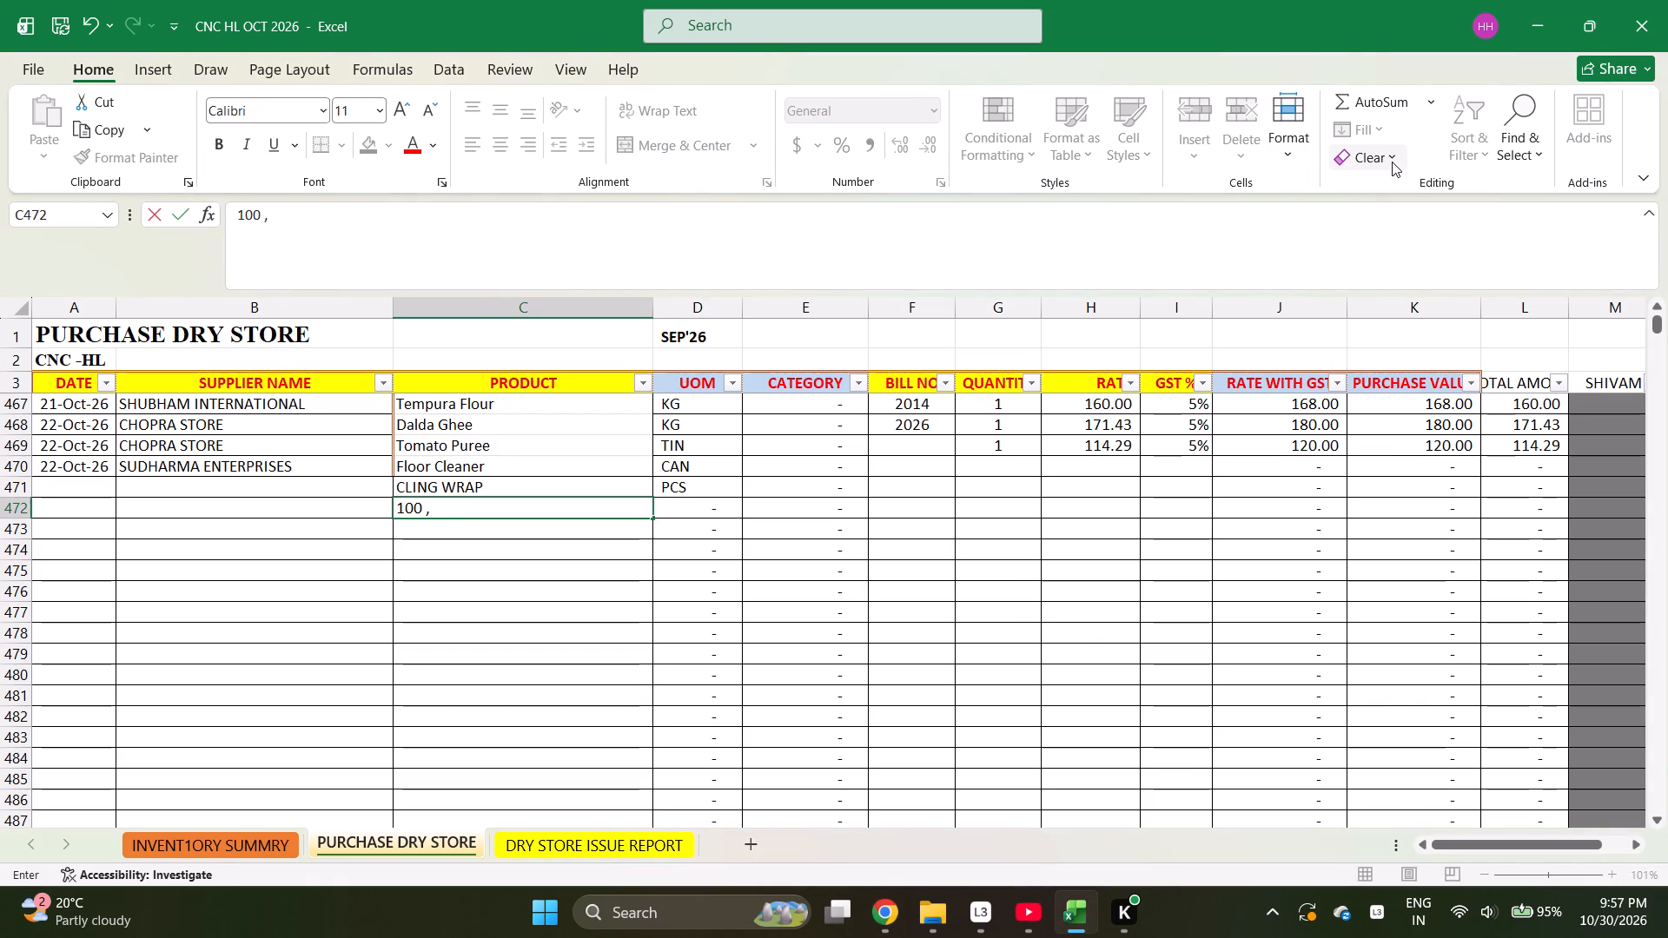
{"action": "key", "text": "BackSpace"}
{"action": "key", "text": "BackSpace"}
{"action": "key", "text": "BackSpace"}
{"action": "key", "text": "space"}
{"action": "type", "text": "ML DIO"}
{"action": "key", "text": "BackSpace"}
{"action": "key", "text": "p"}
{"action": "key", "text": "Return"}
{"action": "key", "text": "alt+Tab"}
{"action": "key", "text": "alt+Tab"}
Fill the Chopra Store bill number 2026 down to the Tomato Puree entry in row 469.
{"action": "key", "text": "Right"}
{"action": "key", "text": "Right"}
{"action": "key", "text": "Right"}
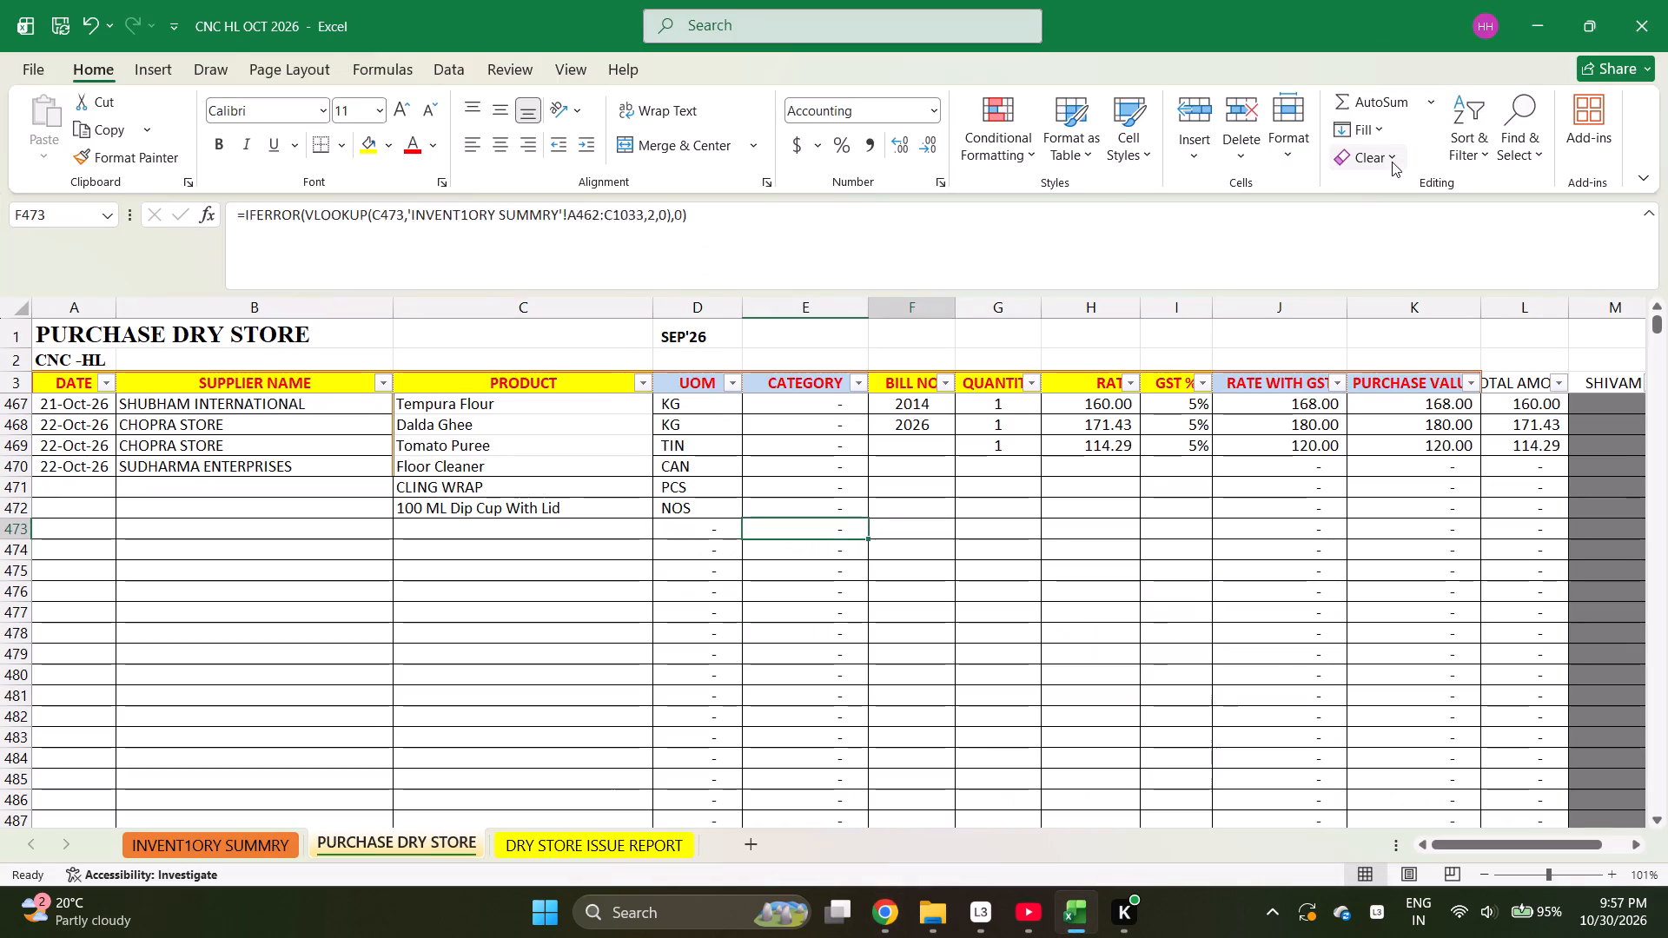
{"action": "key", "text": "Right"}
{"action": "key", "text": "ctrl+Up"}
{"action": "key", "text": "Left"}
{"action": "key", "text": "ctrl+d"}
Enter bill number 720 for Floor Cleaner in row 470, taken from the Sudharma Enterprises invoice.
{"action": "key", "text": "Down"}
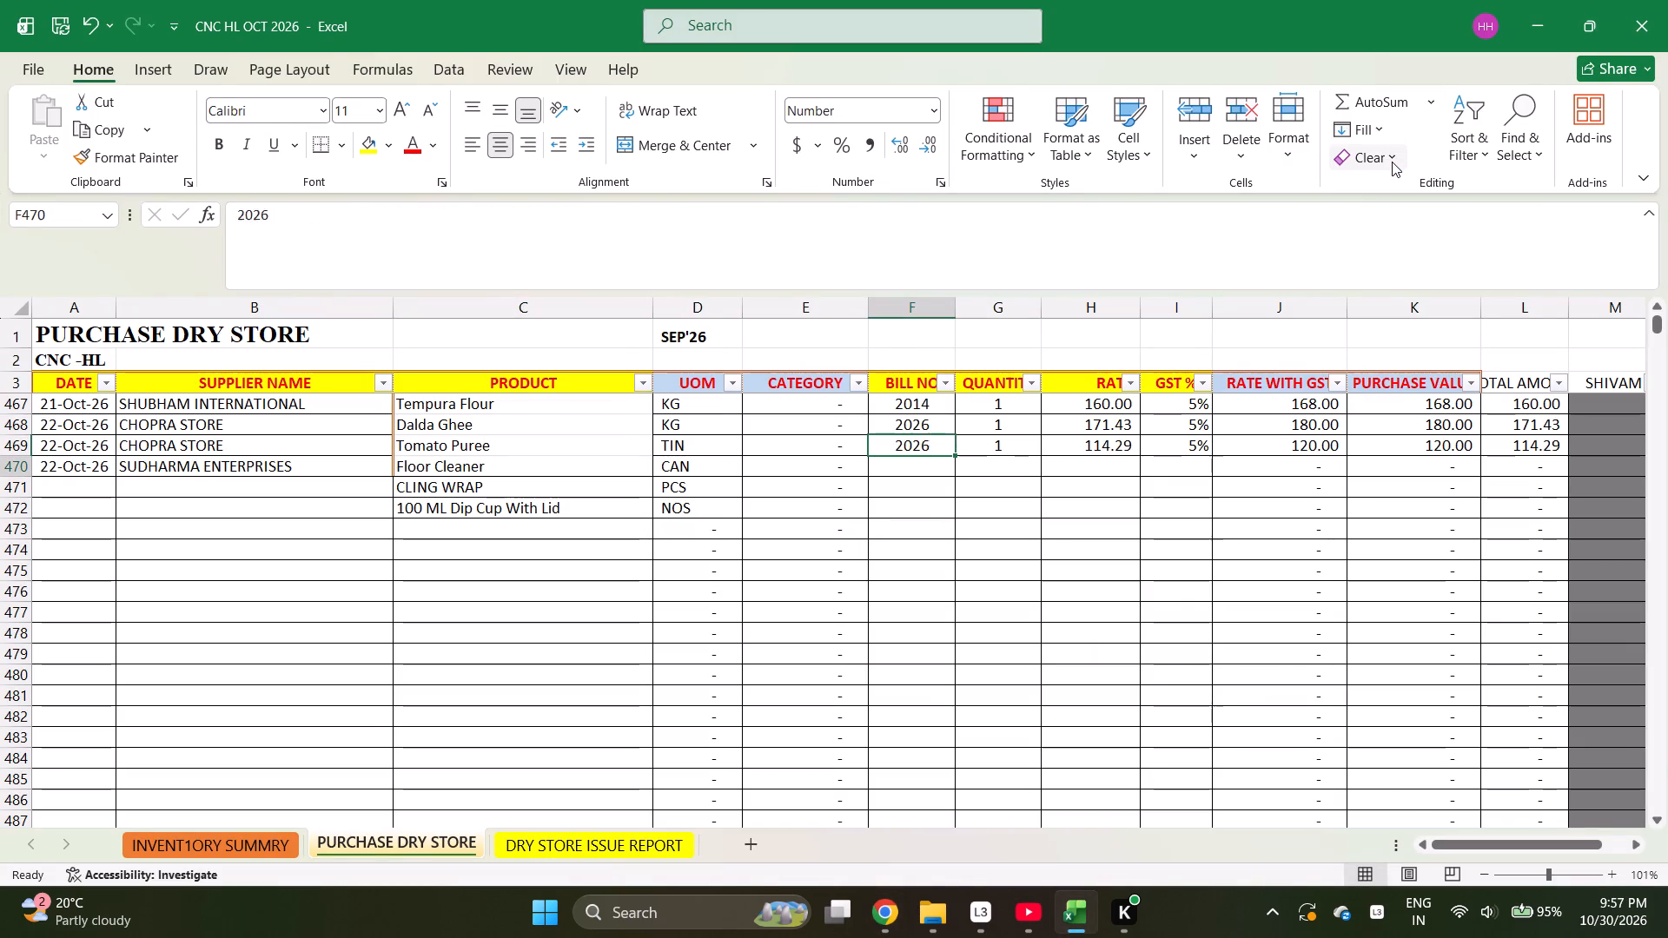
{"action": "key", "text": "alt+Tab"}
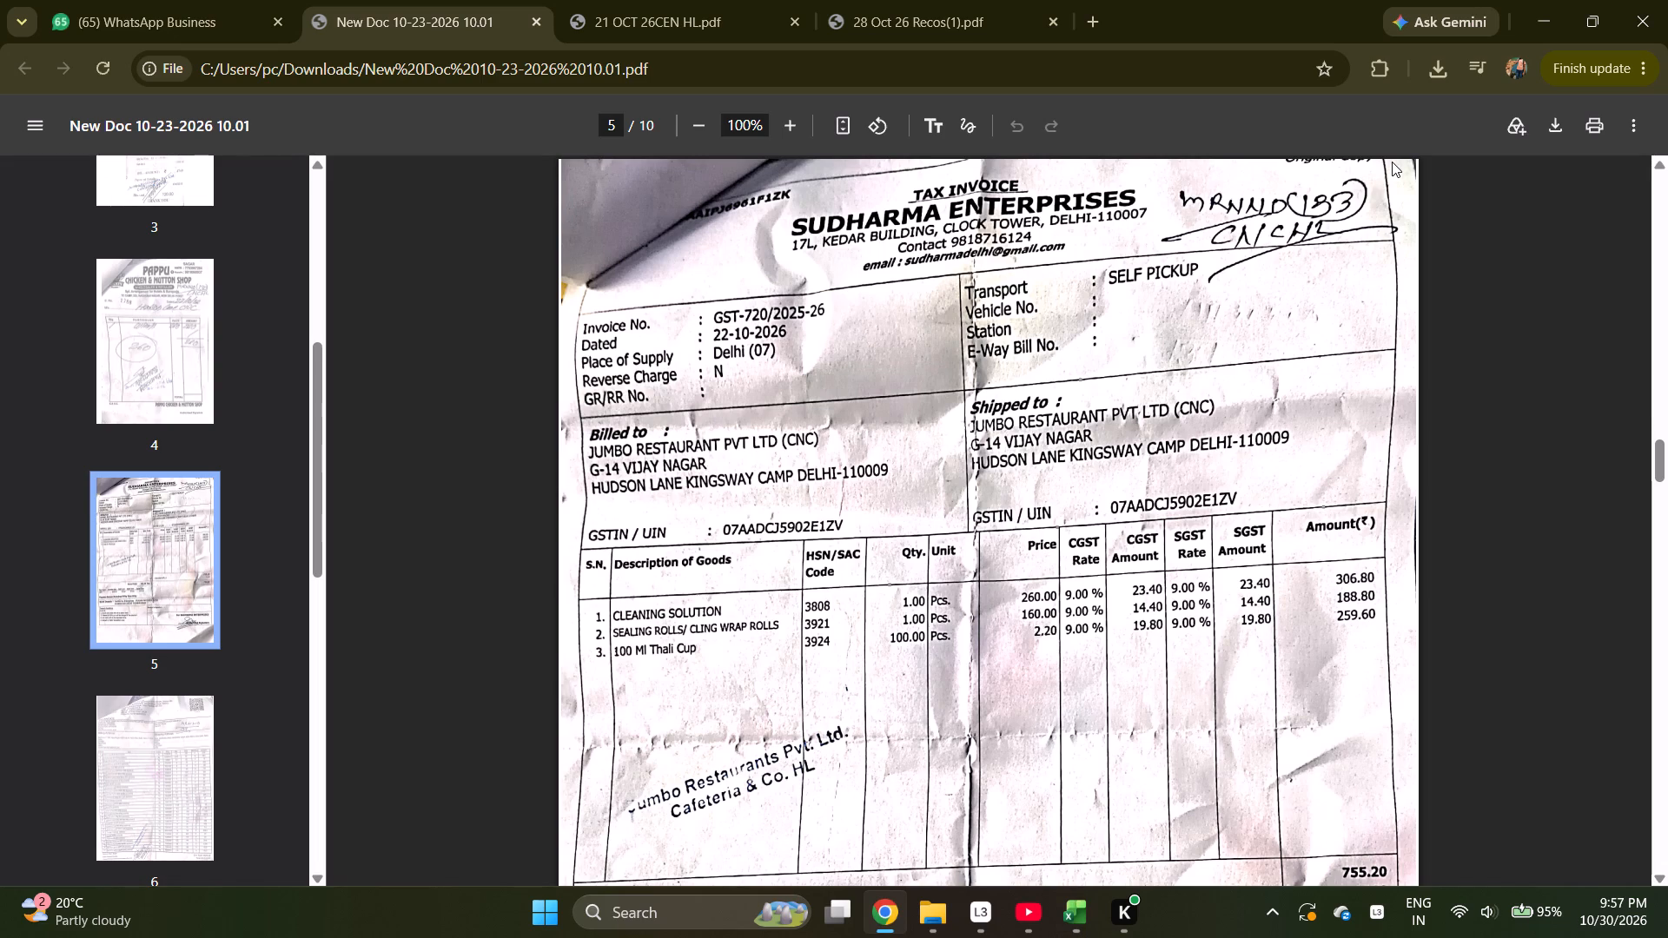
{"action": "key", "text": "alt+Tab"}
{"action": "key", "text": "alt+Tab"}
{"action": "key", "text": "alt+Tab"}
{"action": "type", "text": "720"}
{"action": "key", "text": "Right"}
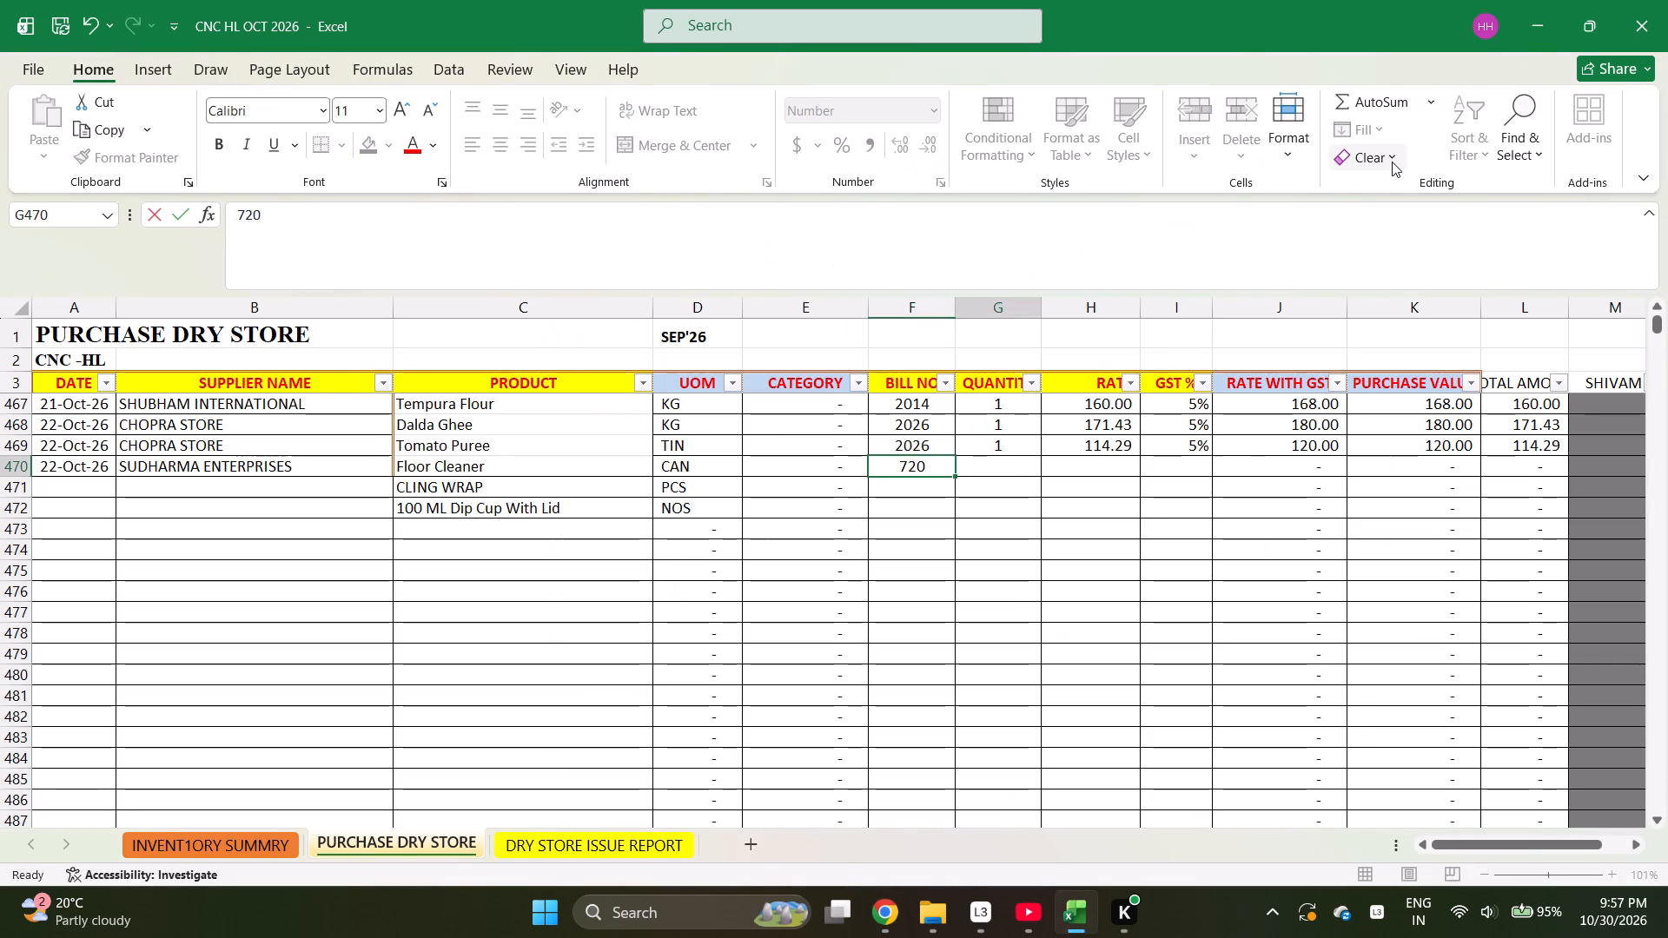
Enter the Sudharma Enterprises invoice quantities: 1 for Floor Cleaner, 1 for CLING WRAP and 100 for 100 ML Dip Cup With Lid.
{"action": "key", "text": "alt+Tab"}
{"action": "key", "text": "alt+Tab"}
{"action": "key", "text": "1"}
{"action": "key", "text": "Return"}
{"action": "key", "text": "1"}
{"action": "key", "text": "Return"}
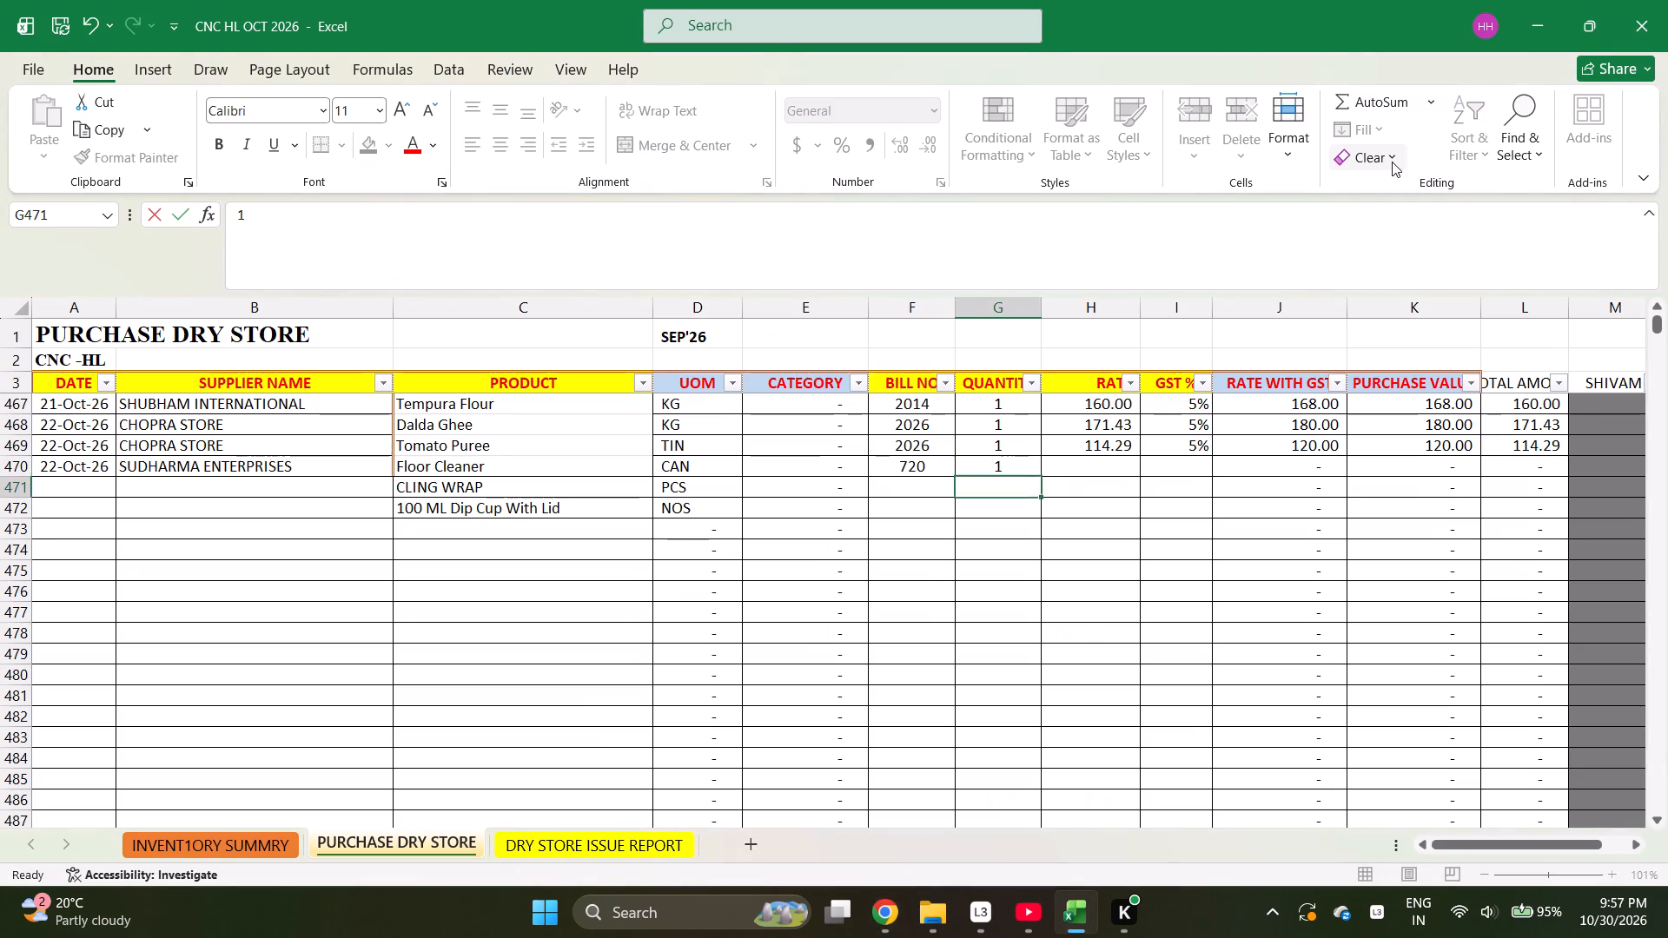
{"action": "type", "text": "100"}
{"action": "key", "text": "Return"}
Enter the invoice rates in rows 470 to 472: 260 for Floor Cleaner, 160 for CLING WRAP and 2.20 for the dip cup.
{"action": "key", "text": "Right"}
{"action": "key", "text": "ctrl+Up"}
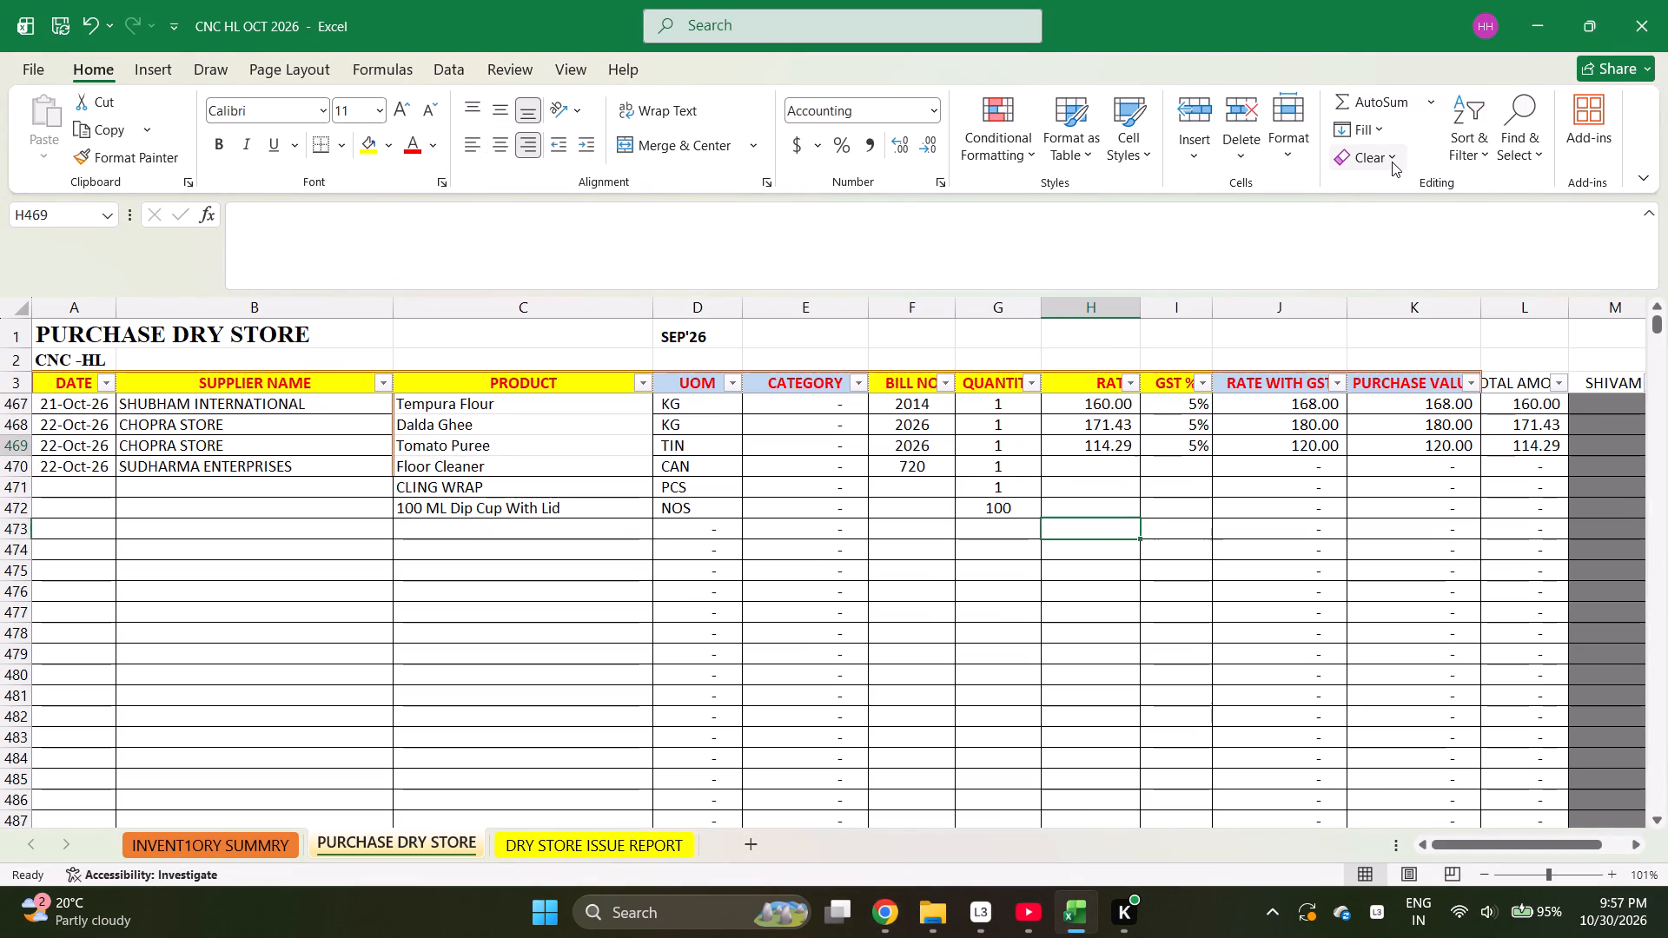
{"action": "key", "text": "Down"}
{"action": "key", "text": "alt+Tab"}
{"action": "key", "text": "alt+Tab"}
{"action": "type", "text": "260"}
{"action": "key", "text": "Return"}
{"action": "key", "text": "alt+Tab"}
{"action": "key", "text": "alt+Tab"}
{"action": "type", "text": "160"}
{"action": "key", "text": "Return"}
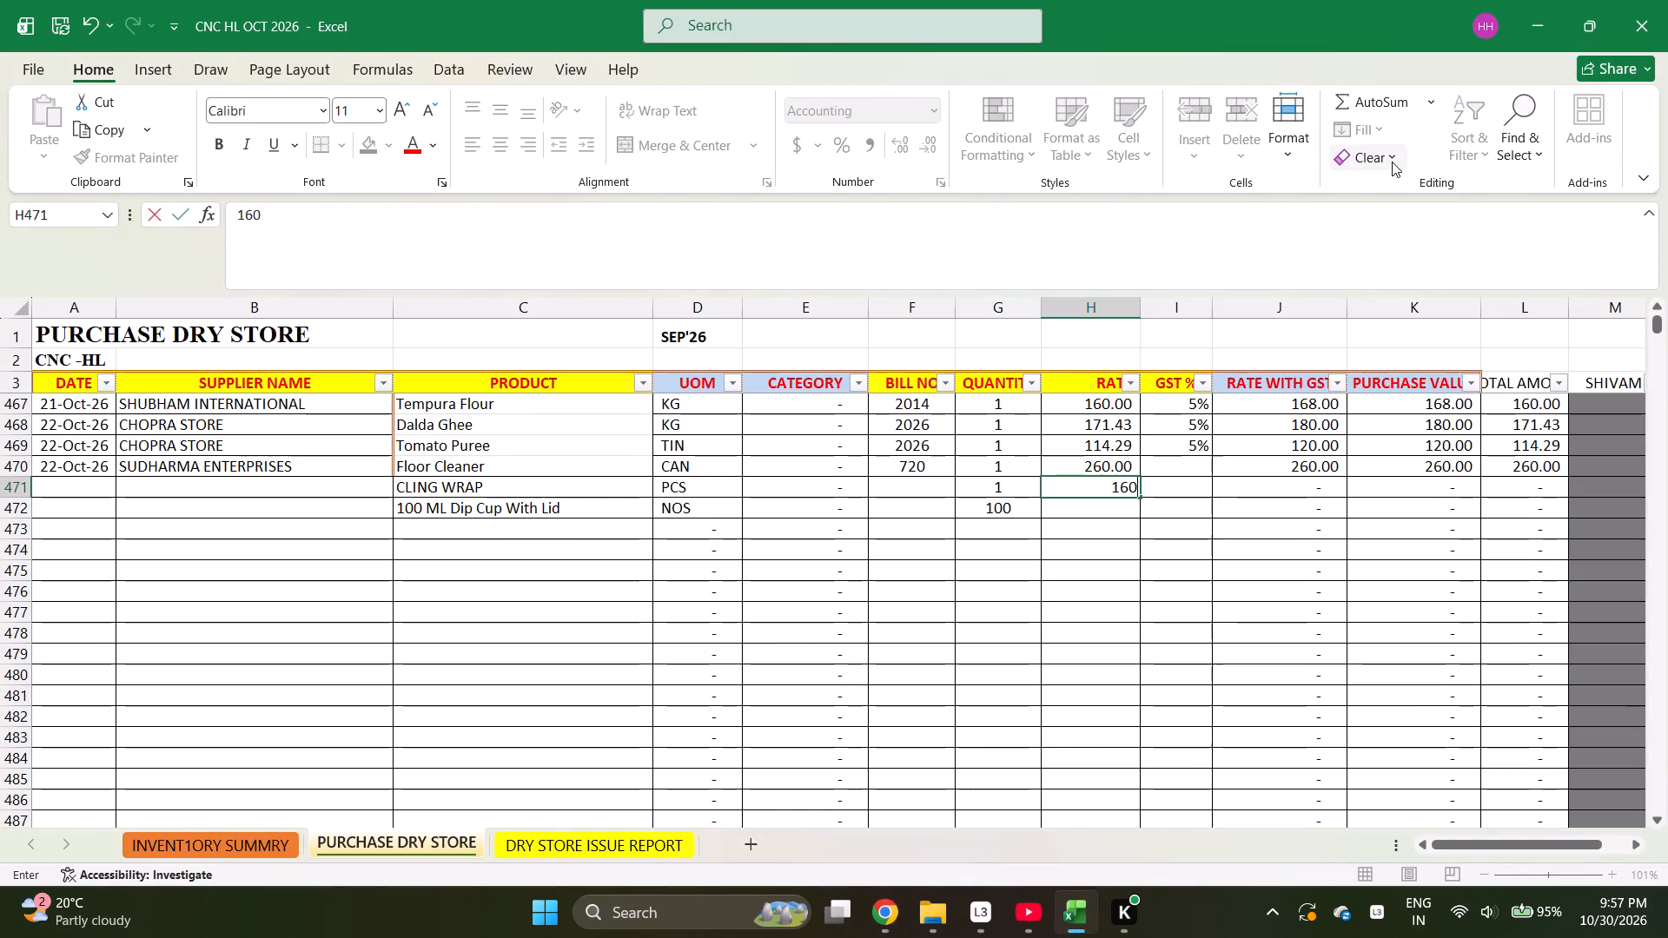
{"action": "key", "text": "alt+Tab"}
{"action": "key", "text": "alt+Tab"}
{"action": "type", "text": "2.20"}
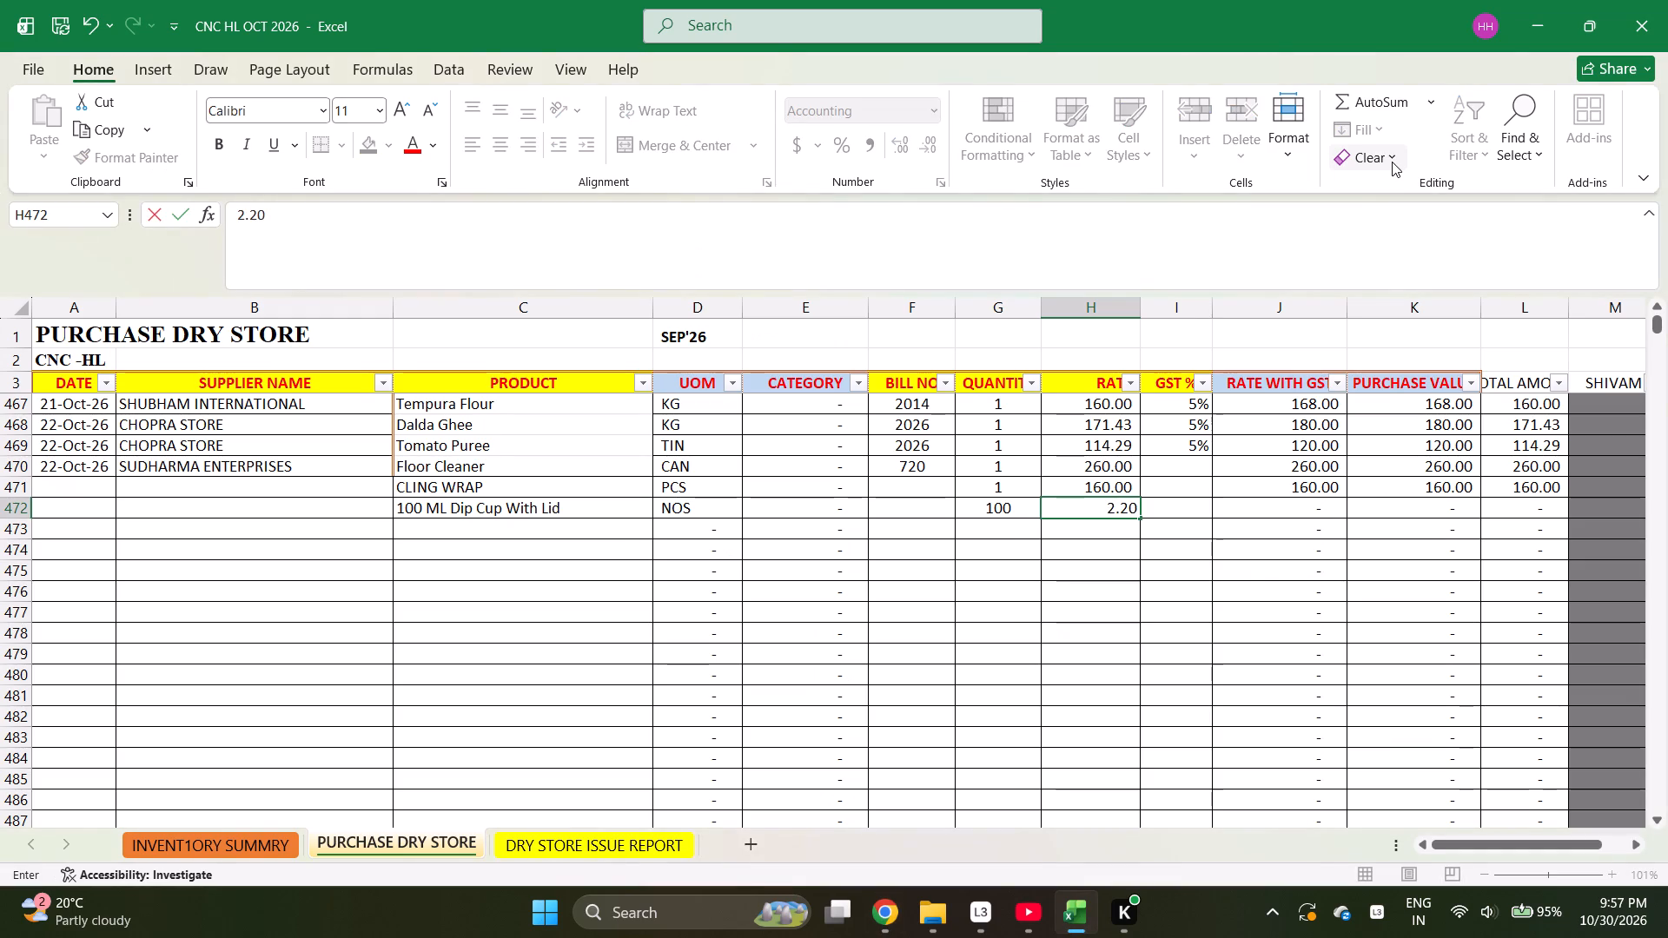
{"action": "key", "text": "Return"}
Set the GST rate to 18% for the three Sudharma Enterprises items in rows 470 to 472.
{"action": "key", "text": "Right"}
{"action": "key", "text": "ctrl+Up"}
{"action": "key", "text": "Down"}
{"action": "key", "text": "alt+Tab"}
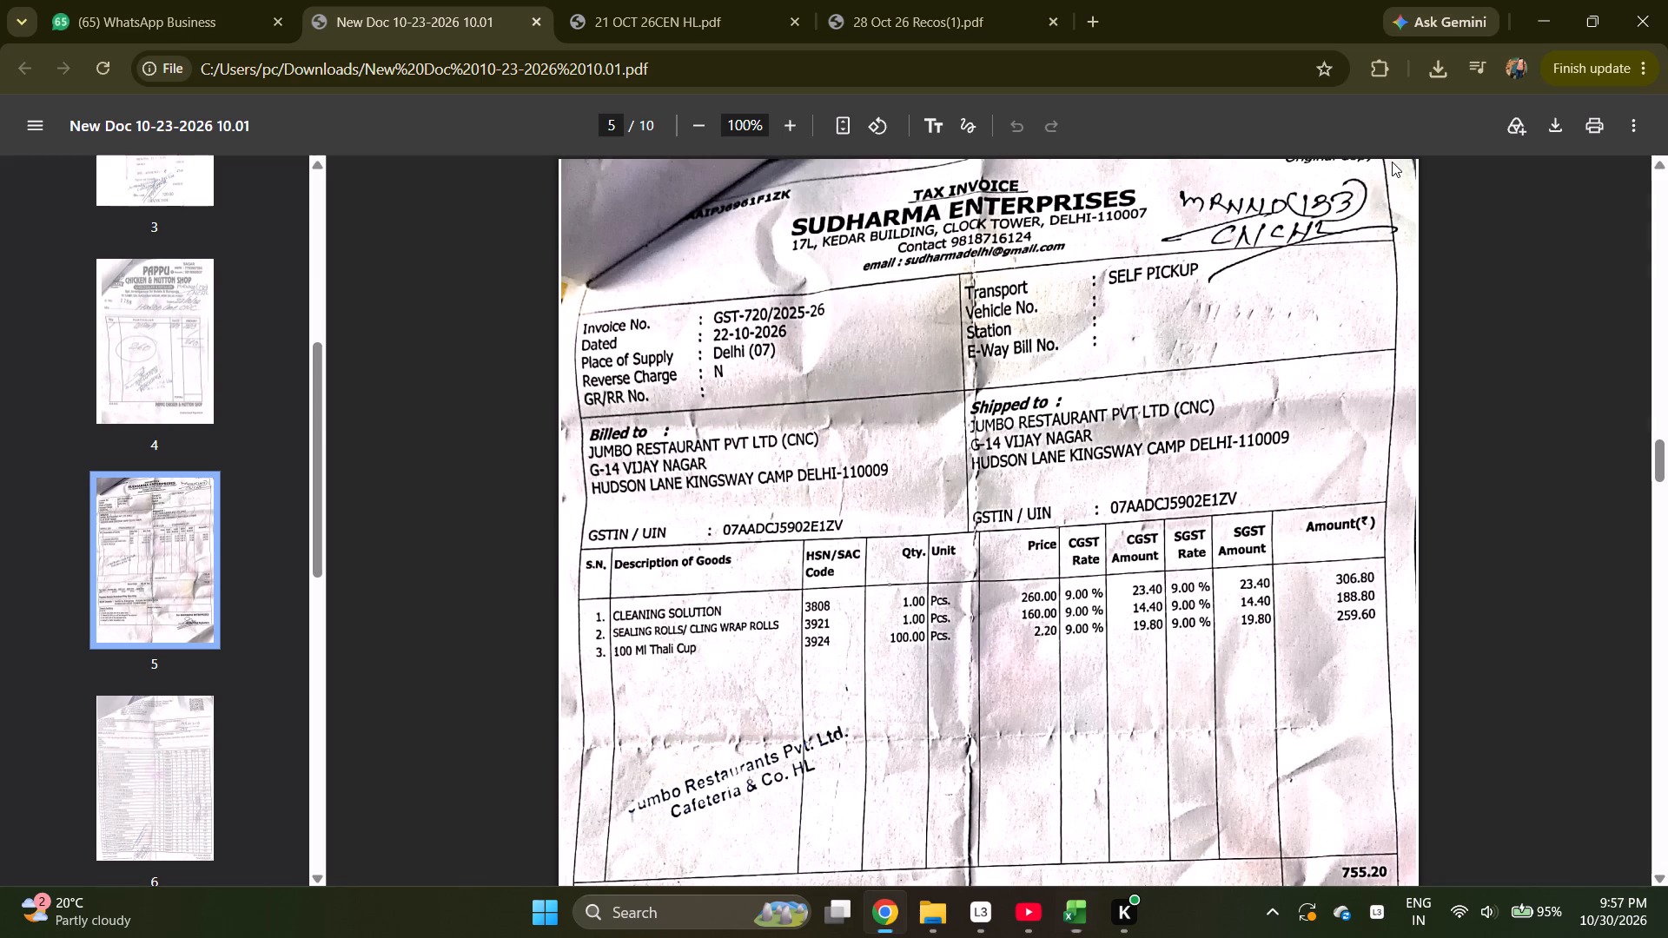
{"action": "key", "text": "alt+Tab"}
{"action": "type", "text": "18"}
{"action": "key", "text": "Return"}
{"action": "type", "text": "18"}
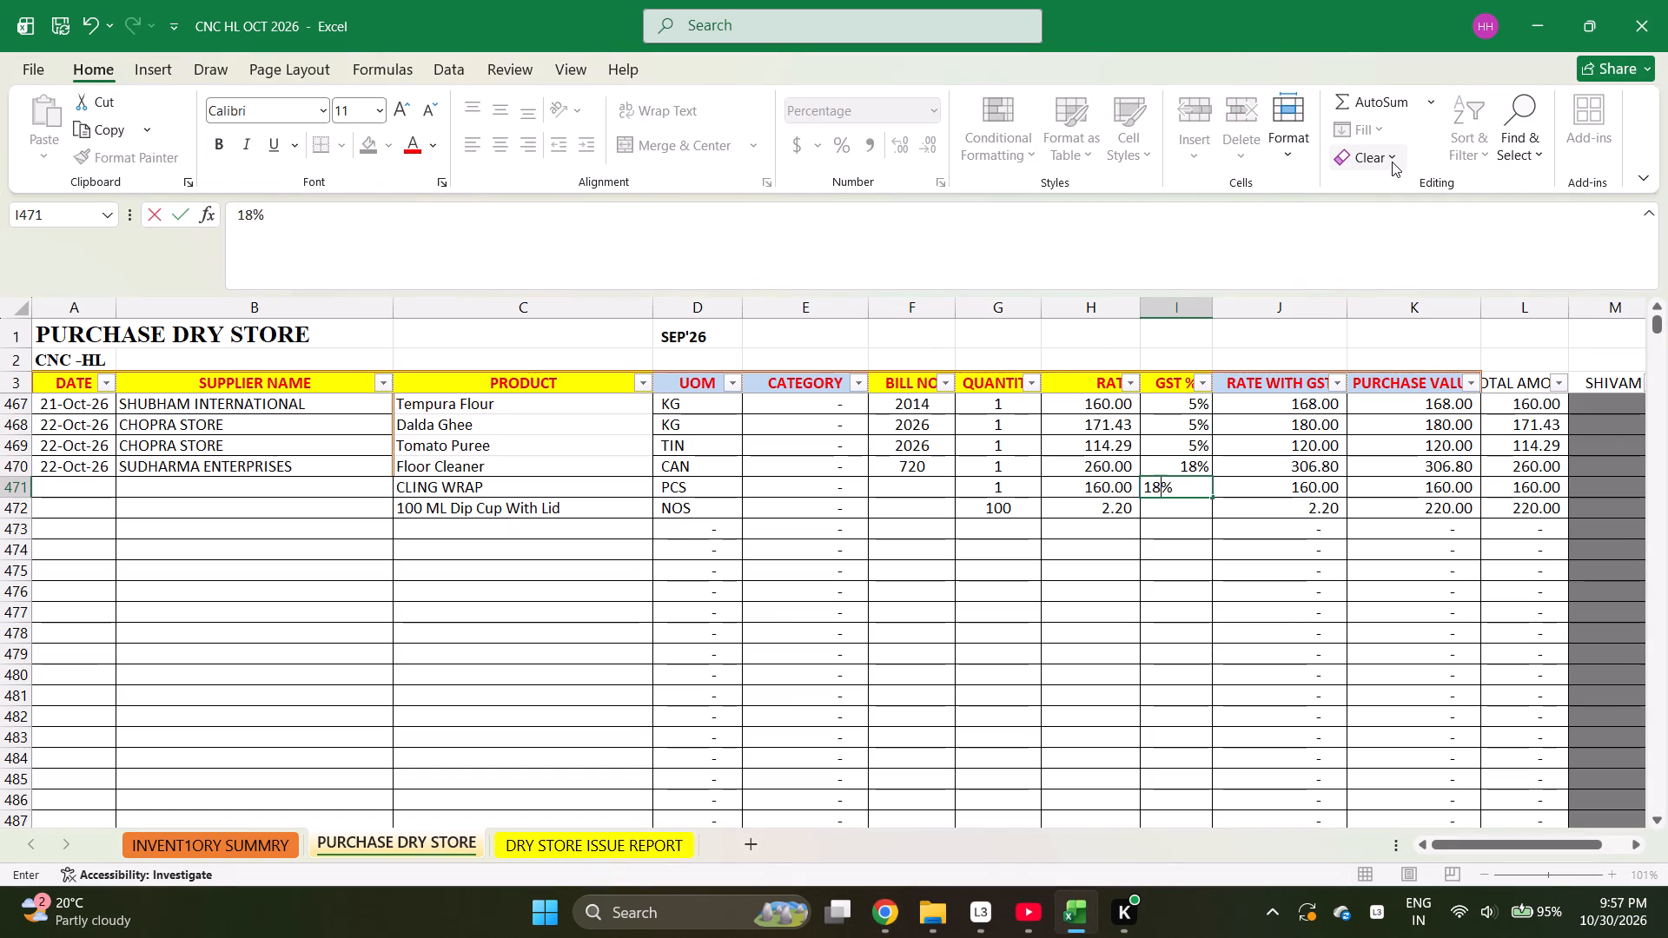
{"action": "key", "text": "Return"}
{"action": "type", "text": "18"}
{"action": "key", "text": "Return"}
Fill bill number 720 down from Floor Cleaner to the dip cup entry in row 472.
{"action": "key", "text": "Left"}
{"action": "key", "text": "Left"}
{"action": "key", "text": "Left"}
{"action": "key", "text": "Up"}
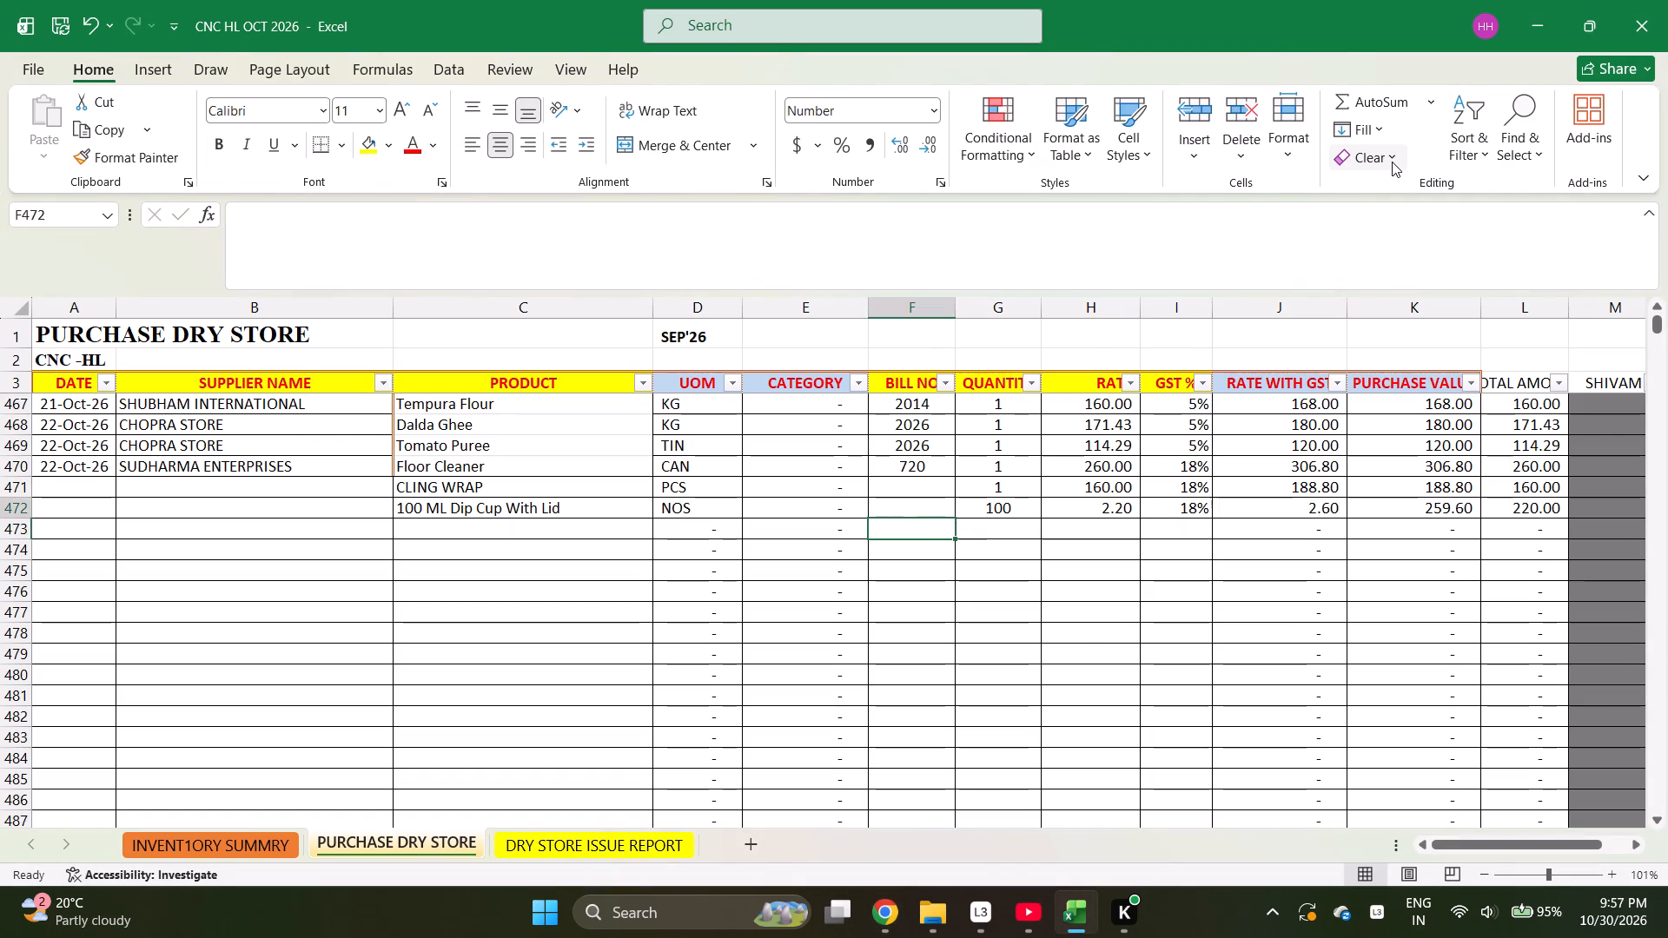
{"action": "key", "text": "Up"}
{"action": "key", "text": "ctrl+Up"}
{"action": "key", "text": "shift+Down"}
{"action": "key", "text": "shift+Down"}
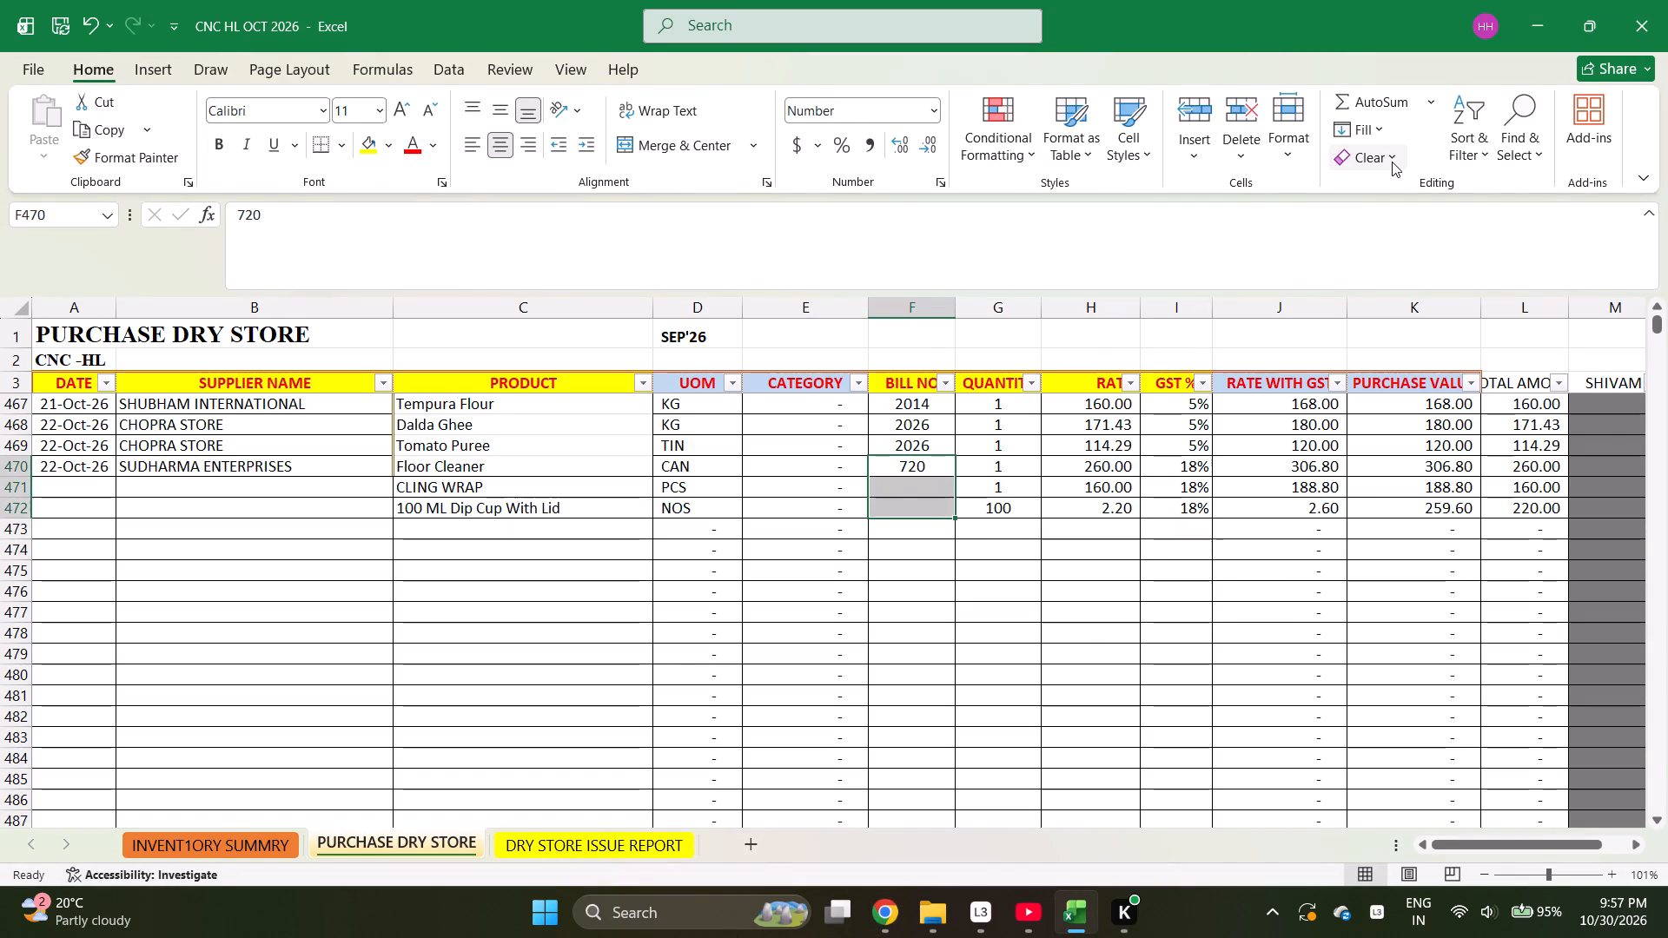
{"action": "key", "text": "ctrl+d"}
Fill the date 22-Oct-26 and supplier SUDHARMA ENTERPRISES down from row 470 to row 472.
{"action": "key", "text": "ctrl+Left"}
{"action": "key", "text": "shift+Right"}
{"action": "key", "text": "shift+Down"}
{"action": "key", "text": "shift+Down"}
{"action": "key", "text": "ctrl+d"}
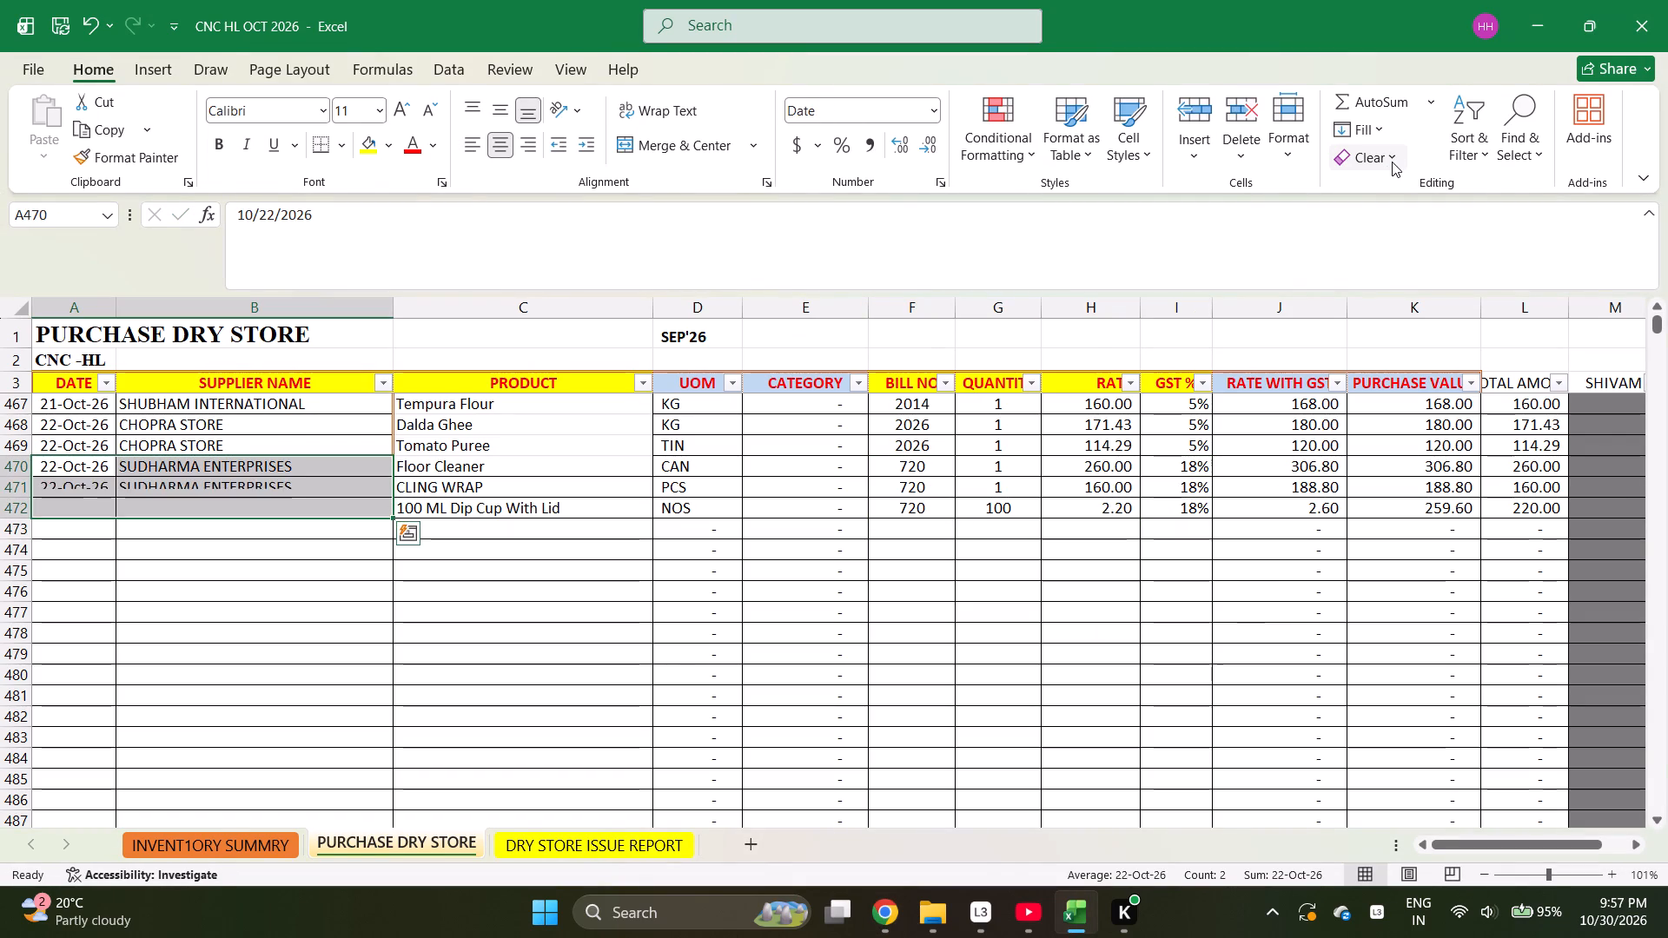
{"action": "key", "text": "Down"}
{"action": "key", "text": "Down"}
Look through the remaining pages of the New Doc 10-23-2026 10.01 PDF for further dry store bills, up to page 10.
{"action": "key", "text": "alt+Tab"}
{"action": "key", "text": "alt+Tab"}
{"action": "key", "text": "alt+Tab"}
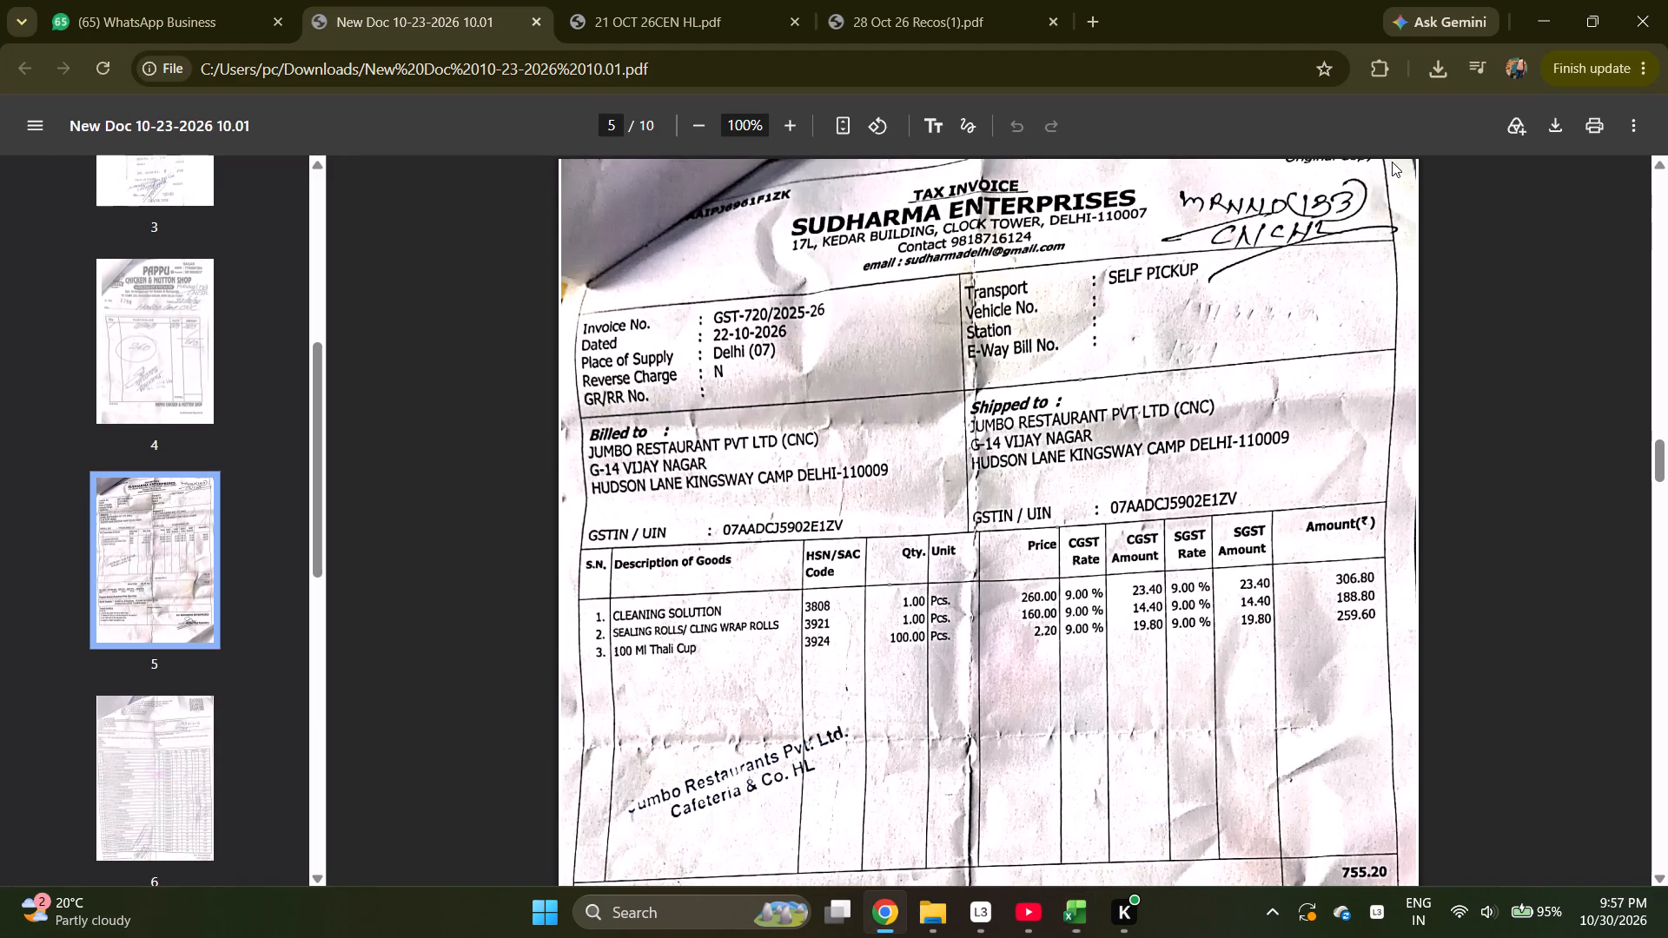
{"action": "key", "text": "Down"}
{"action": "key", "text": "Down"}
{"action": "key", "text": "Down"}
{"action": "key", "text": "Right"}
{"action": "key", "text": "Right"}
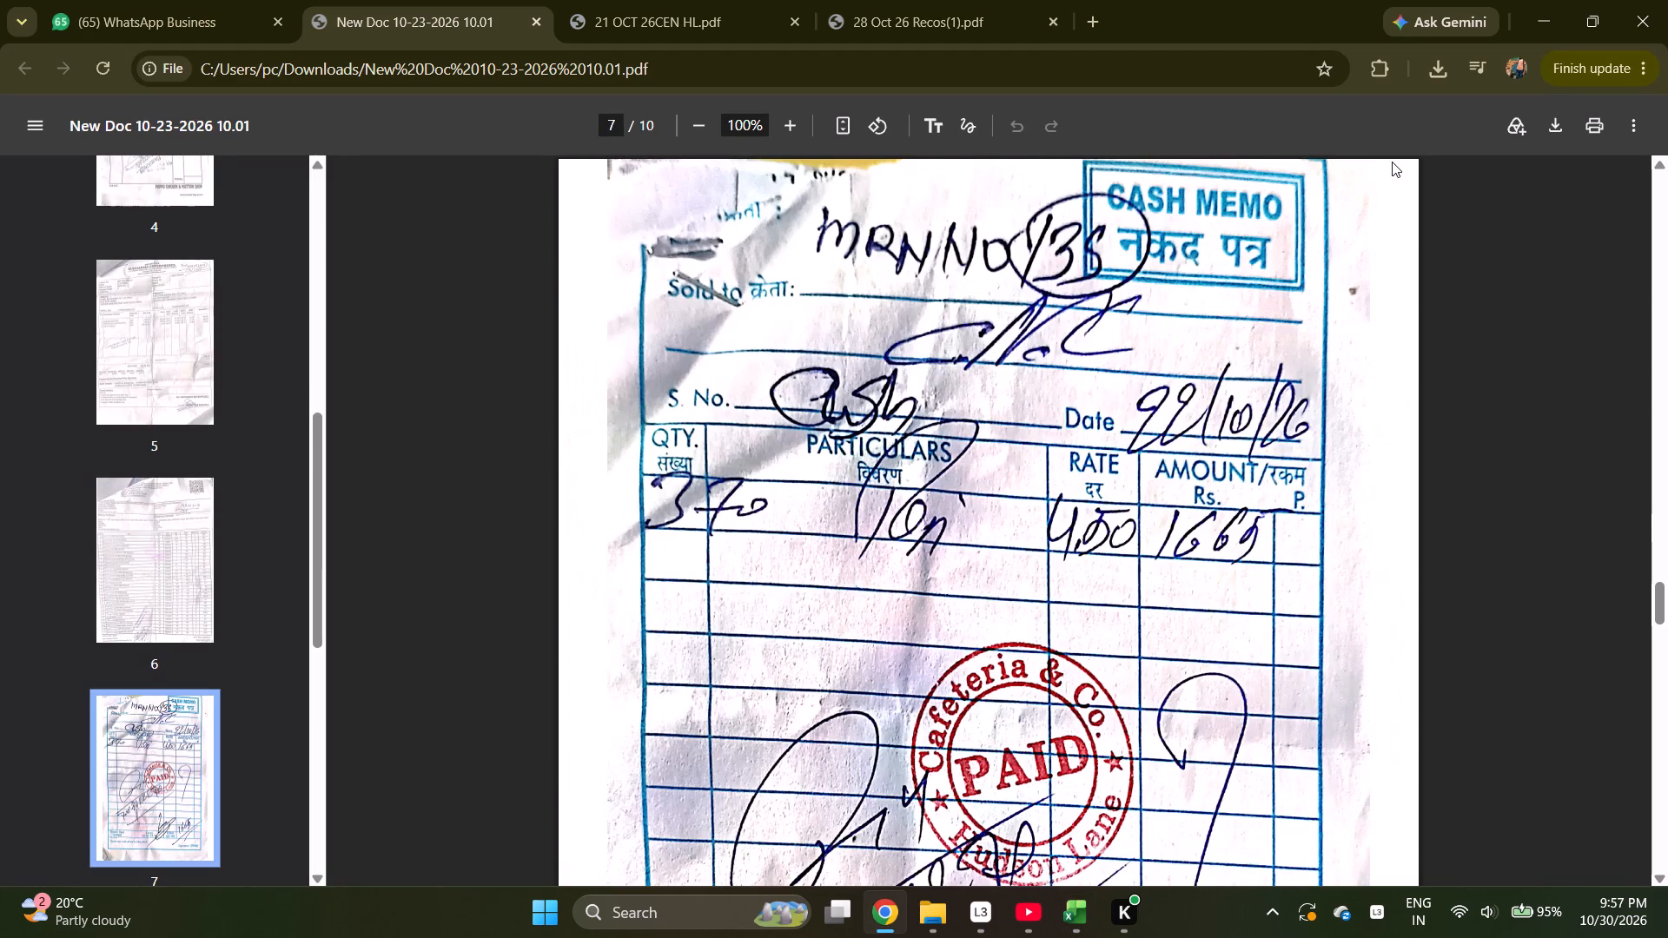
{"action": "key", "text": "Right"}
{"action": "key", "text": "Right"}
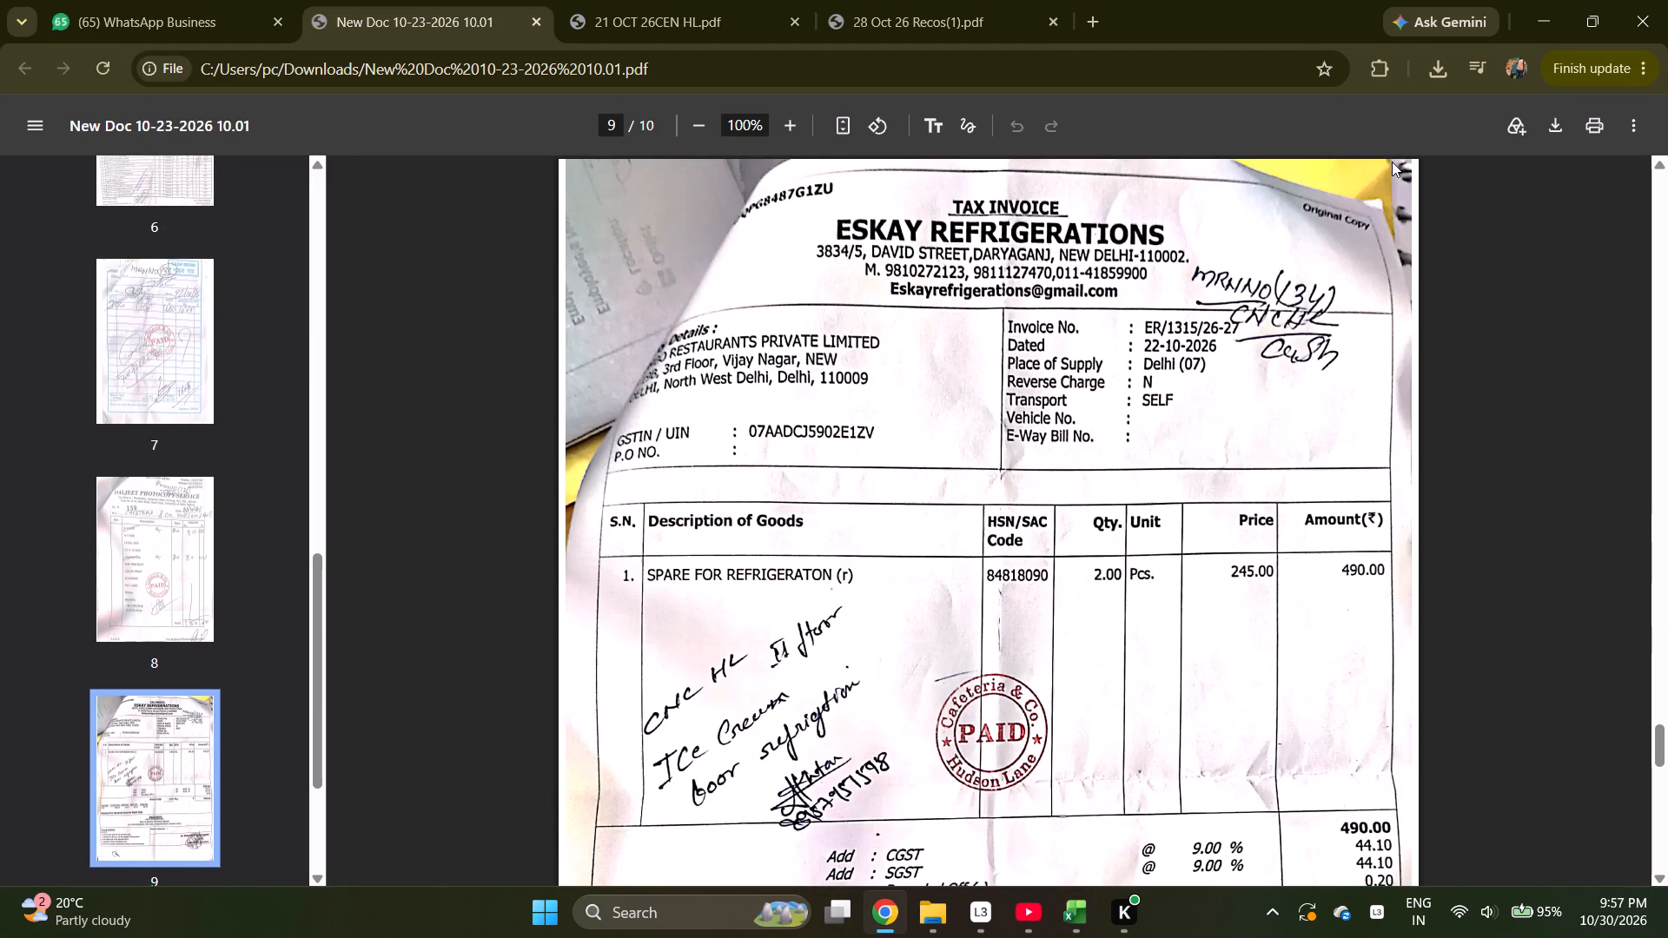
{"action": "key", "text": "Right"}
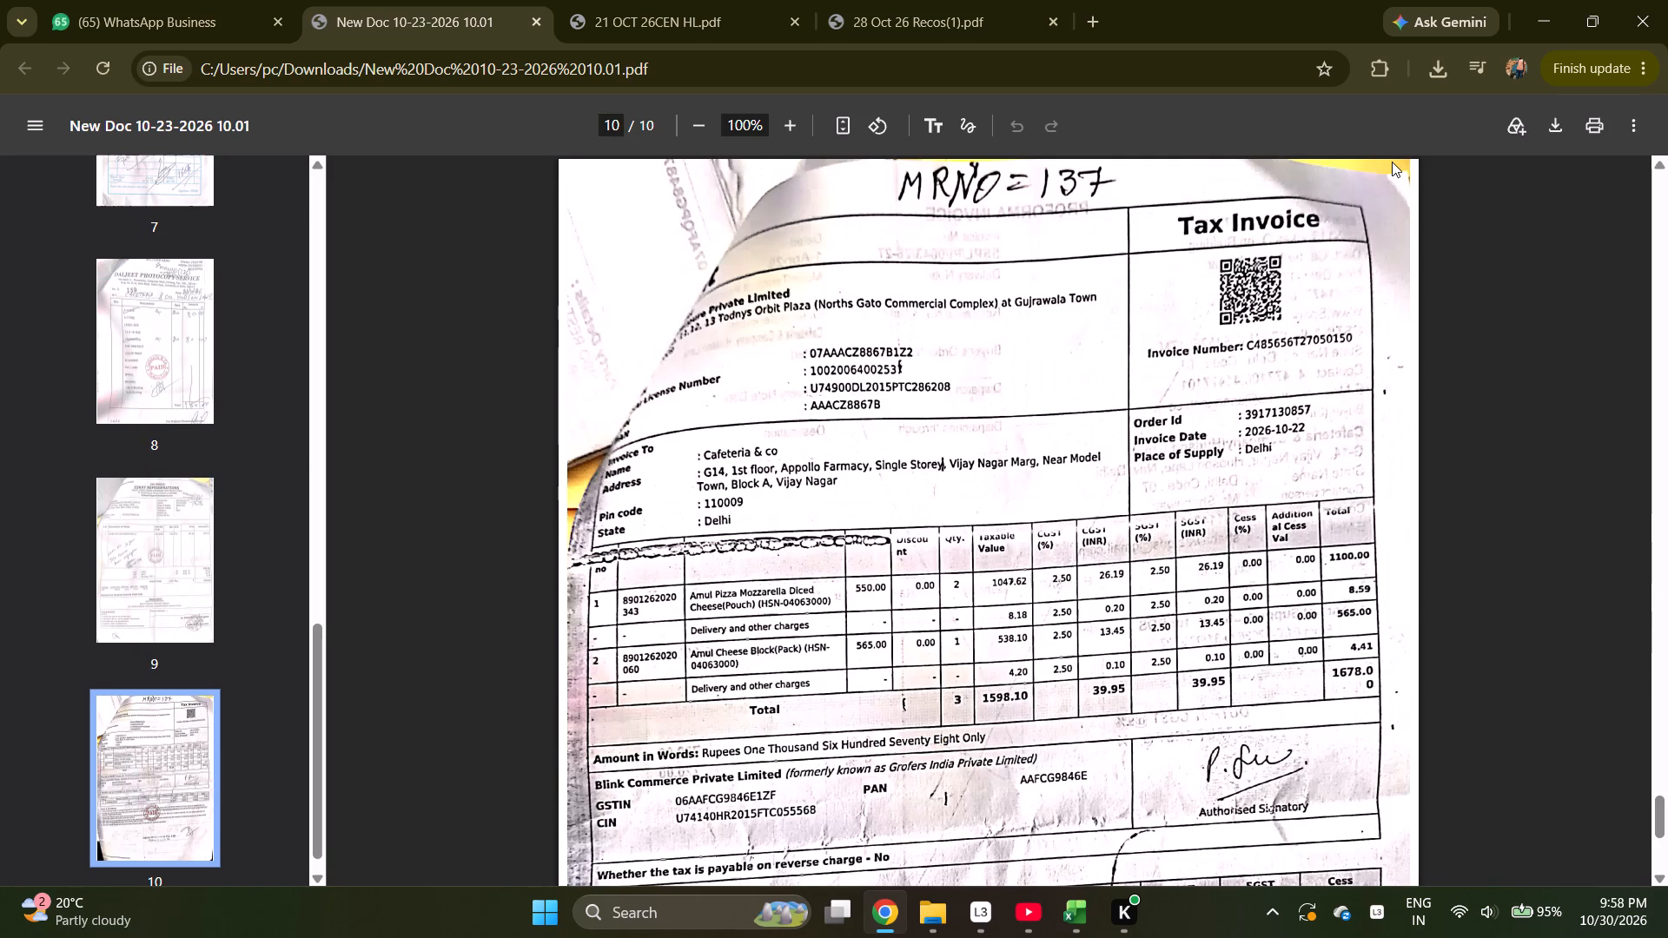
{"action": "key", "text": "Right"}
{"action": "key", "text": "Right"}
{"action": "key", "text": "Right"}
{"action": "key", "text": "alt+Tab"}
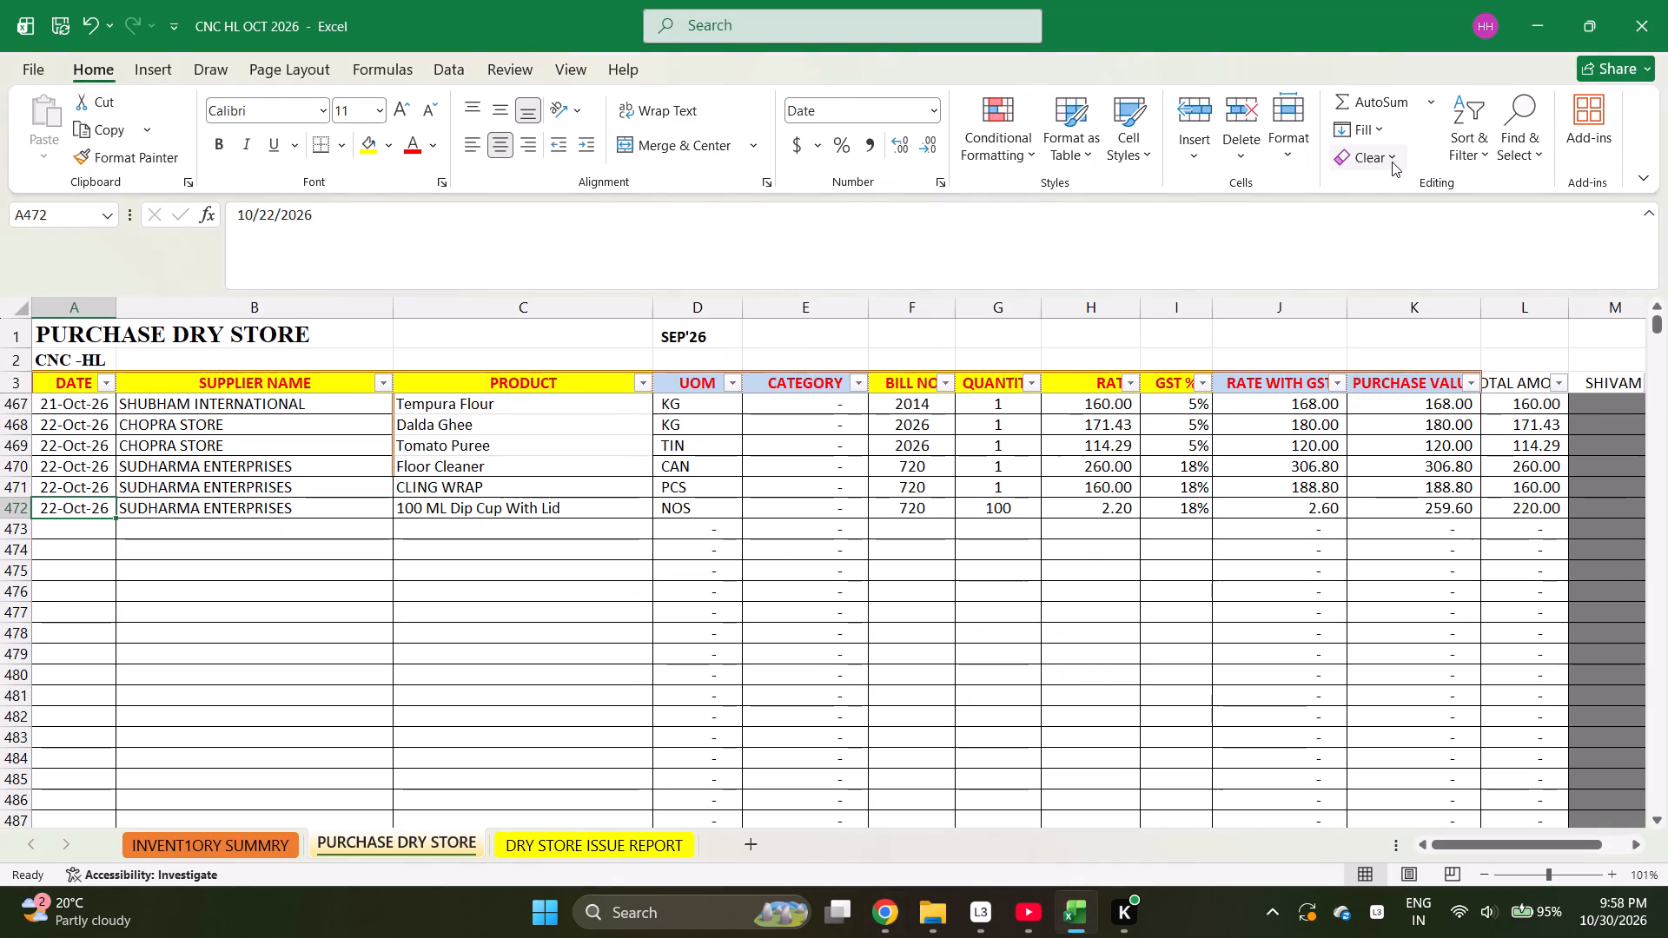
Save the CNC HL OCT 2026 workbook with the new purchase entries.
{"action": "key", "text": "ctrl+s"}
{"action": "key", "text": "Down"}
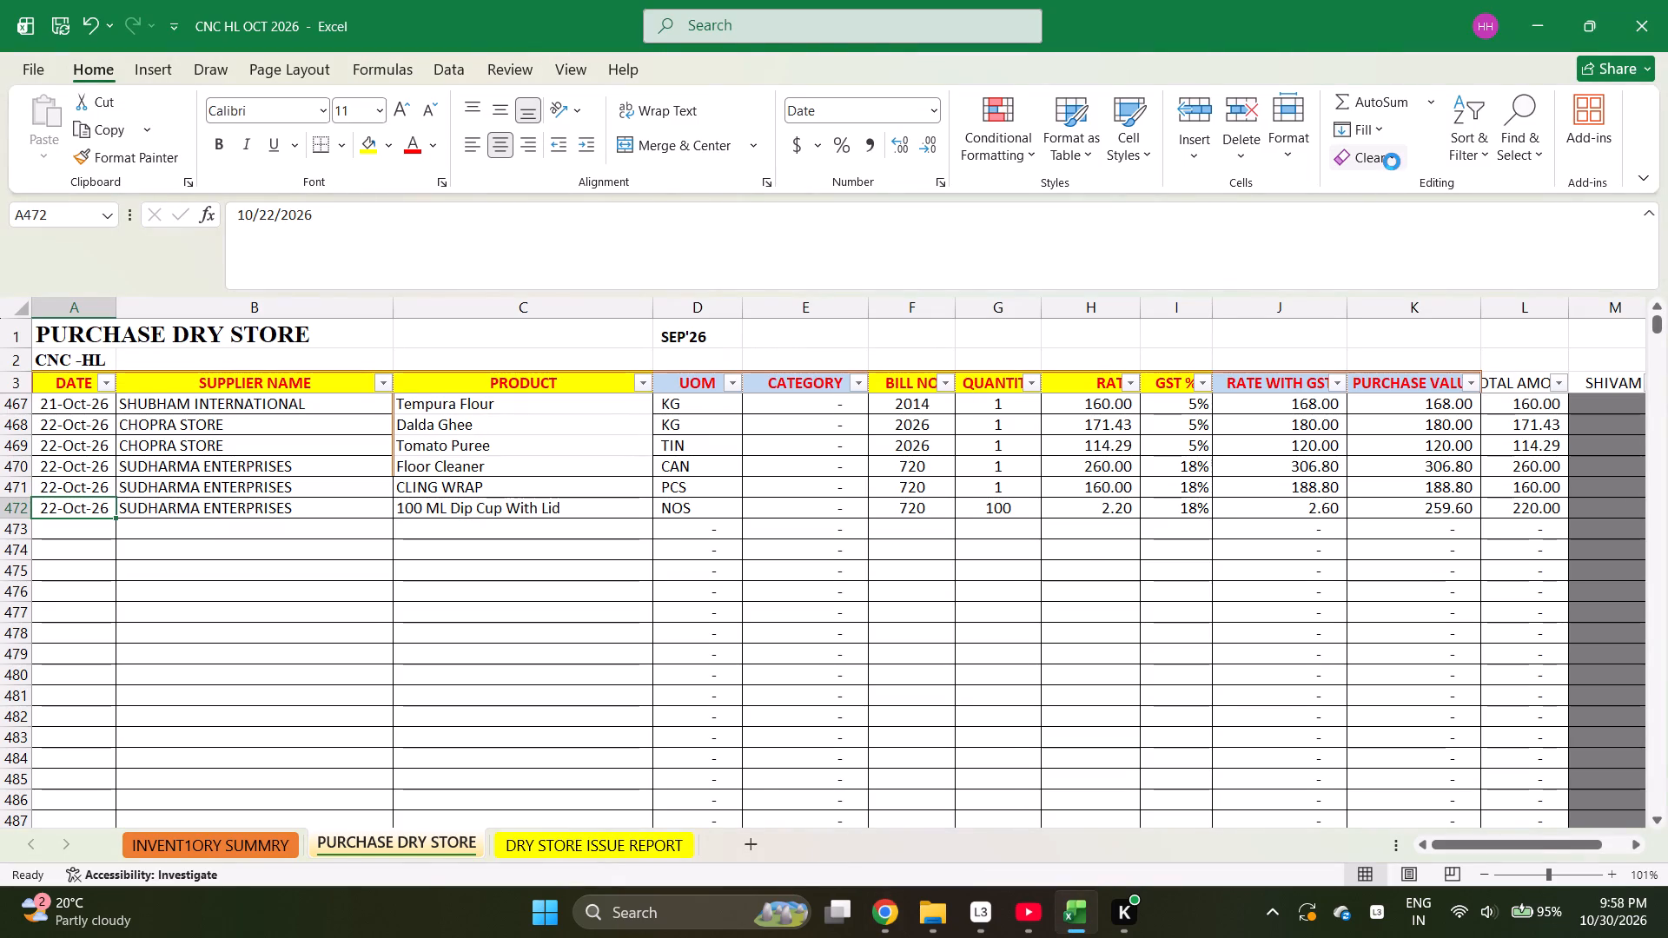
{"action": "key", "text": "alt+Tab"}
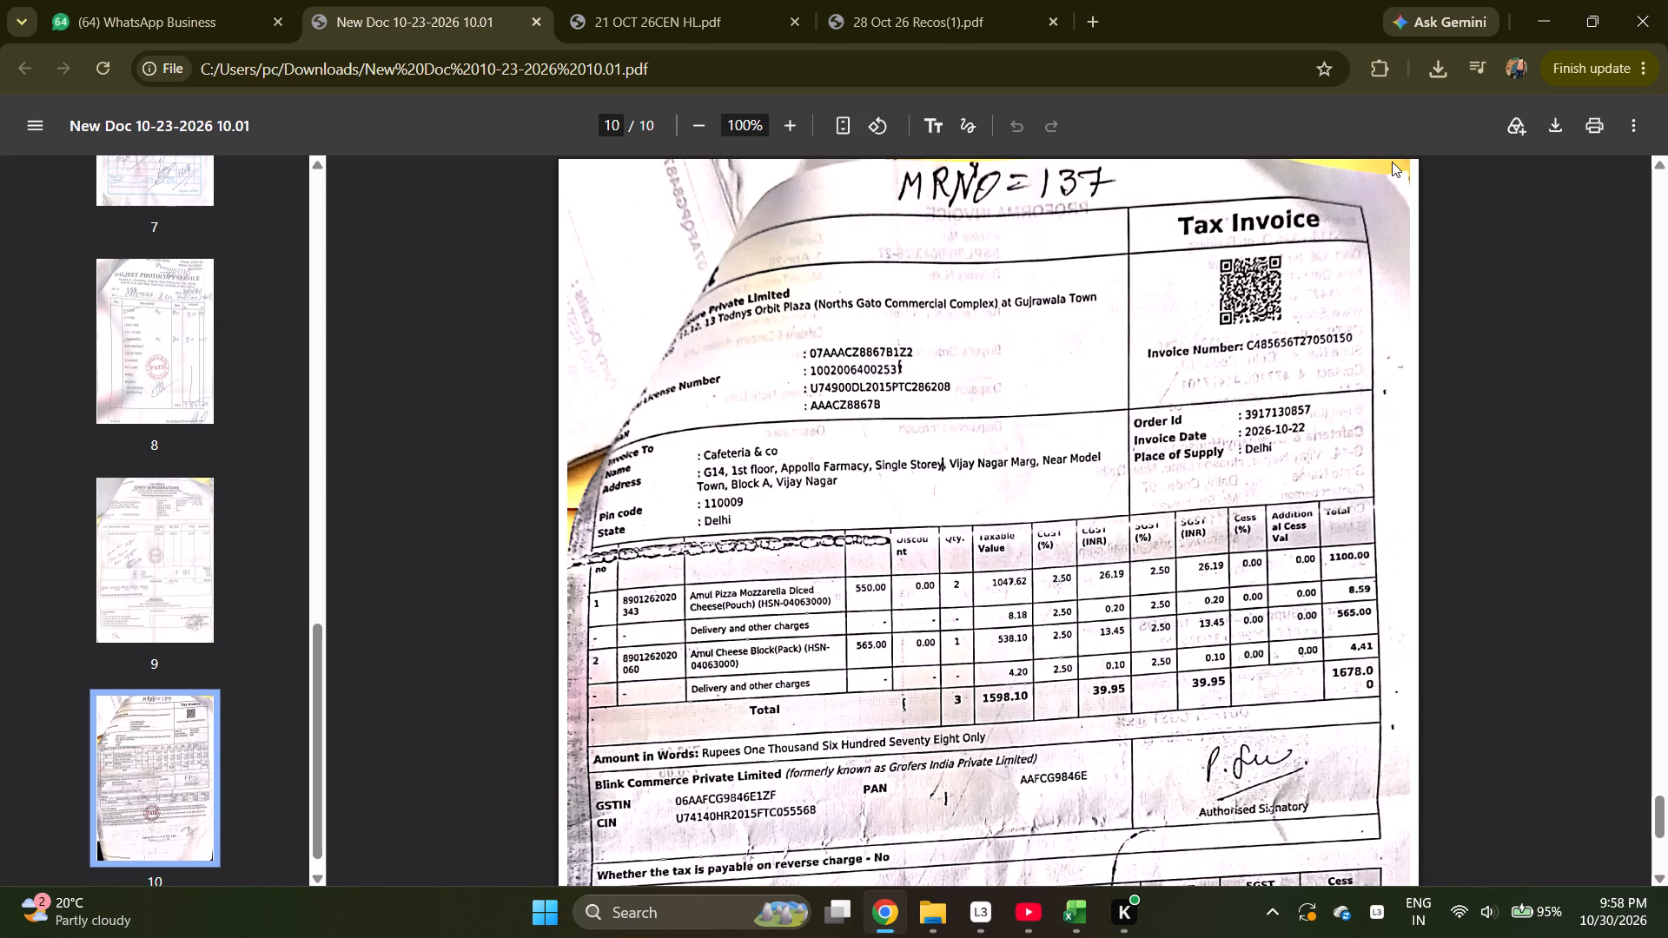
{"action": "key", "text": "Escape"}
{"action": "key", "text": "alt+Tab"}
{"action": "key", "text": "ctrl+s"}
{"action": "key", "text": "ctrl+s"}
{"action": "key", "text": "ctrl+s"}
{"action": "key", "text": "ctrl+s"}
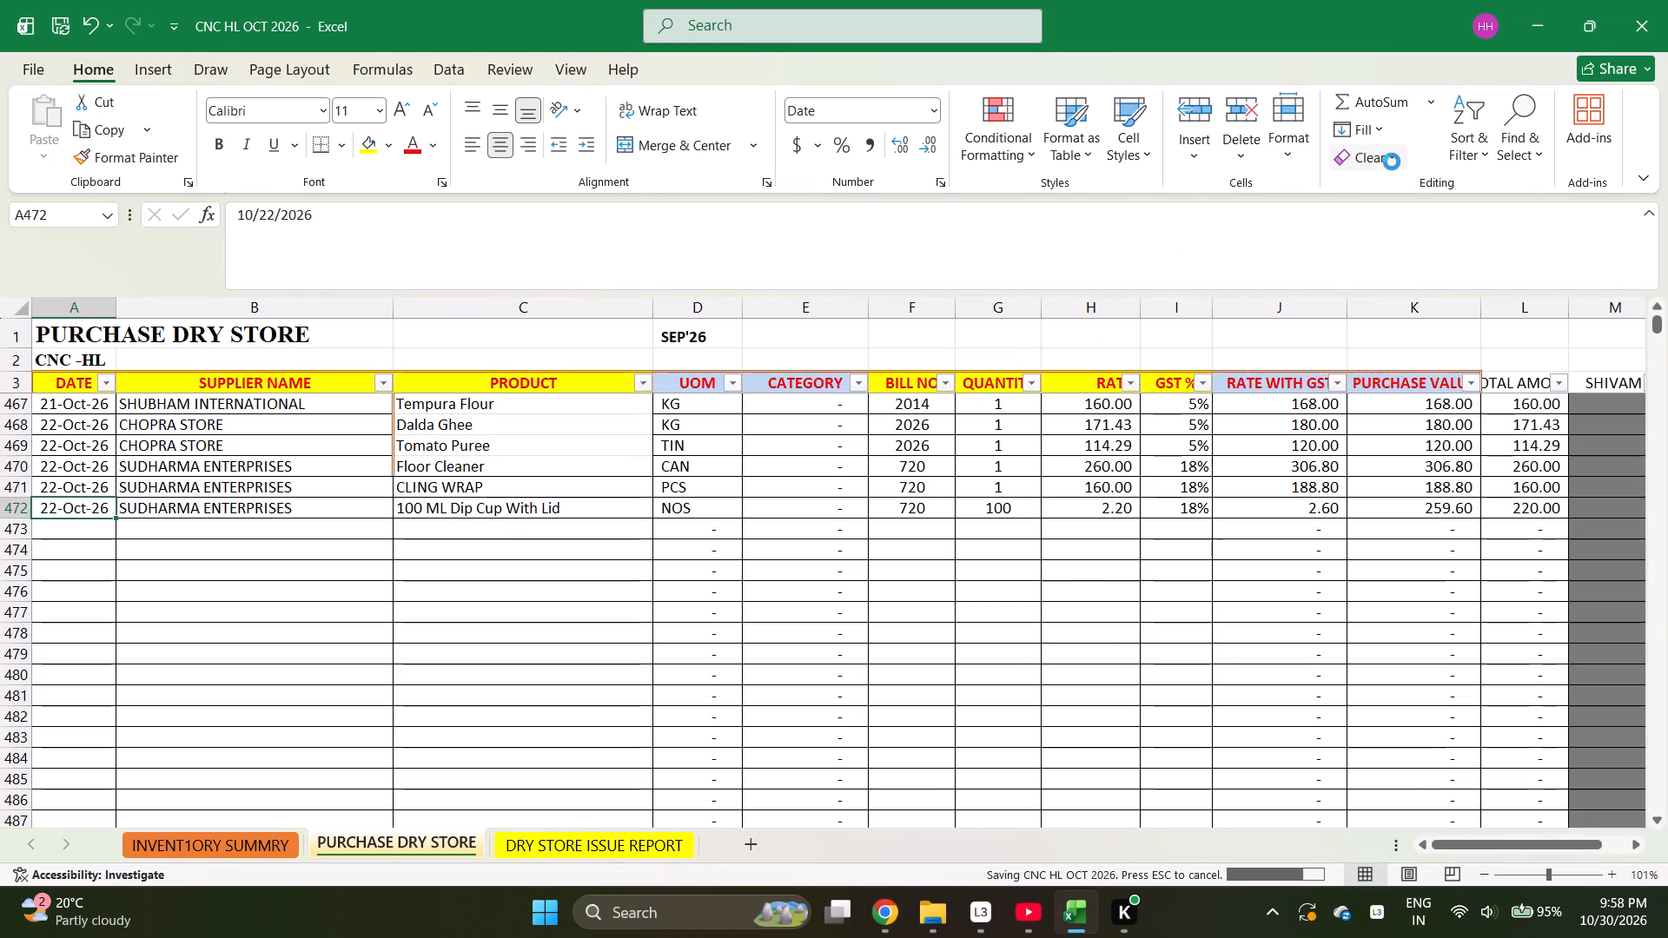
Close the CNC HL OCT 2026 workbook.
{"action": "left_click", "coordinate": [1667, 0]}
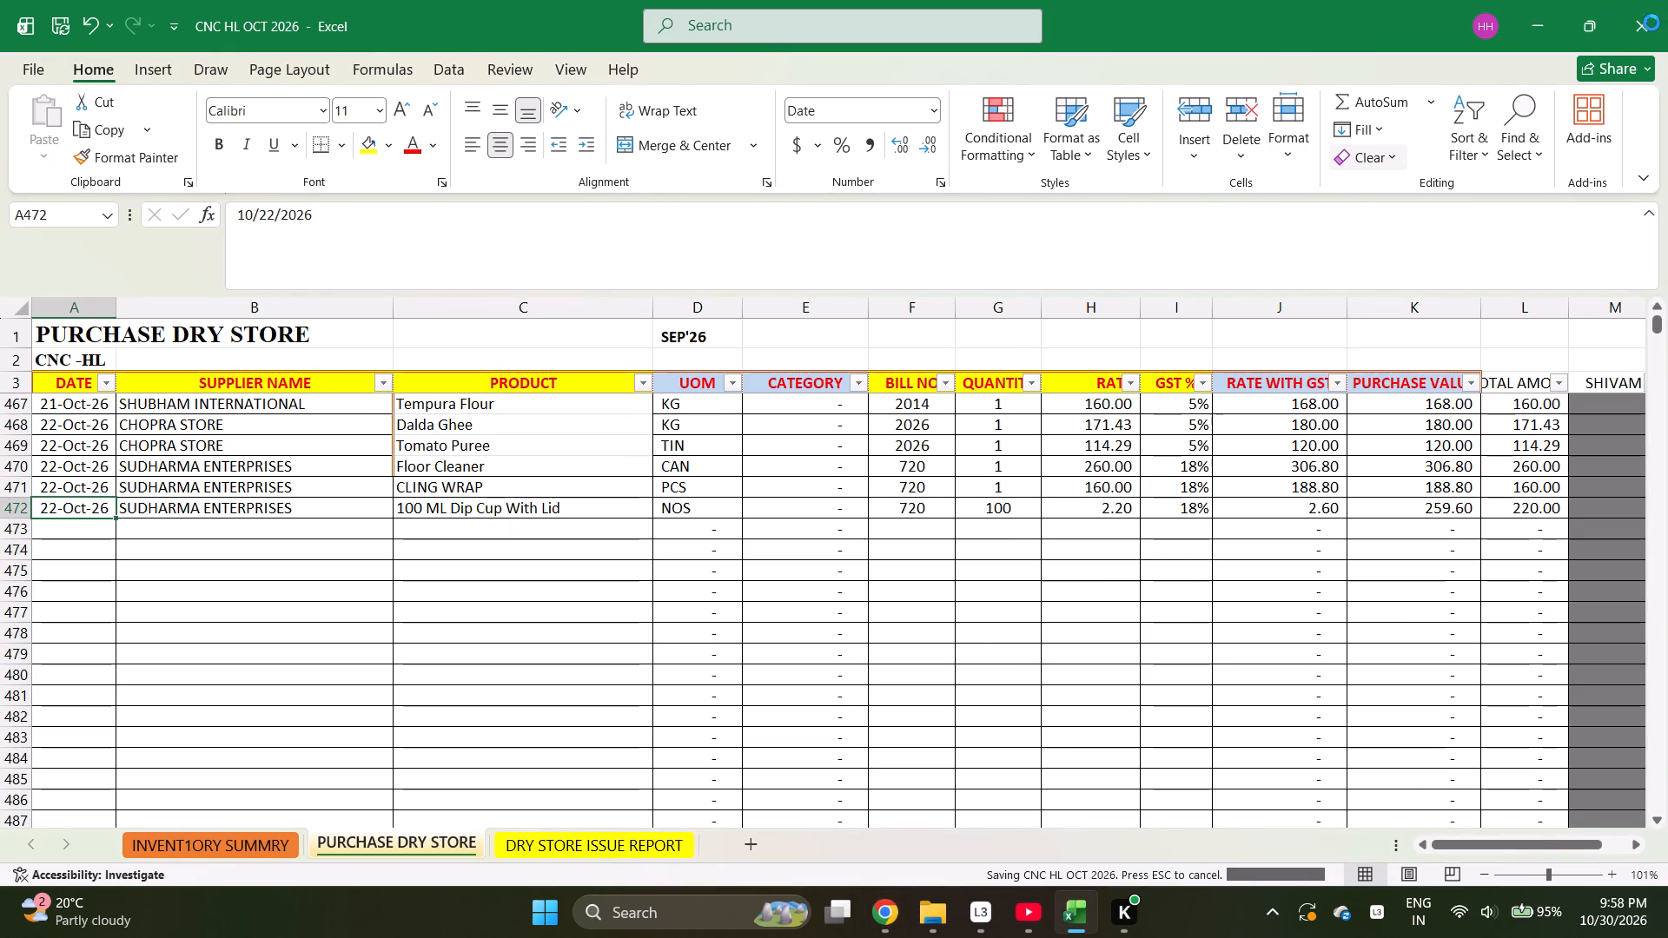
{"action": "triple_click", "coordinate": [1651, 23]}
{"action": "triple_click", "coordinate": [1651, 23]}
{"action": "triple_click", "coordinate": [1651, 23]}
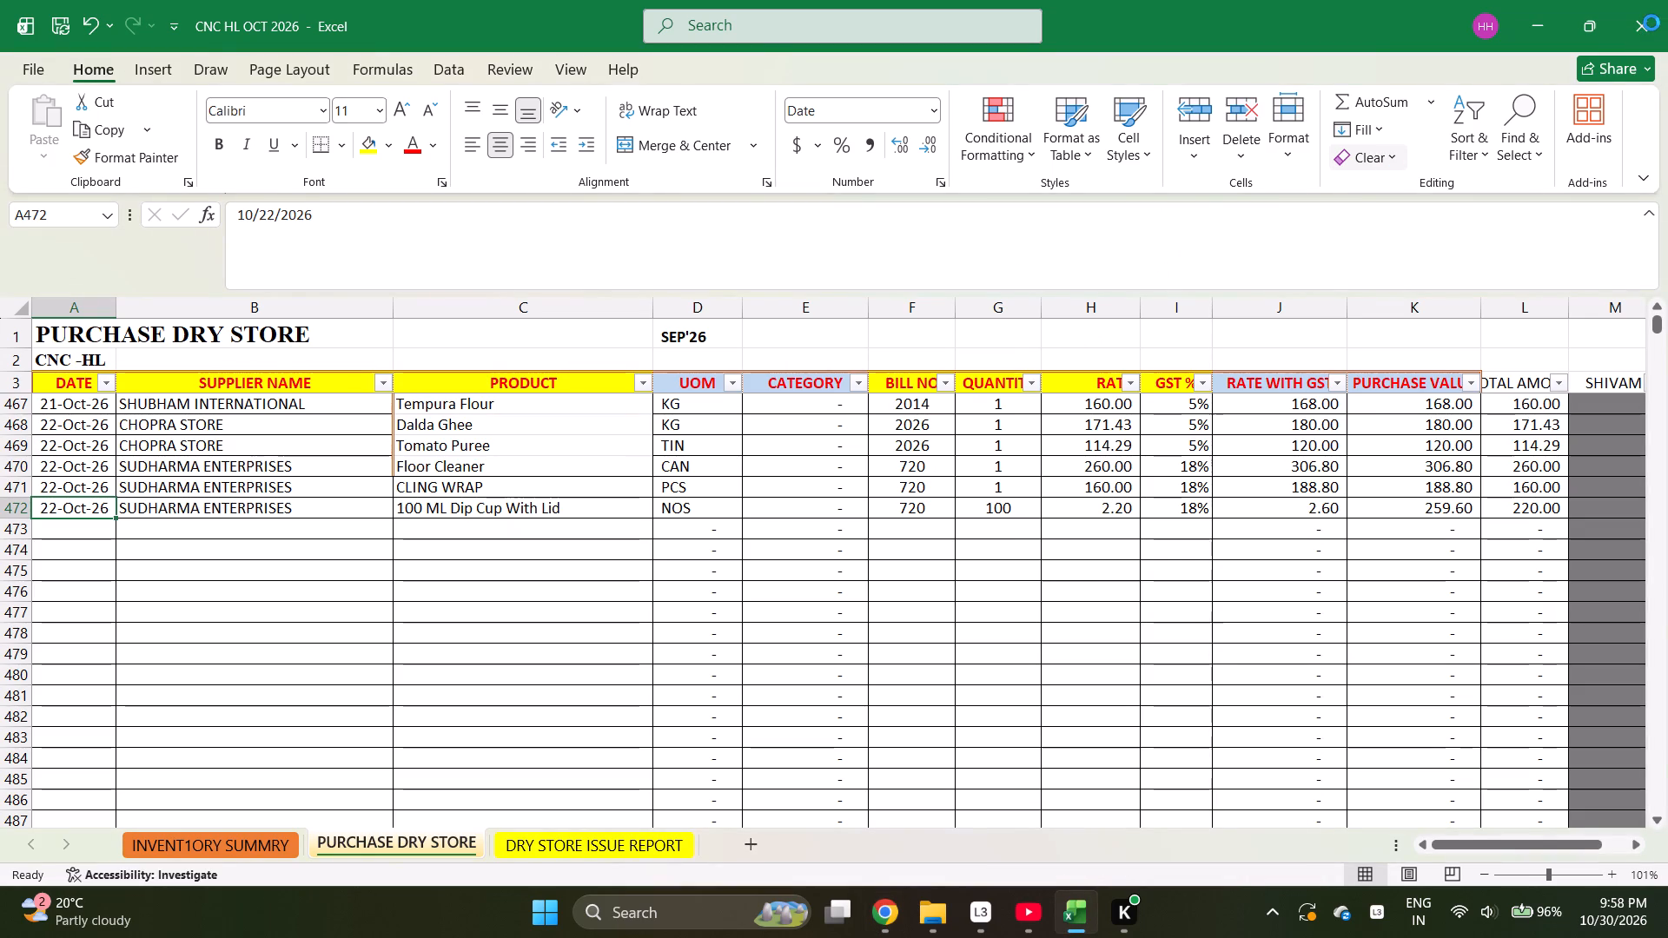
{"action": "left_click", "coordinate": [1651, 23]}
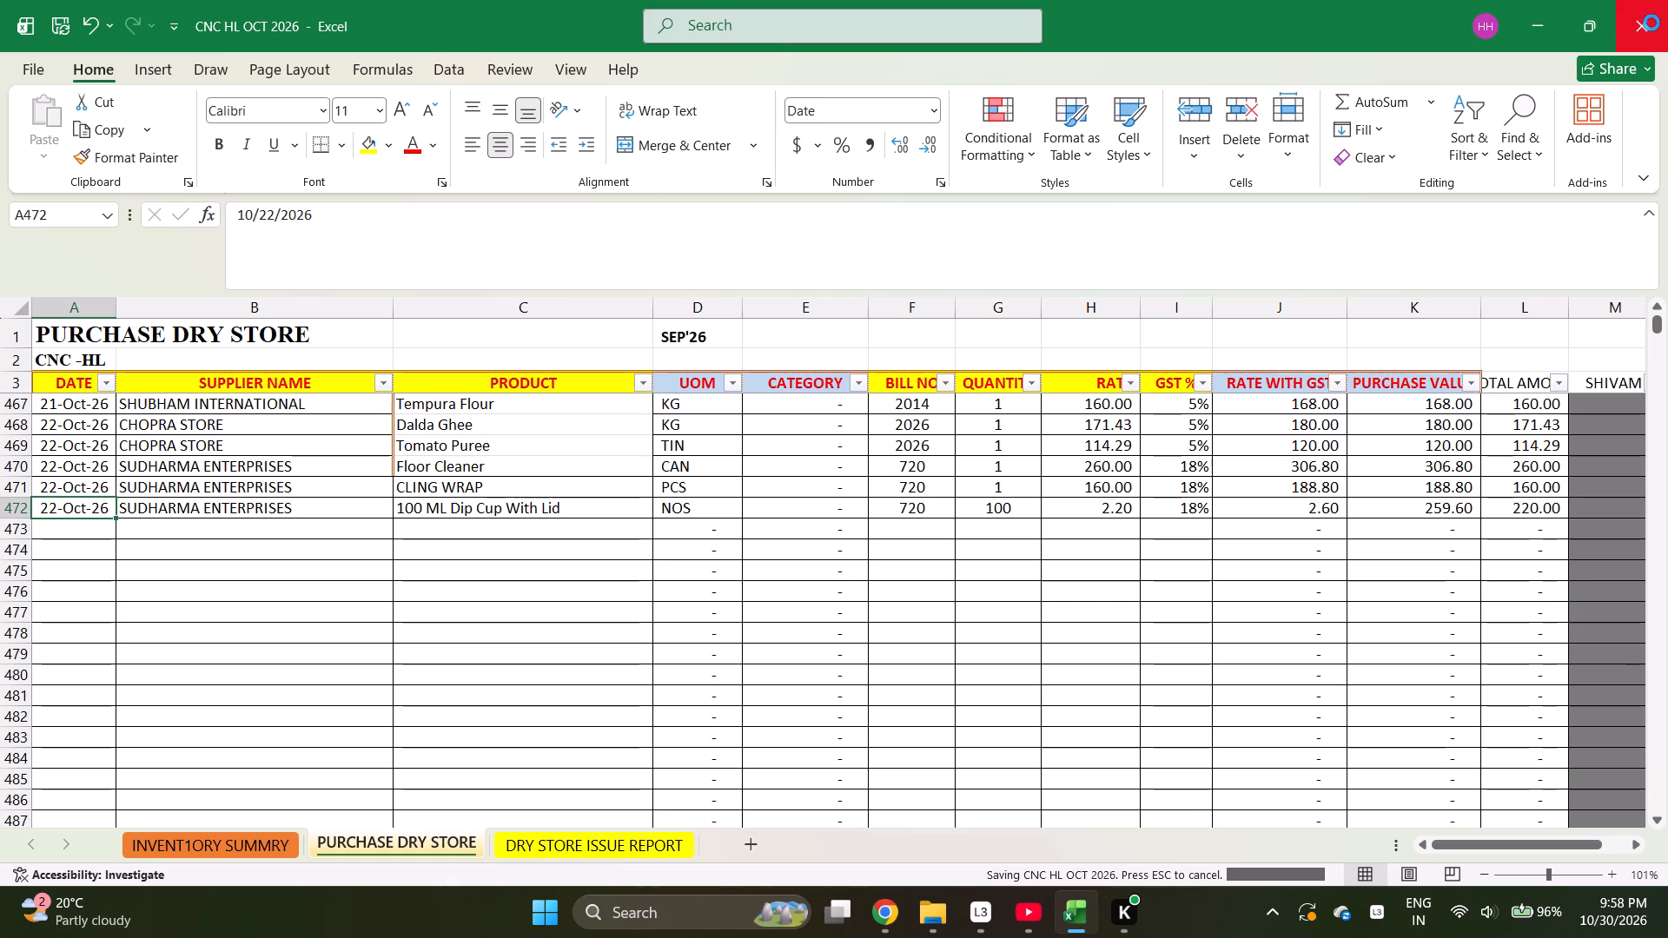
{"action": "key", "text": "space"}
{"action": "key", "text": "space"}
{"action": "key", "text": "space"}
{"action": "key", "text": "space"}
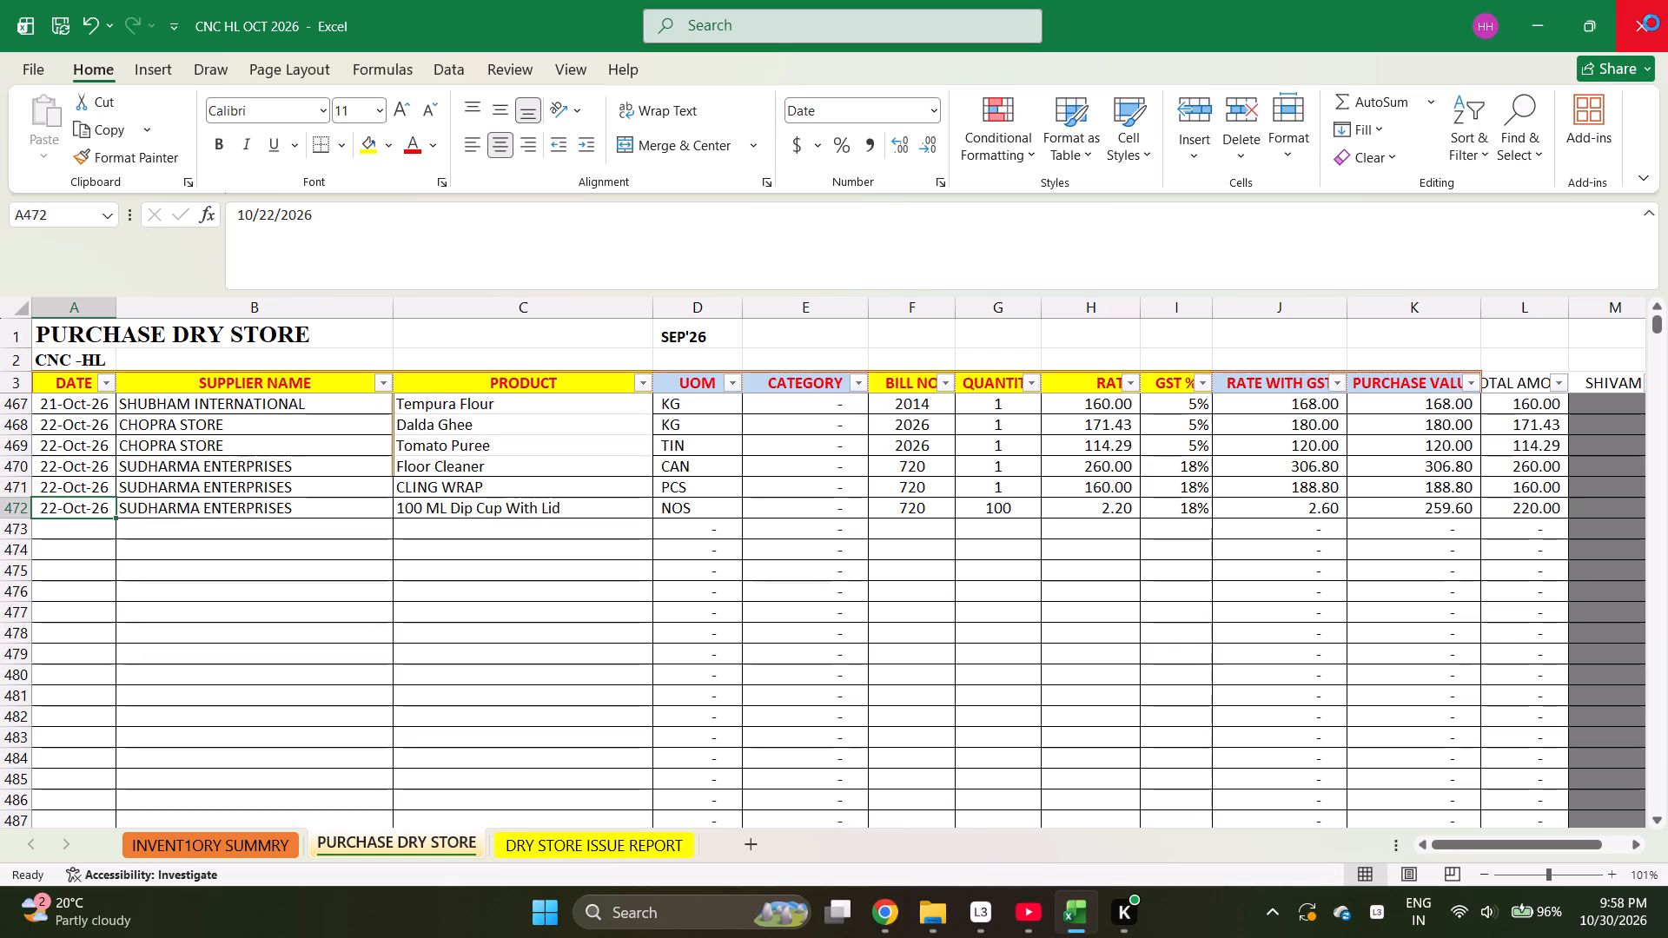
{"action": "key", "text": "space"}
{"action": "double_click", "coordinate": [1651, 23]}
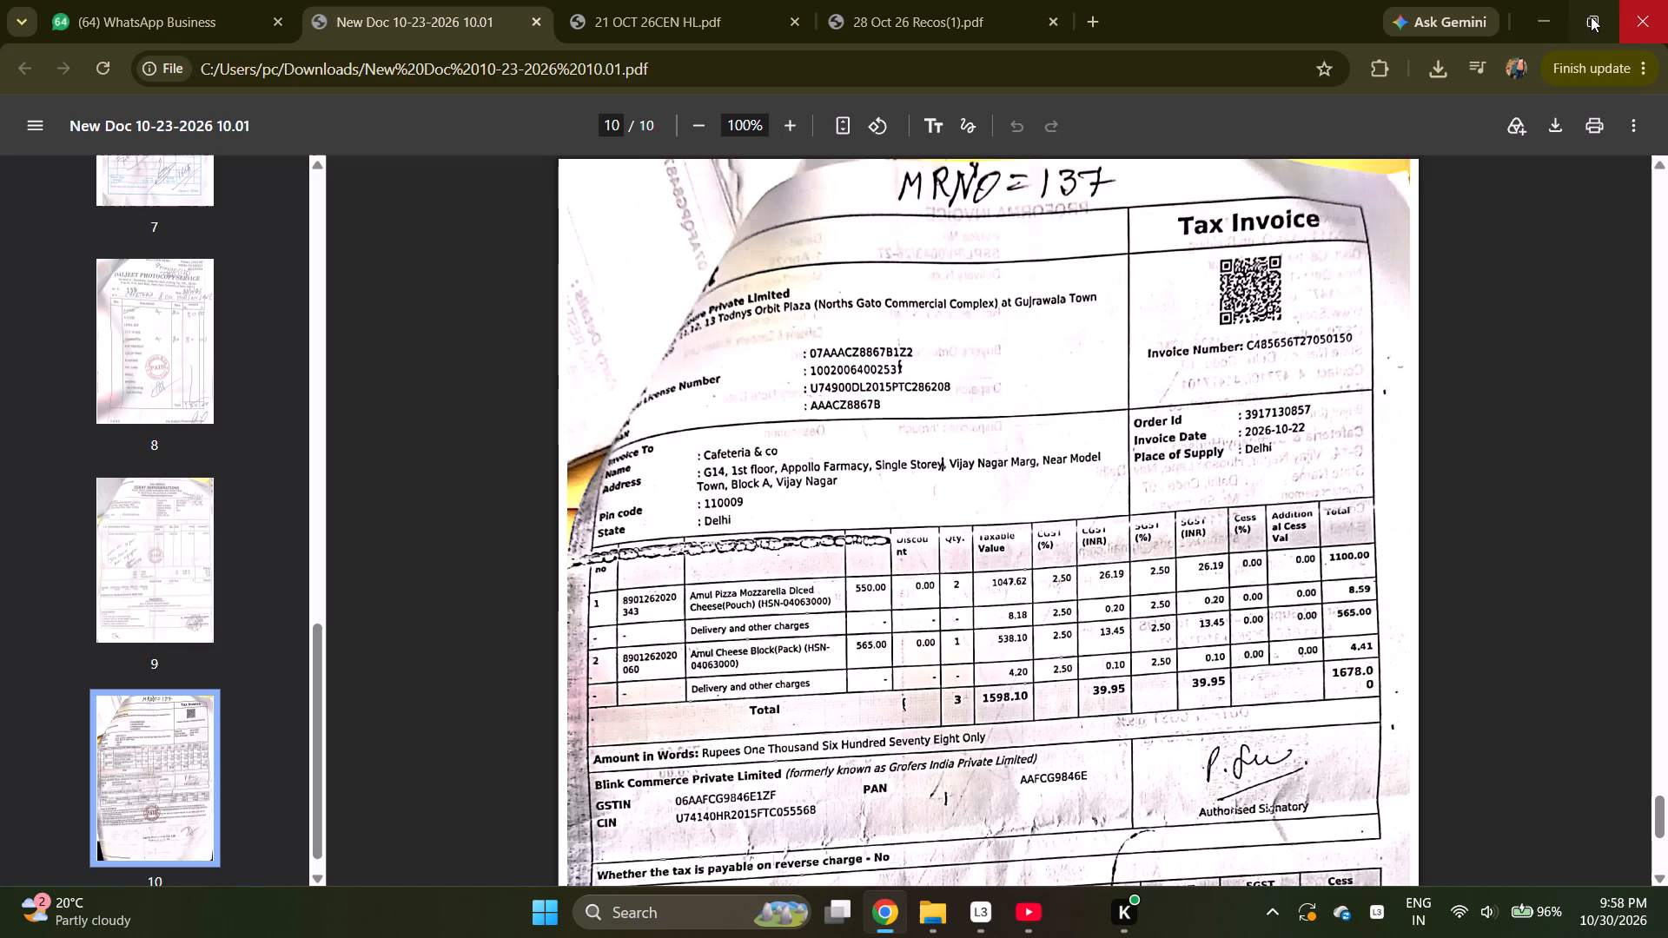
Close the browser with the scanned bills, the CNC OCT DATA 2026 folder and the remaining open windows.
{"action": "left_click", "coordinate": [1633, 16]}
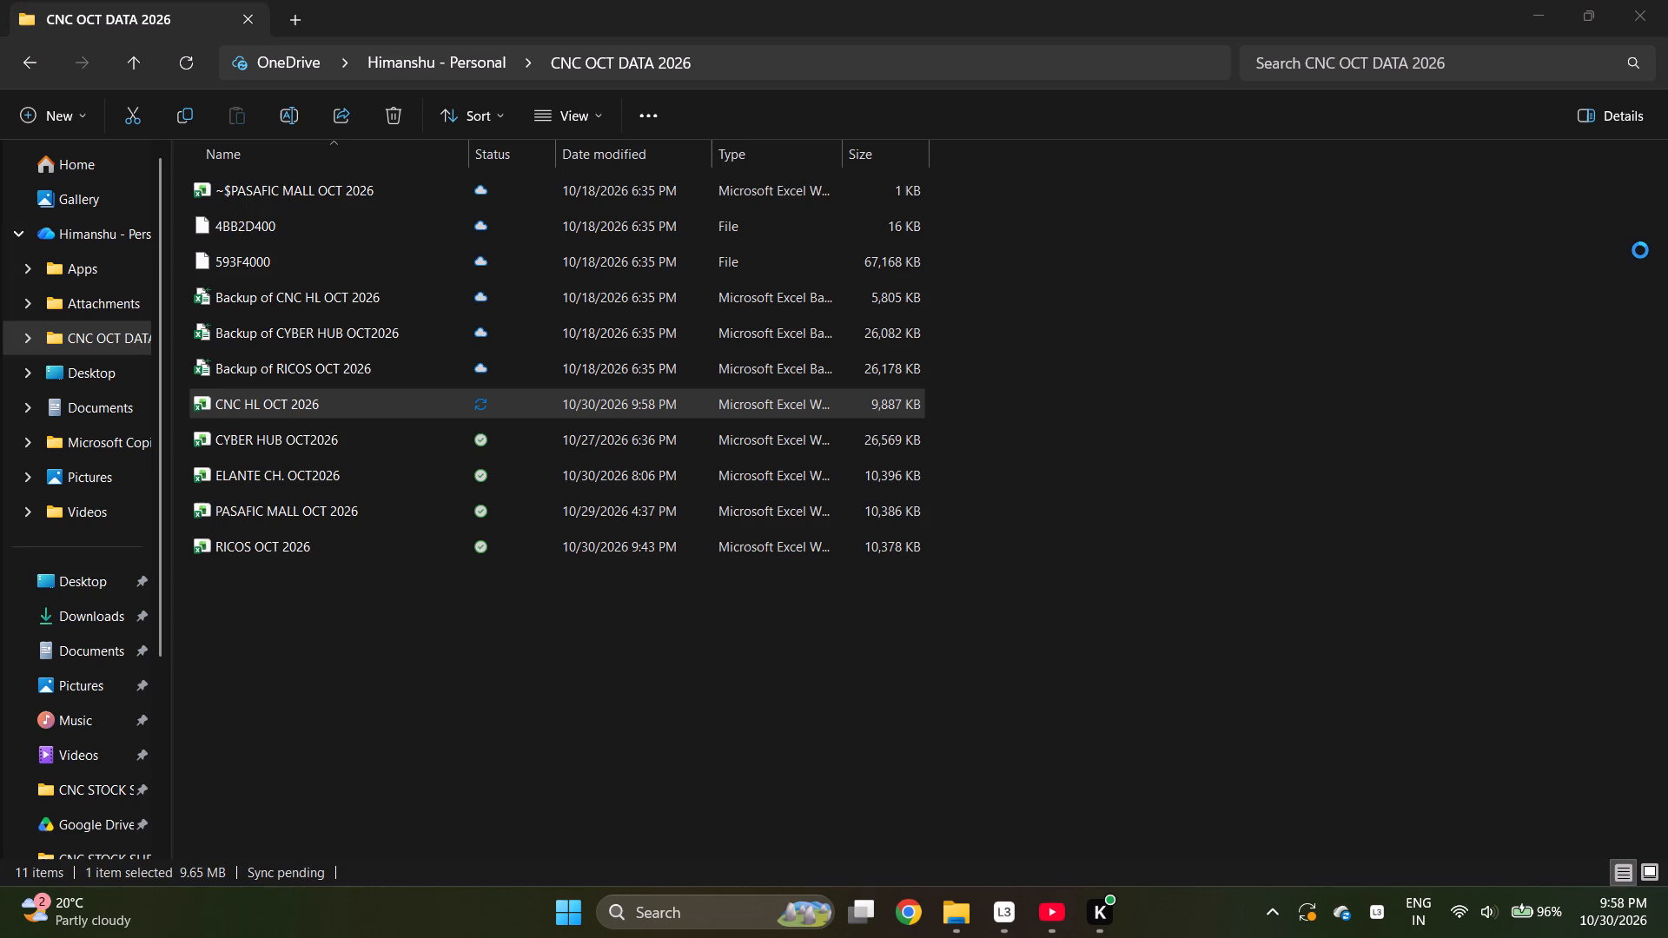
{"action": "left_click", "coordinate": [1667, 0]}
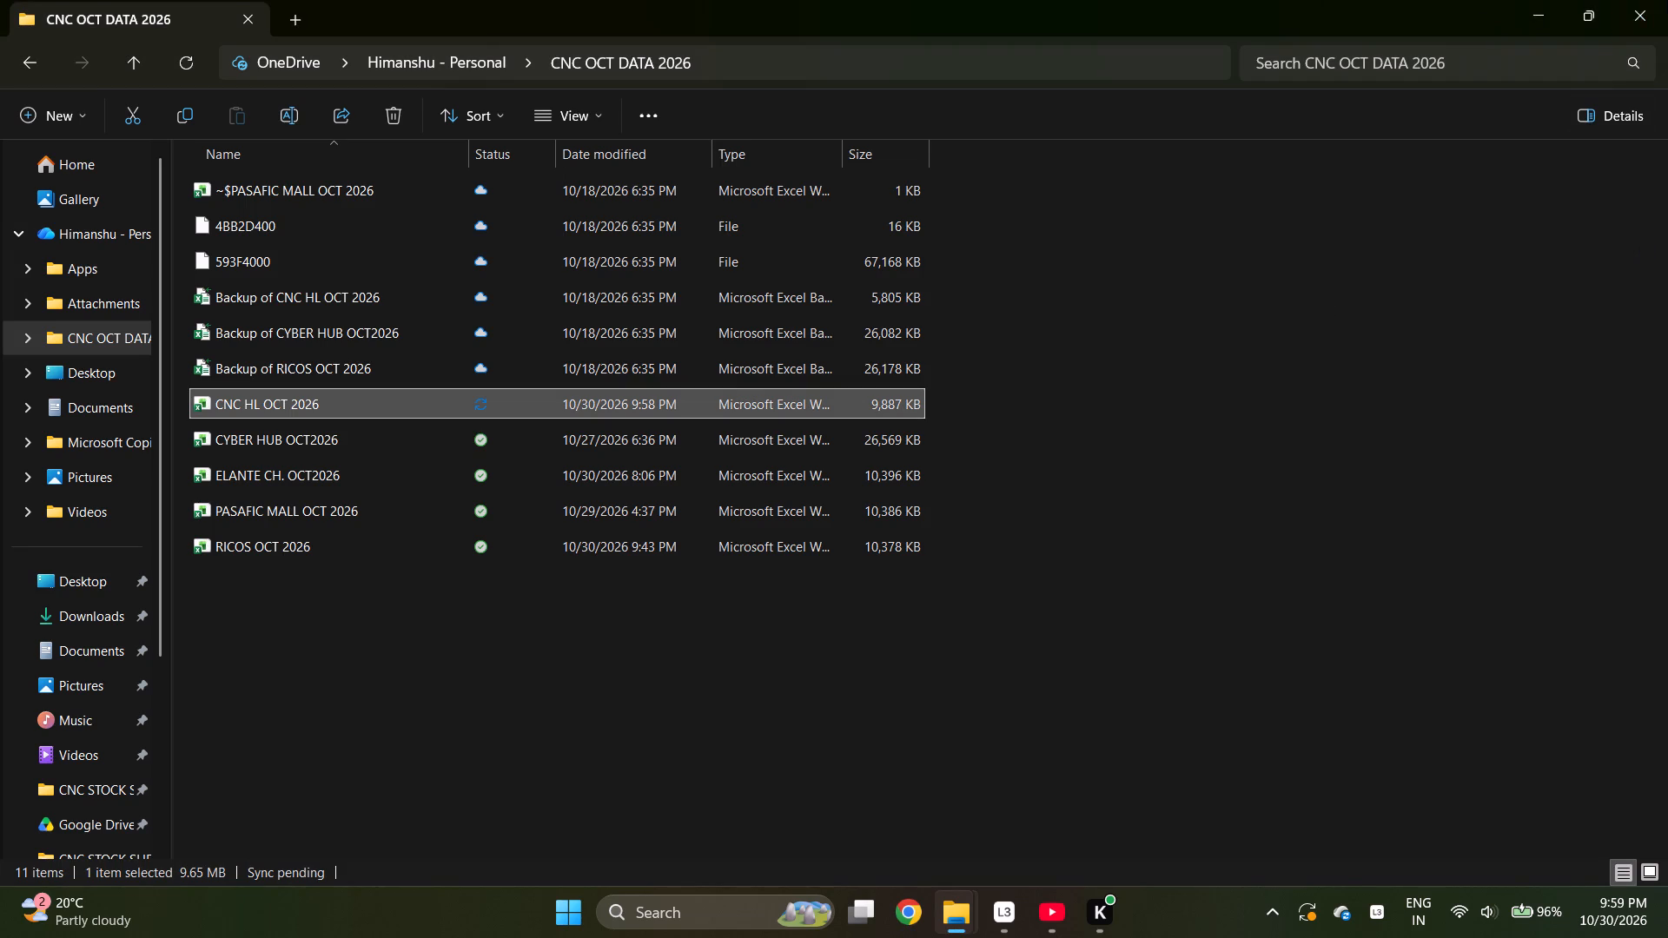
{"action": "left_click", "coordinate": [1667, 0]}
{"action": "left_click", "coordinate": [1667, 0]}
{"action": "left_click", "coordinate": [1667, 0]}
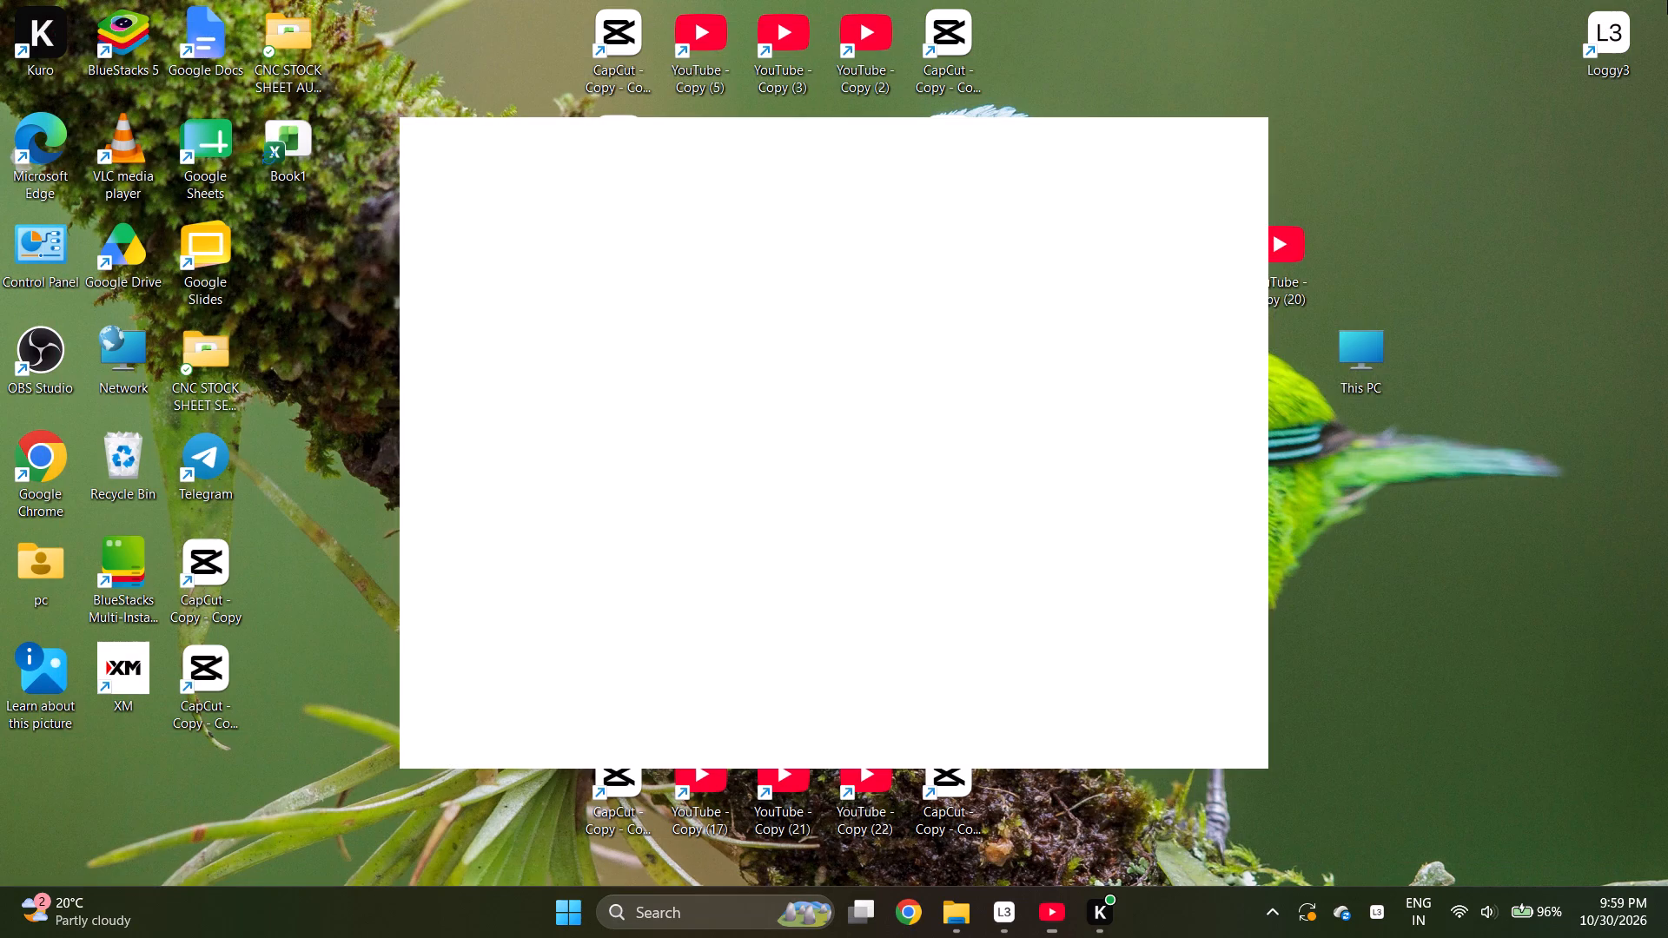
{"action": "left_click", "coordinate": [1667, 0]}
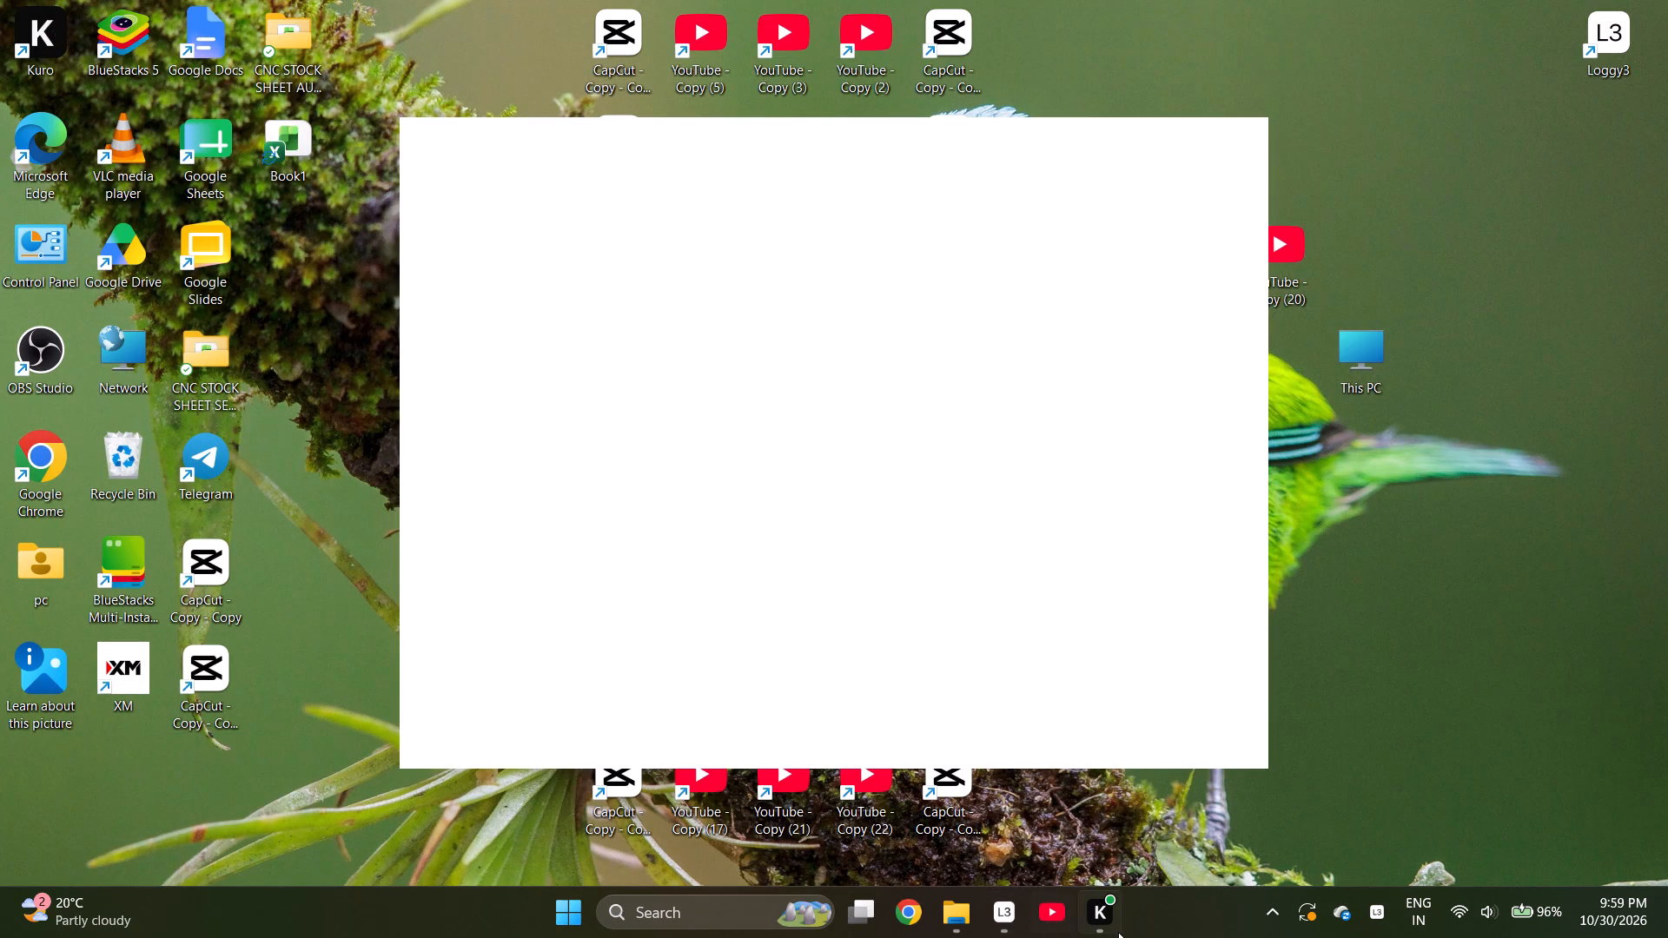
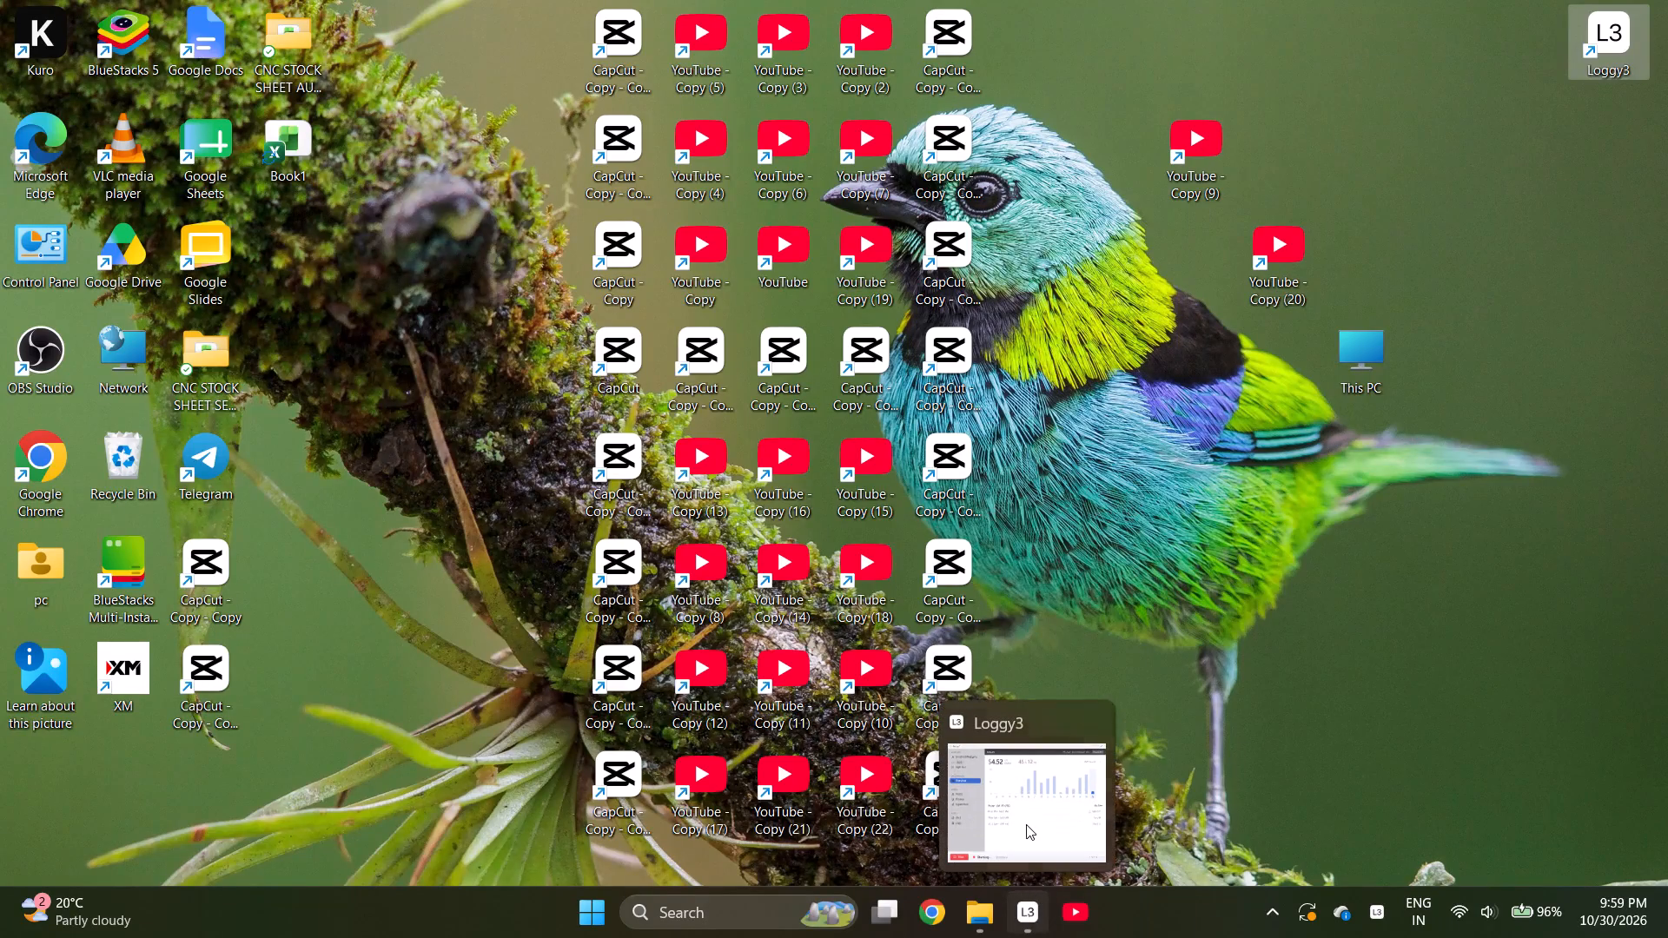
Switch to Loggy3, stop the running session recording and minimise its window.
{"action": "left_click", "coordinate": [1025, 799]}
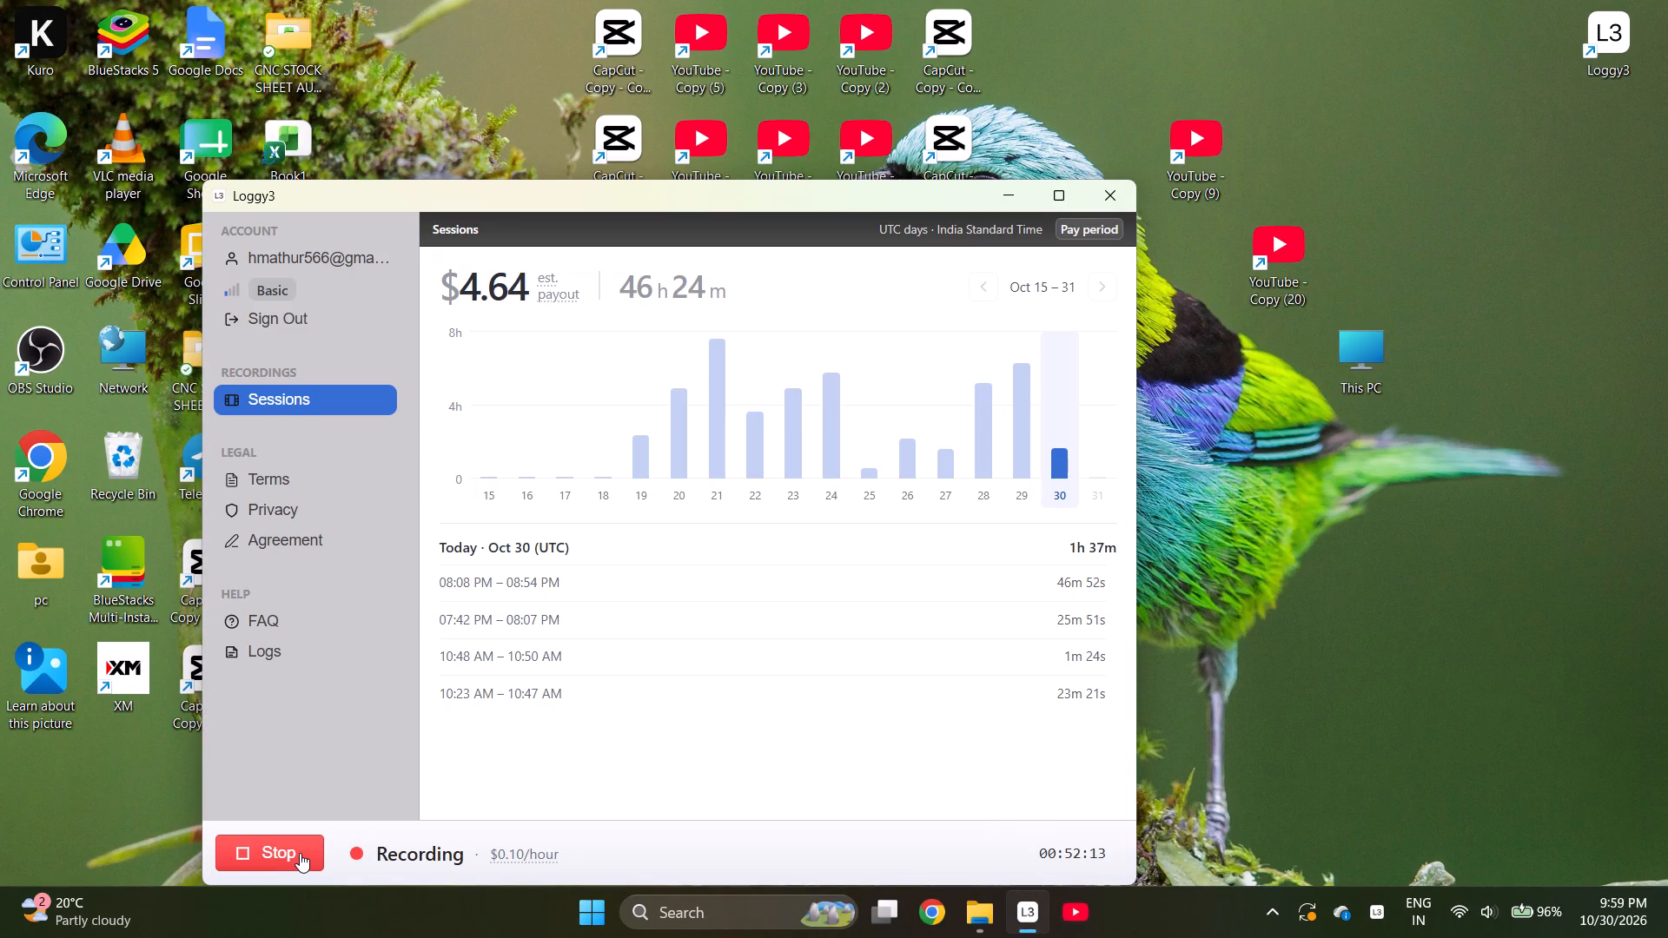
{"action": "left_click", "coordinate": [300, 853]}
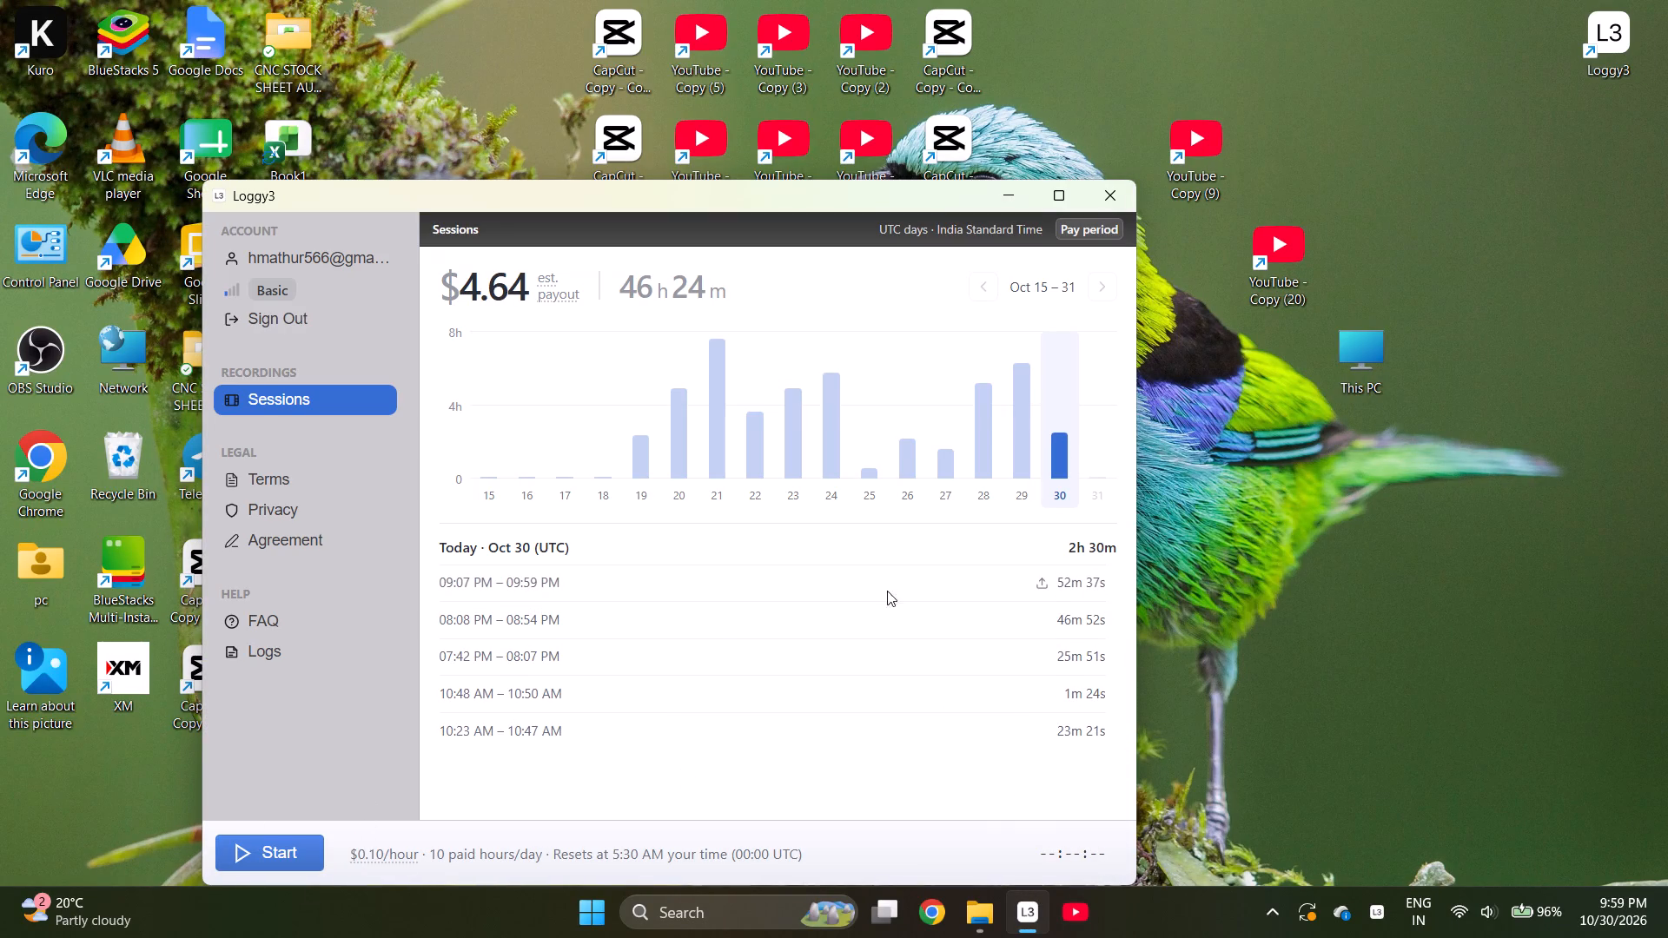
{"action": "left_click", "coordinate": [1008, 202]}
Shut down Windows from the desktop.
{"action": "key", "text": "alt+F4"}
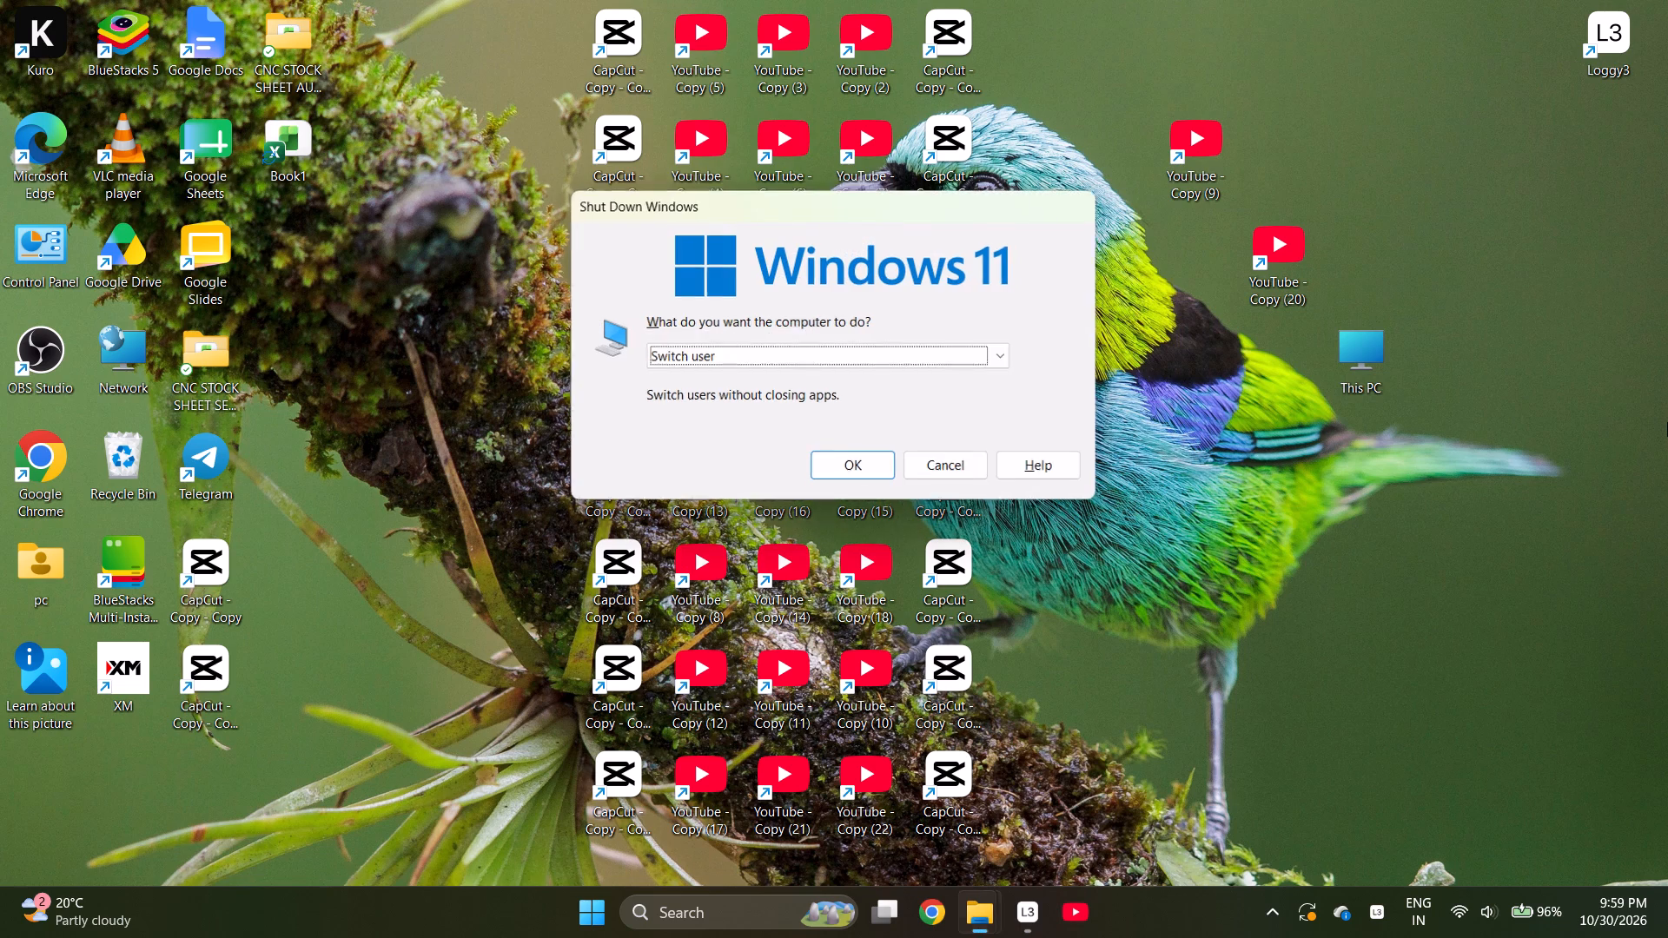
{"action": "key", "text": "Right"}
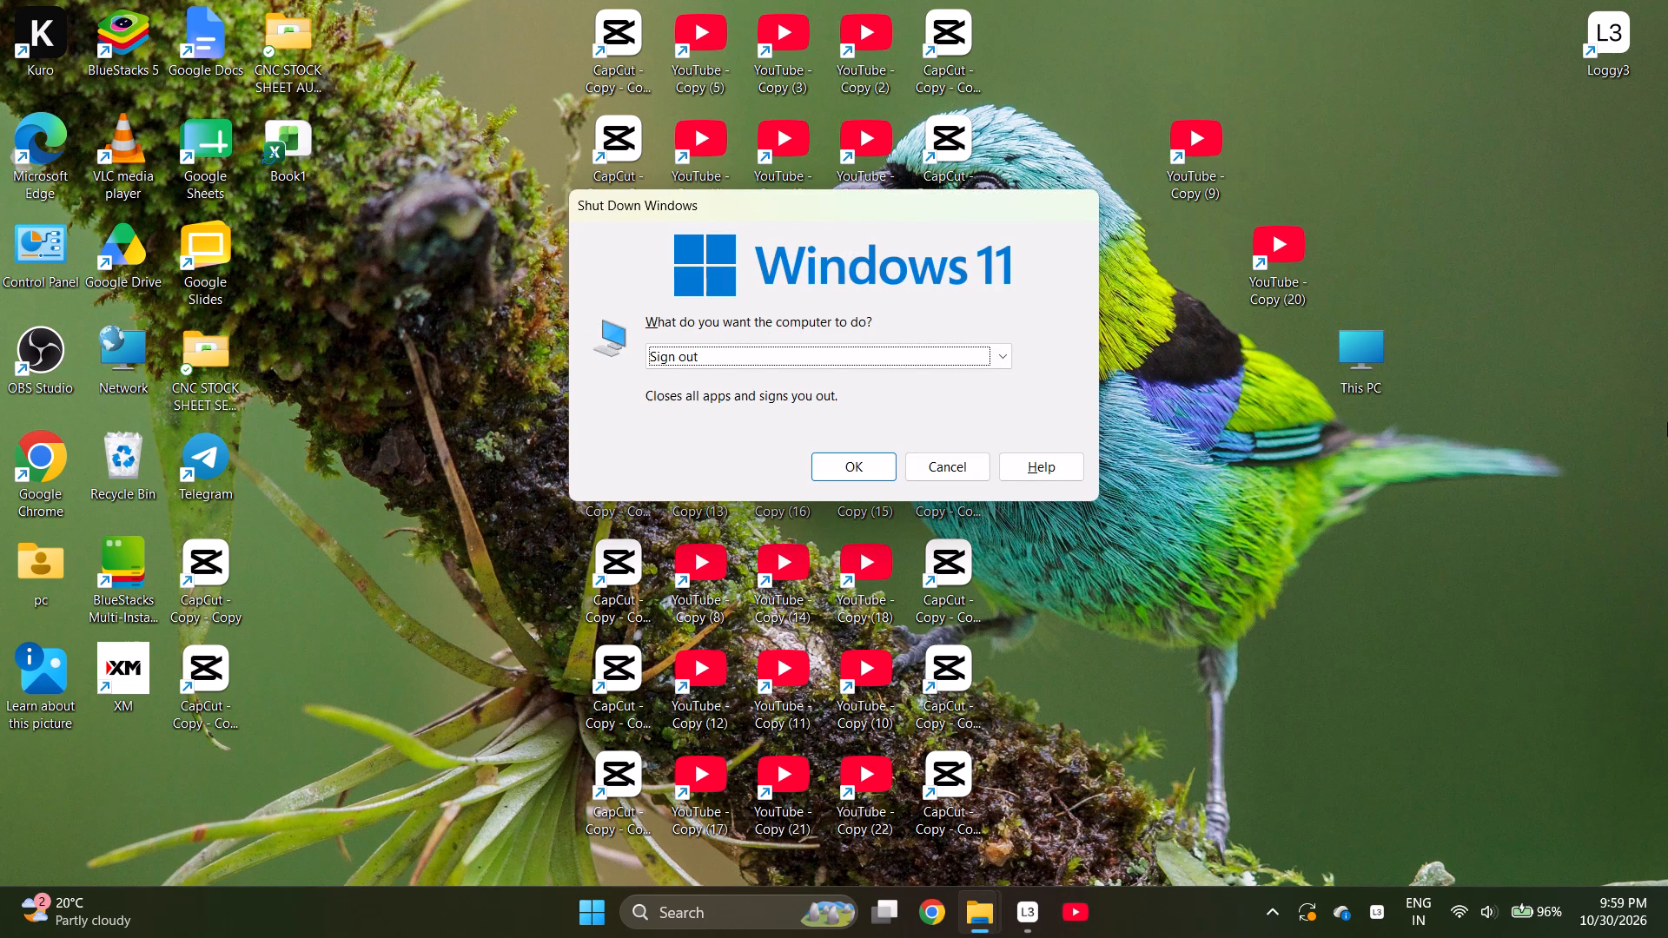
{"action": "key", "text": "Right"}
{"action": "key", "text": "Right"}
{"action": "key", "text": "Return"}
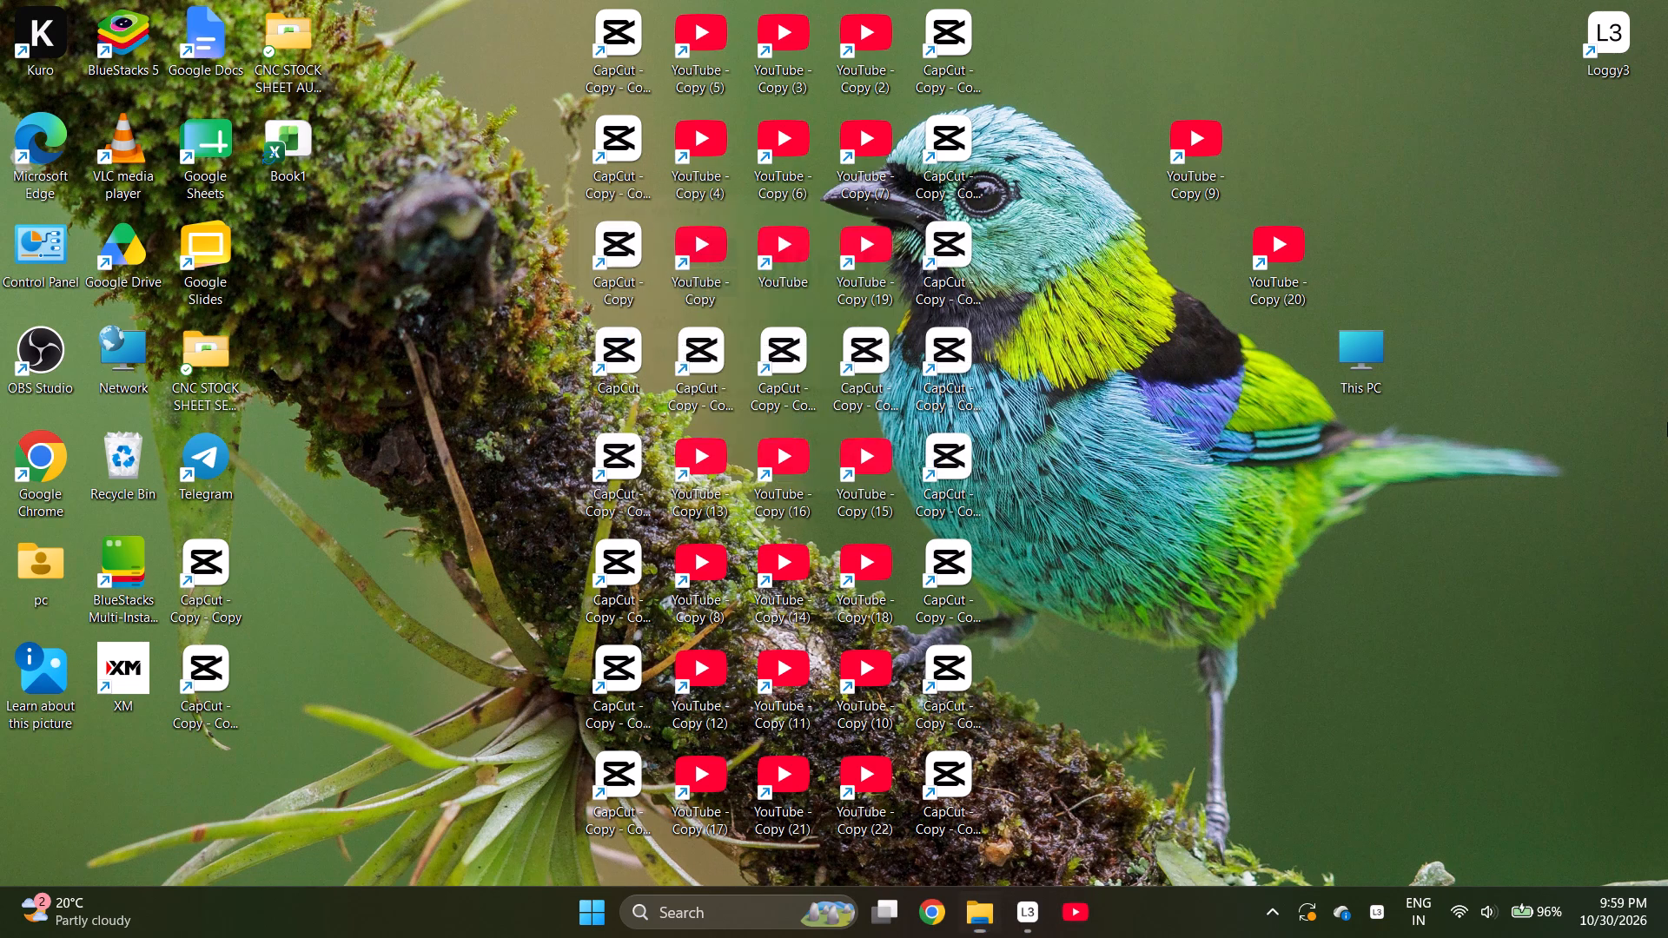